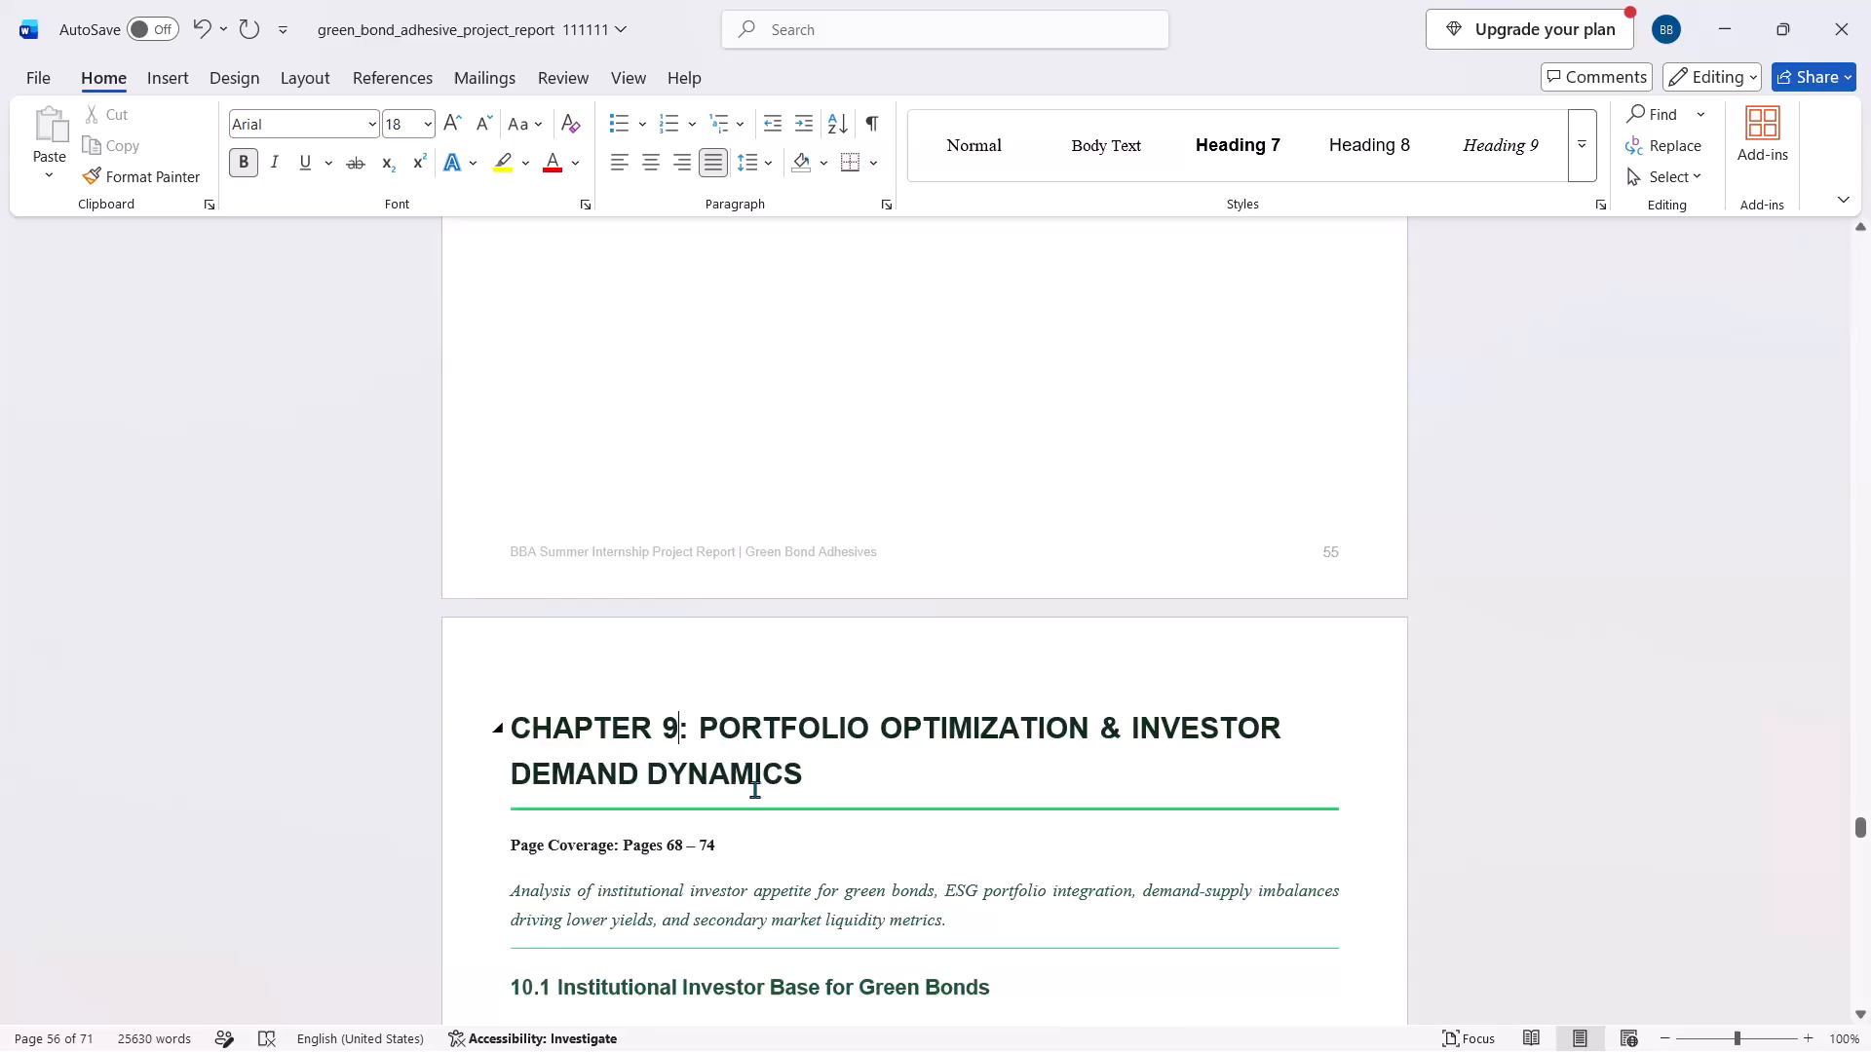
Examine the report from the Portfolio Optimization chapter, then the front matter and the chapter list in the table of contents.
{"action": "scroll", "coordinate": [755, 790], "scroll_direction": "down", "scroll_amount": 3}
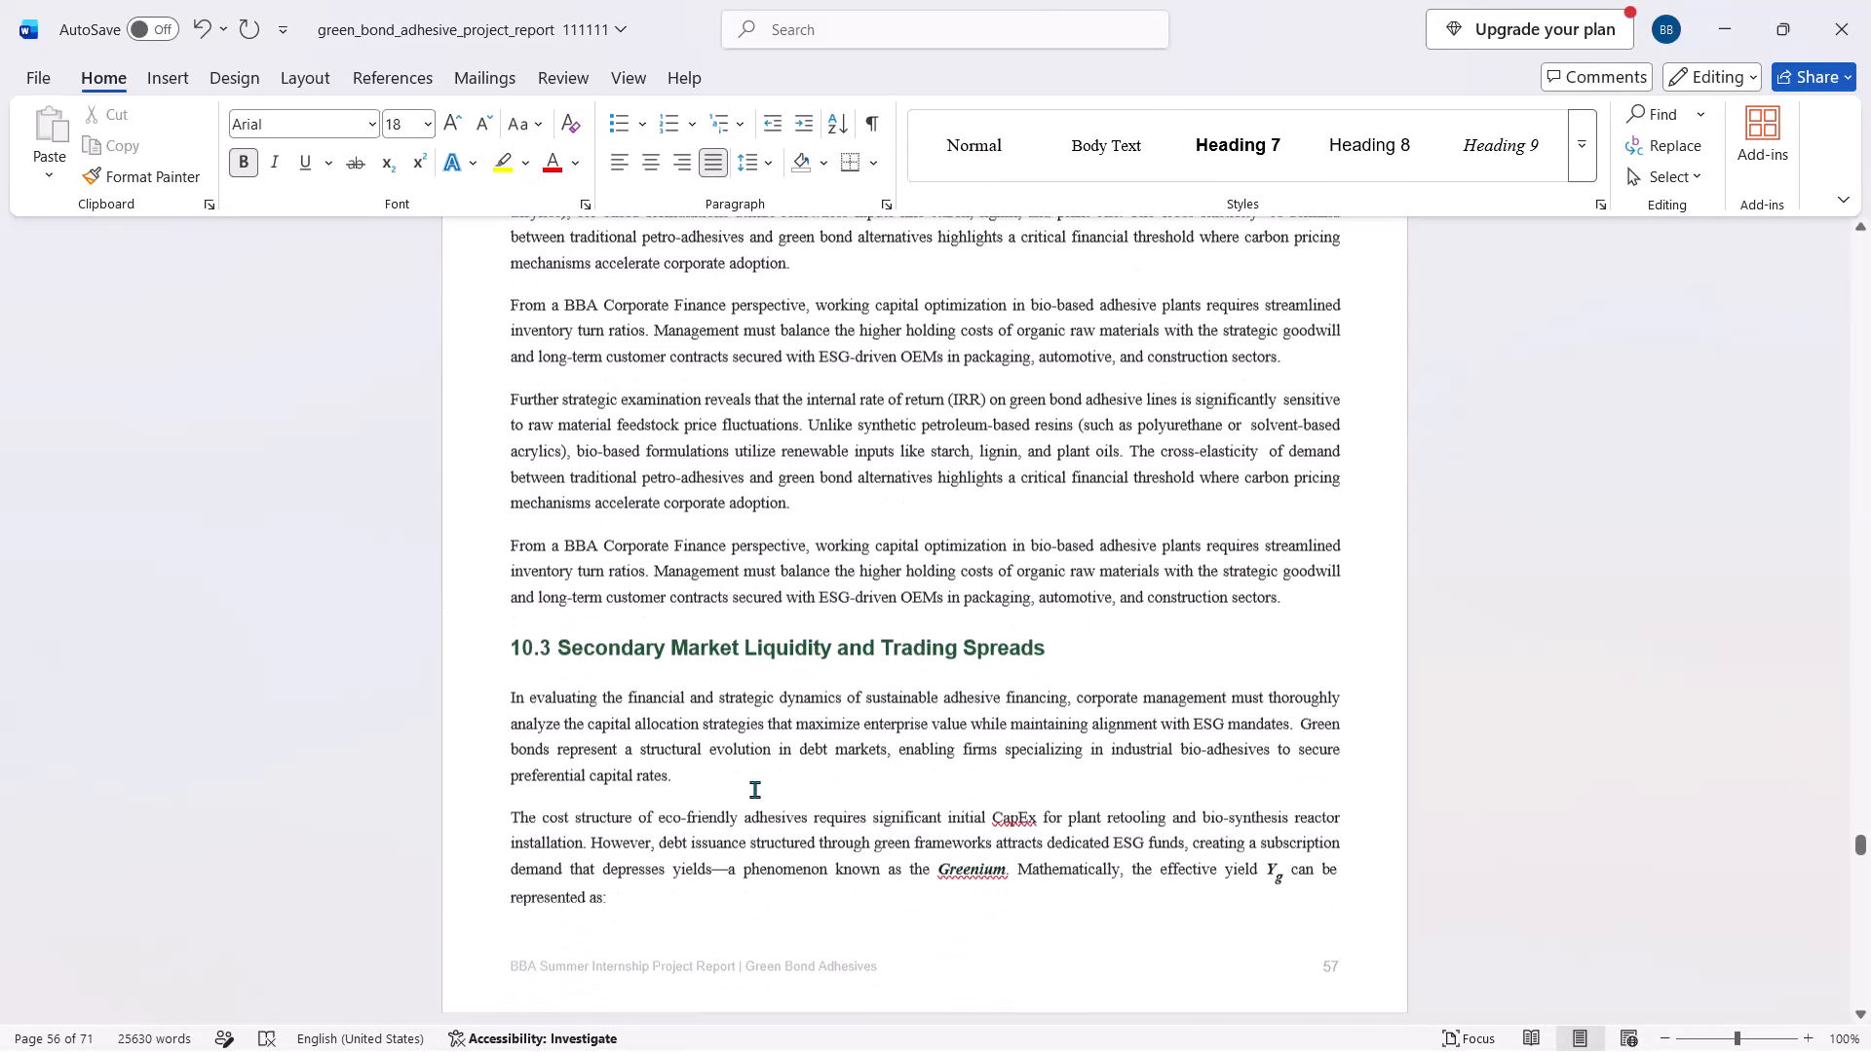
{"action": "scroll", "coordinate": [755, 790], "scroll_direction": "down", "scroll_amount": 1}
{"action": "scroll", "coordinate": [755, 790], "scroll_direction": "up", "scroll_amount": 13}
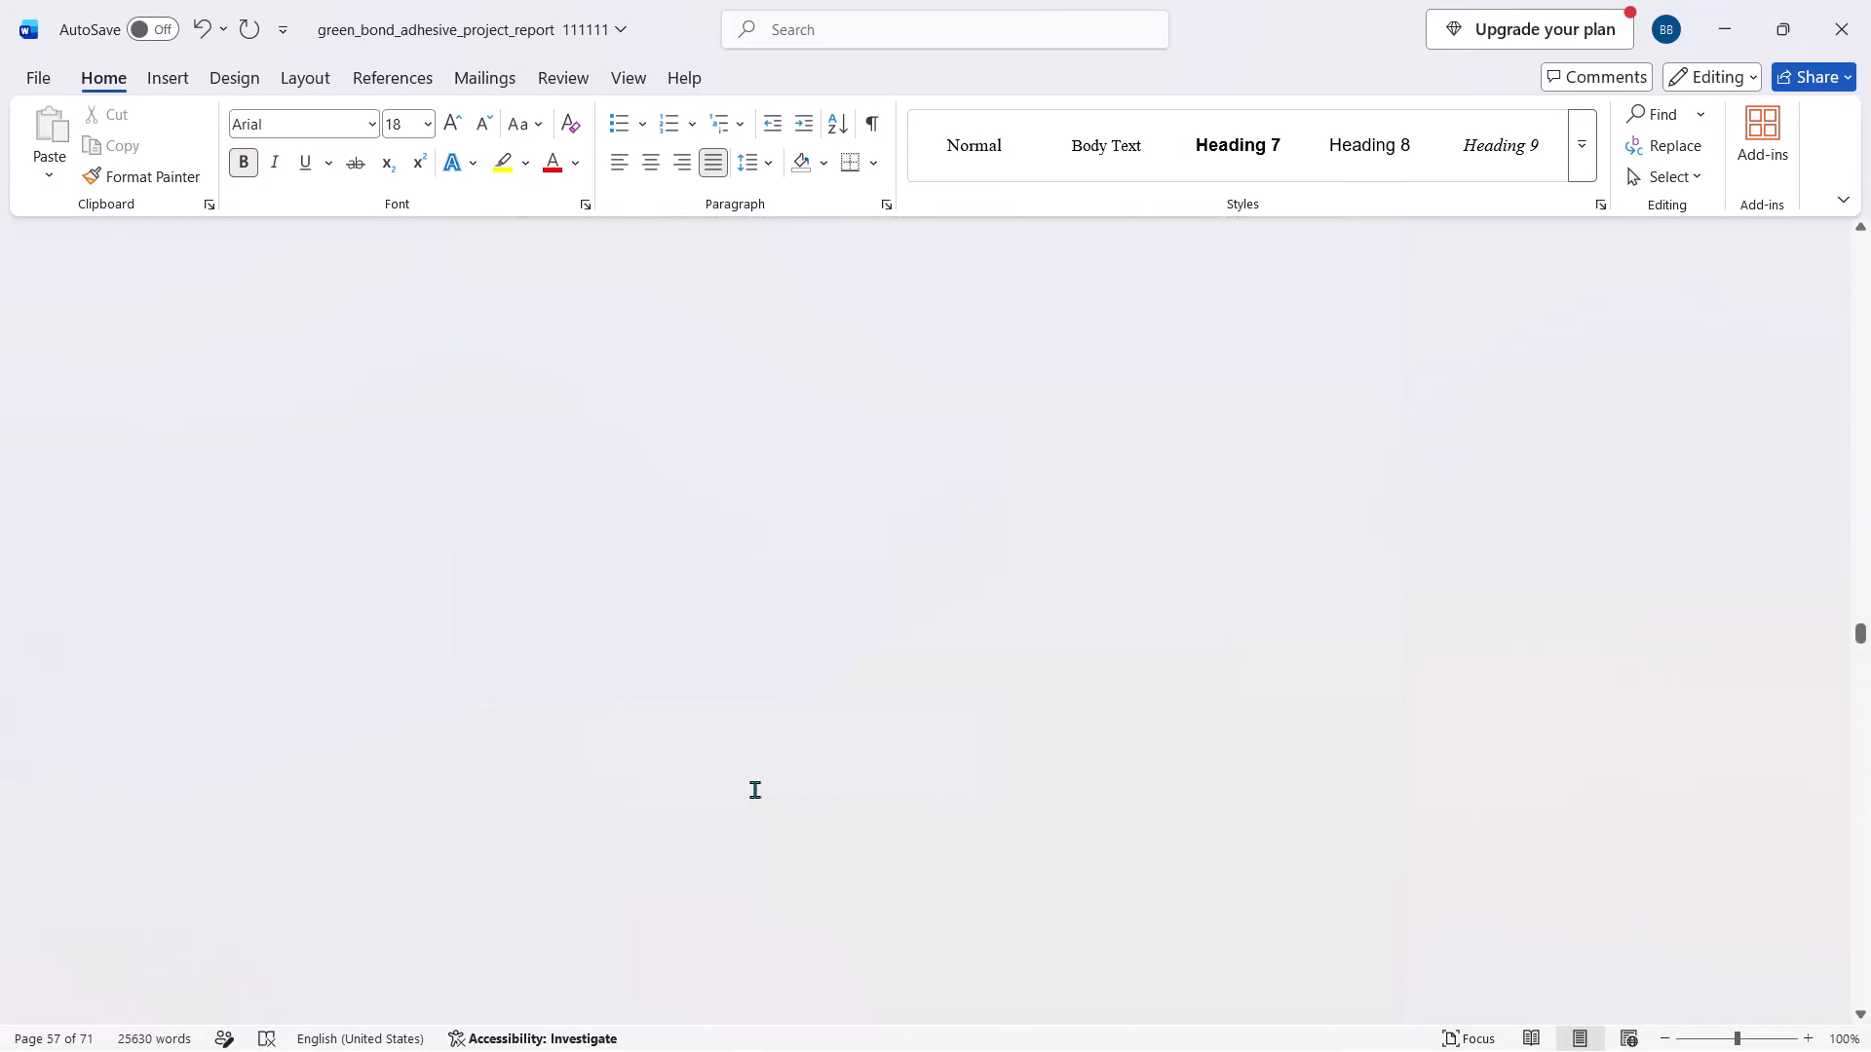
{"action": "scroll", "coordinate": [755, 790], "scroll_direction": "up", "scroll_amount": 20}
{"action": "scroll", "coordinate": [755, 790], "scroll_direction": "down", "scroll_amount": 1}
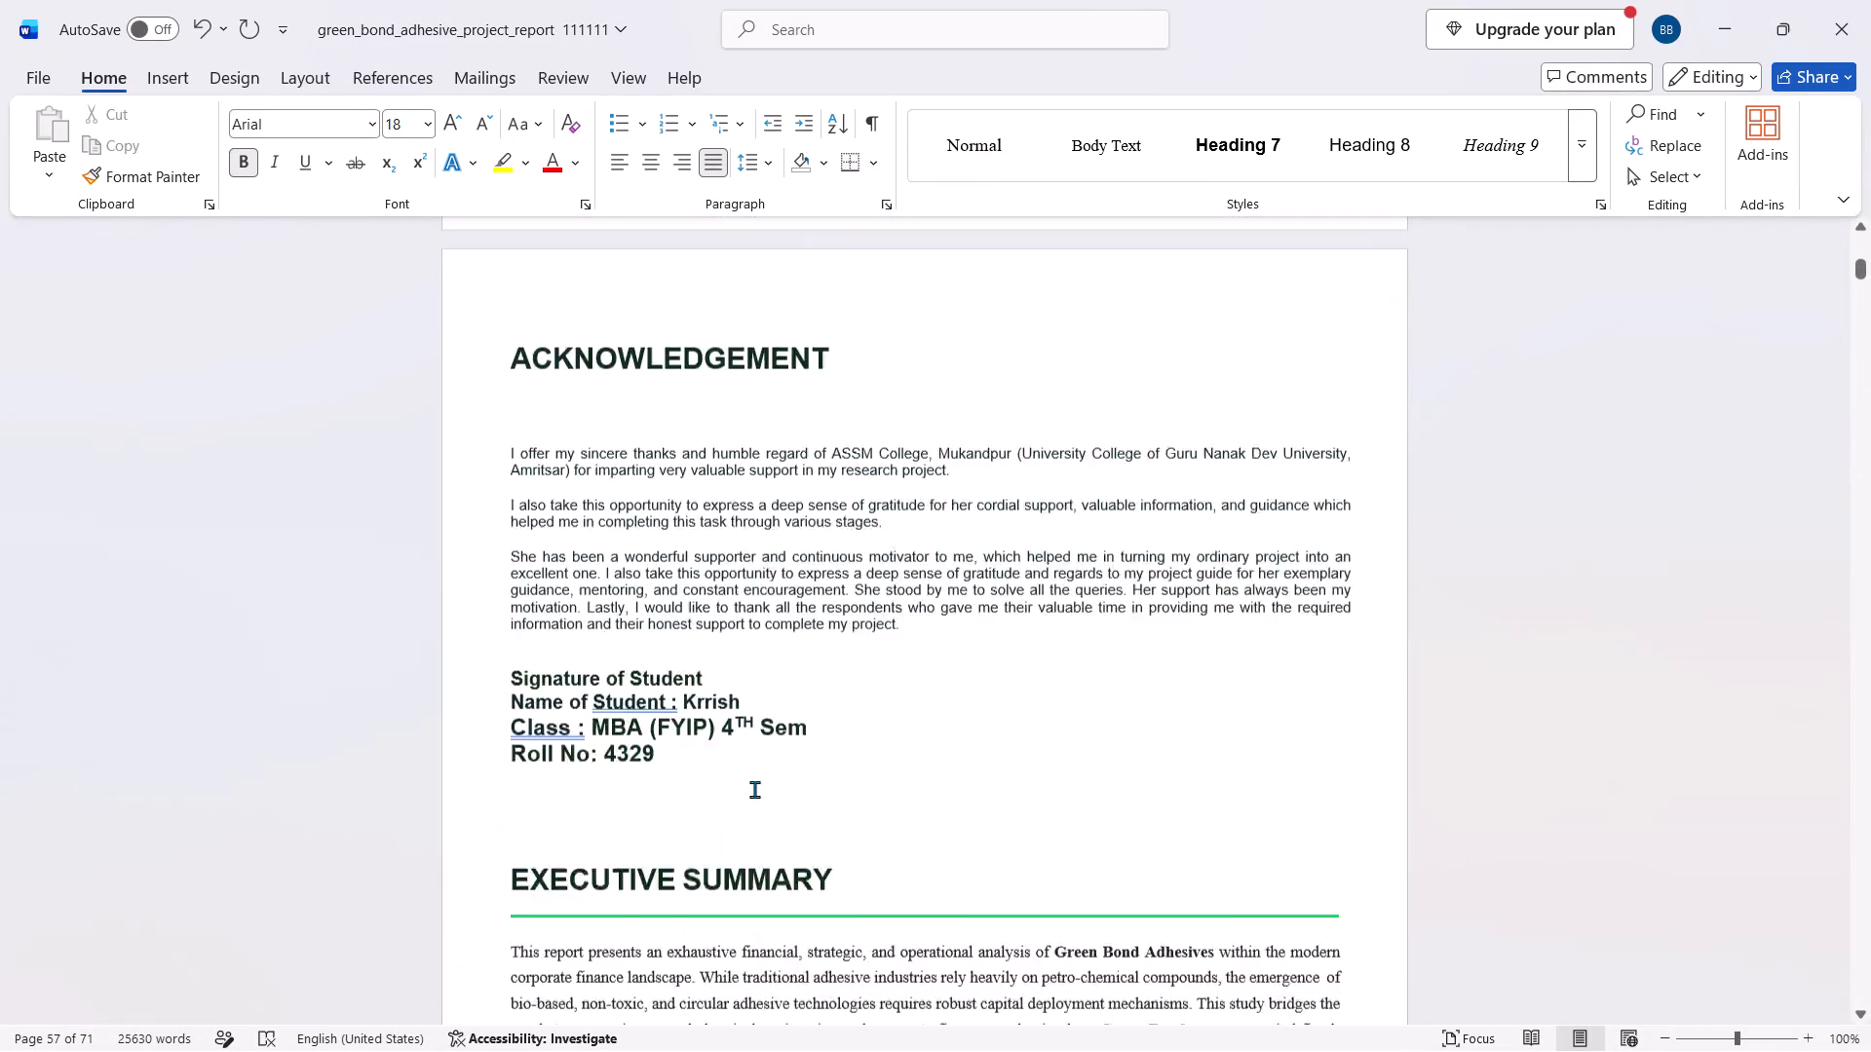
{"action": "scroll", "coordinate": [755, 790], "scroll_direction": "down", "scroll_amount": 1}
{"action": "scroll", "coordinate": [755, 790], "scroll_direction": "up", "scroll_amount": 1}
{"action": "scroll", "coordinate": [755, 790], "scroll_direction": "down", "scroll_amount": 2}
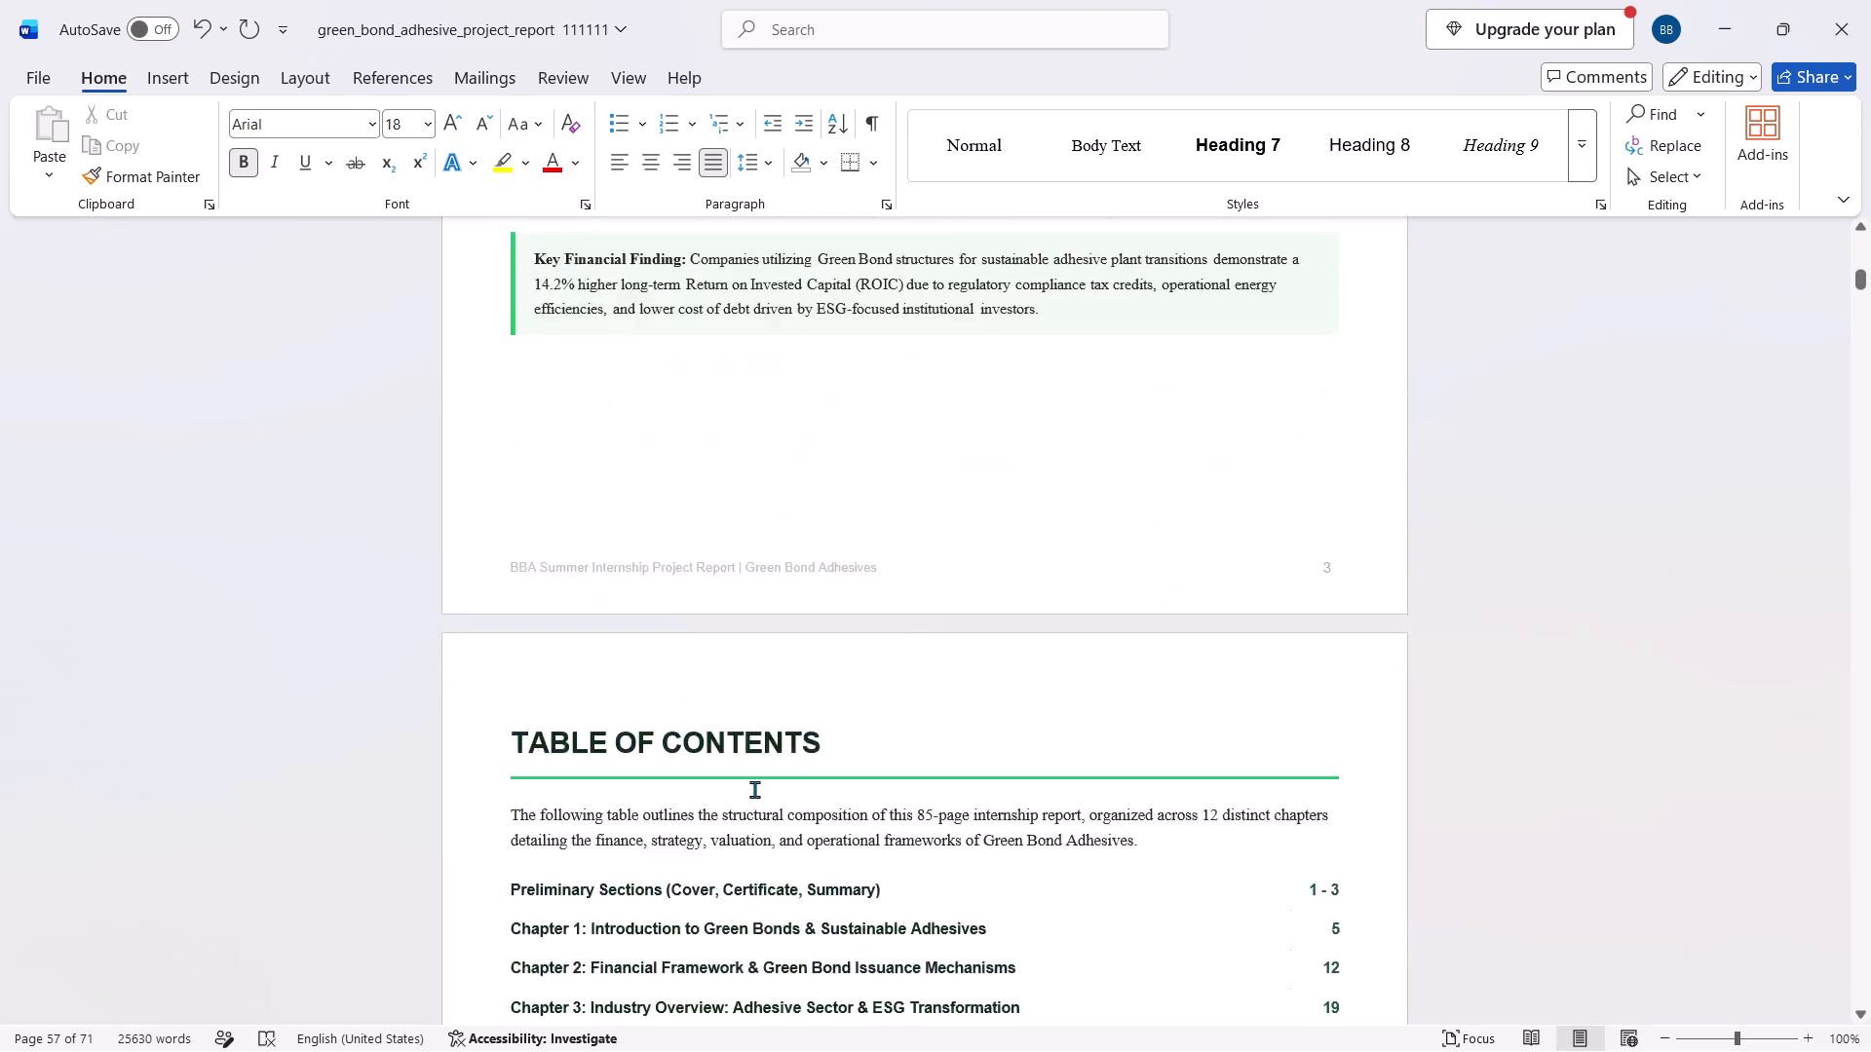
{"action": "scroll", "coordinate": [755, 790], "scroll_direction": "down", "scroll_amount": 1}
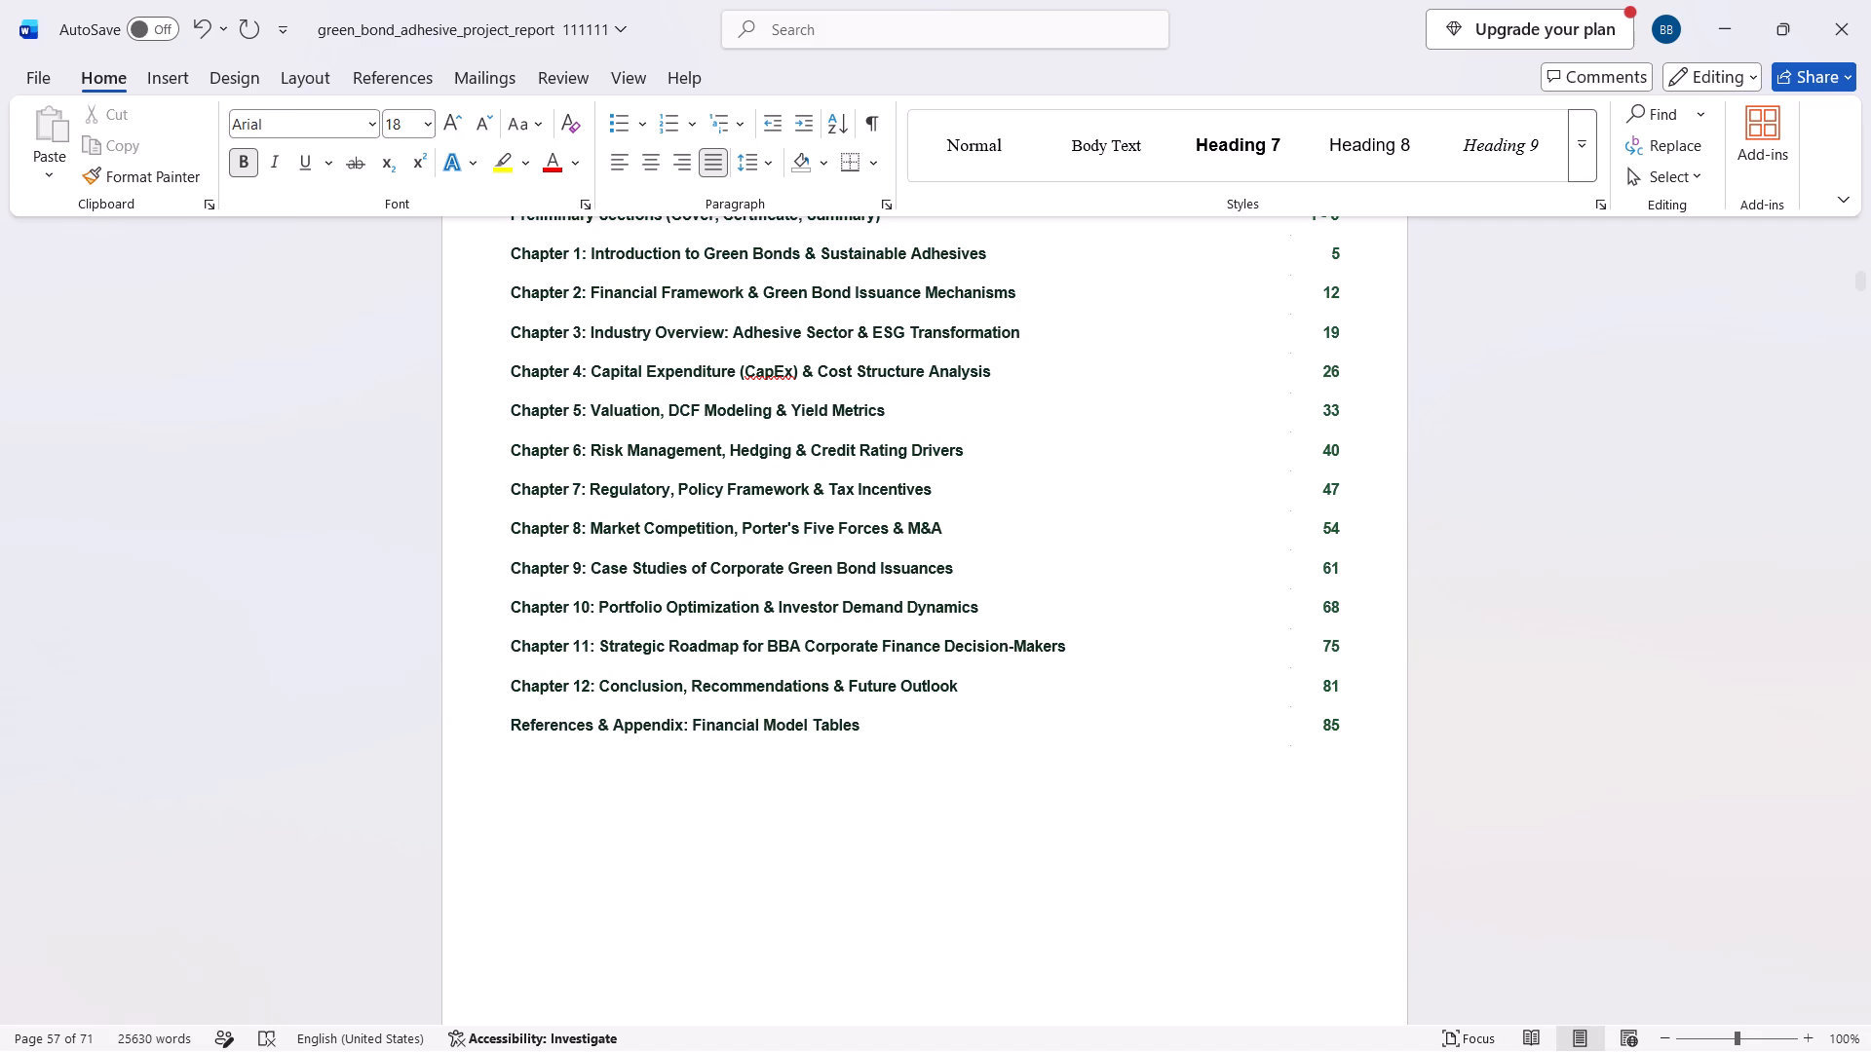
Examine the appendix and the headings of Chapters 12 and 11, and compare them with the table of contents.
{"action": "scroll", "coordinate": [1061, 870], "scroll_direction": "down", "scroll_amount": 20}
{"action": "scroll", "coordinate": [1061, 870], "scroll_direction": "down", "scroll_amount": 20}
{"action": "scroll", "coordinate": [1061, 870], "scroll_direction": "down", "scroll_amount": 4}
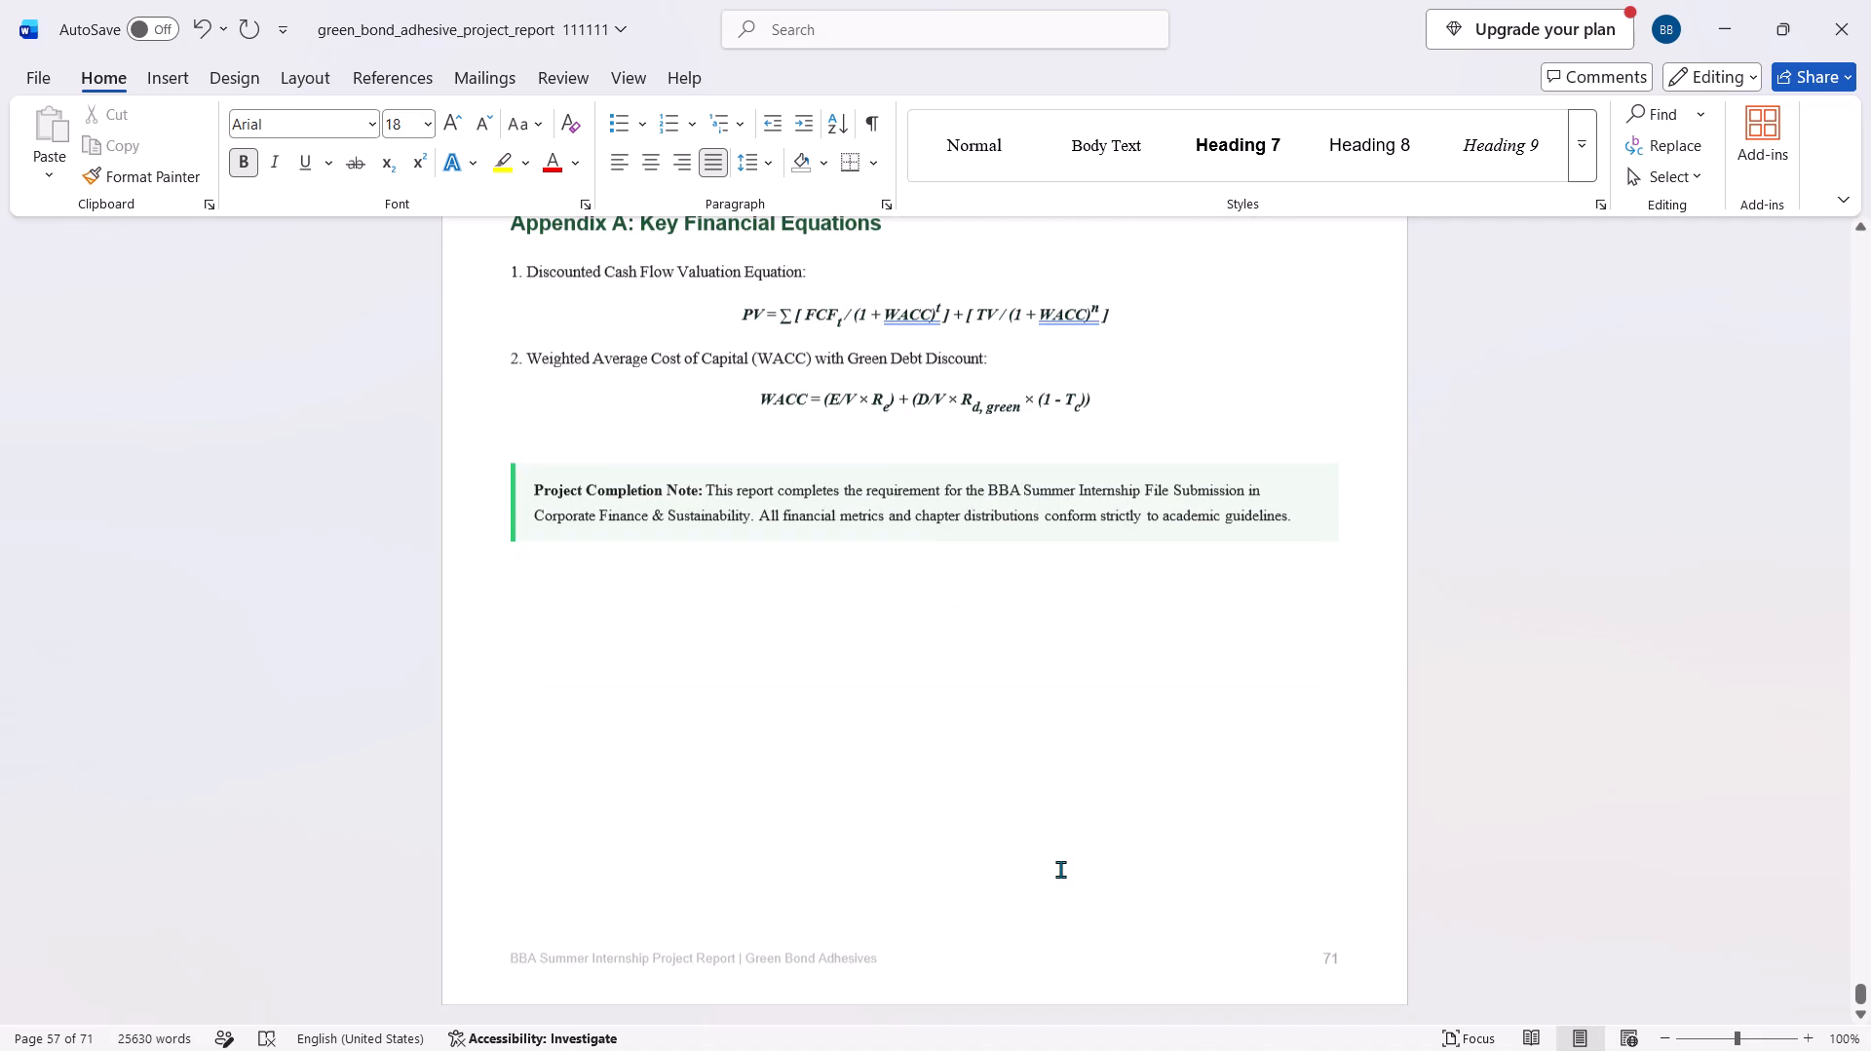
{"action": "scroll", "coordinate": [1061, 870], "scroll_direction": "down", "scroll_amount": 5}
{"action": "scroll", "coordinate": [1061, 870], "scroll_direction": "up", "scroll_amount": 3}
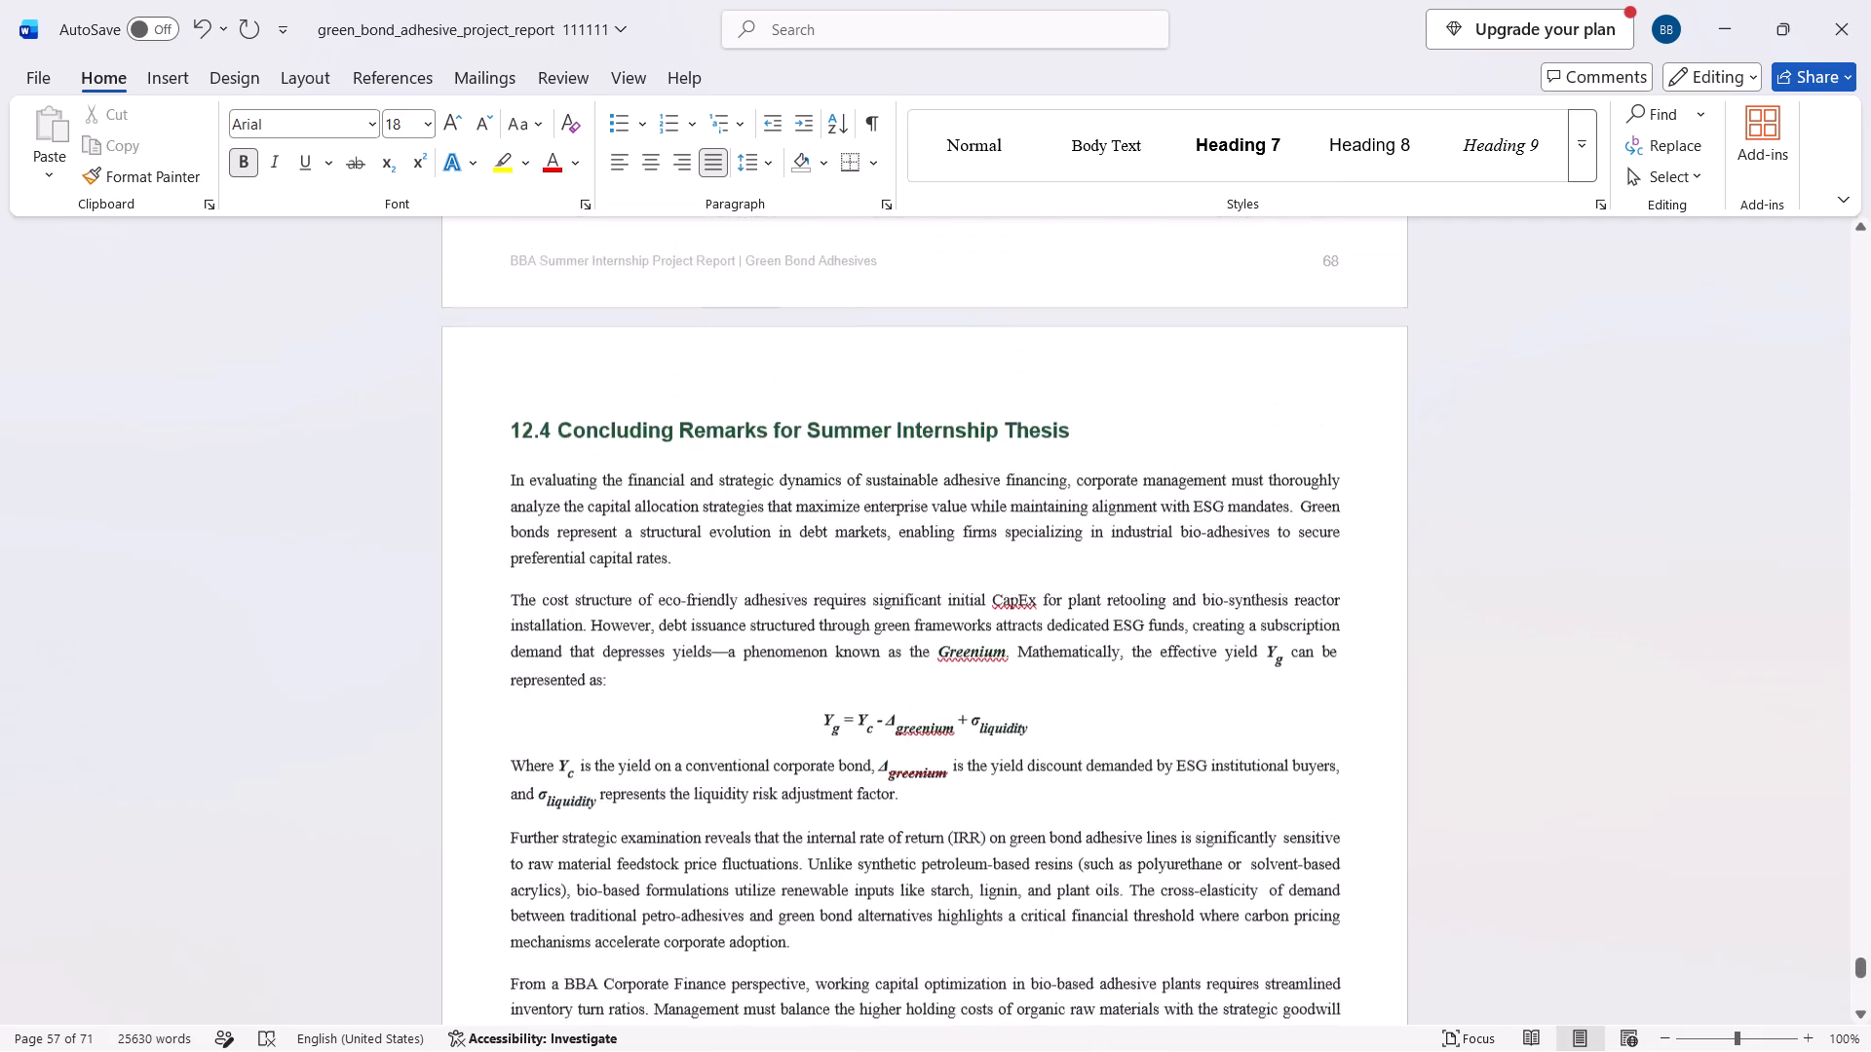
{"action": "scroll", "coordinate": [1061, 870], "scroll_direction": "up", "scroll_amount": 1}
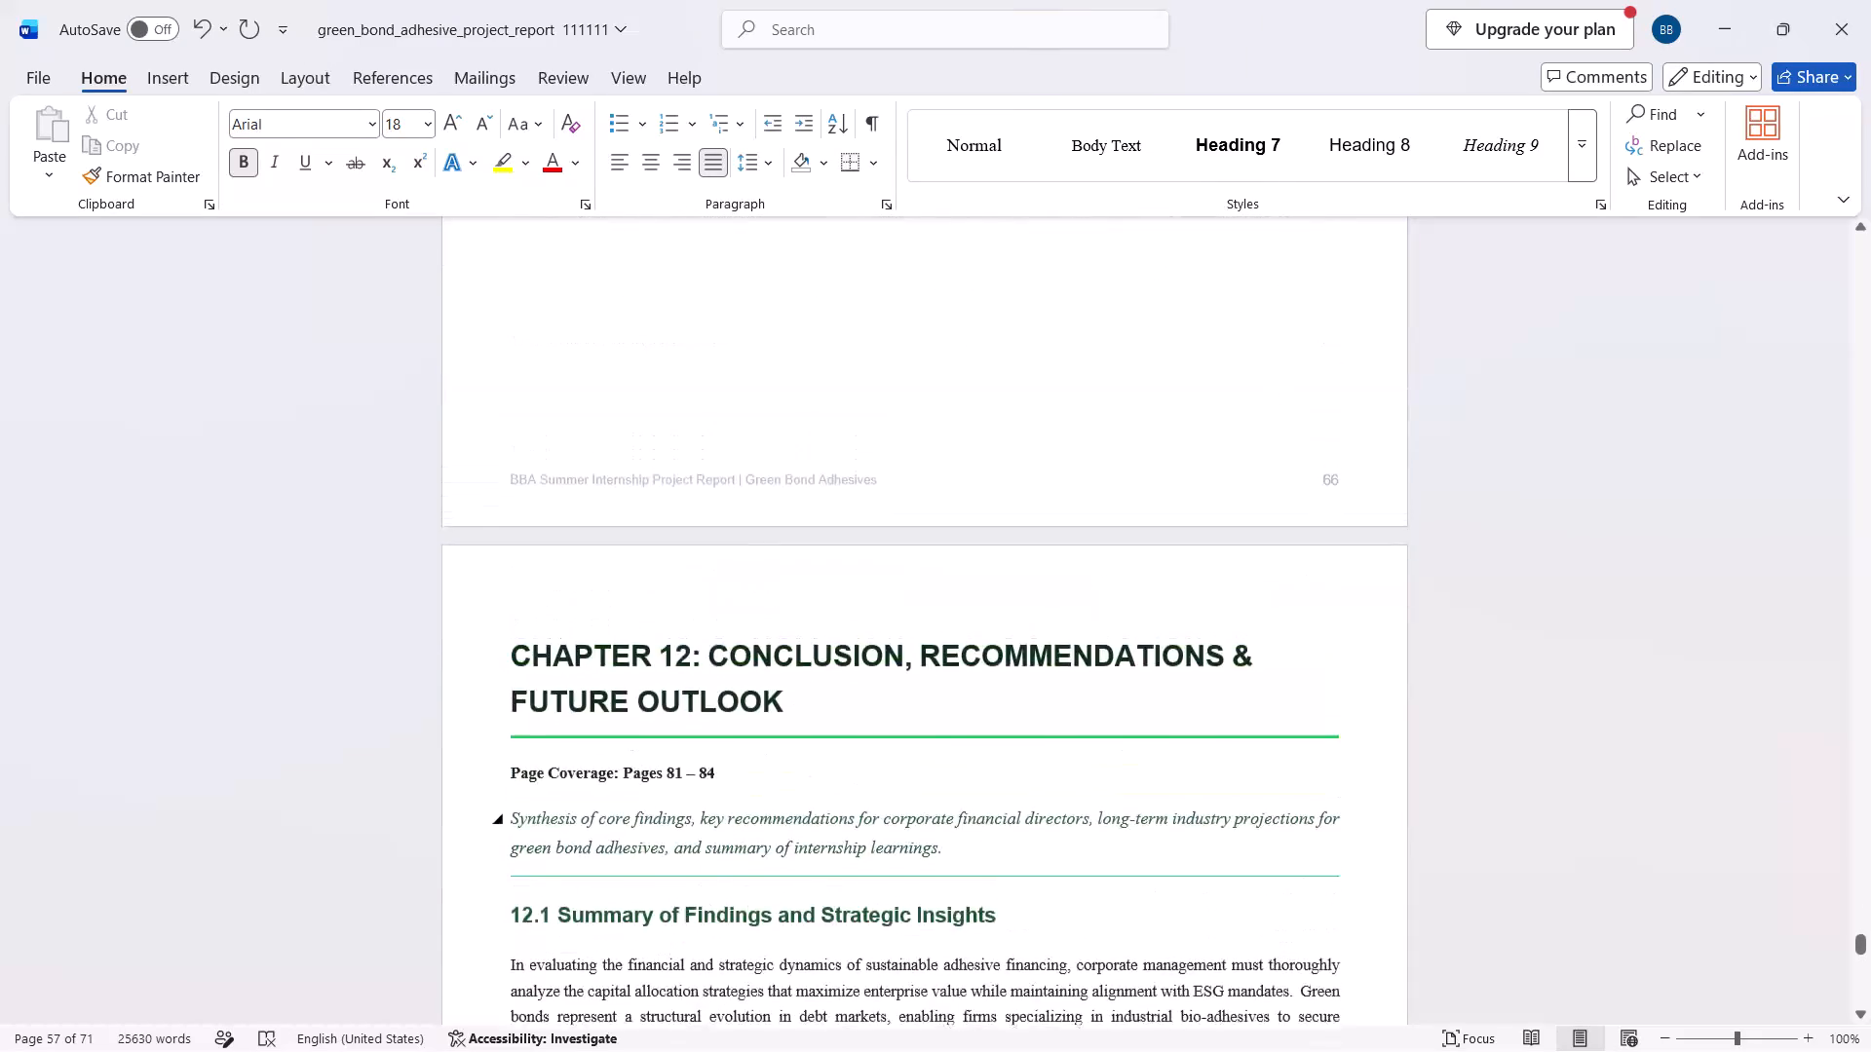
{"action": "scroll", "coordinate": [1061, 870], "scroll_direction": "up", "scroll_amount": 2}
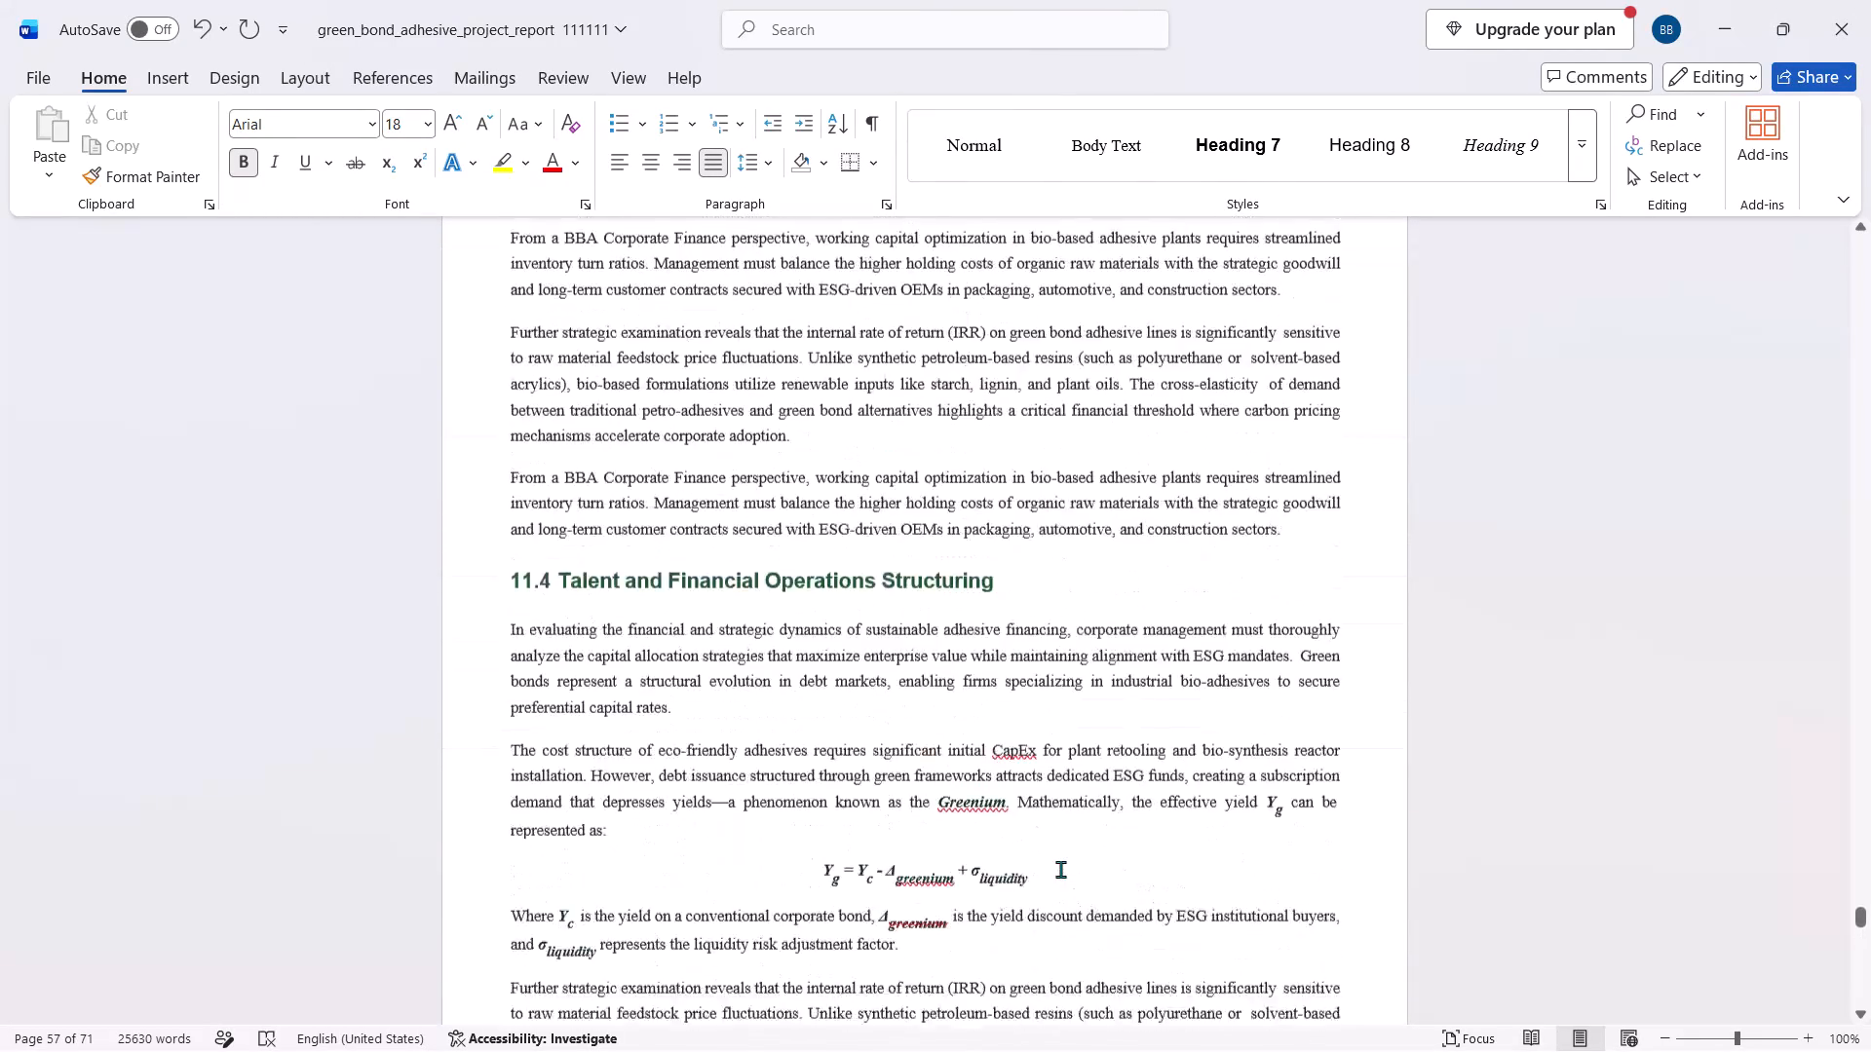
{"action": "scroll", "coordinate": [1061, 870], "scroll_direction": "up", "scroll_amount": 20}
{"action": "scroll", "coordinate": [1061, 870], "scroll_direction": "up", "scroll_amount": 1}
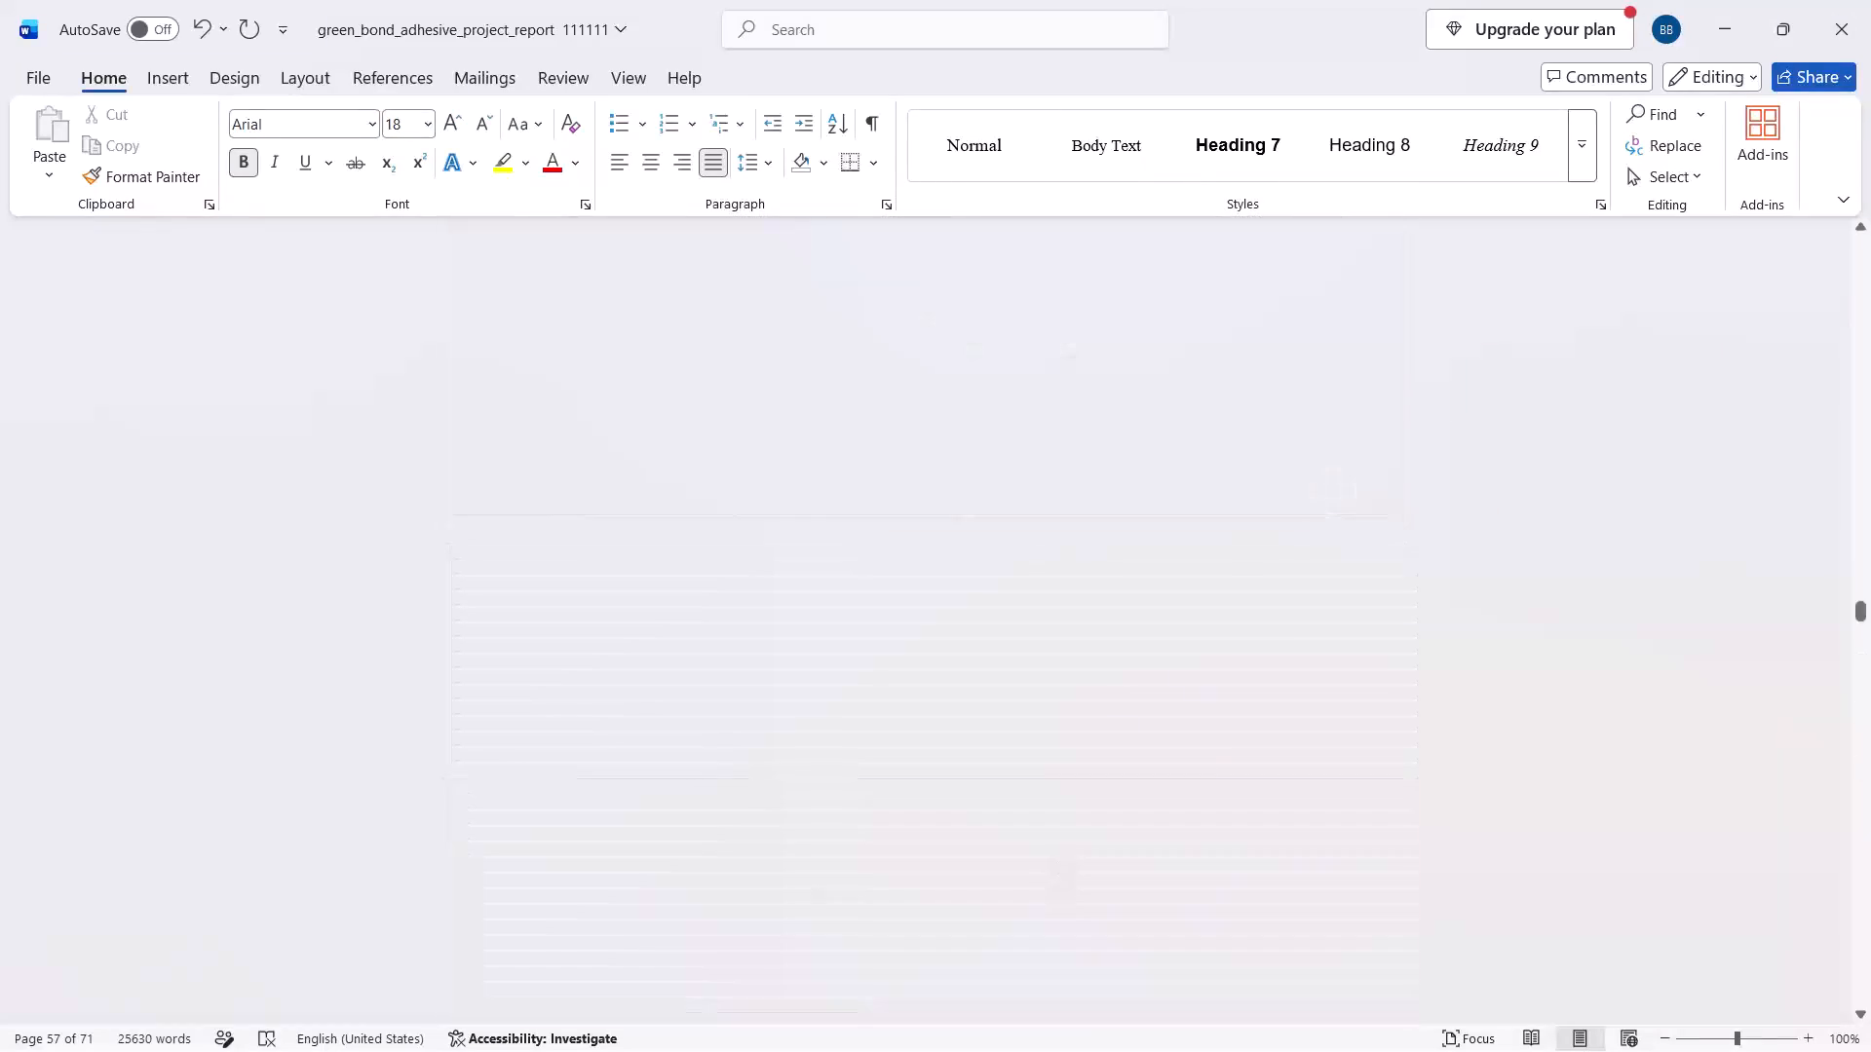
{"action": "scroll", "coordinate": [1061, 870], "scroll_direction": "up", "scroll_amount": 9}
{"action": "scroll", "coordinate": [1061, 870], "scroll_direction": "down", "scroll_amount": 2}
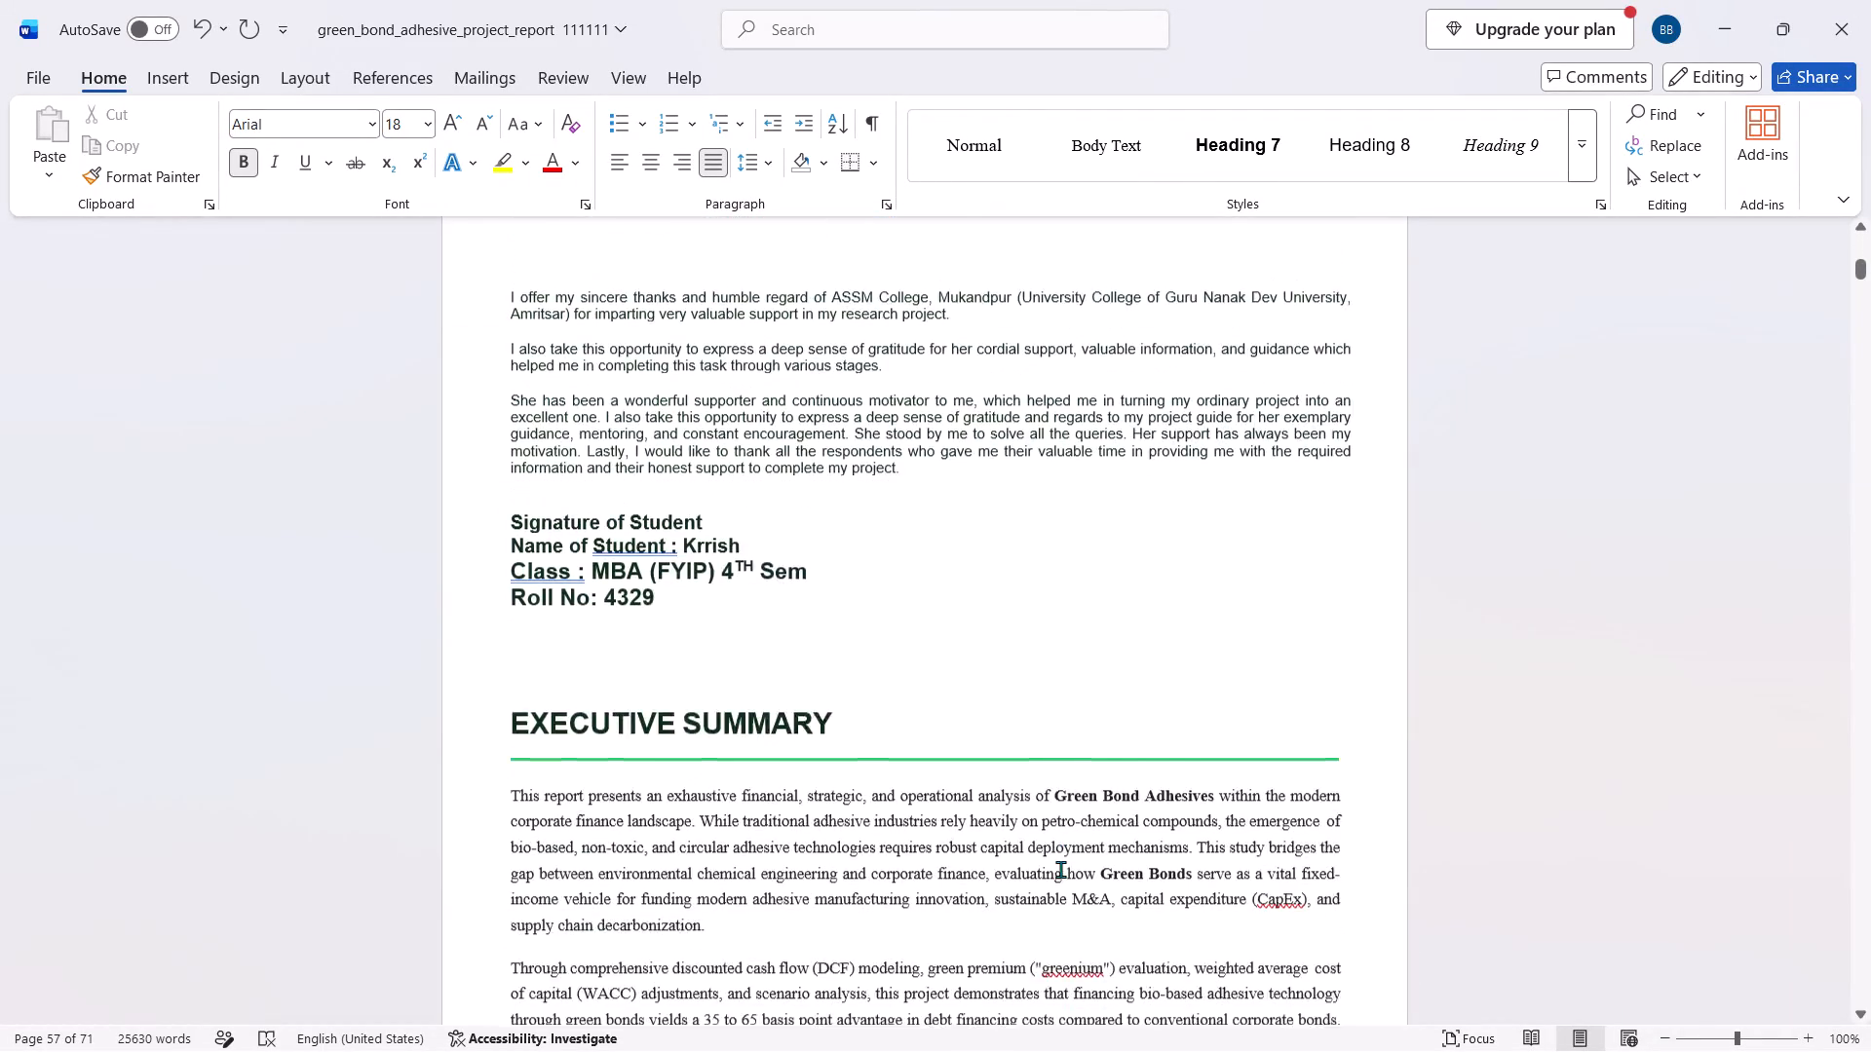
{"action": "scroll", "coordinate": [1061, 870], "scroll_direction": "down", "scroll_amount": 2}
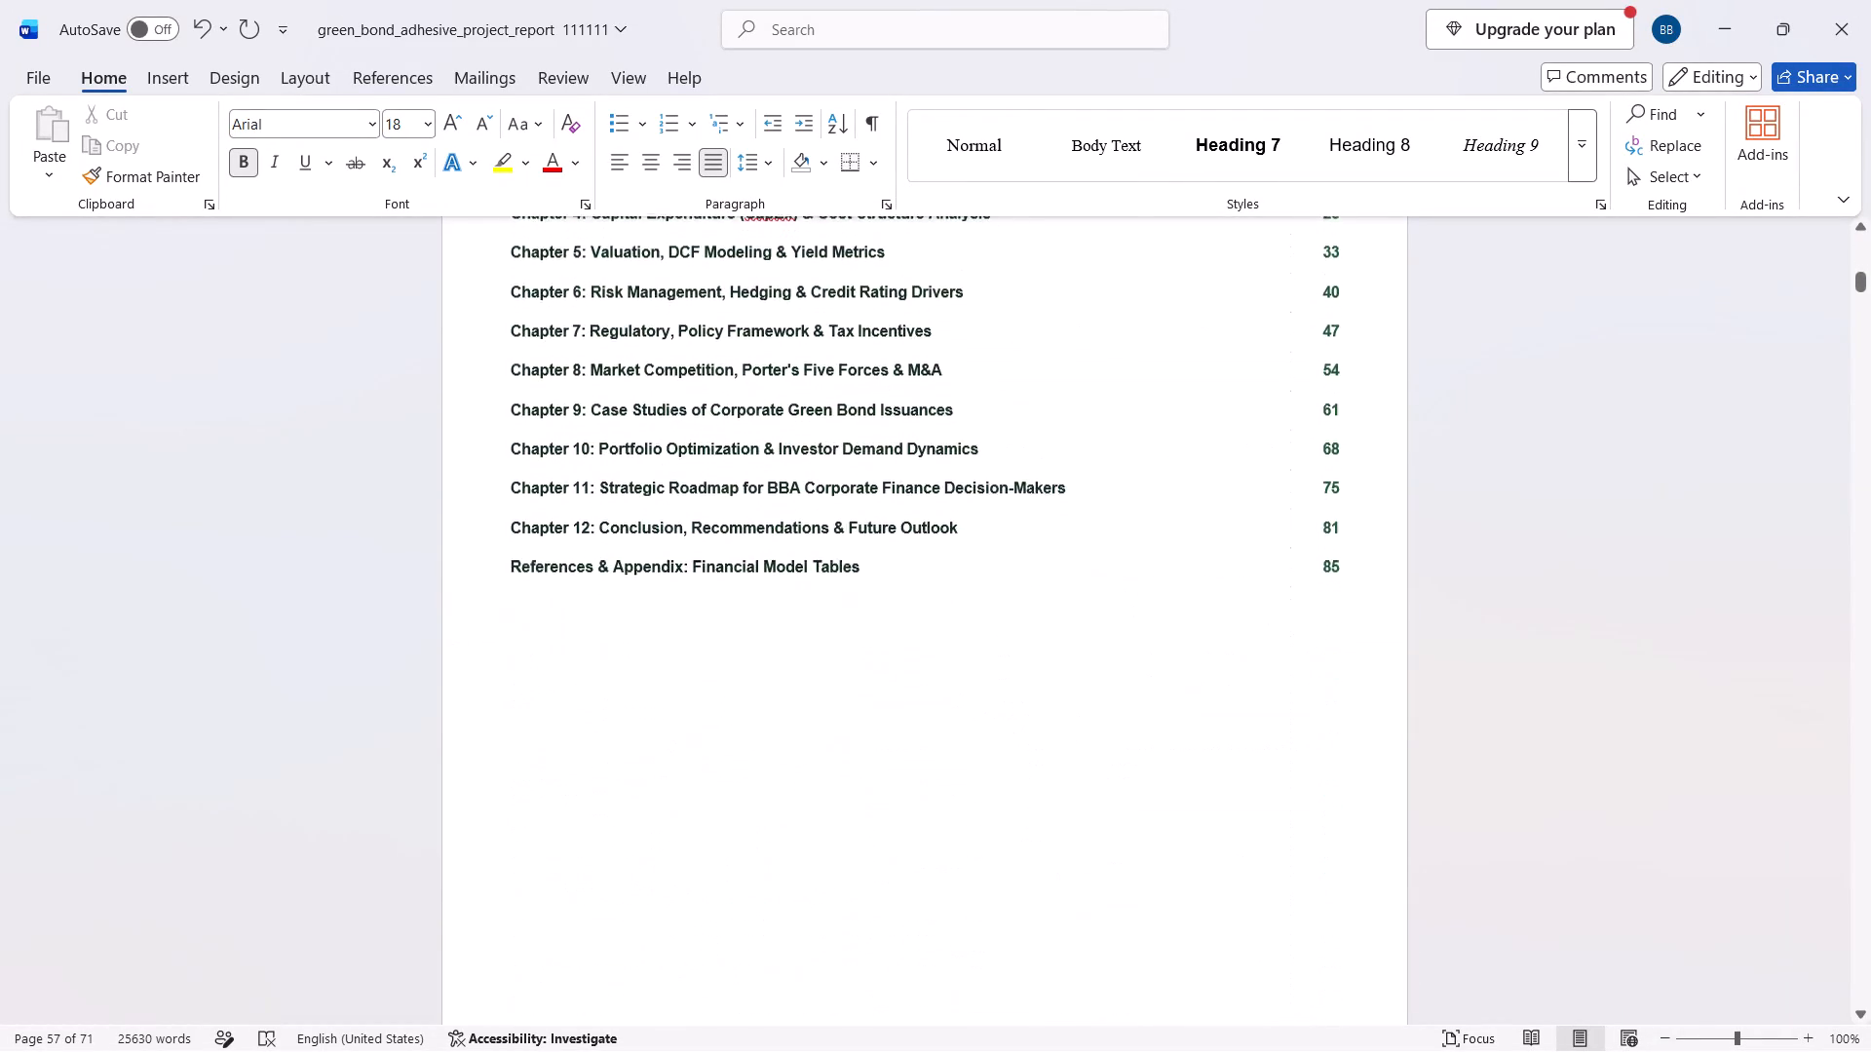
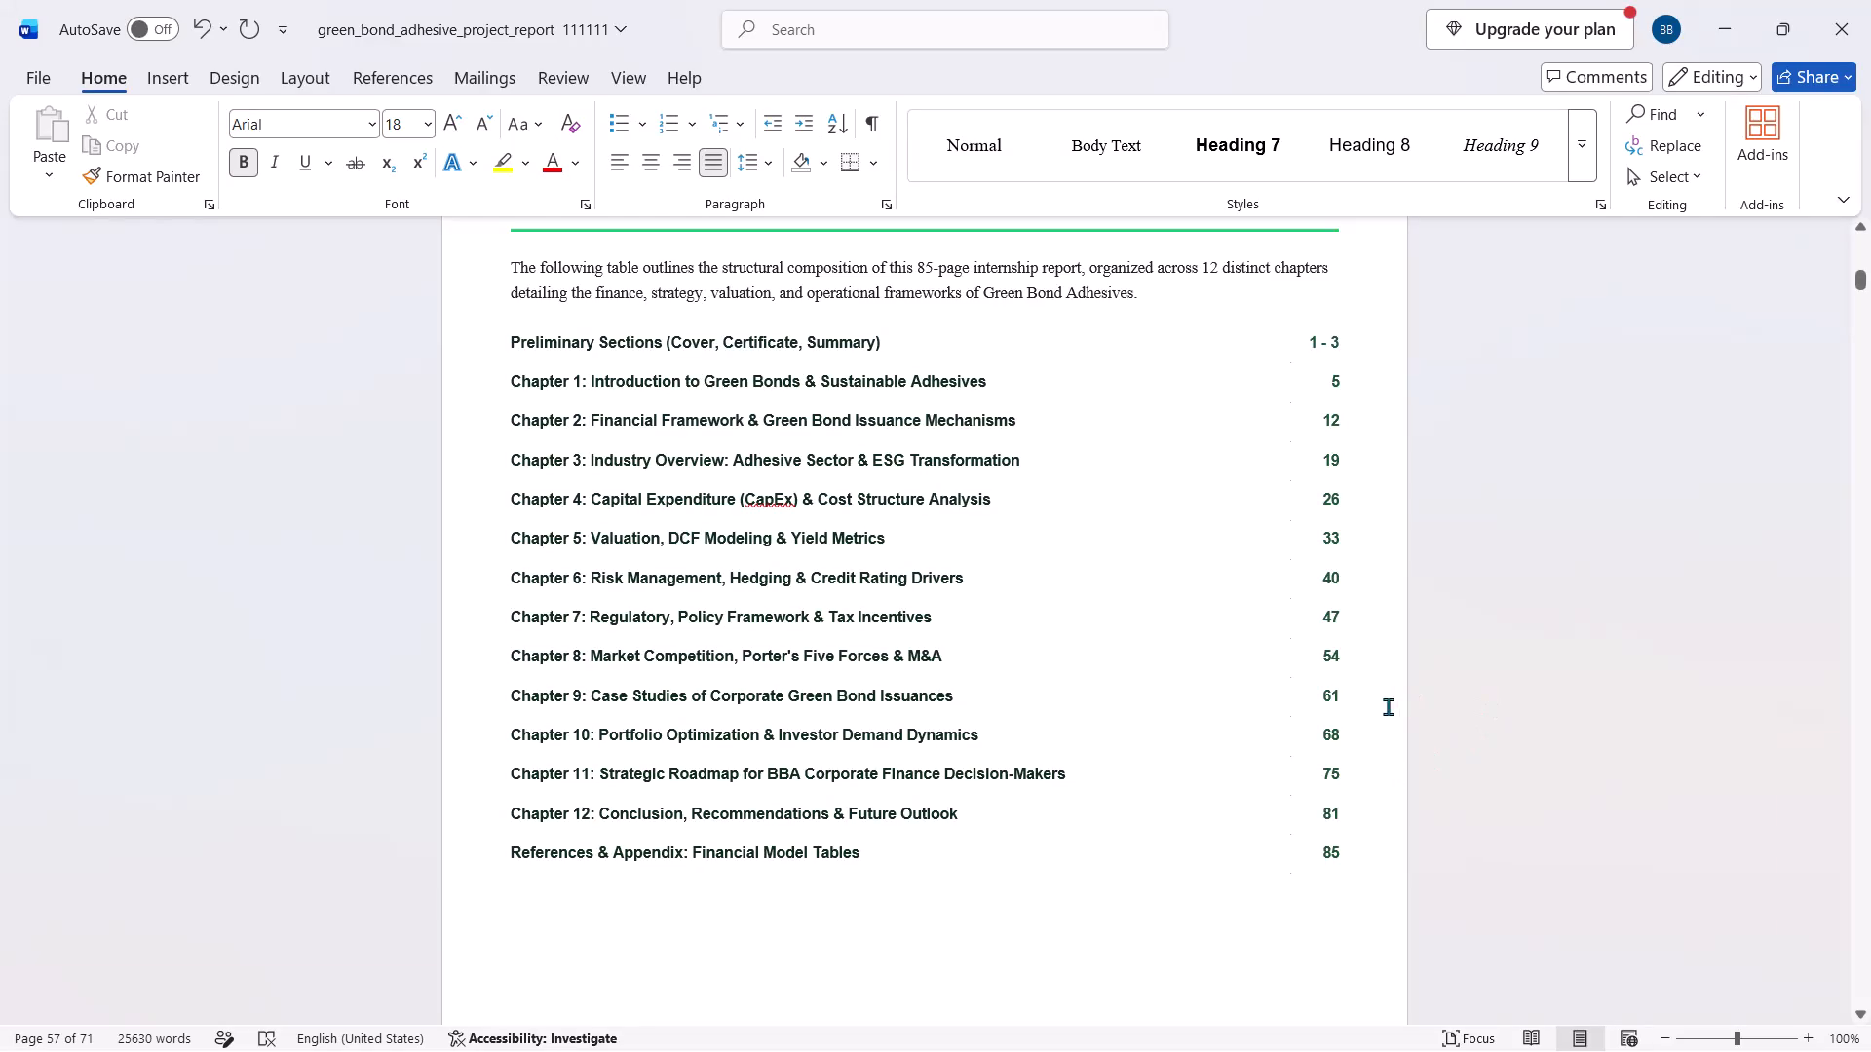
Delete the Chapter 9 case studies entry from the table of contents, close the blank line and realign the Portfolio Optimization entry.
{"action": "left_click", "coordinate": [1346, 698]}
{"action": "key", "text": "BackSpace"}
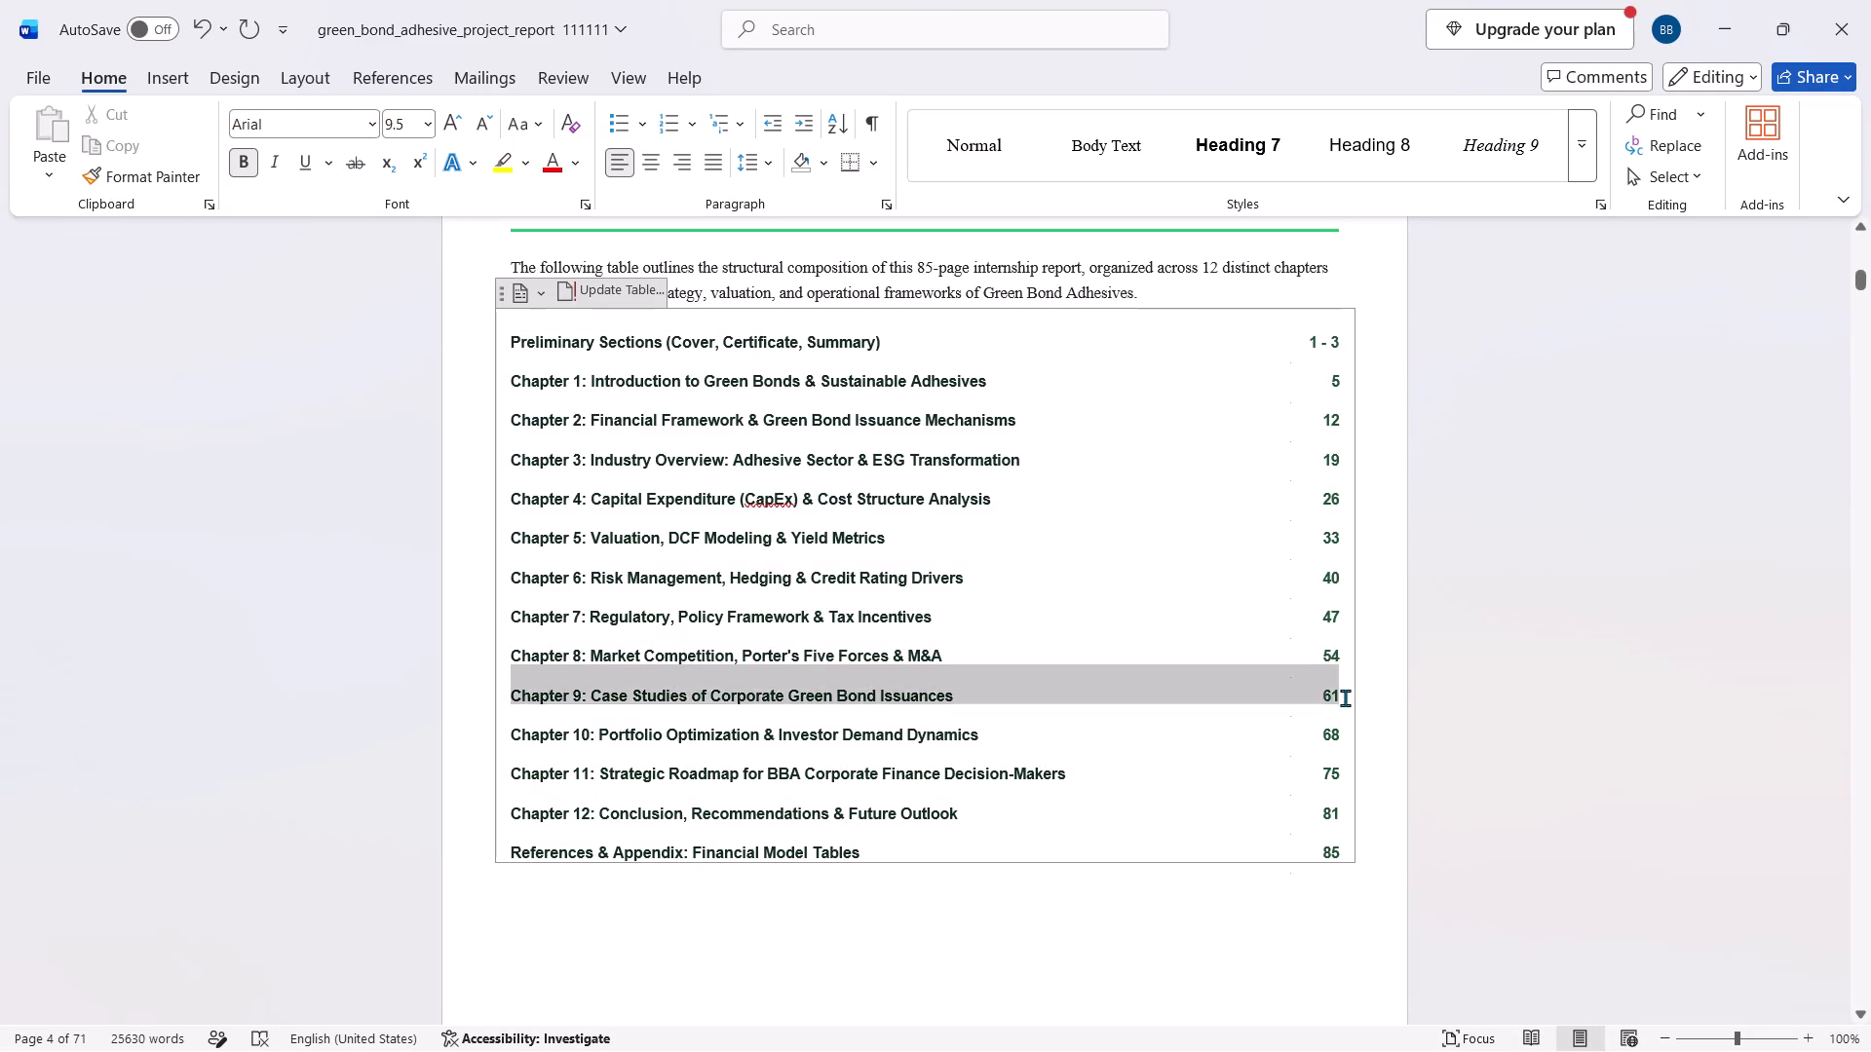
{"action": "key", "text": "BackSpace"}
{"action": "key", "text": "BackSpace"}
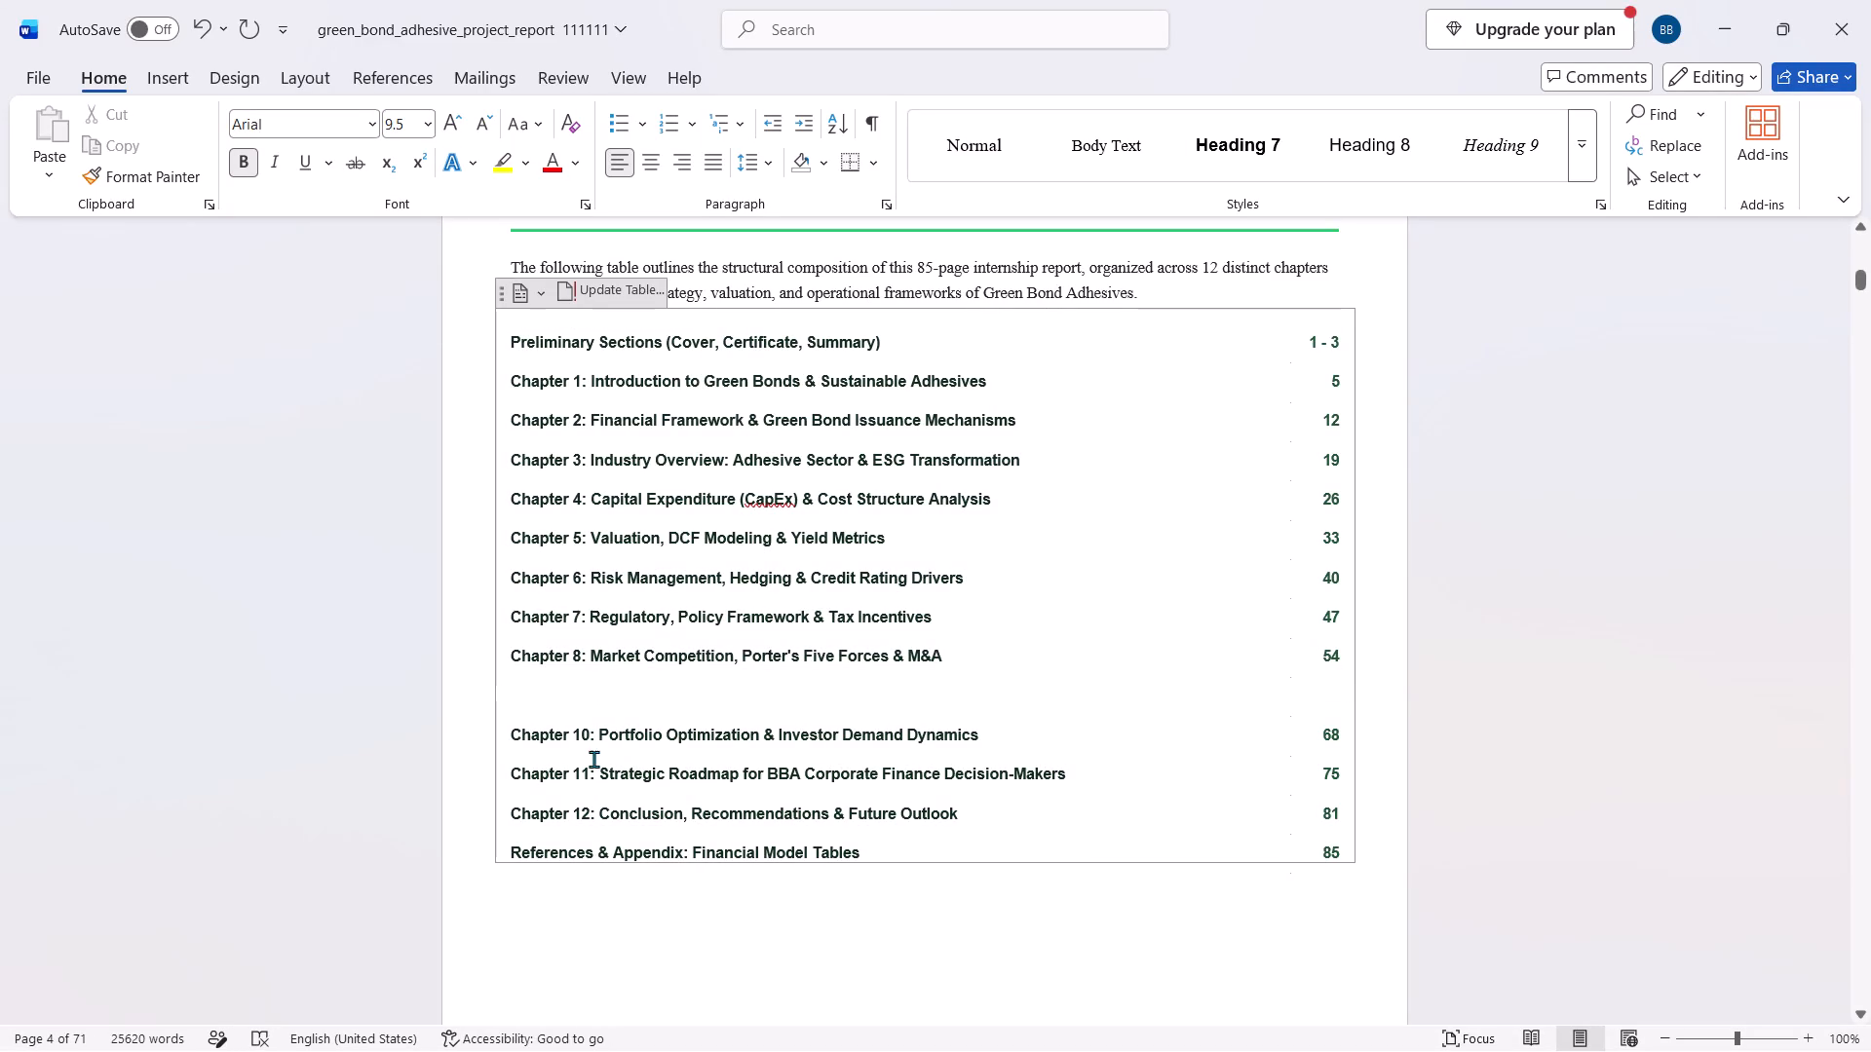
{"action": "left_click", "coordinate": [508, 734]}
{"action": "key", "text": "BackSpace"}
{"action": "key", "text": "BackSpace"}
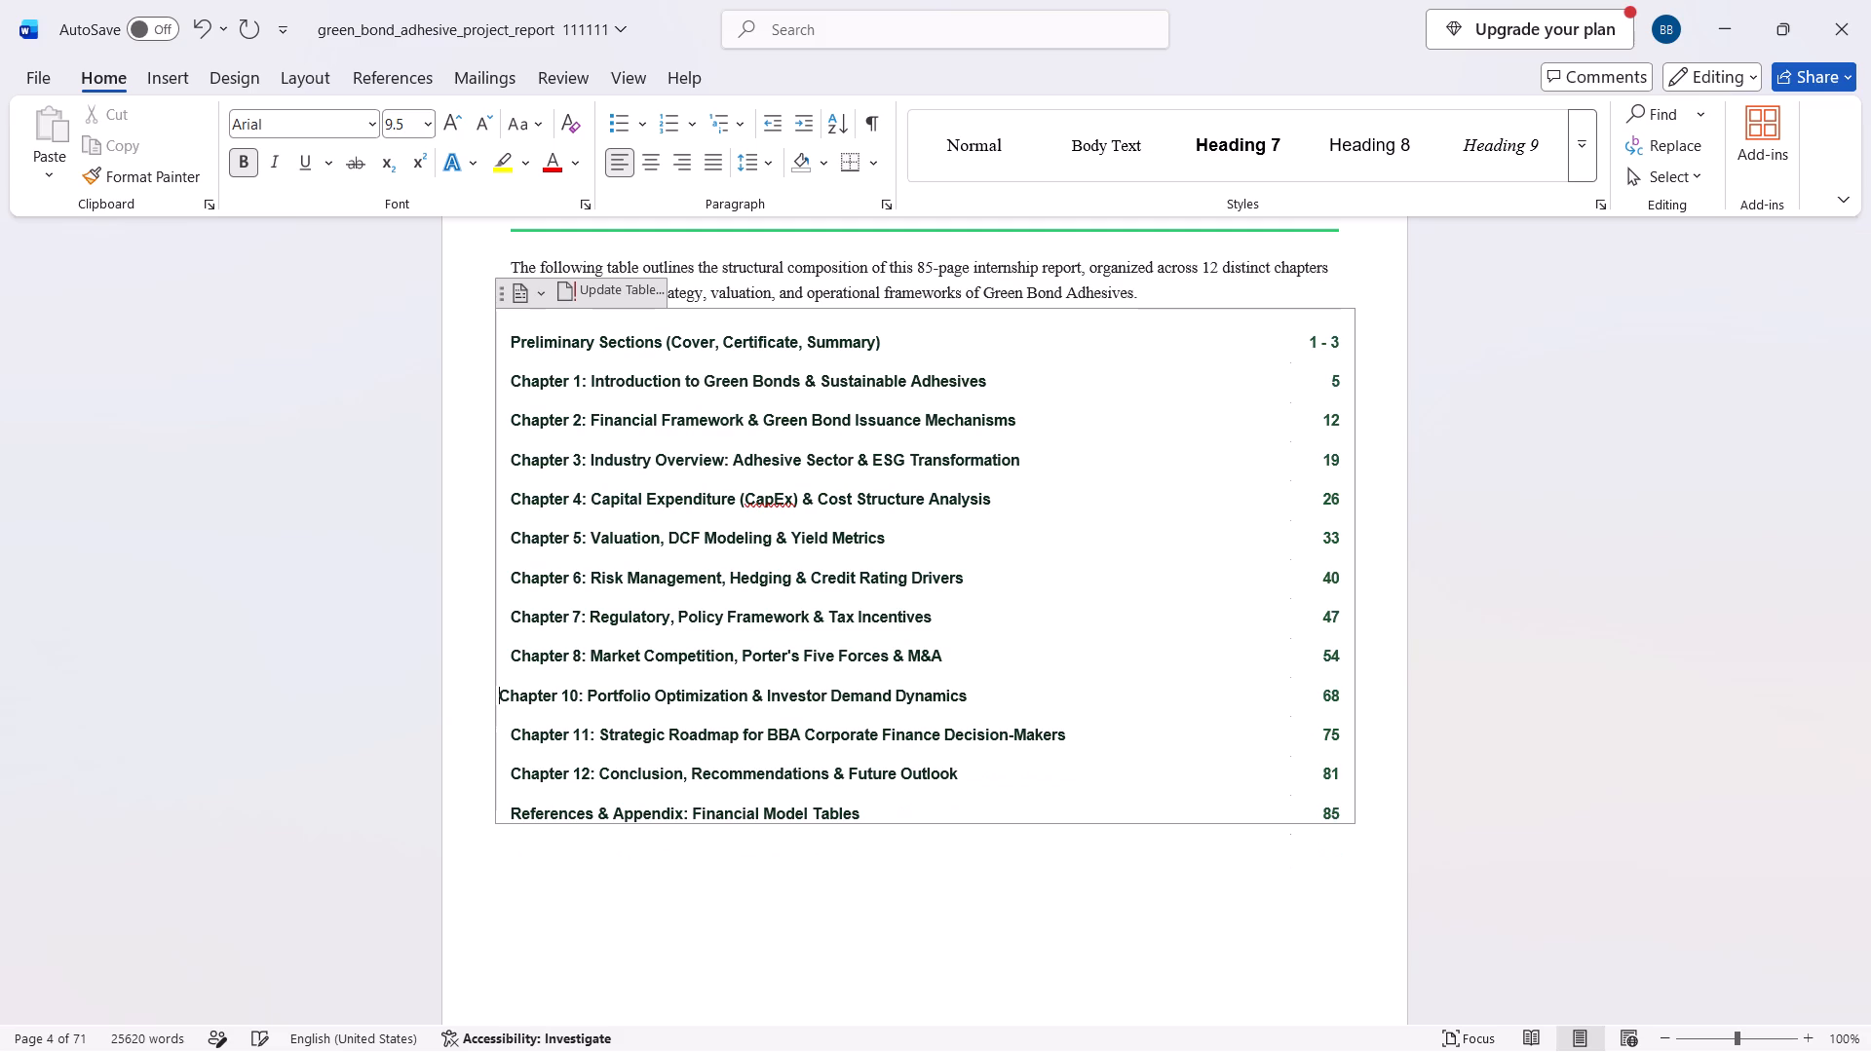
{"action": "key", "text": "space"}
{"action": "key", "text": "space"}
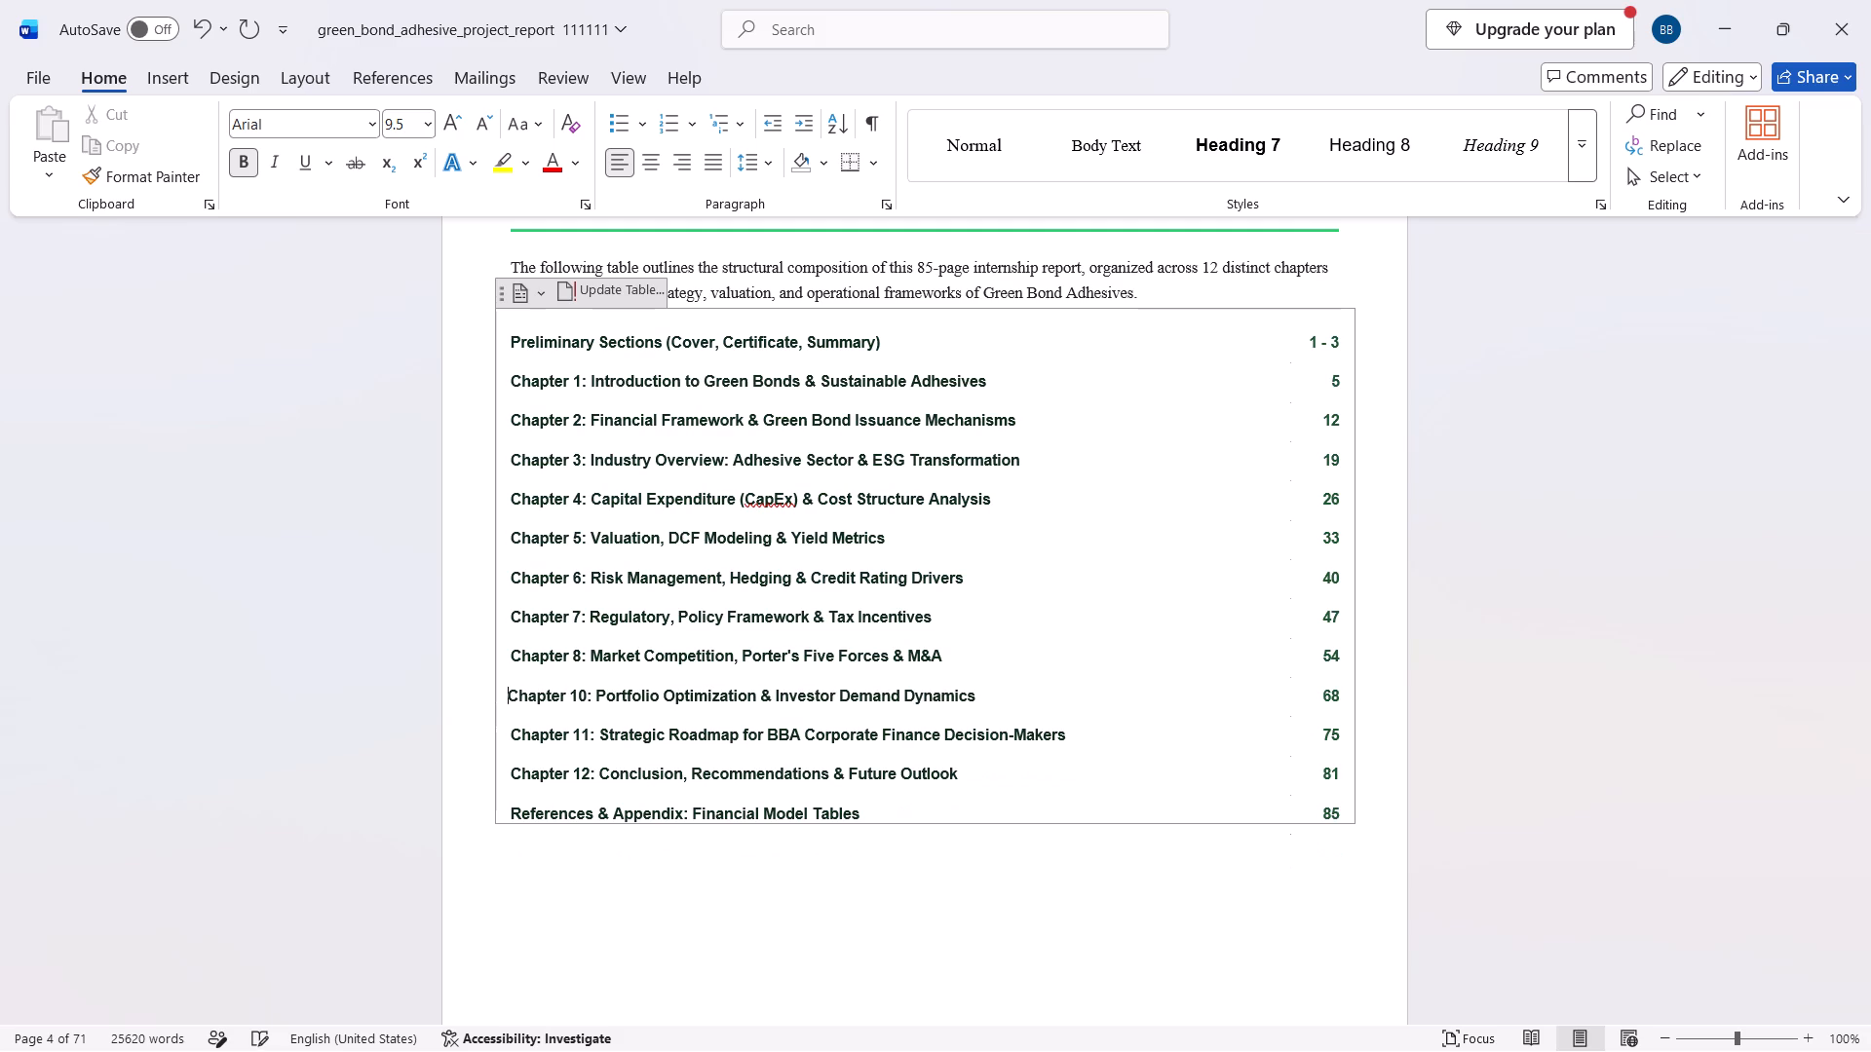
{"action": "key", "text": "space"}
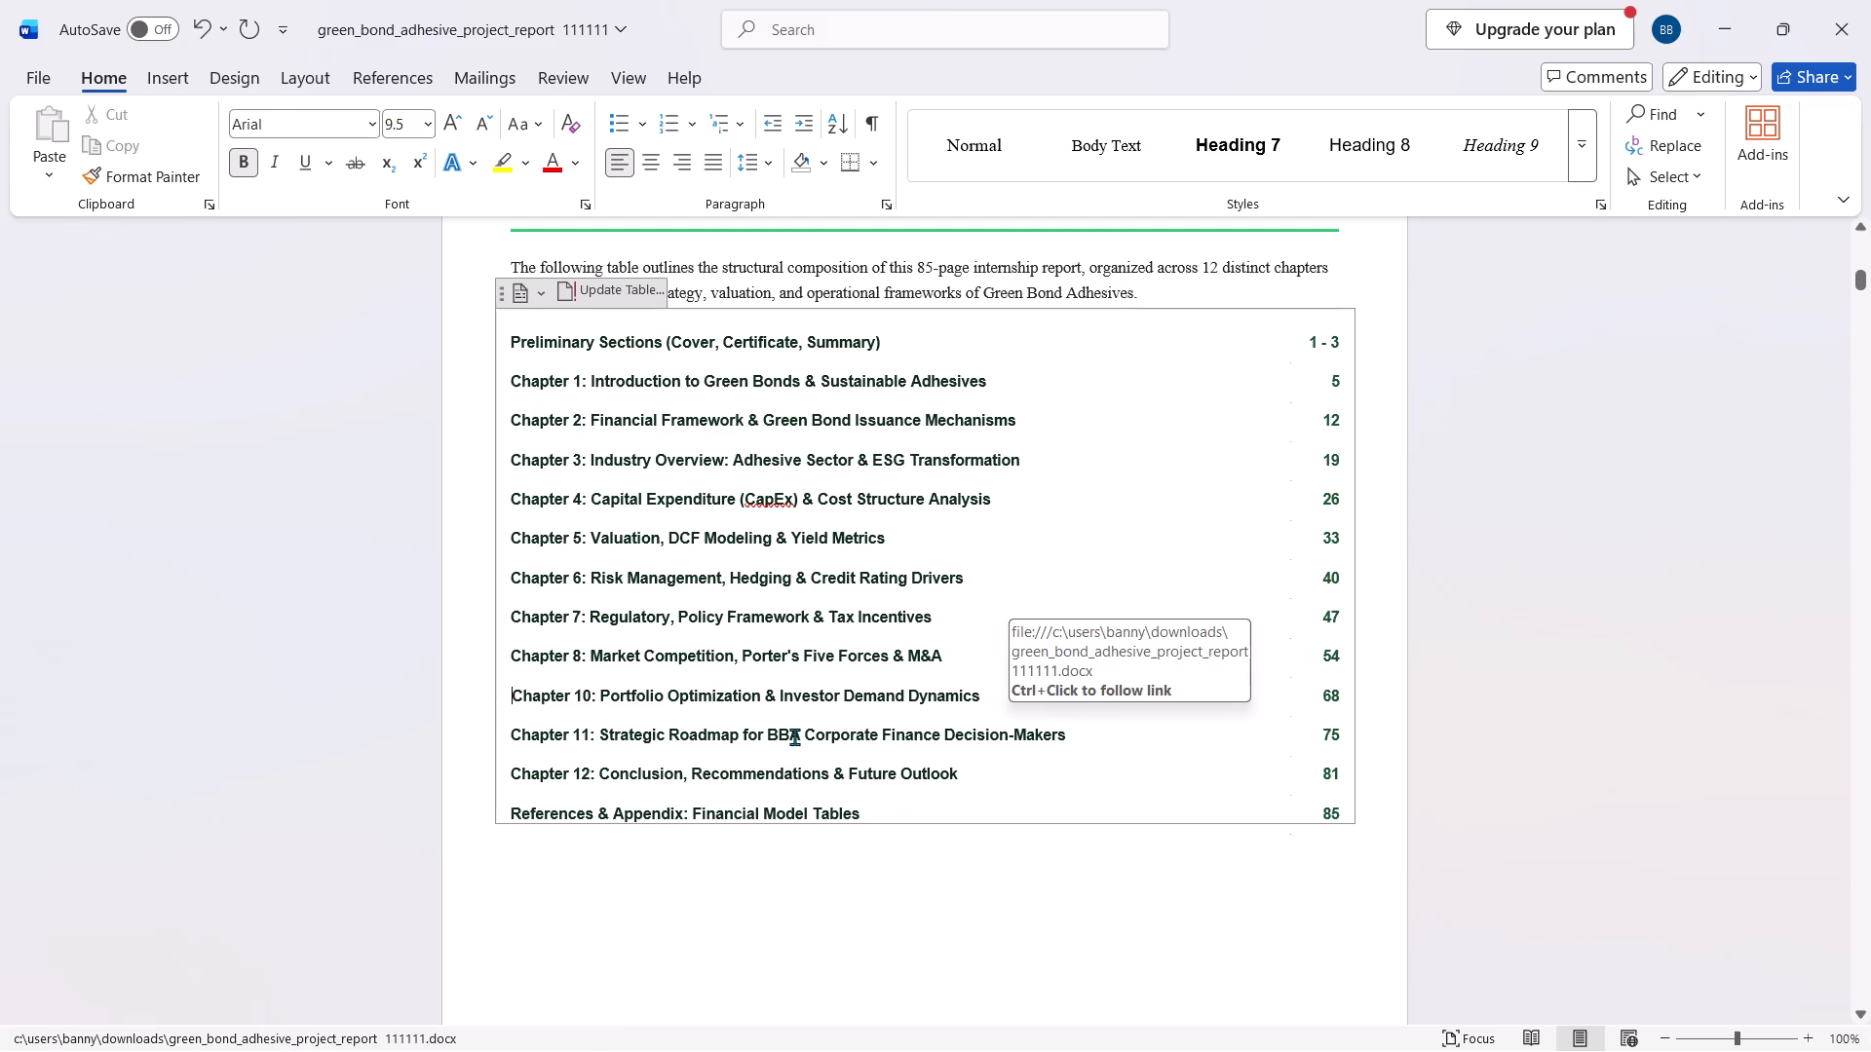
Renumber the last three chapter entries in the table of contents as Chapter 9, Chapter 10 and Chapter 11.
{"action": "left_click", "coordinate": [590, 697]}
{"action": "key", "text": "BackSpace"}
{"action": "key", "text": "BackSpace"}
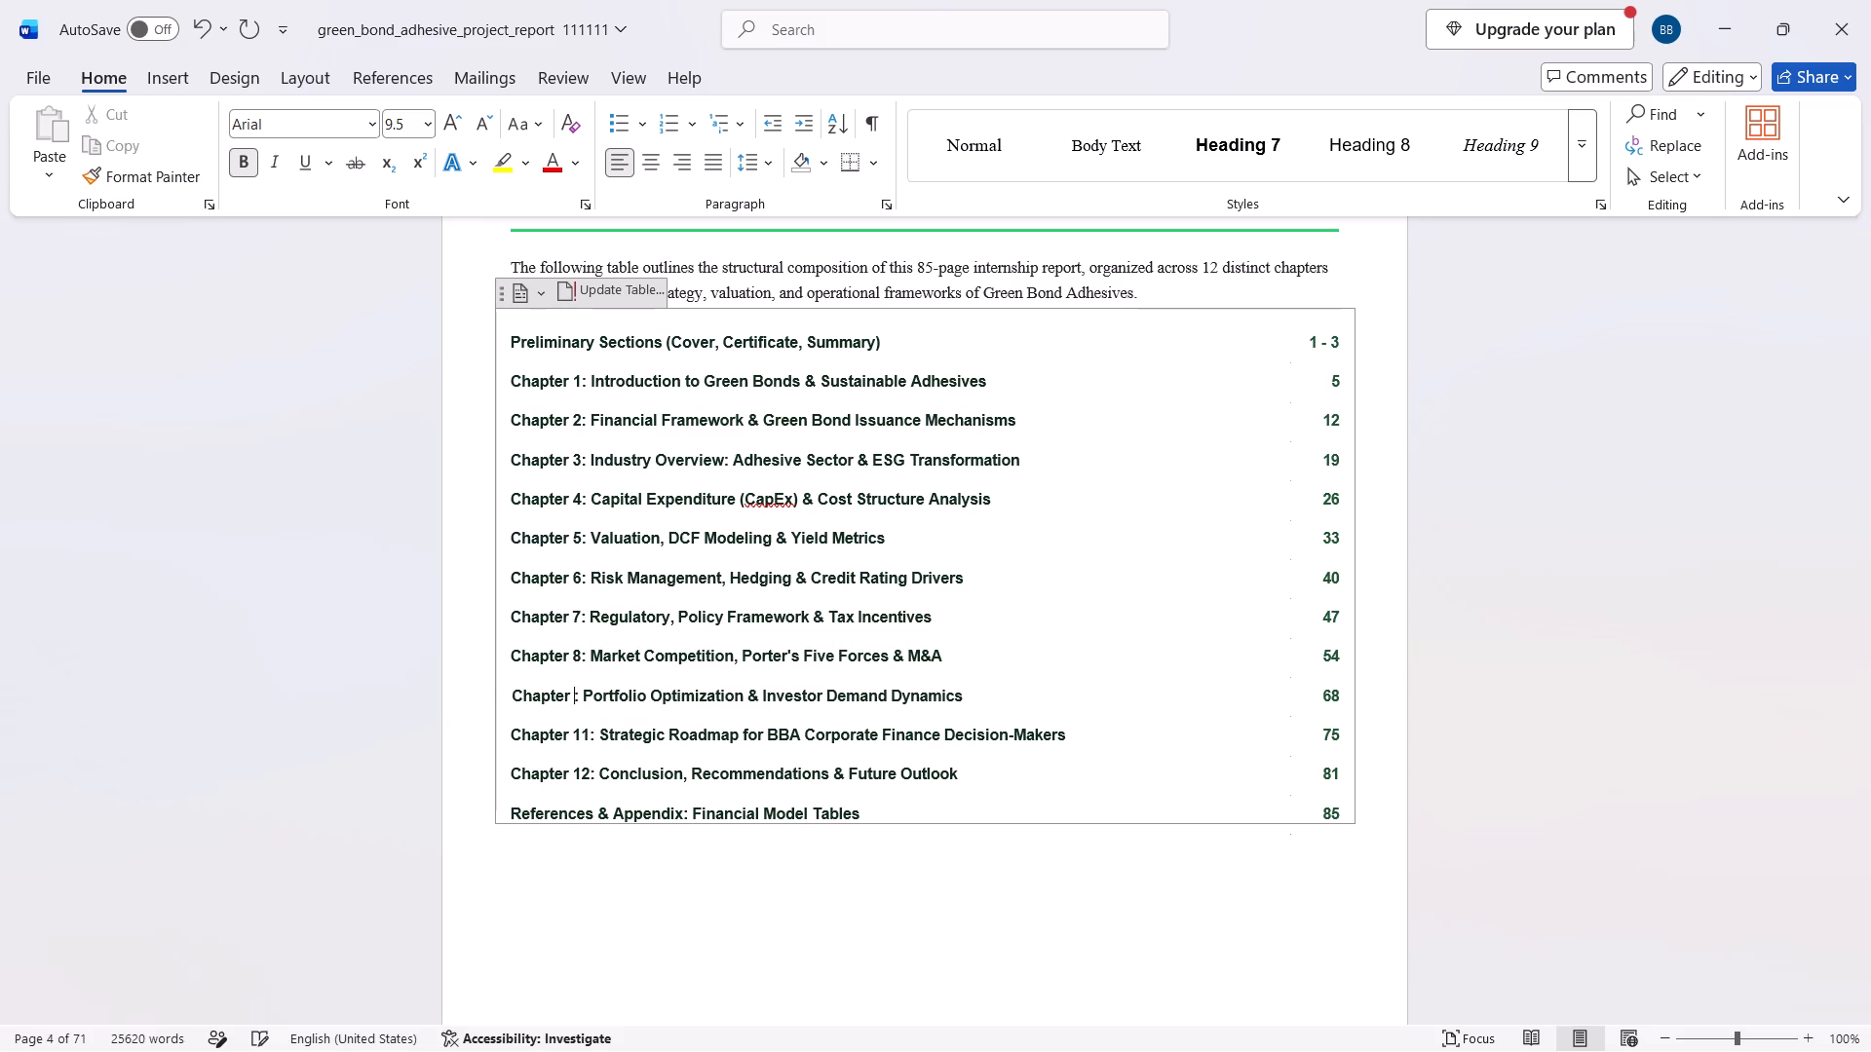
{"action": "key", "text": "9"}
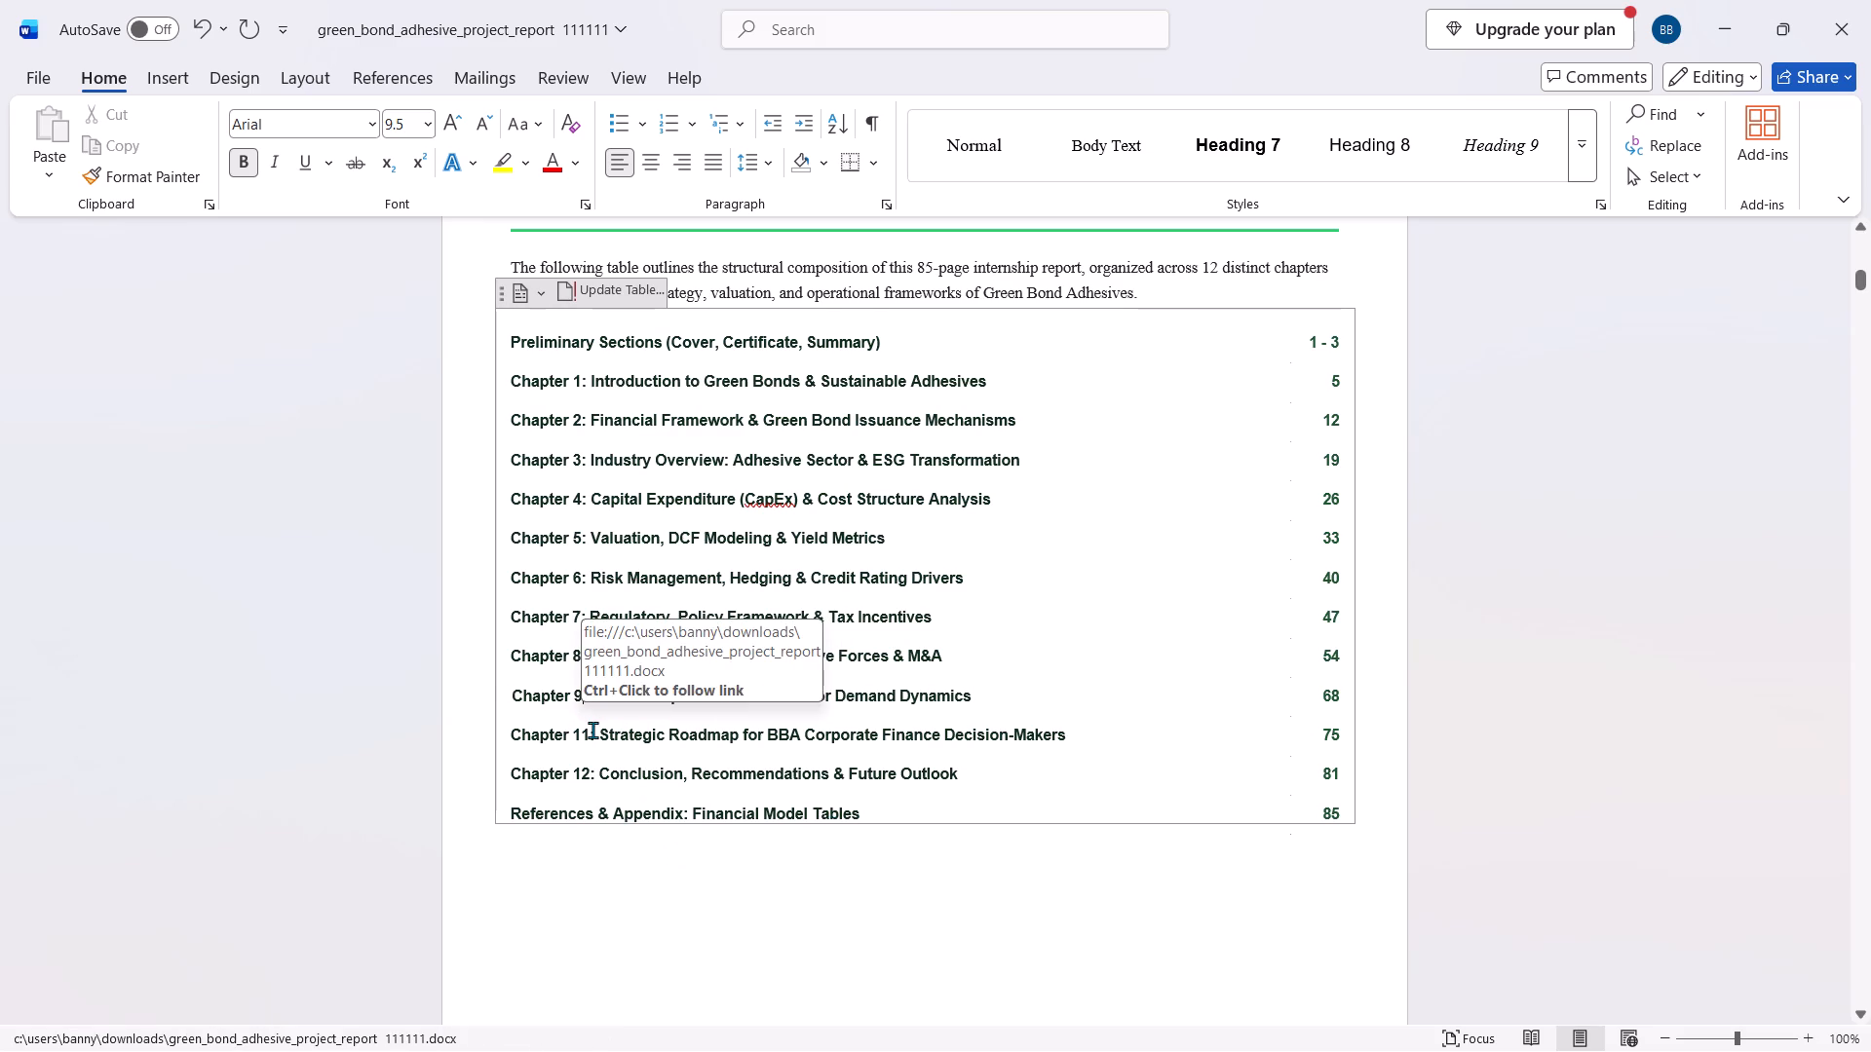
{"action": "left_click", "coordinate": [593, 732]}
{"action": "left_click", "coordinate": [585, 733]}
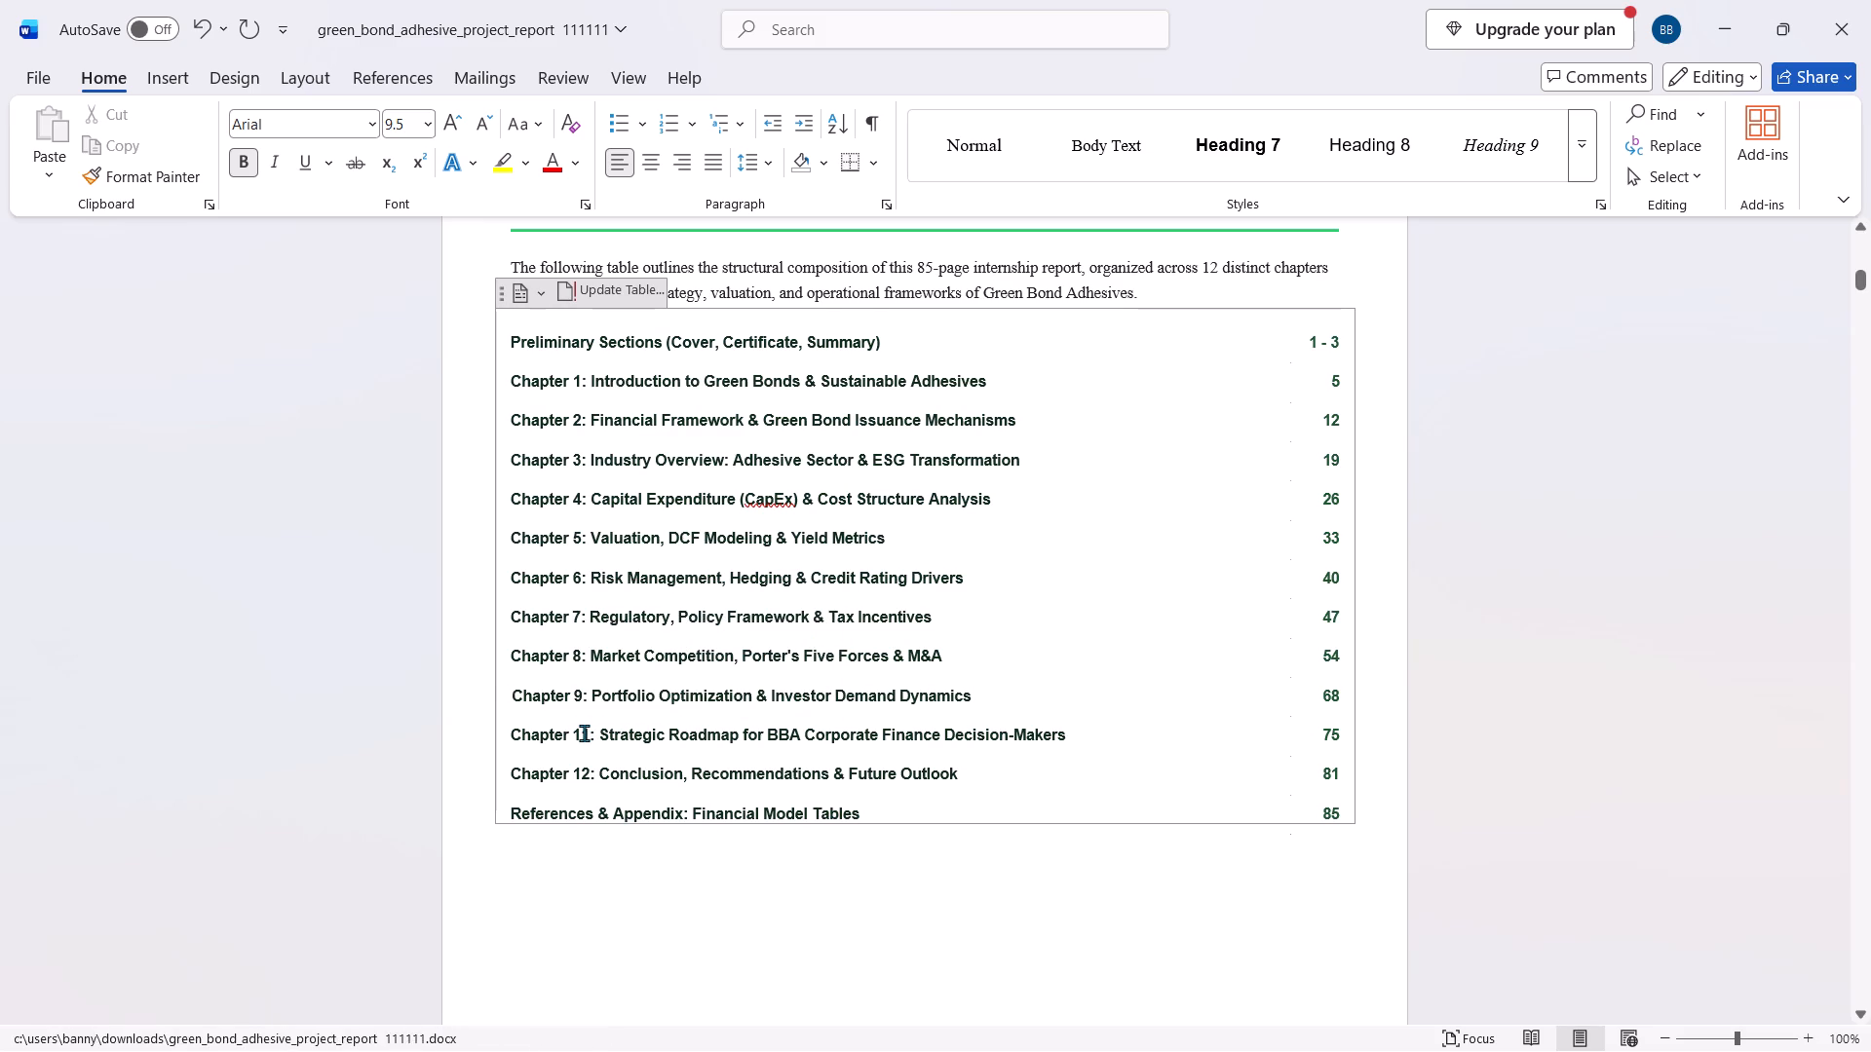
{"action": "key", "text": "Right"}
{"action": "key", "text": "BackSpace"}
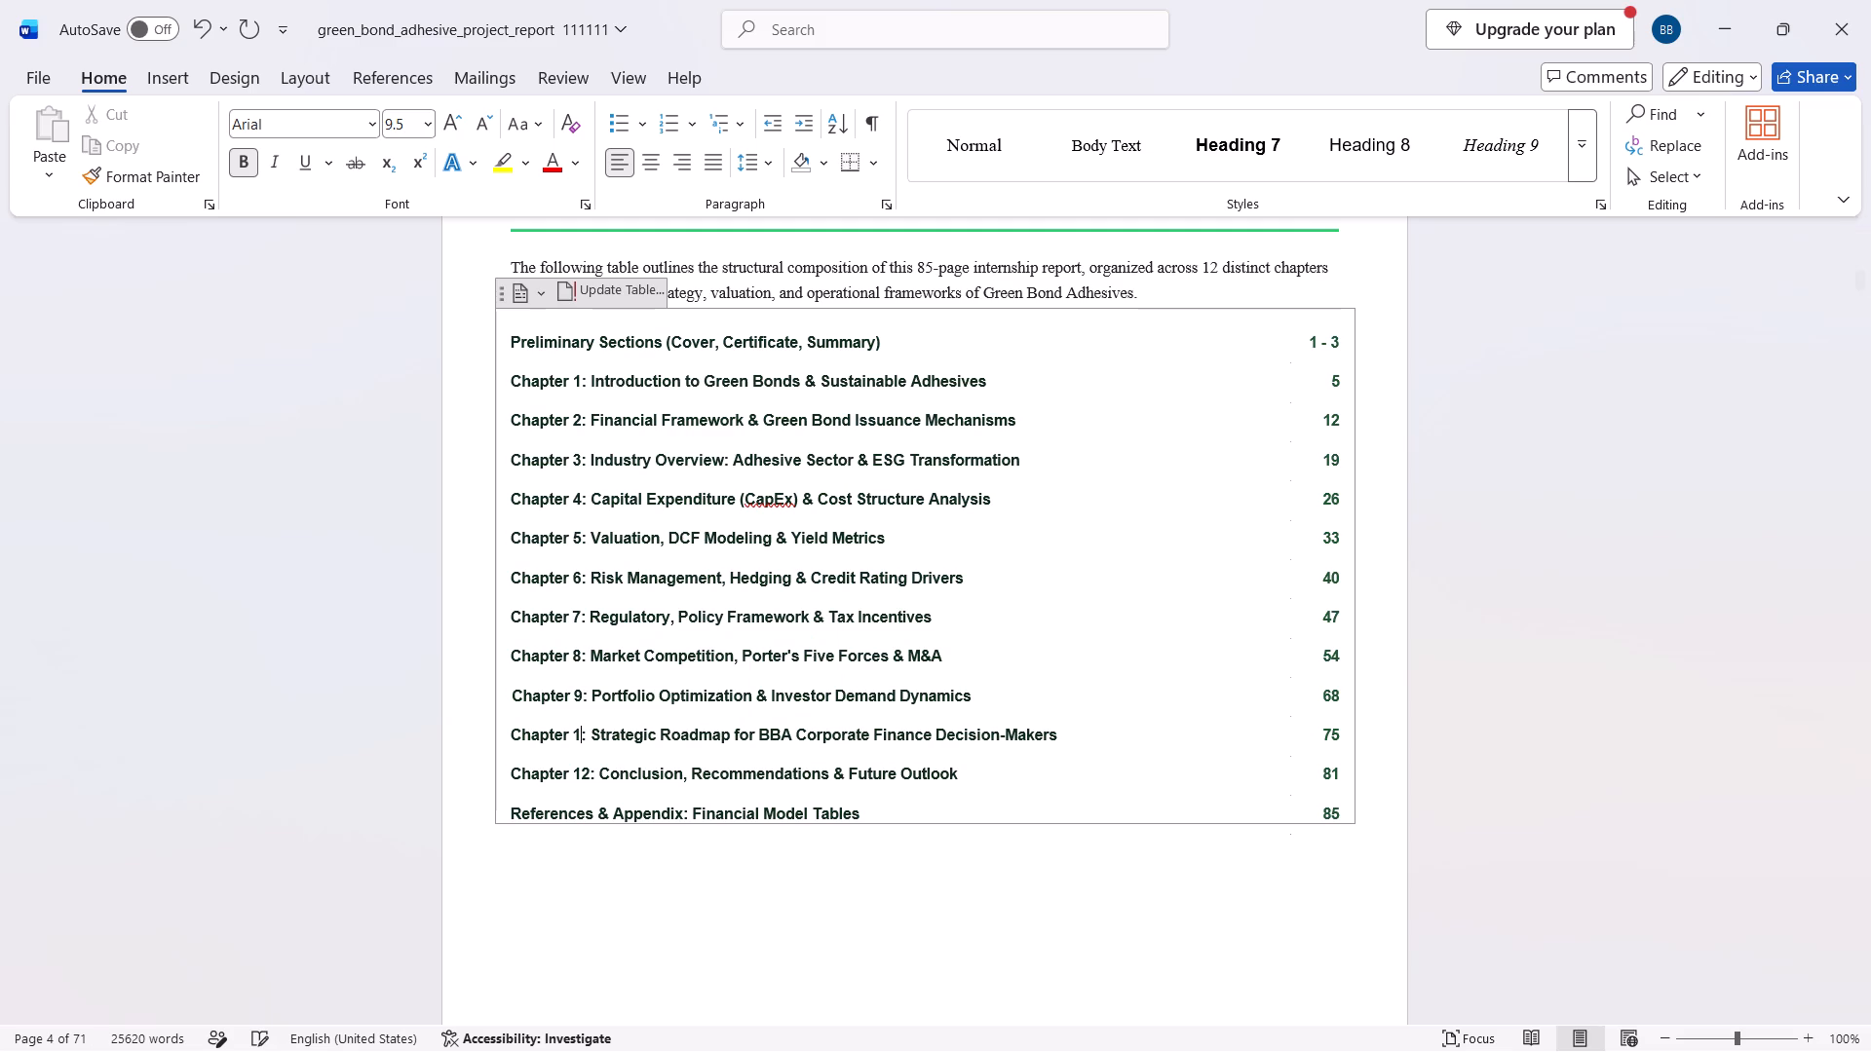
{"action": "key", "text": "0"}
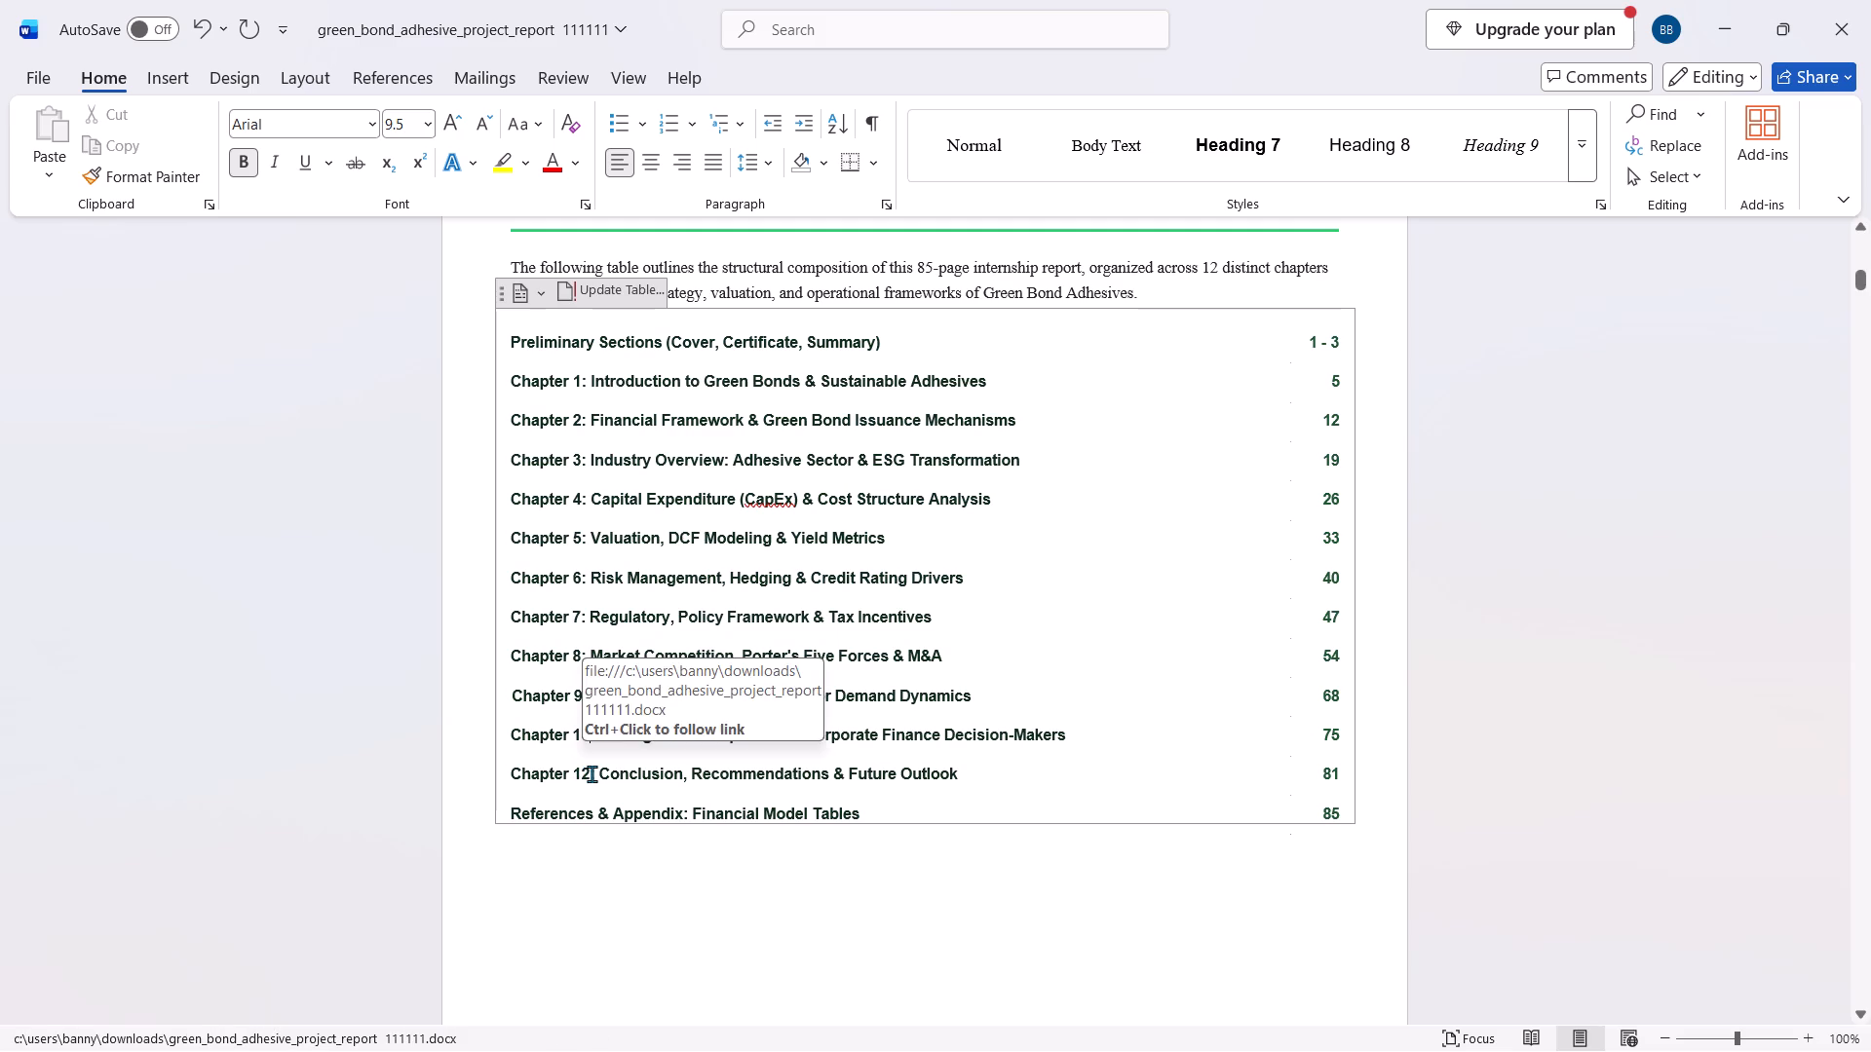
{"action": "left_click", "coordinate": [592, 774]}
{"action": "key", "text": "Left"}
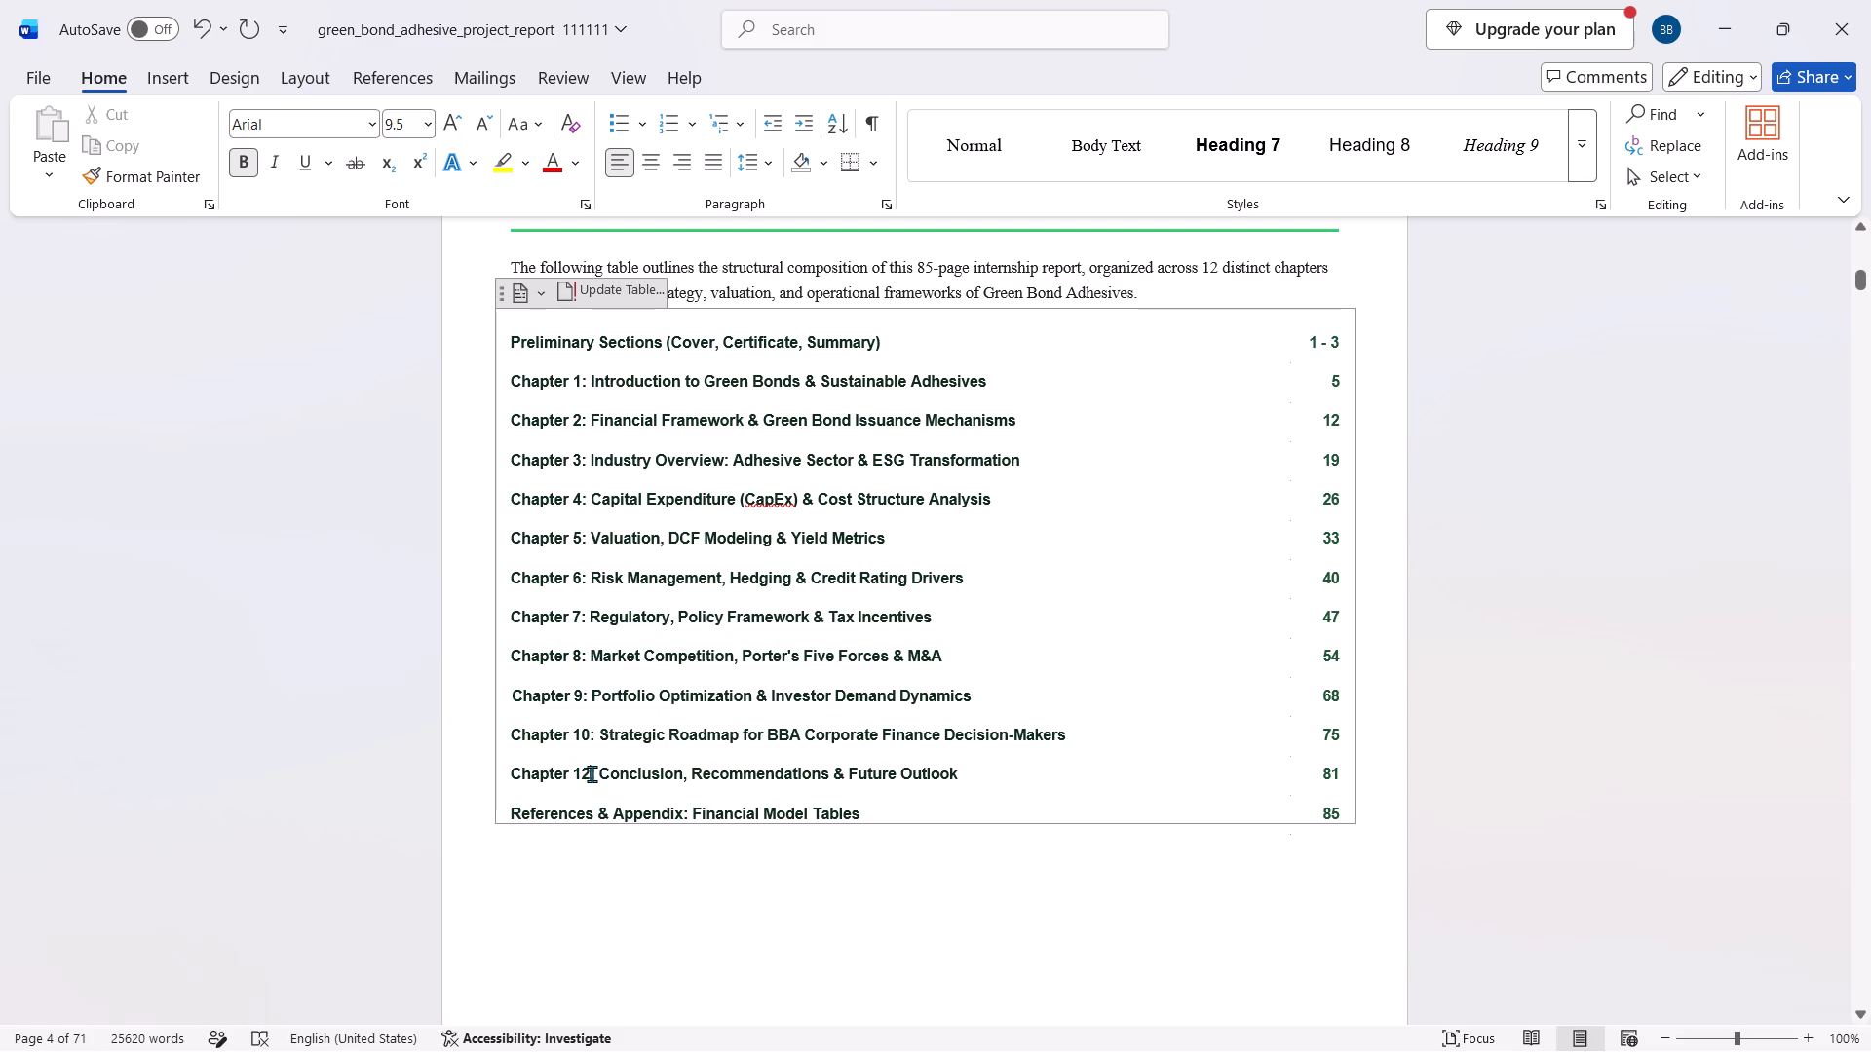
{"action": "key", "text": "BackSpace"}
{"action": "key", "text": "1"}
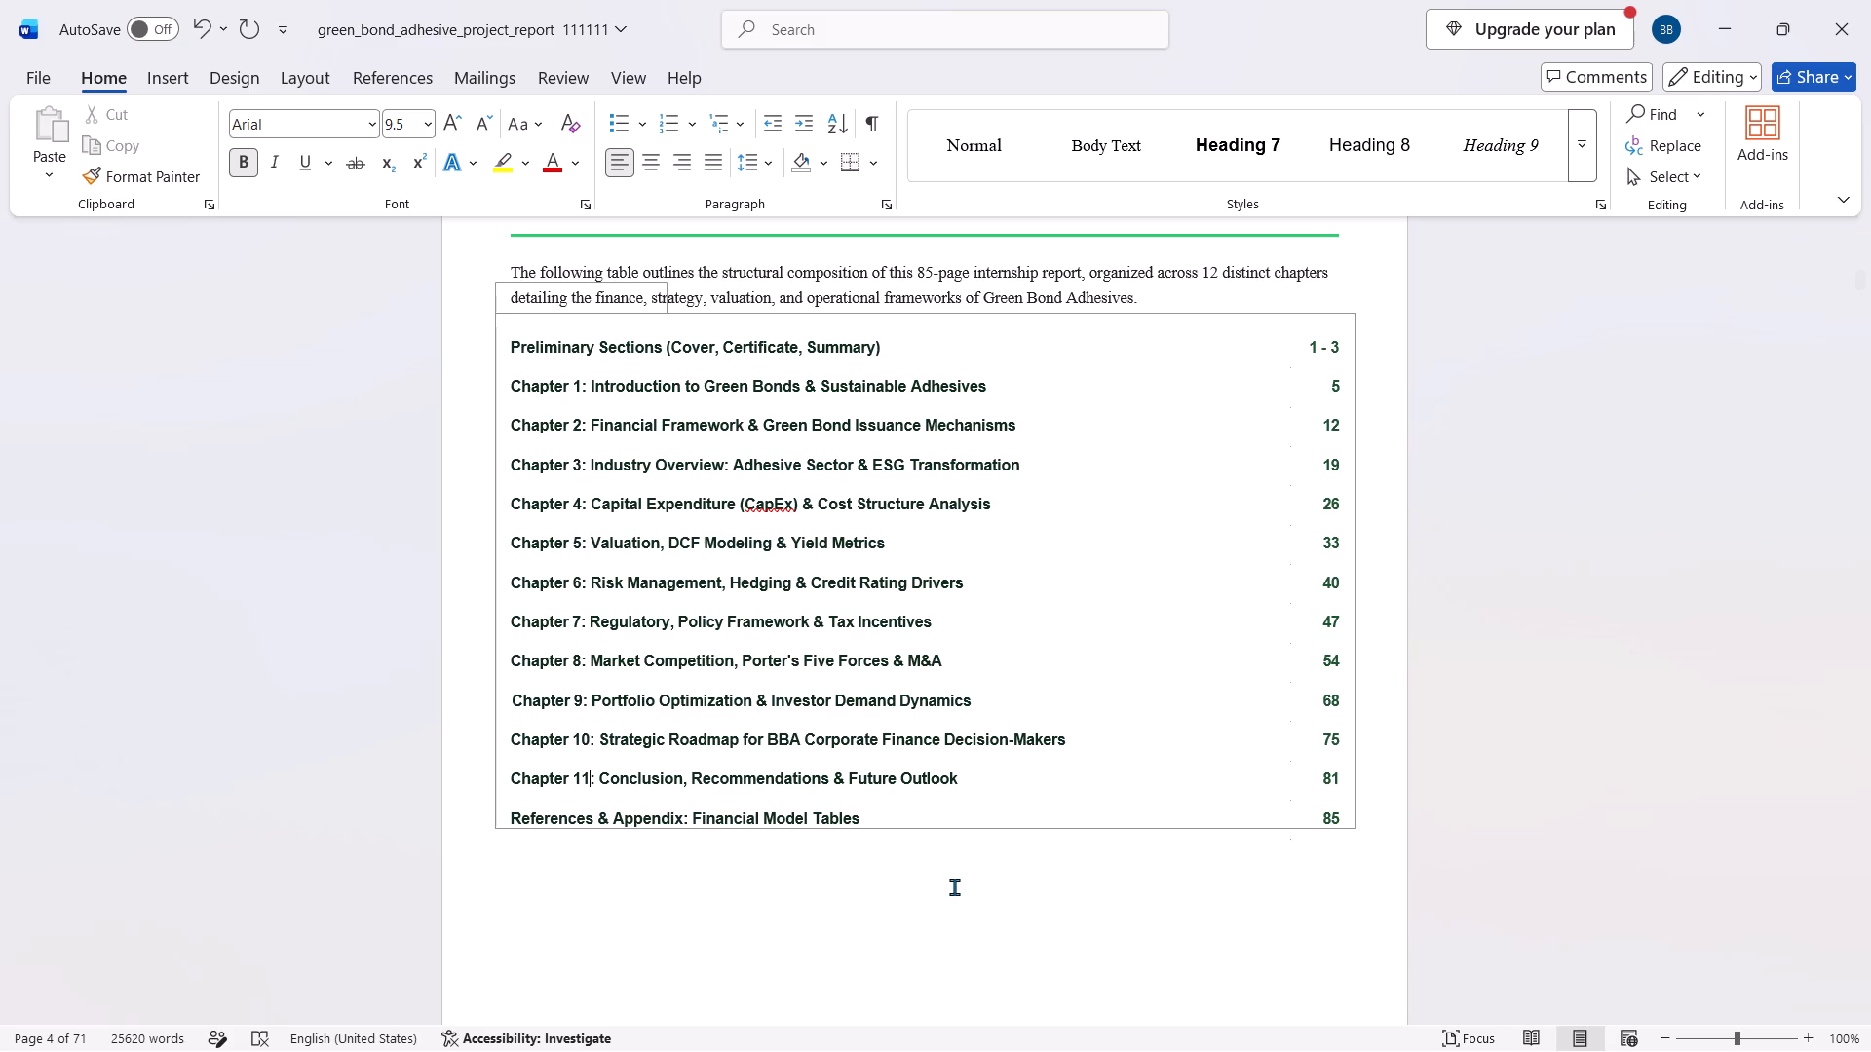
Examine the chapter headings and section numbering in the report body, from Chapter 11 back to the start of Chapter 6.
{"action": "scroll", "coordinate": [955, 887], "scroll_direction": "down", "scroll_amount": 5}
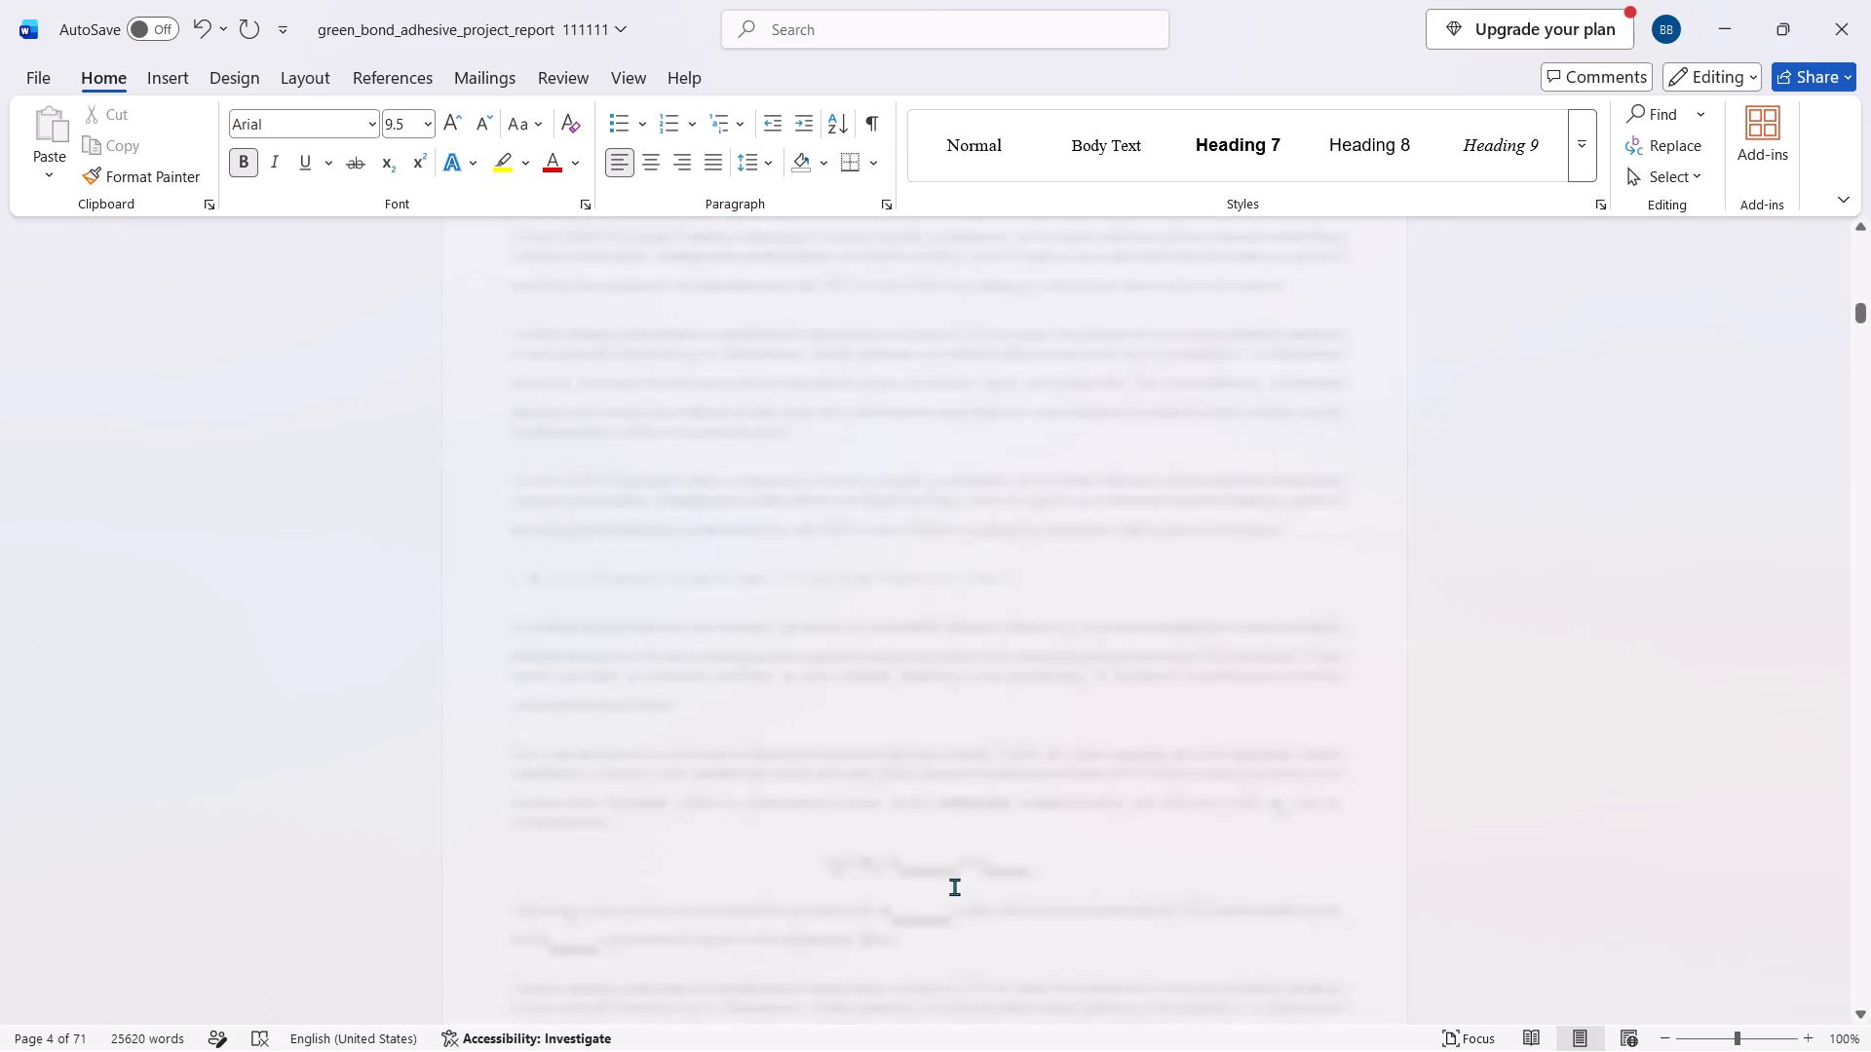
{"action": "scroll", "coordinate": [955, 887], "scroll_direction": "down", "scroll_amount": 8}
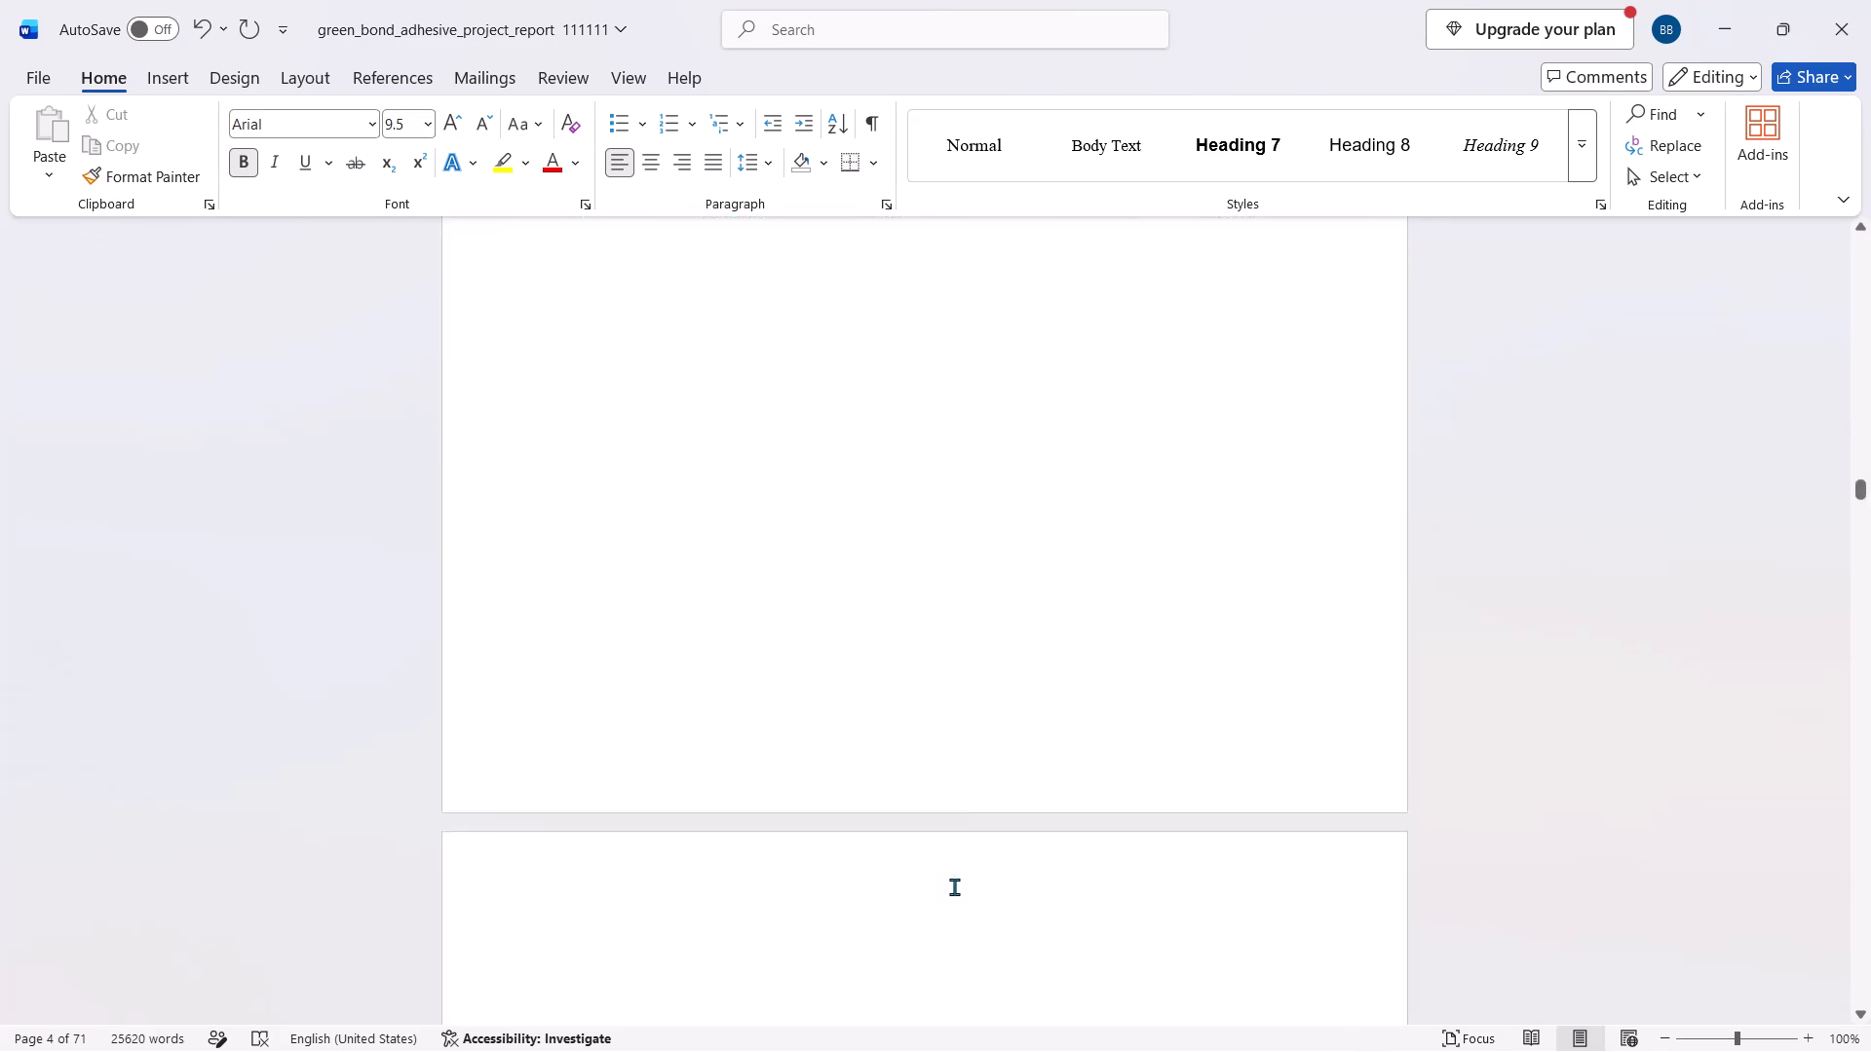
{"action": "scroll", "coordinate": [955, 887], "scroll_direction": "down", "scroll_amount": 3}
{"action": "scroll", "coordinate": [955, 887], "scroll_direction": "up", "scroll_amount": 1}
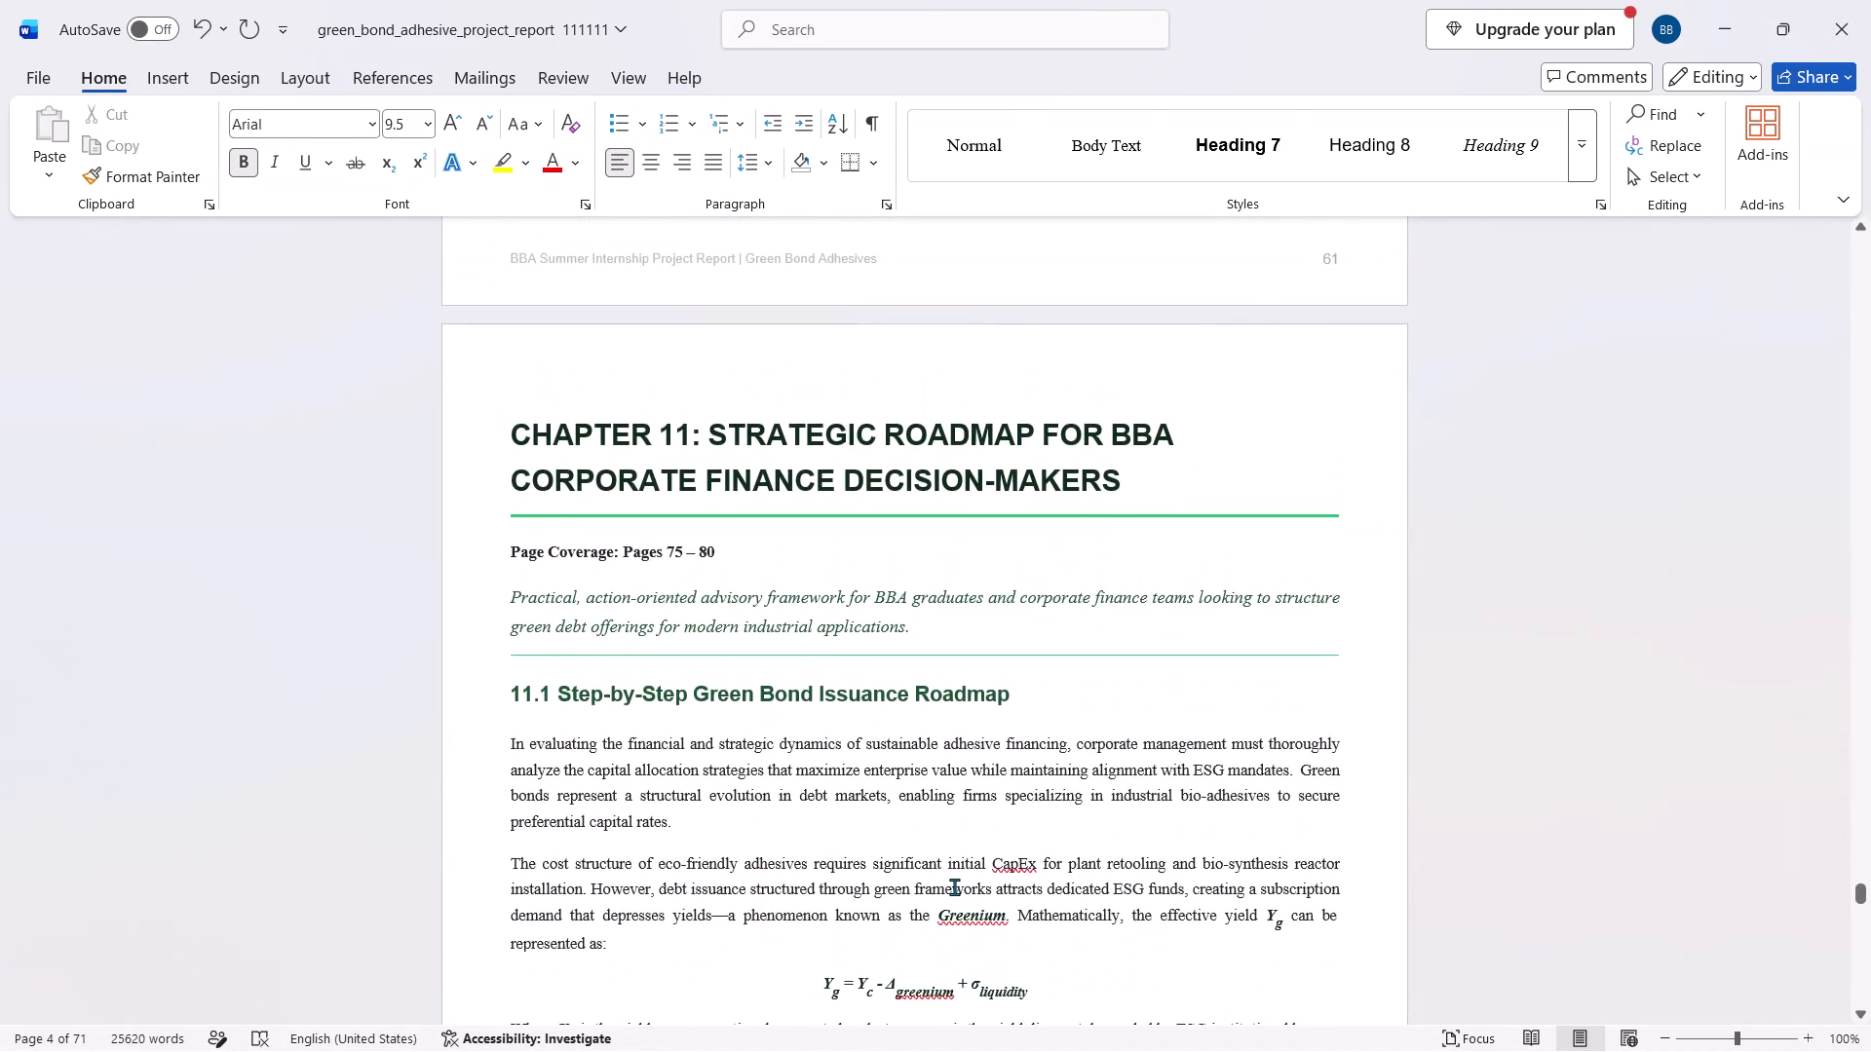
{"action": "scroll", "coordinate": [955, 887], "scroll_direction": "up", "scroll_amount": 4}
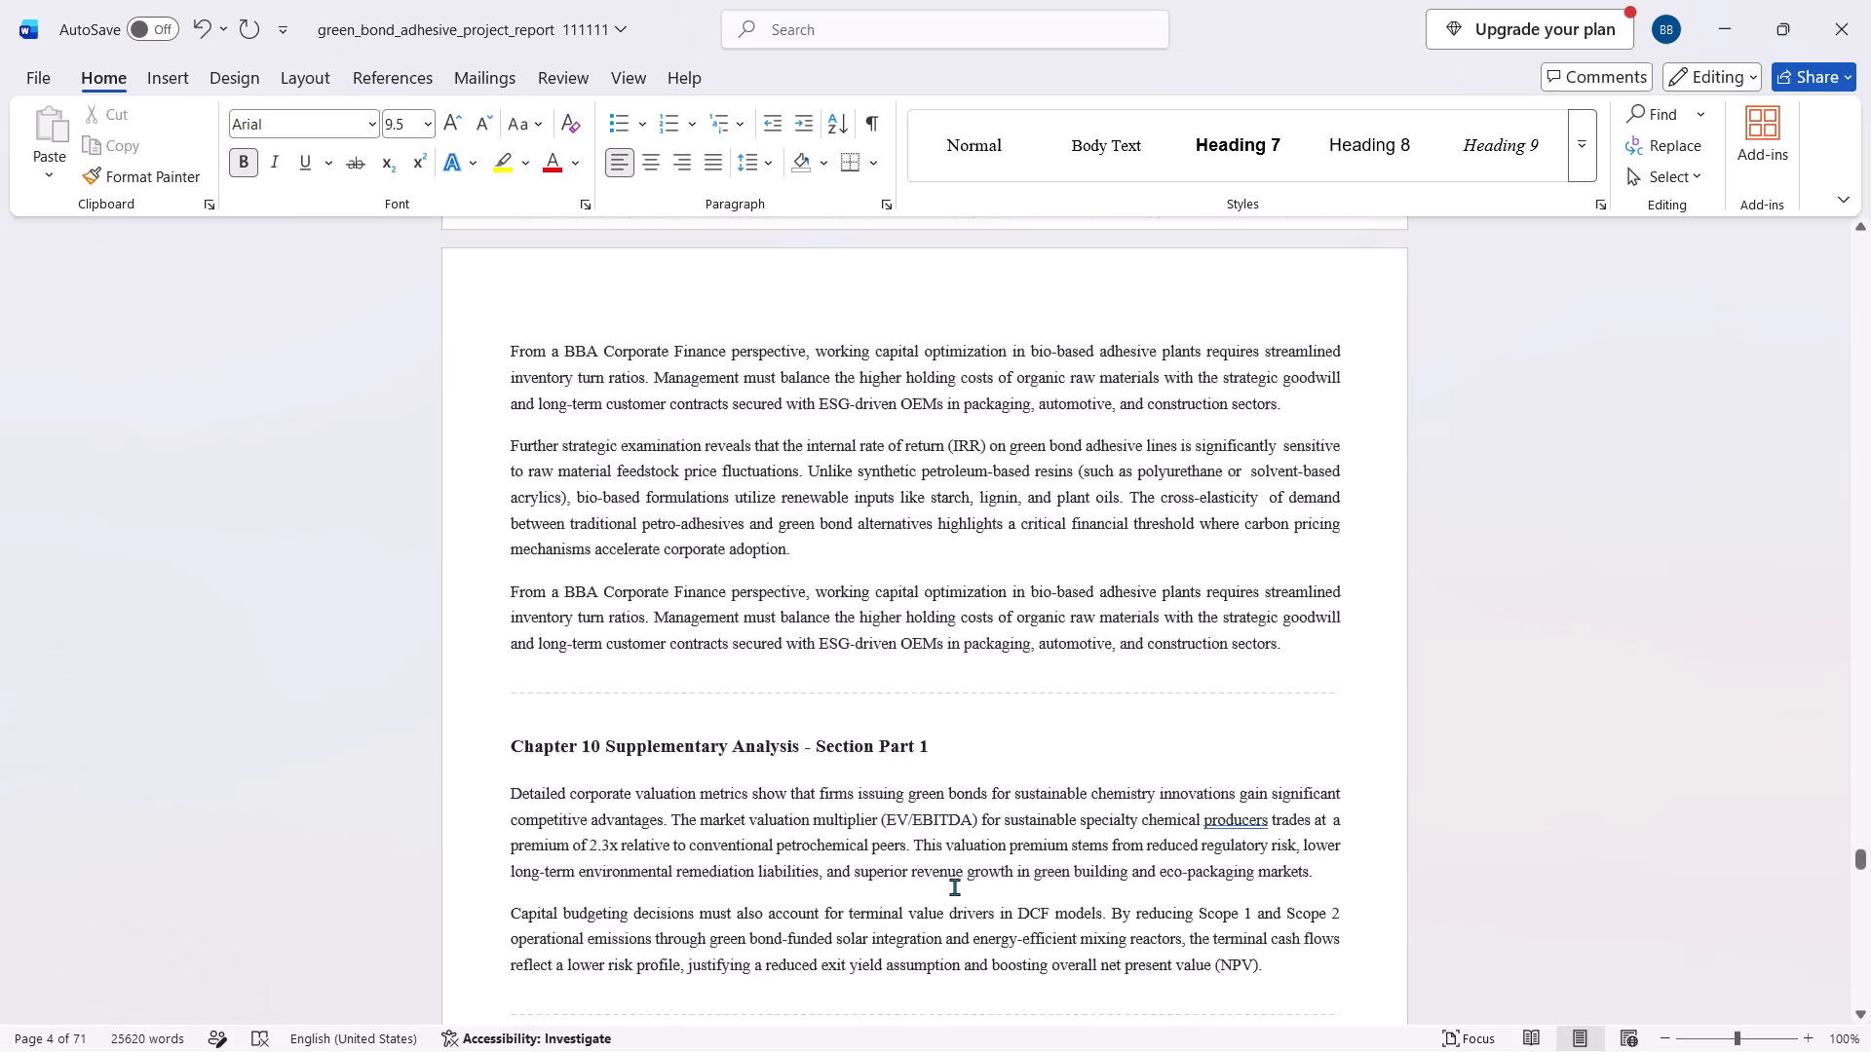
{"action": "scroll", "coordinate": [955, 887], "scroll_direction": "up", "scroll_amount": 6}
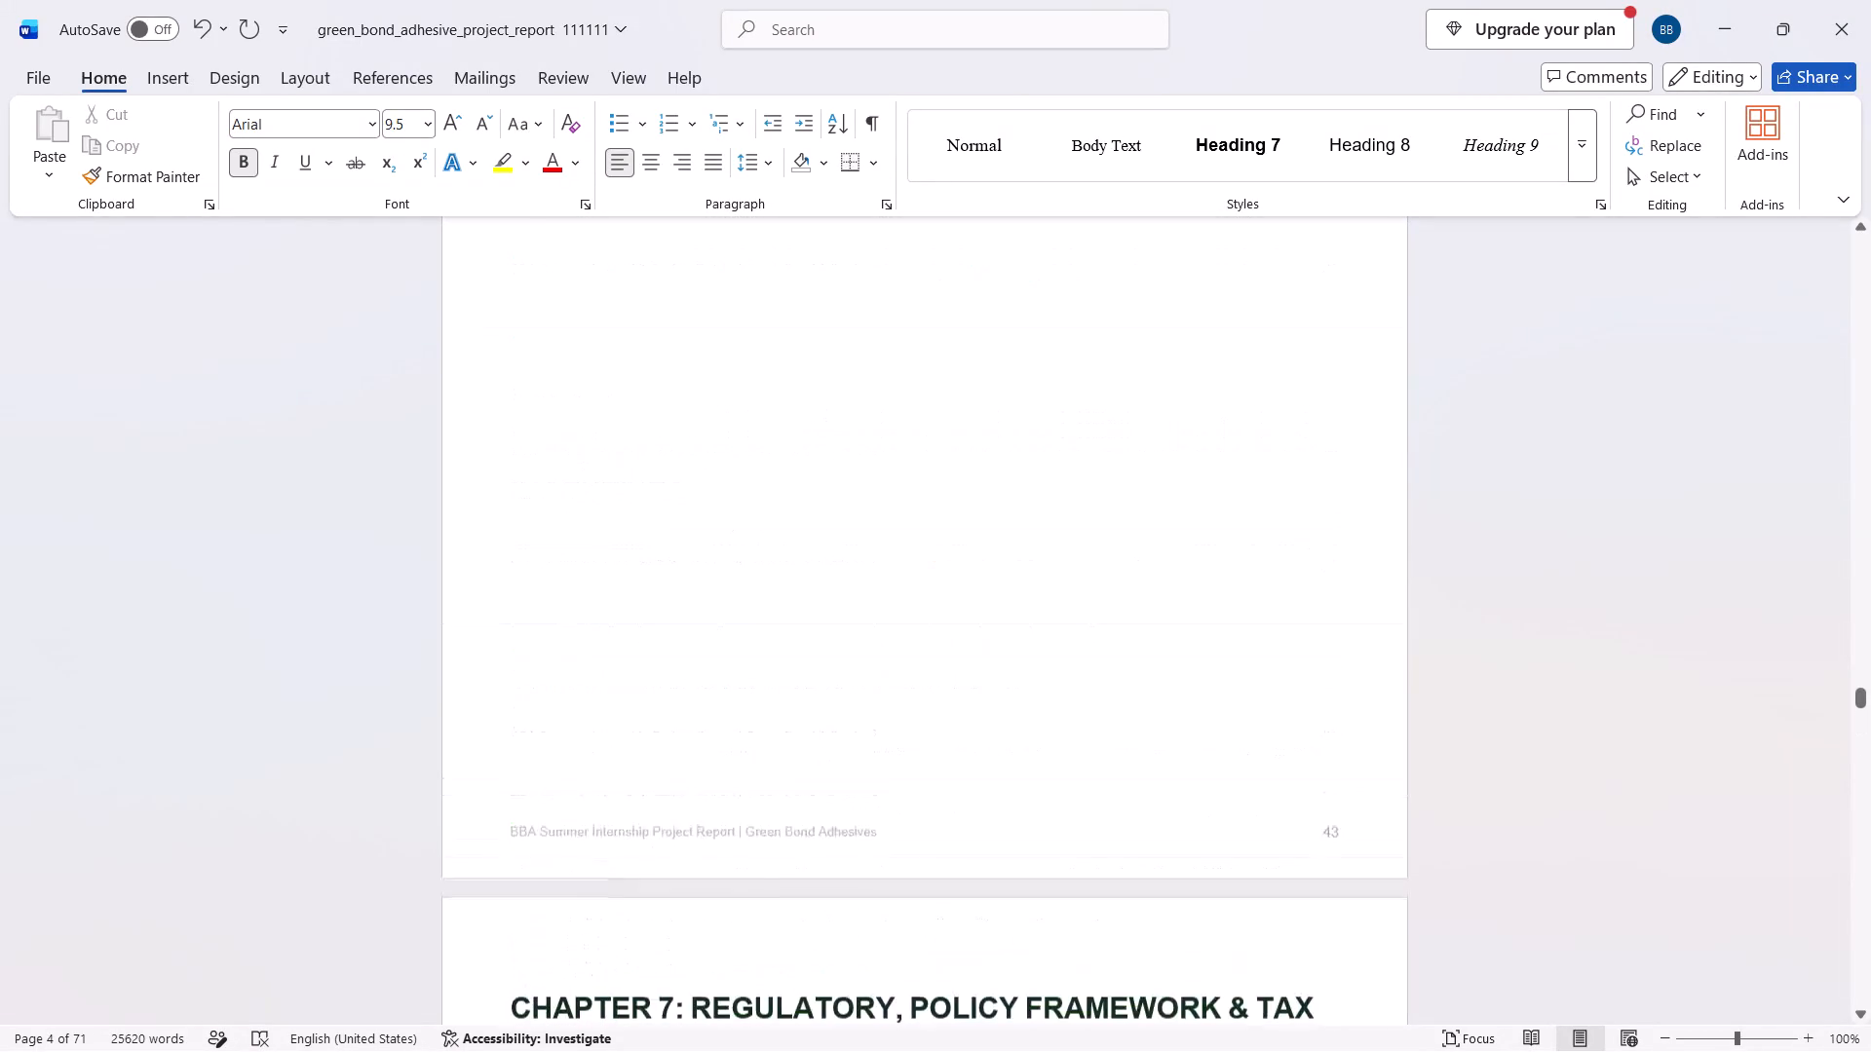
{"action": "scroll", "coordinate": [955, 887], "scroll_direction": "up", "scroll_amount": 1}
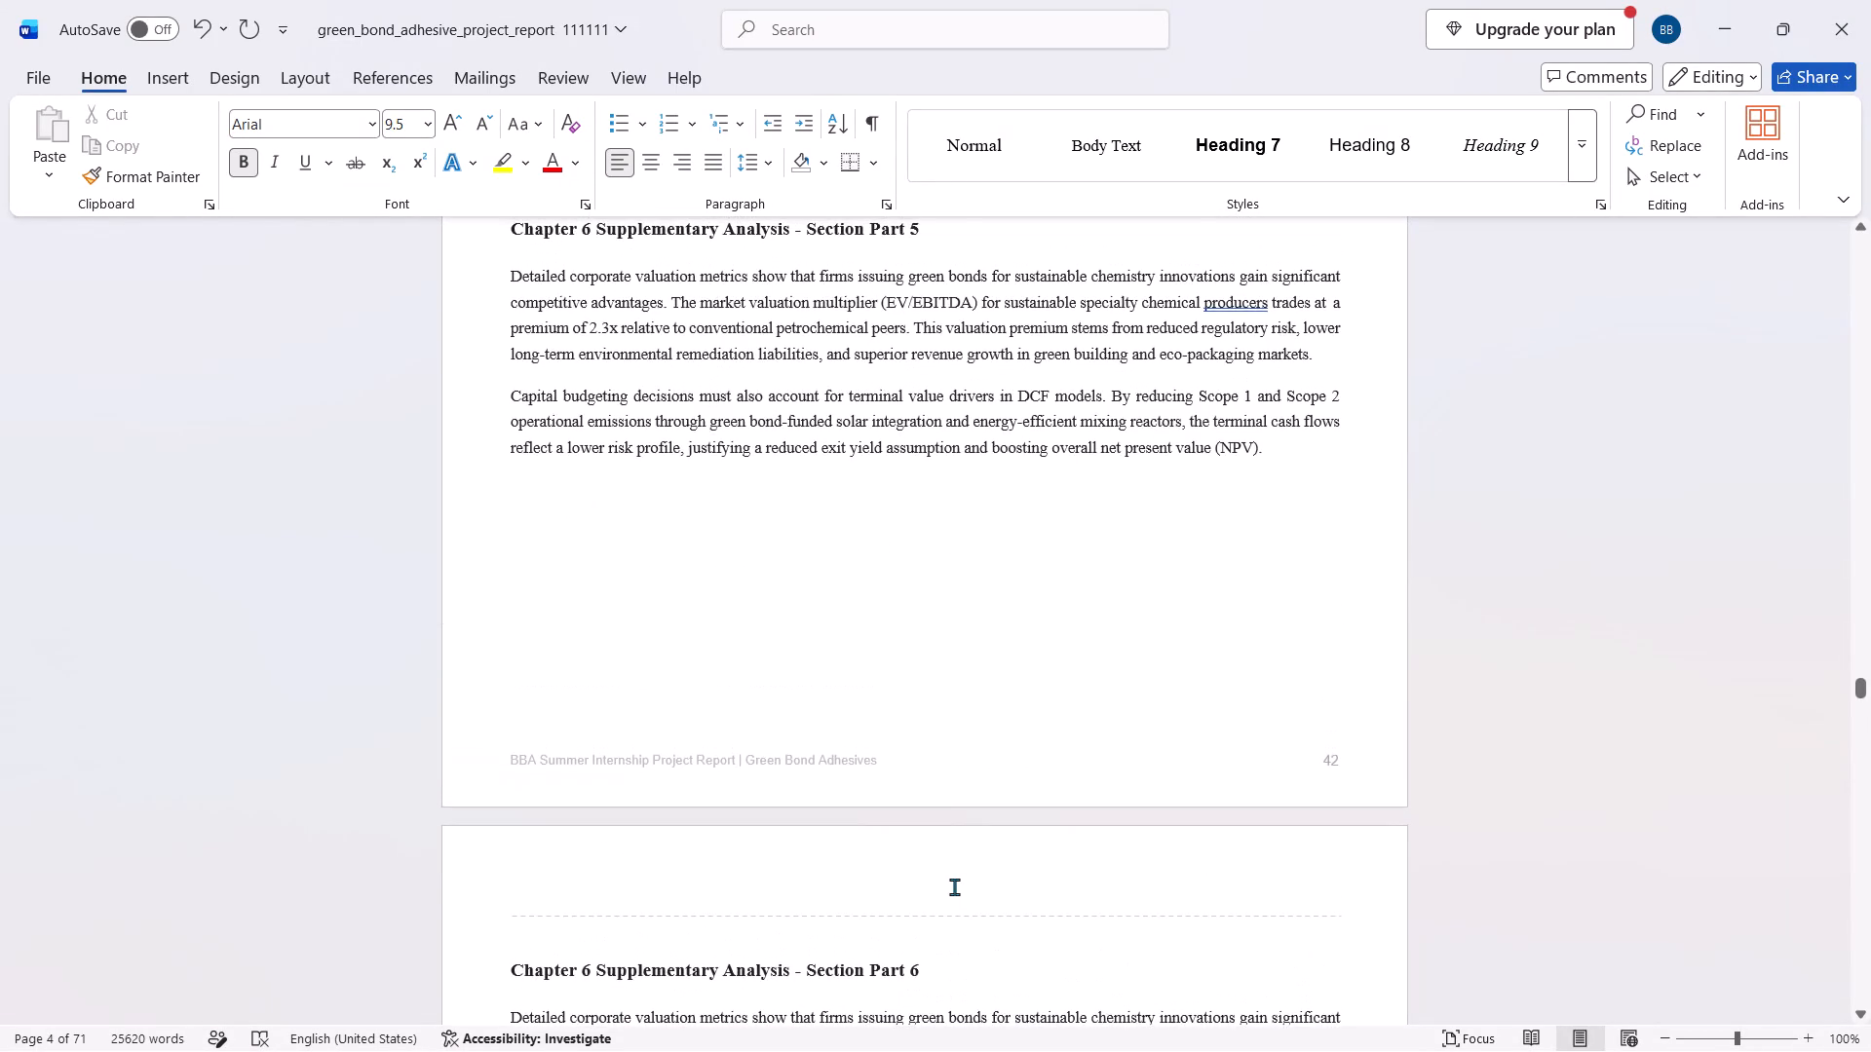
{"action": "scroll", "coordinate": [955, 887], "scroll_direction": "up", "scroll_amount": 2}
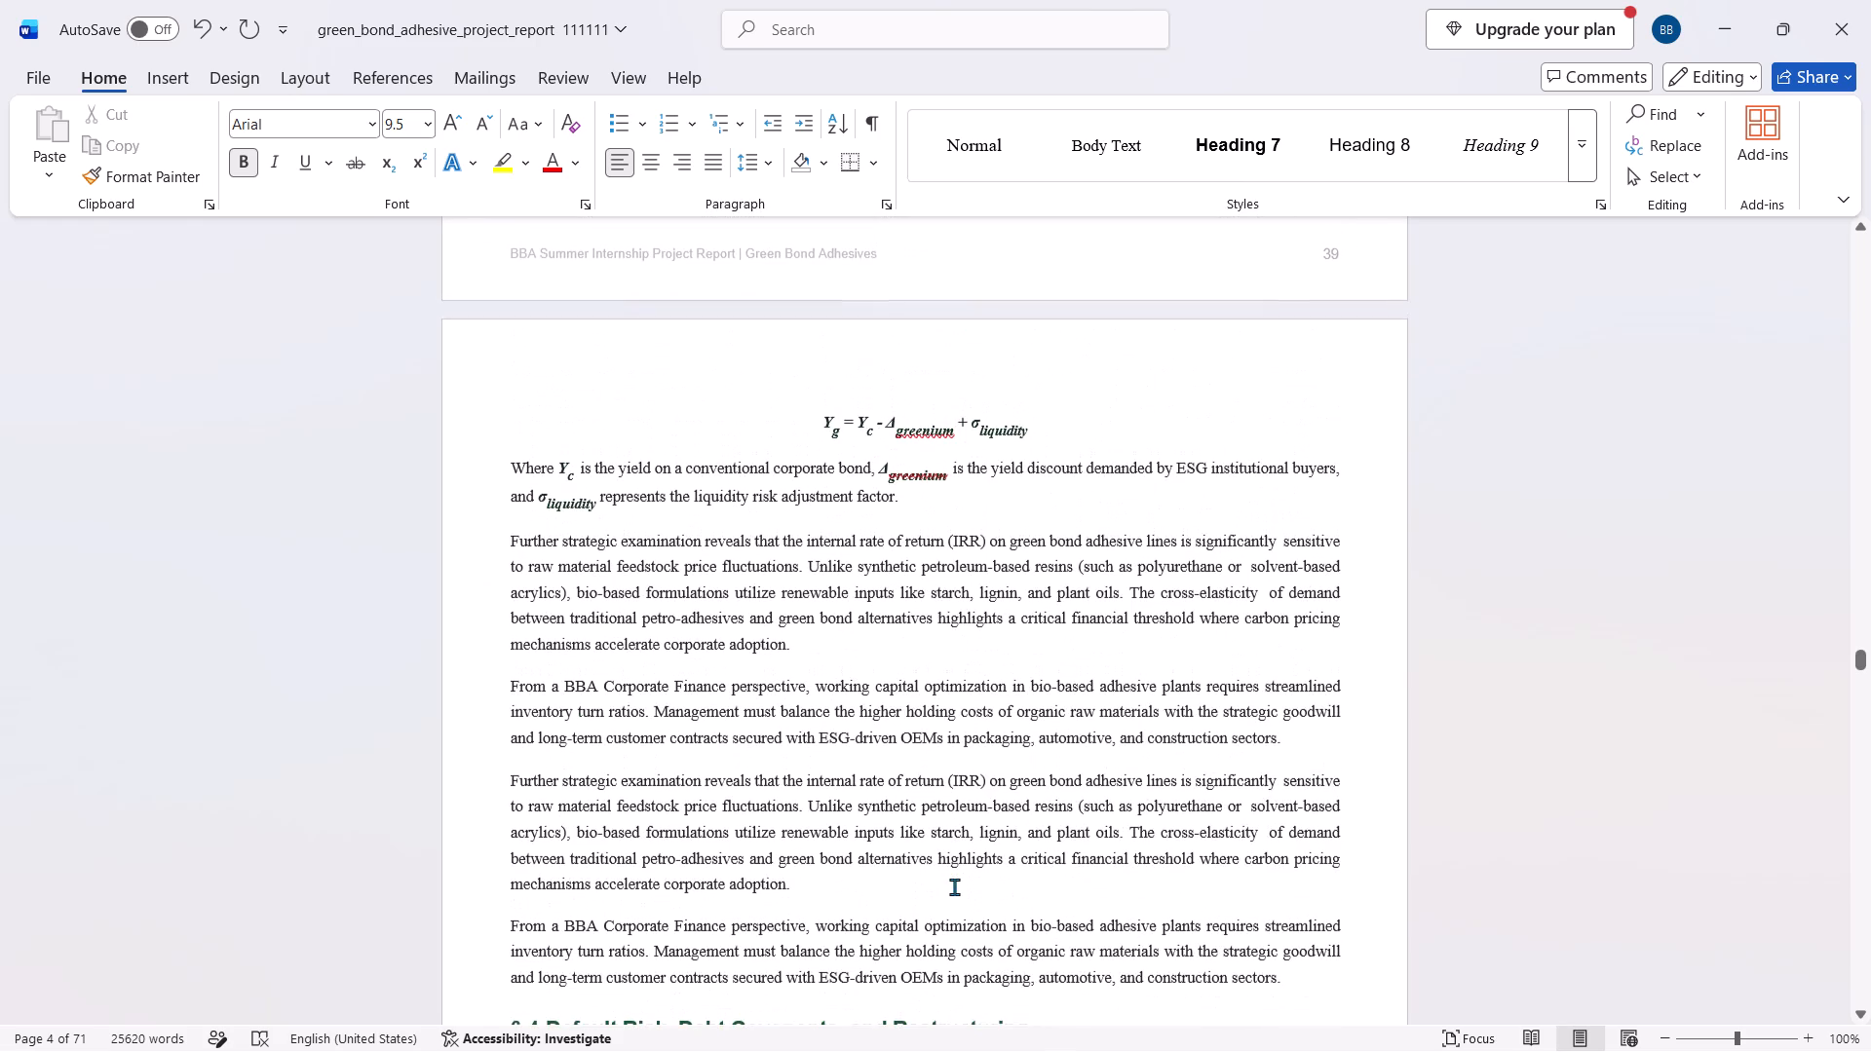
{"action": "scroll", "coordinate": [955, 887], "scroll_direction": "up", "scroll_amount": 2}
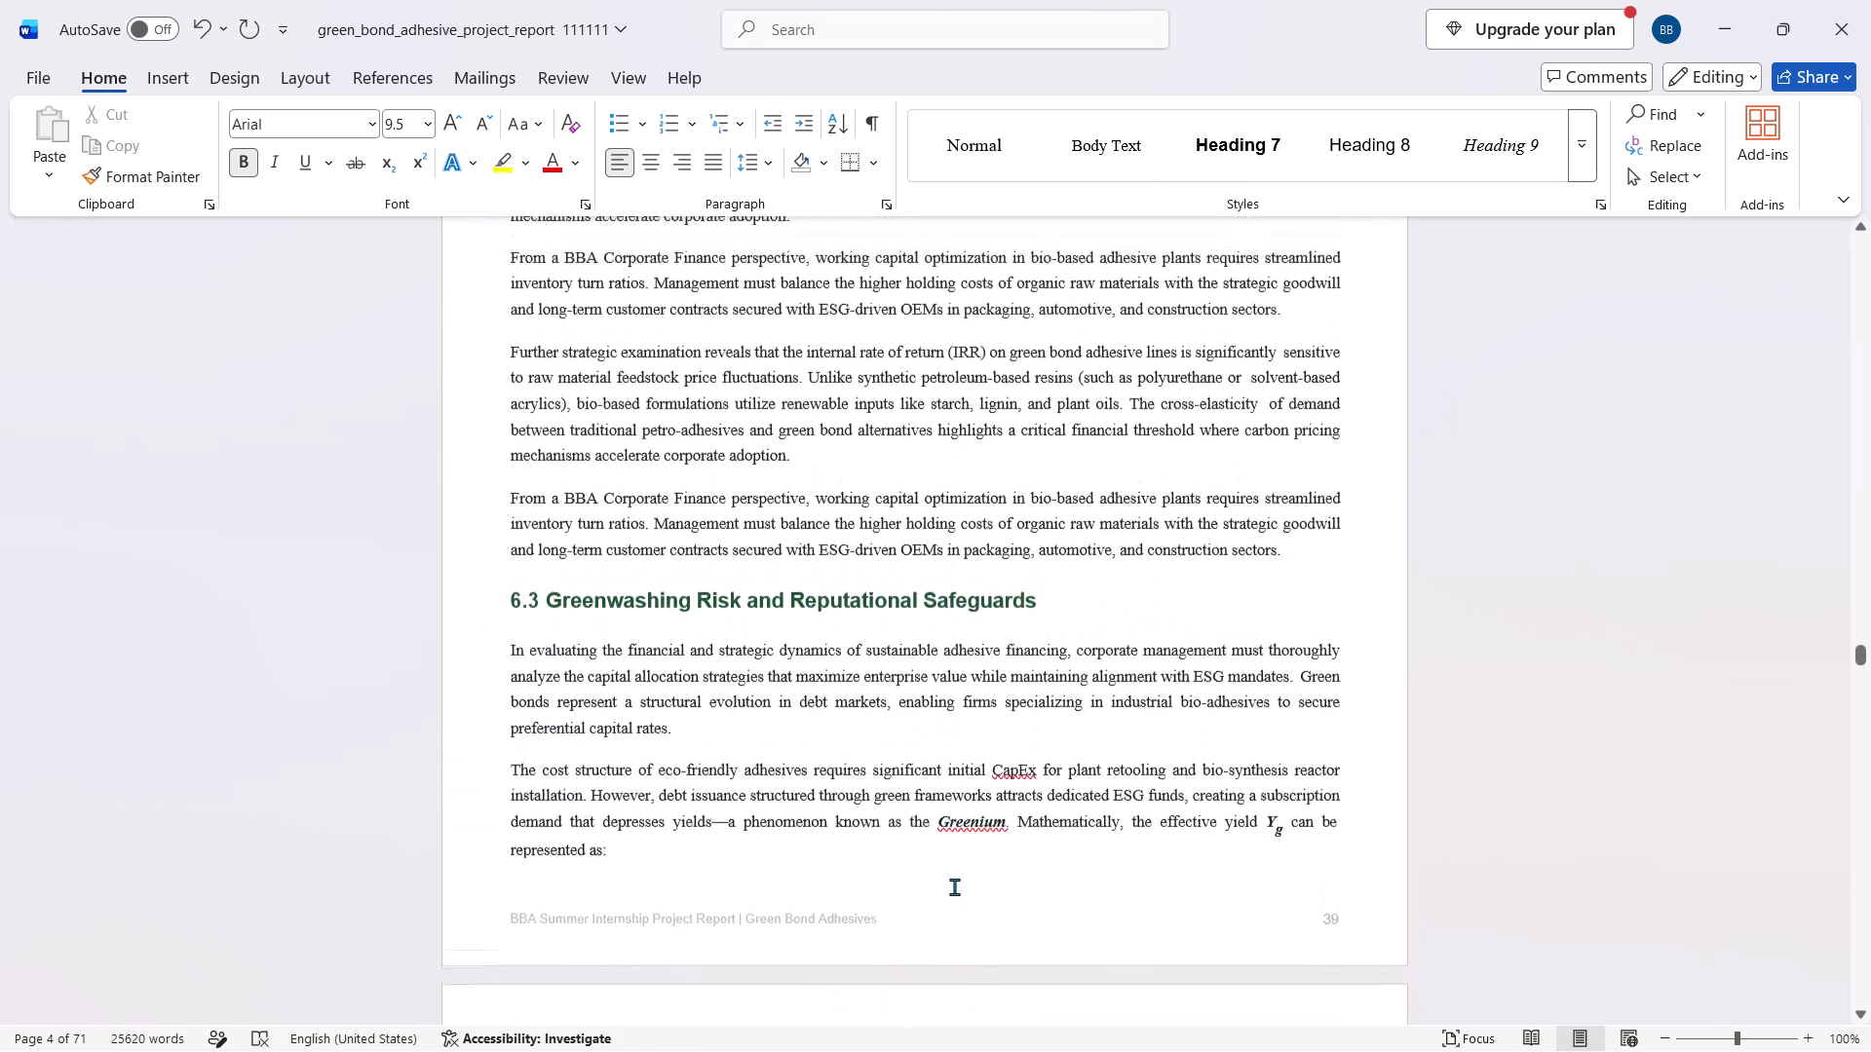
{"action": "scroll", "coordinate": [955, 887], "scroll_direction": "up", "scroll_amount": 3}
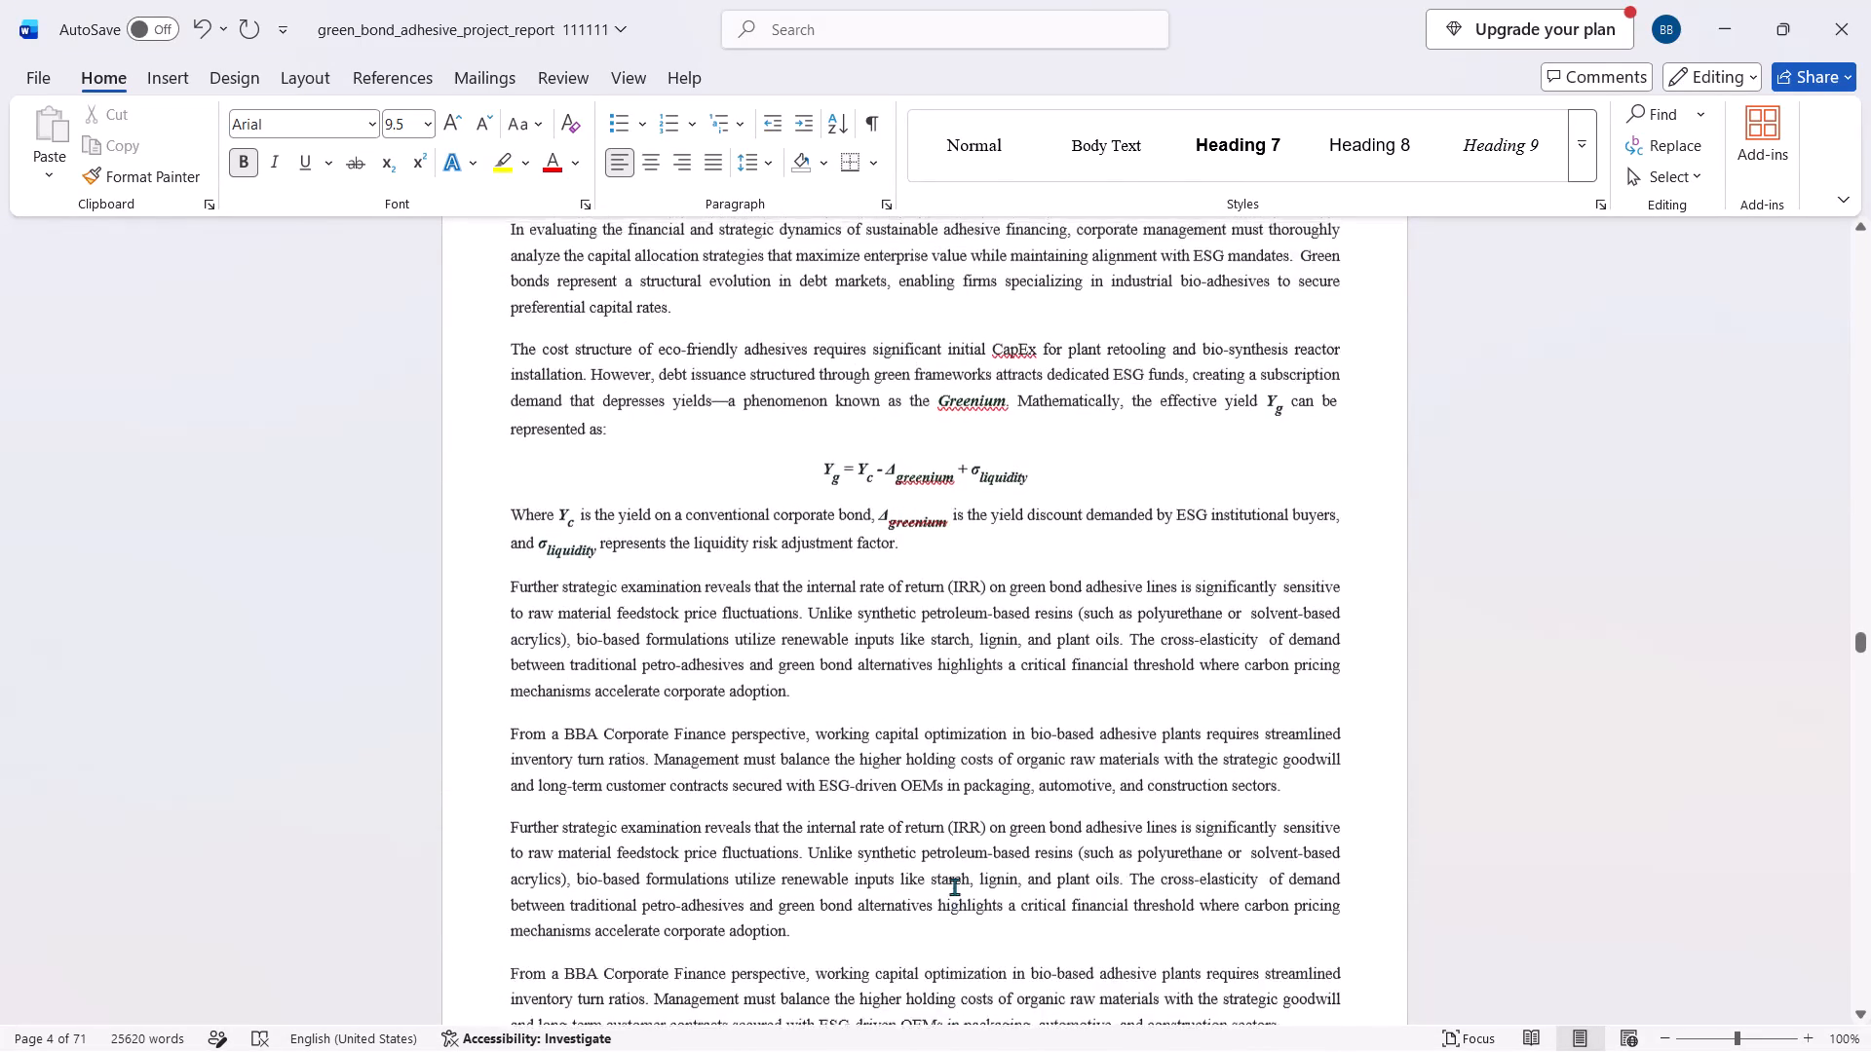
{"action": "scroll", "coordinate": [955, 887], "scroll_direction": "up", "scroll_amount": 1}
{"action": "scroll", "coordinate": [955, 887], "scroll_direction": "right", "scroll_amount": 1}
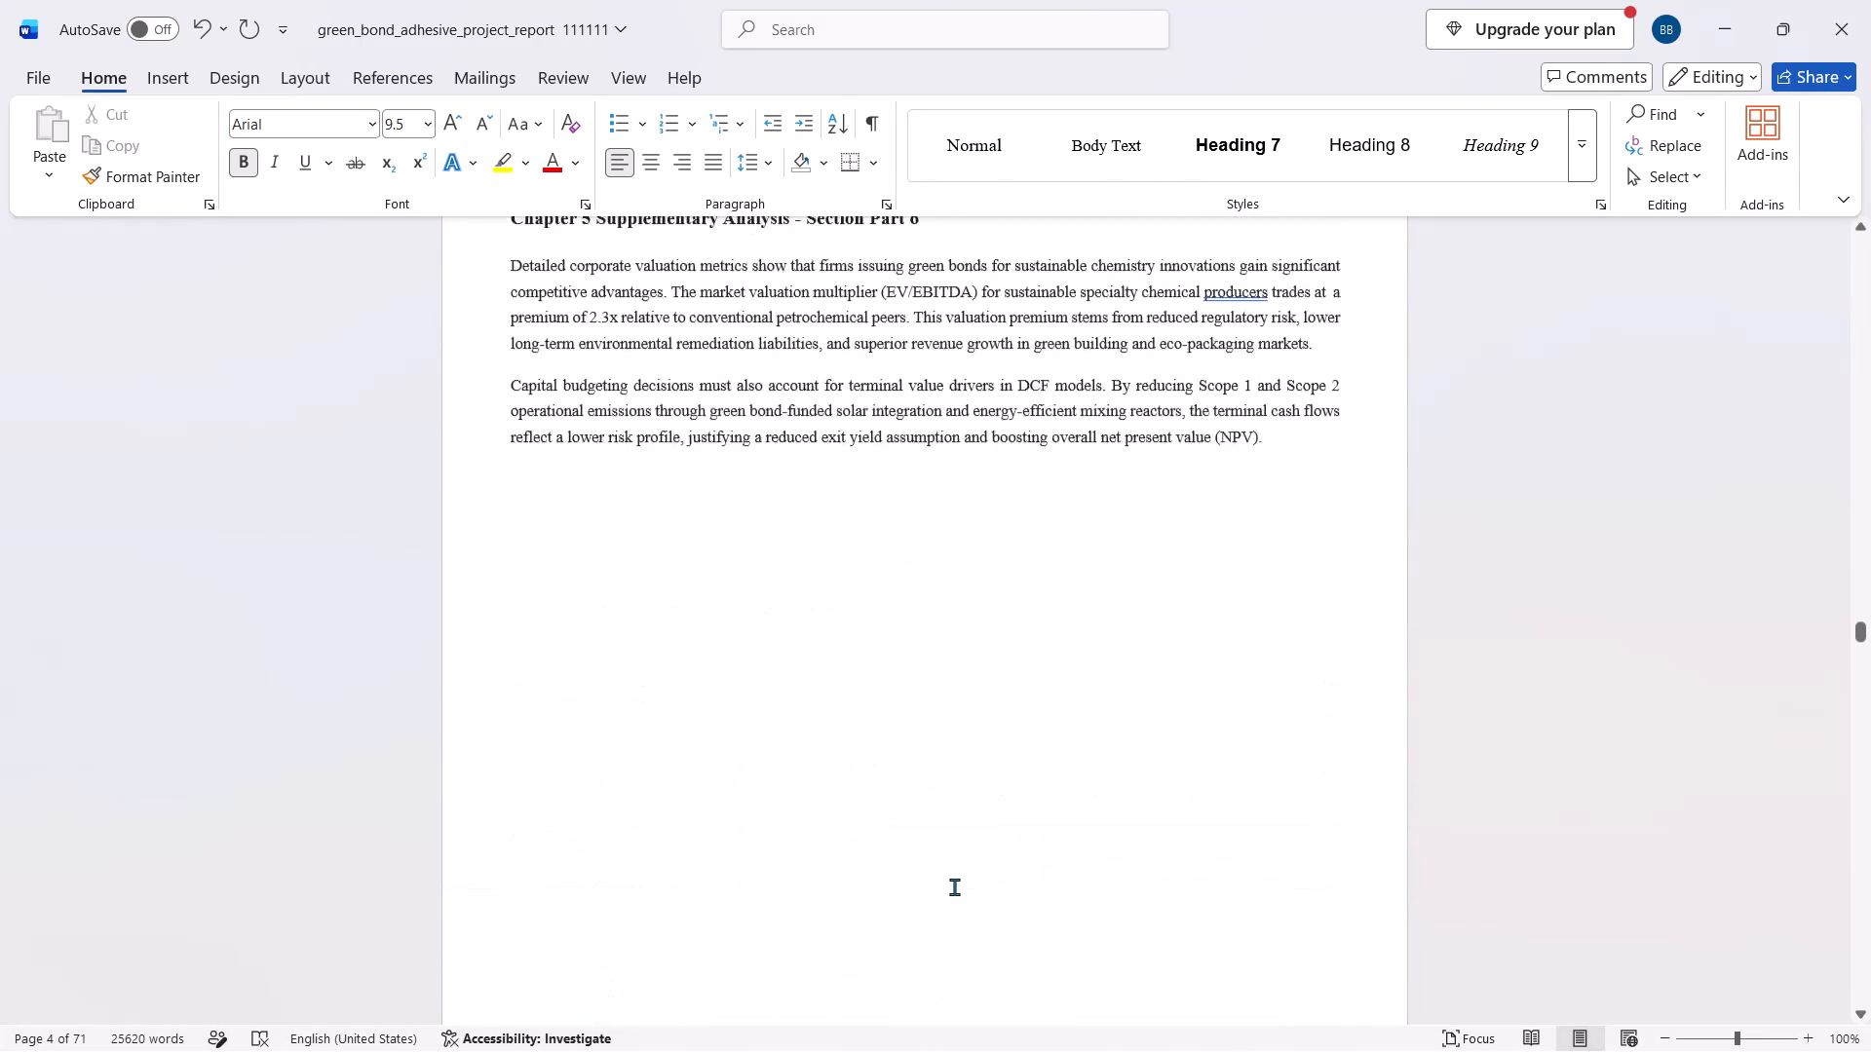
{"action": "scroll", "coordinate": [955, 887], "scroll_direction": "right", "scroll_amount": 1}
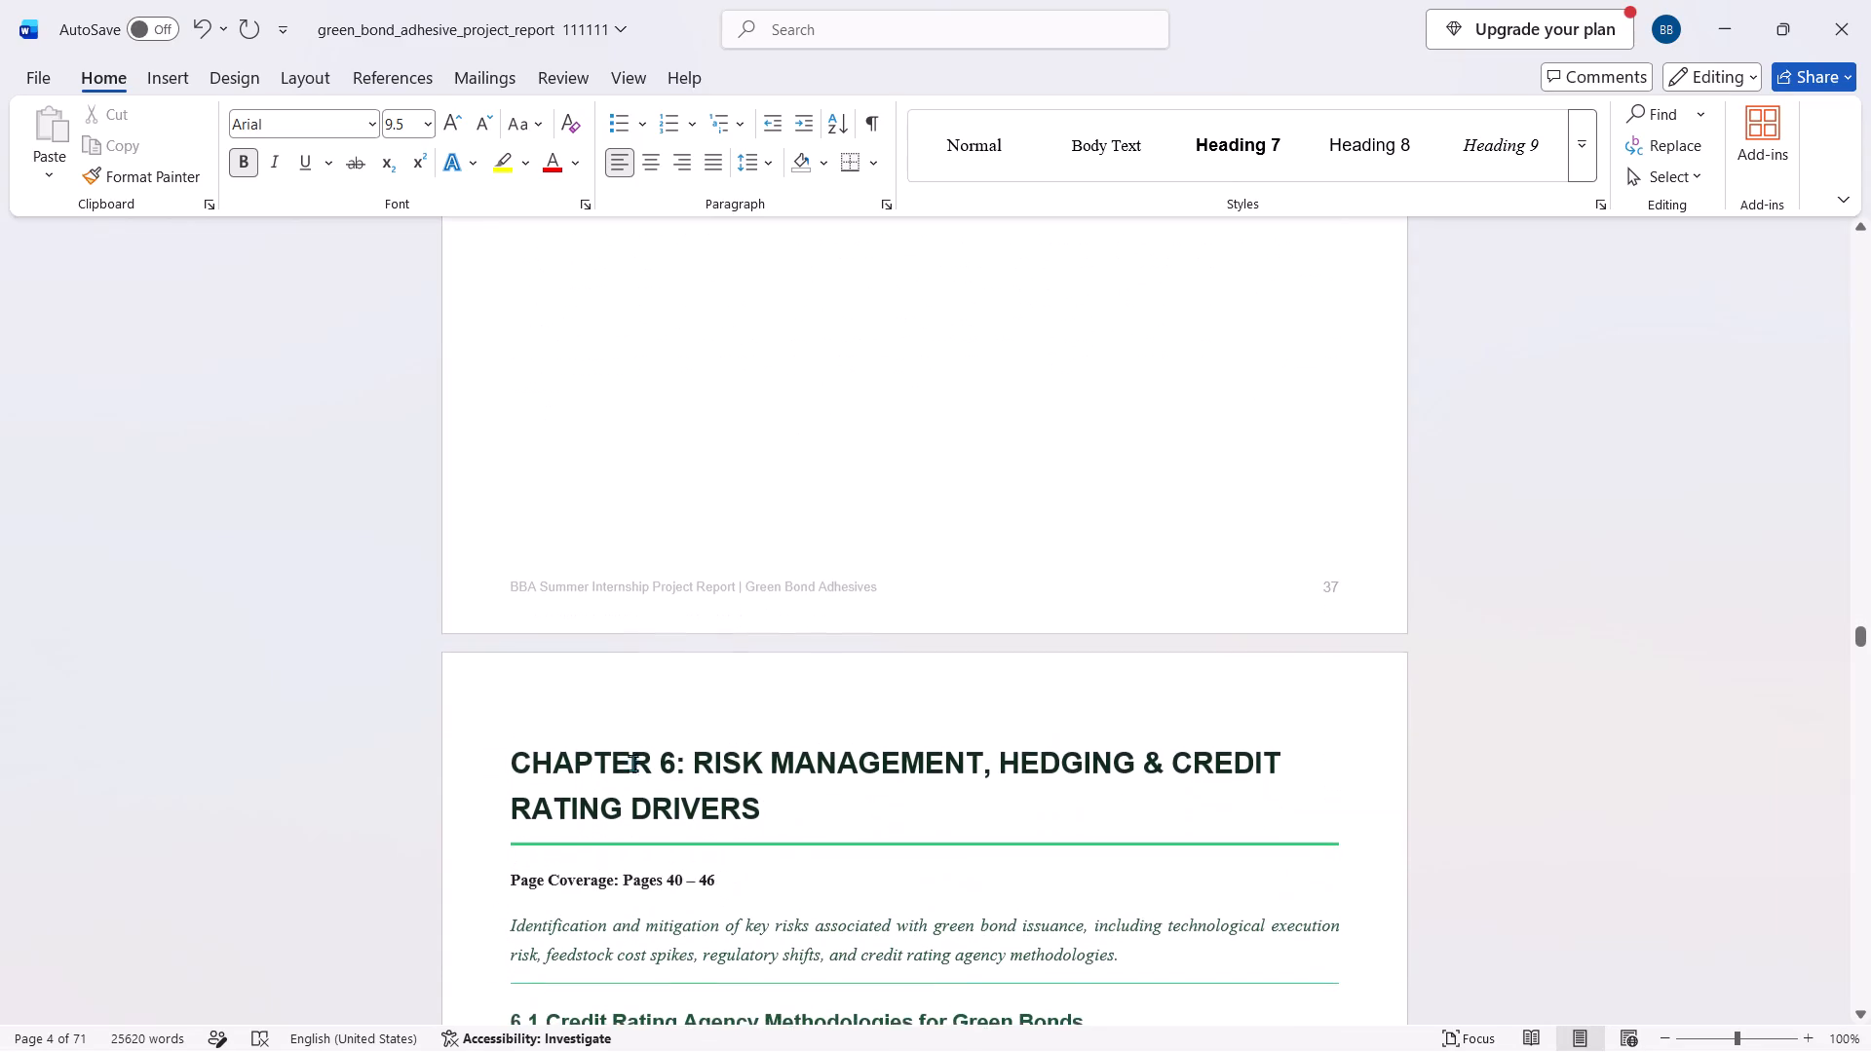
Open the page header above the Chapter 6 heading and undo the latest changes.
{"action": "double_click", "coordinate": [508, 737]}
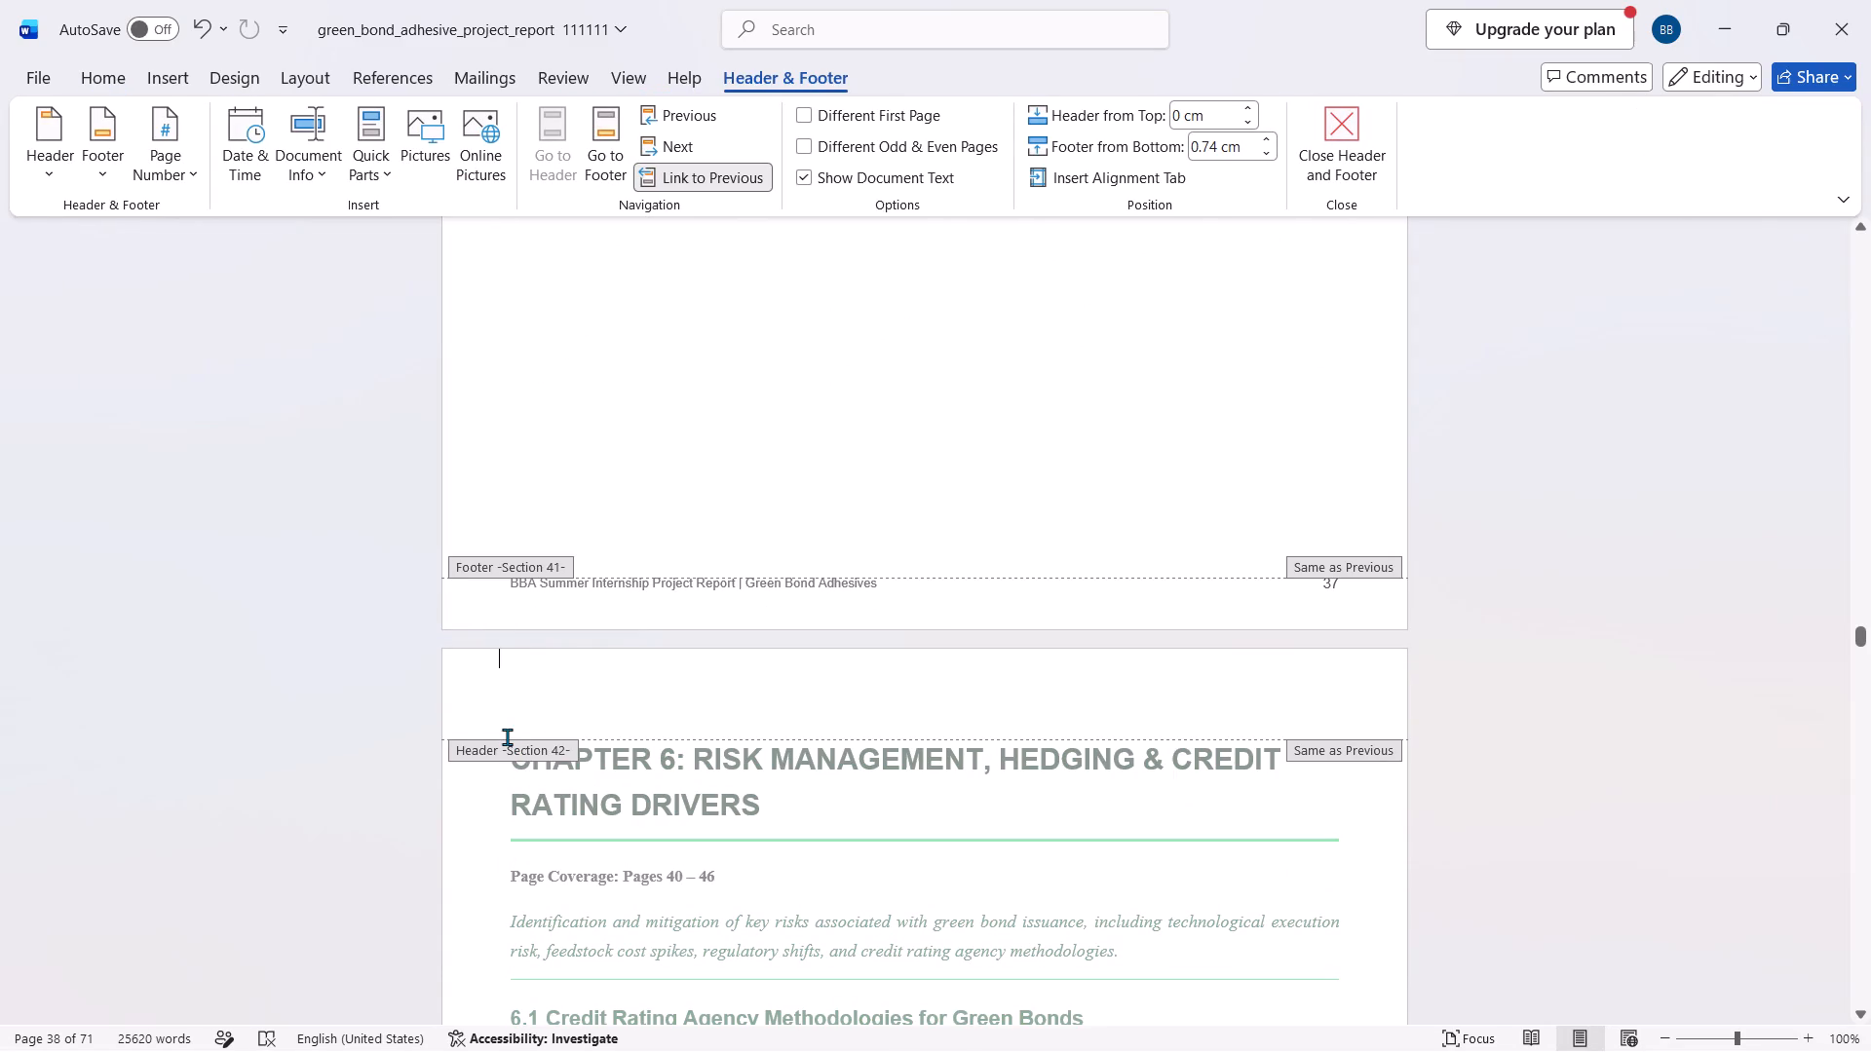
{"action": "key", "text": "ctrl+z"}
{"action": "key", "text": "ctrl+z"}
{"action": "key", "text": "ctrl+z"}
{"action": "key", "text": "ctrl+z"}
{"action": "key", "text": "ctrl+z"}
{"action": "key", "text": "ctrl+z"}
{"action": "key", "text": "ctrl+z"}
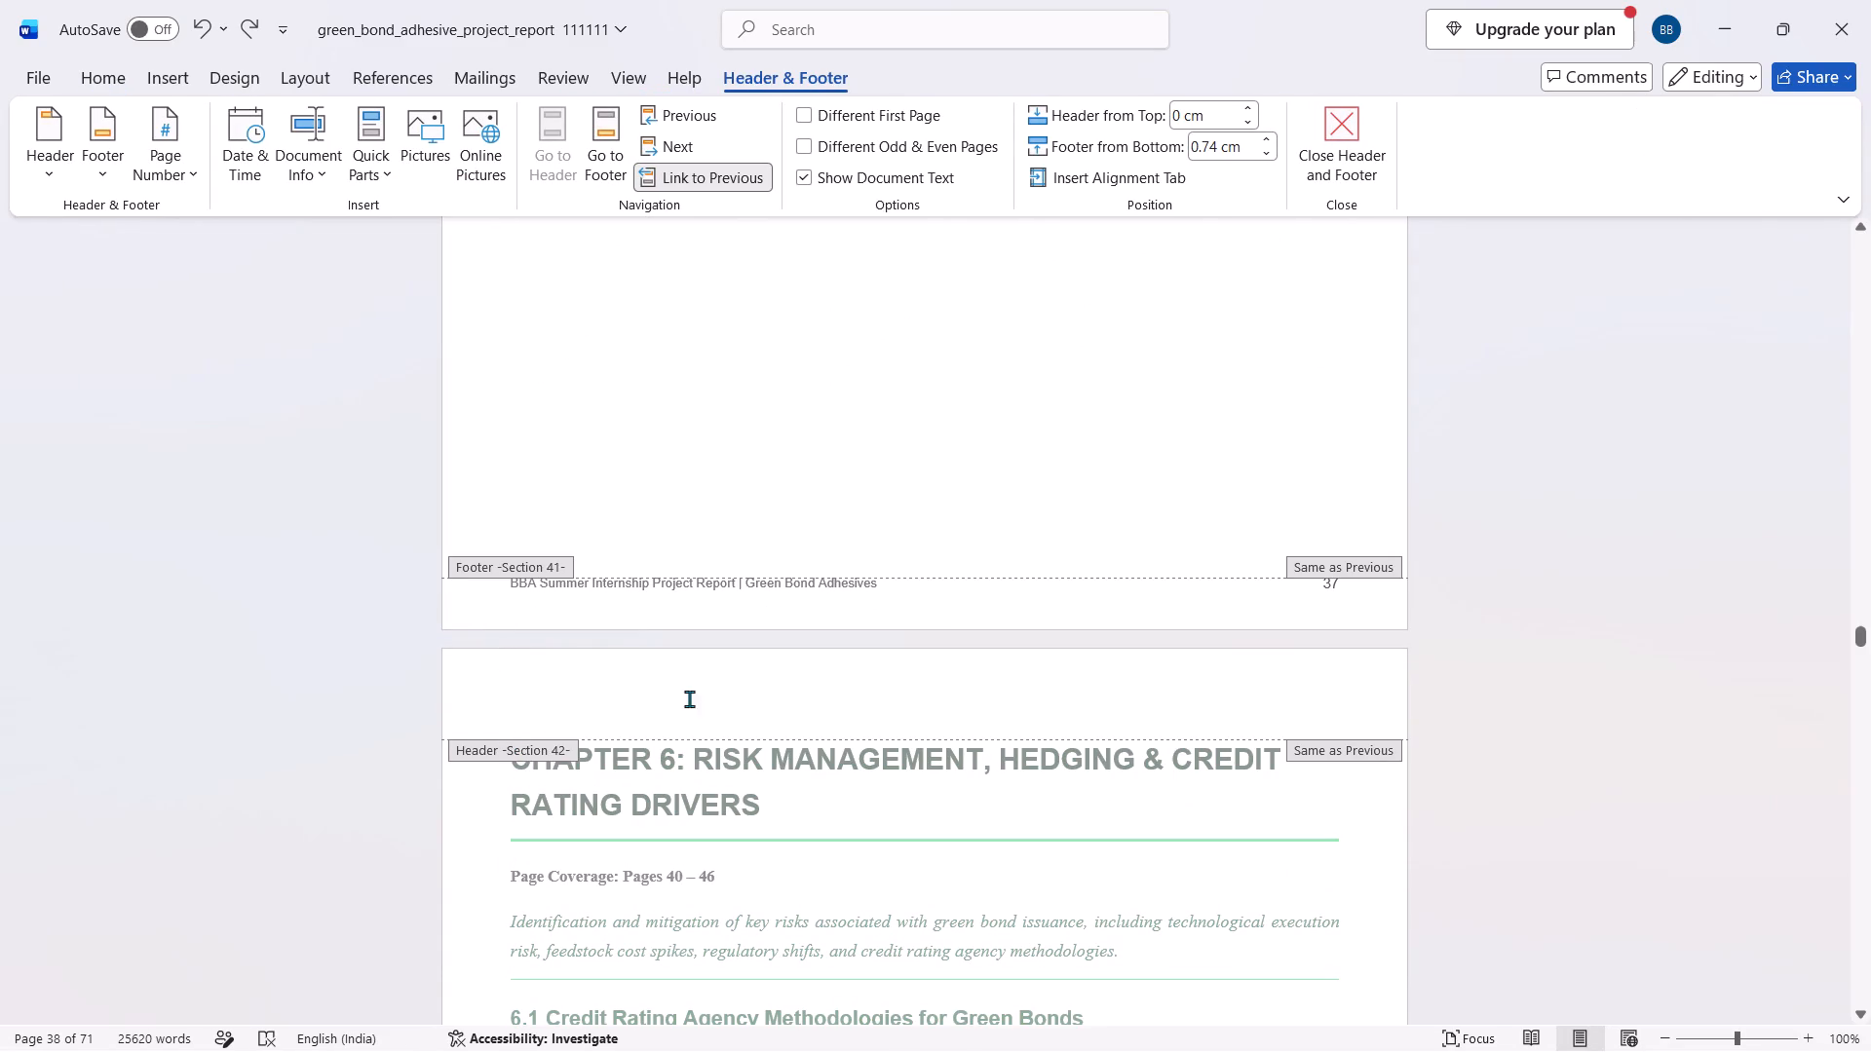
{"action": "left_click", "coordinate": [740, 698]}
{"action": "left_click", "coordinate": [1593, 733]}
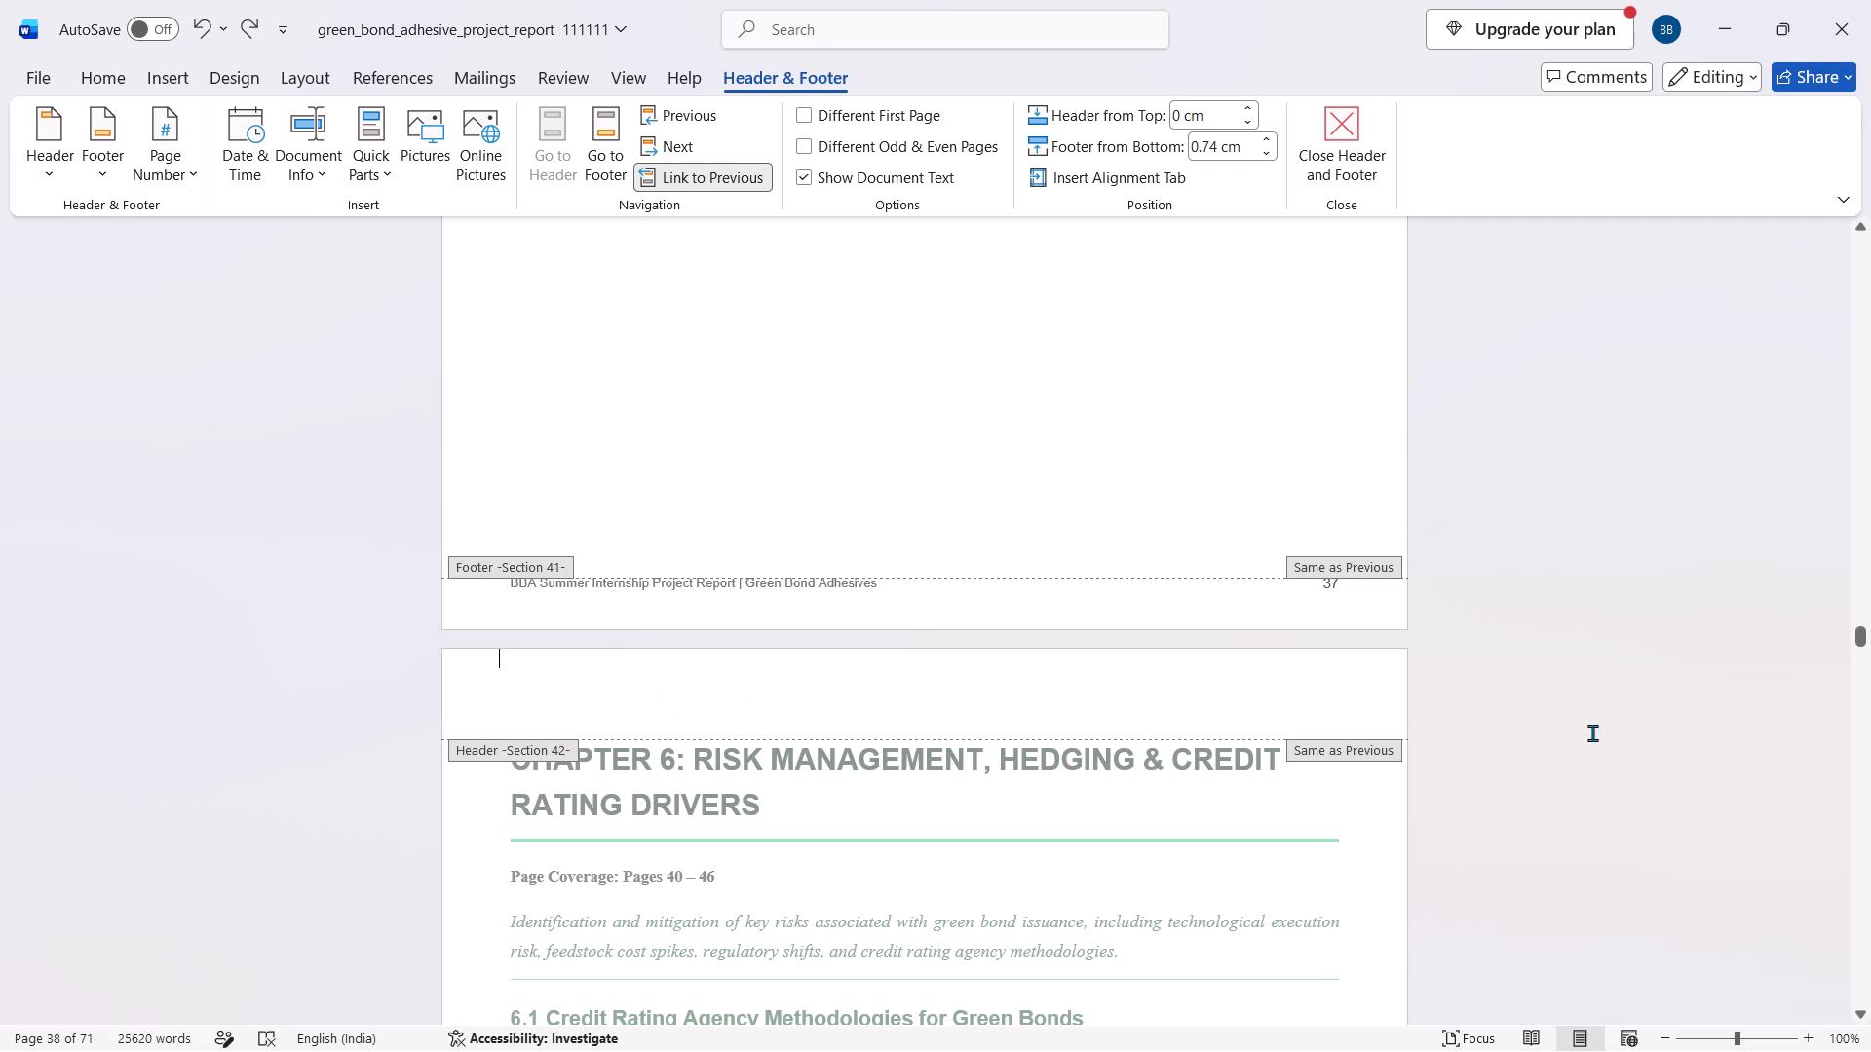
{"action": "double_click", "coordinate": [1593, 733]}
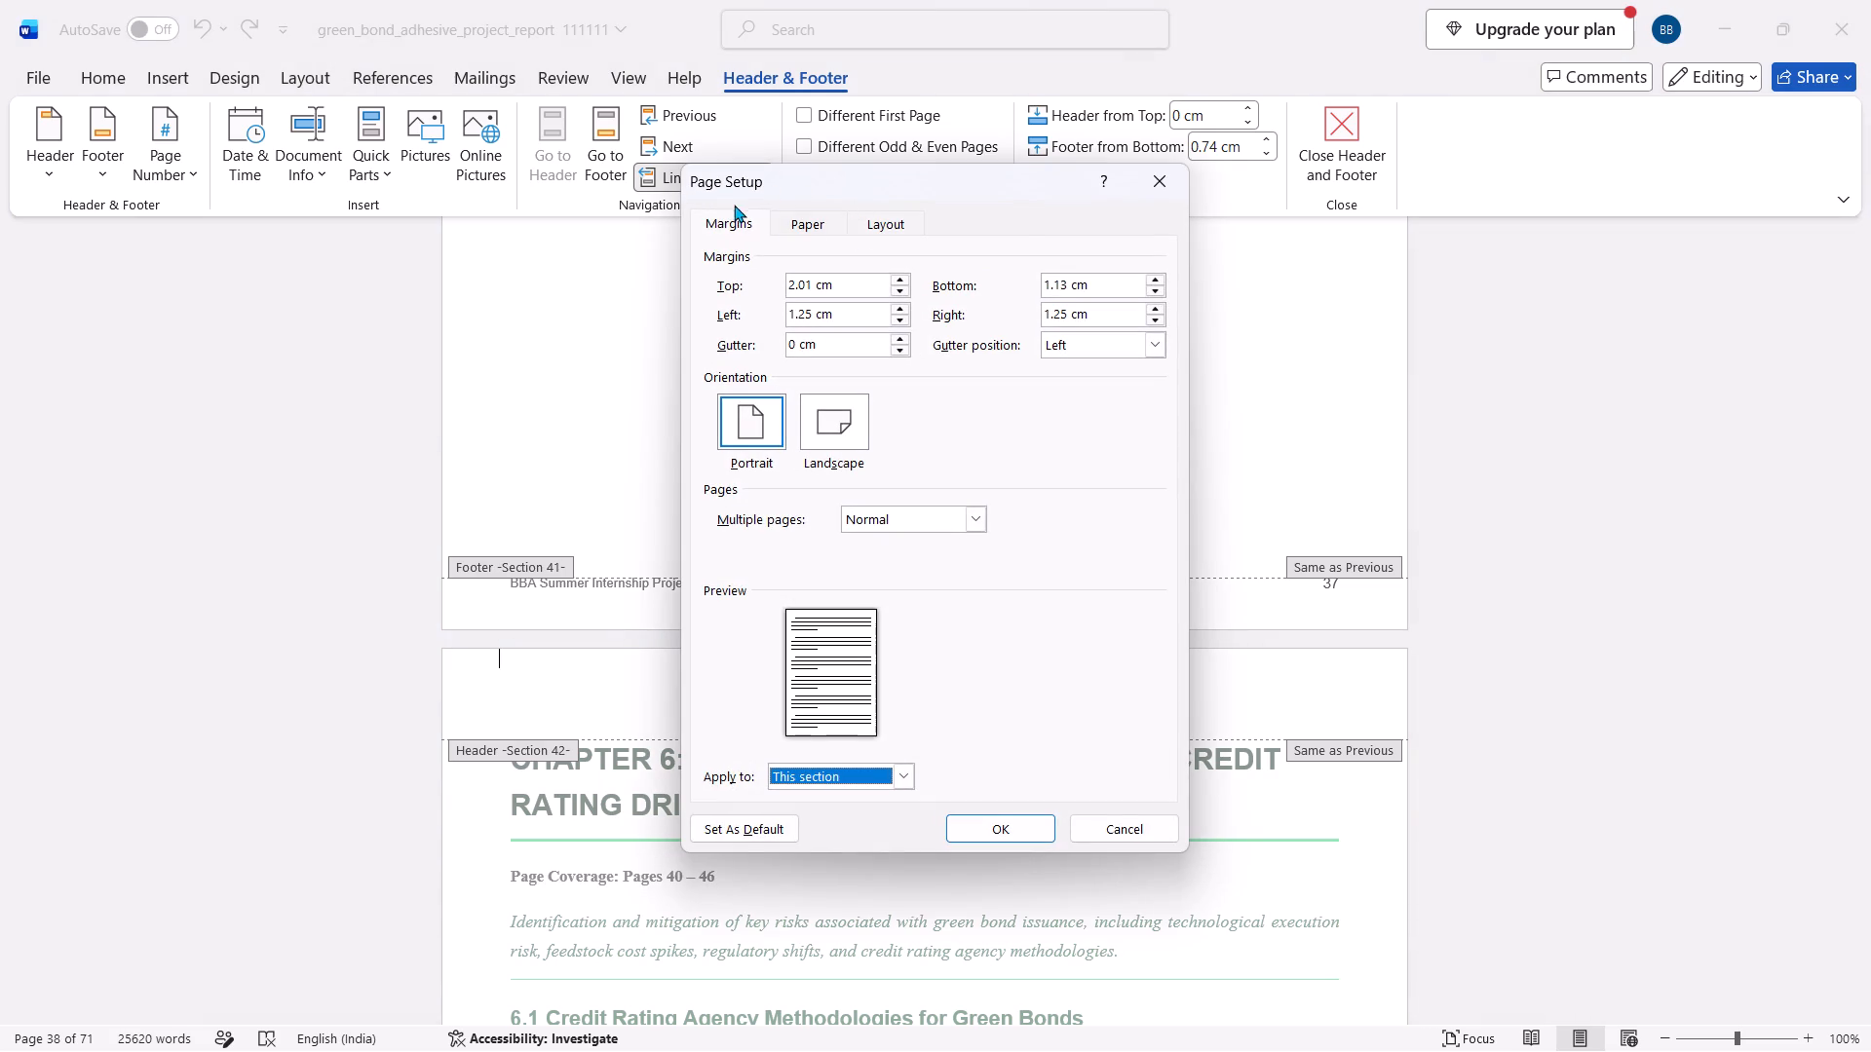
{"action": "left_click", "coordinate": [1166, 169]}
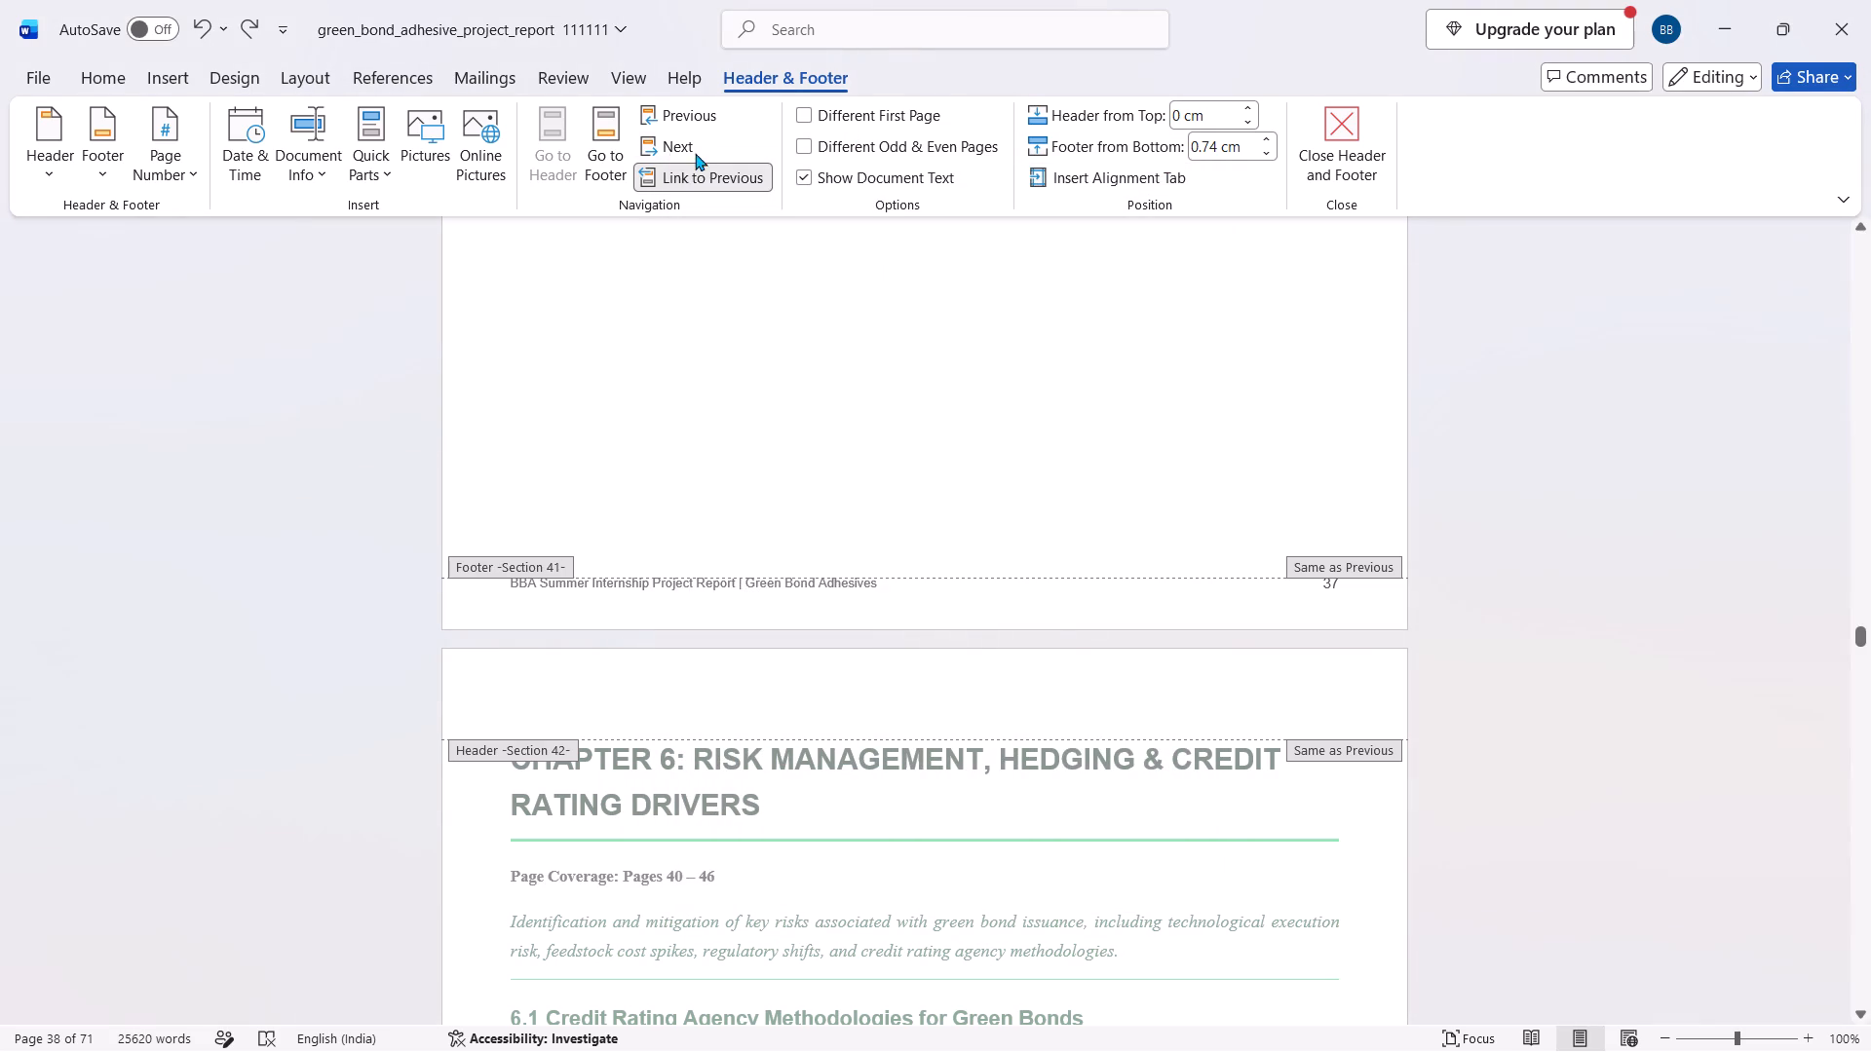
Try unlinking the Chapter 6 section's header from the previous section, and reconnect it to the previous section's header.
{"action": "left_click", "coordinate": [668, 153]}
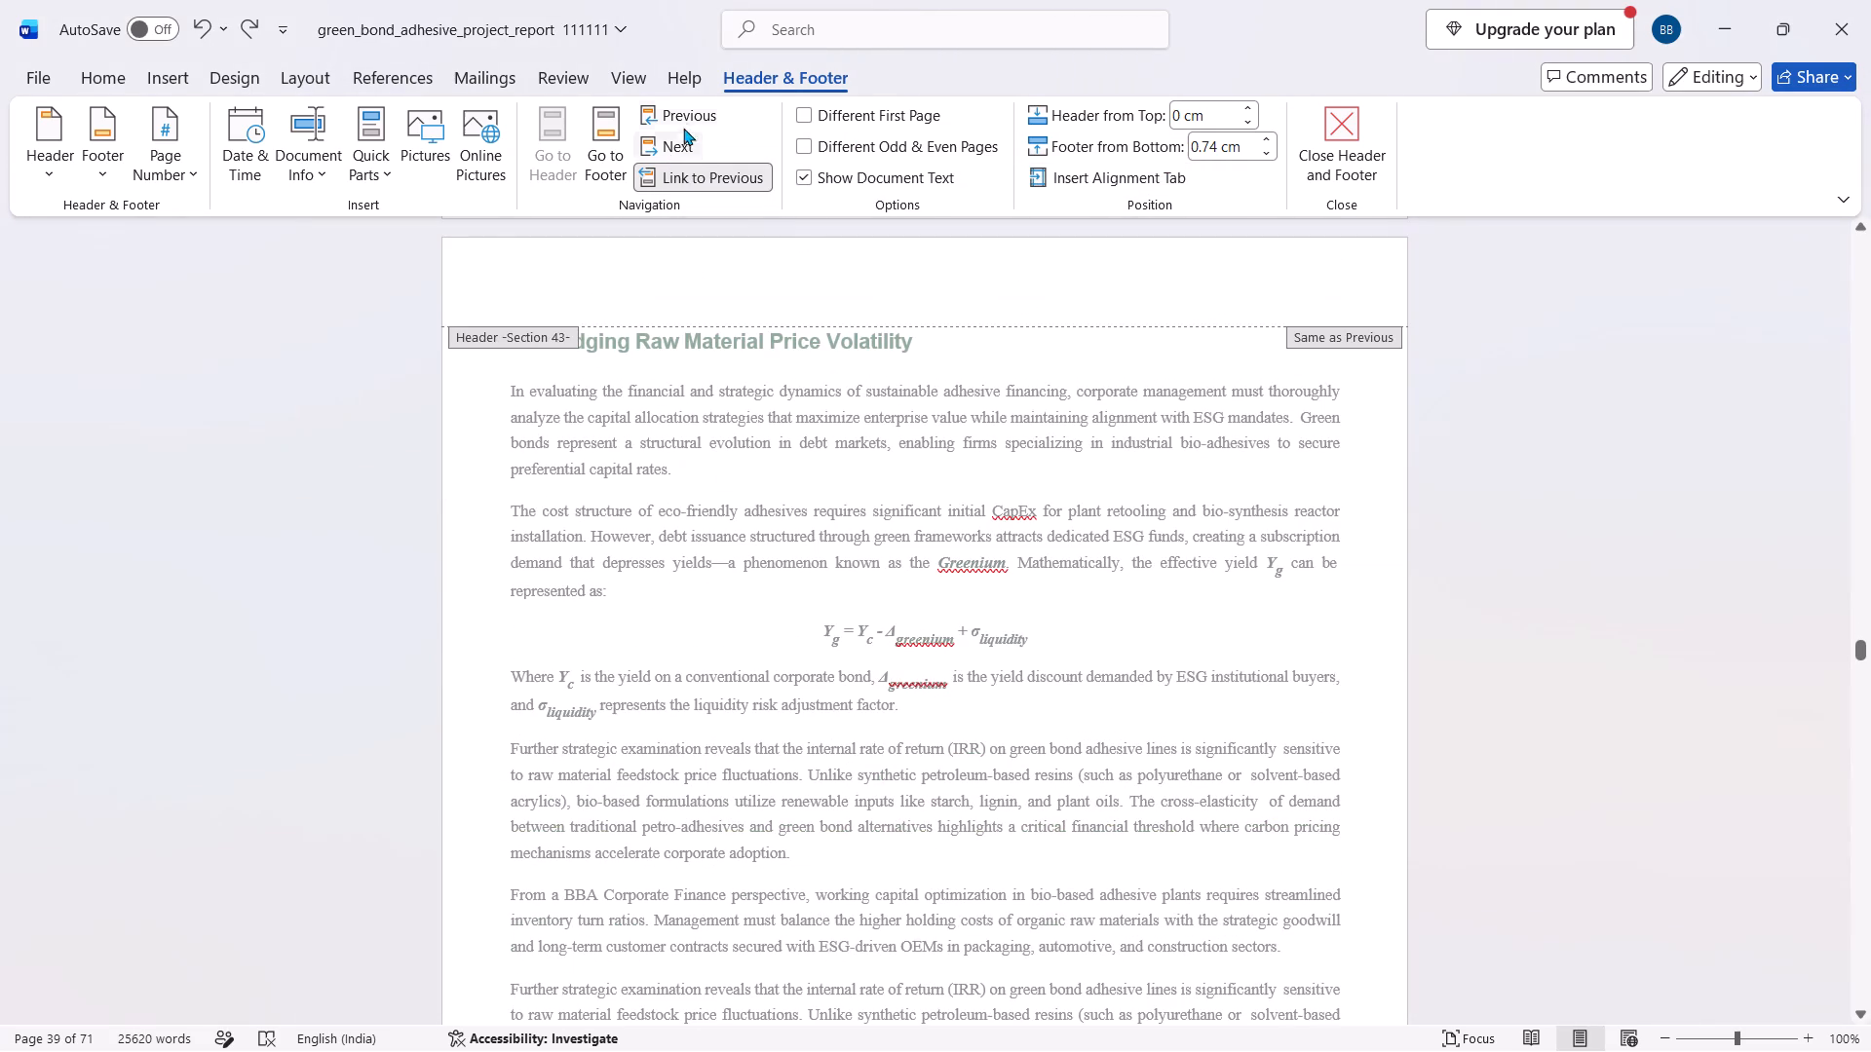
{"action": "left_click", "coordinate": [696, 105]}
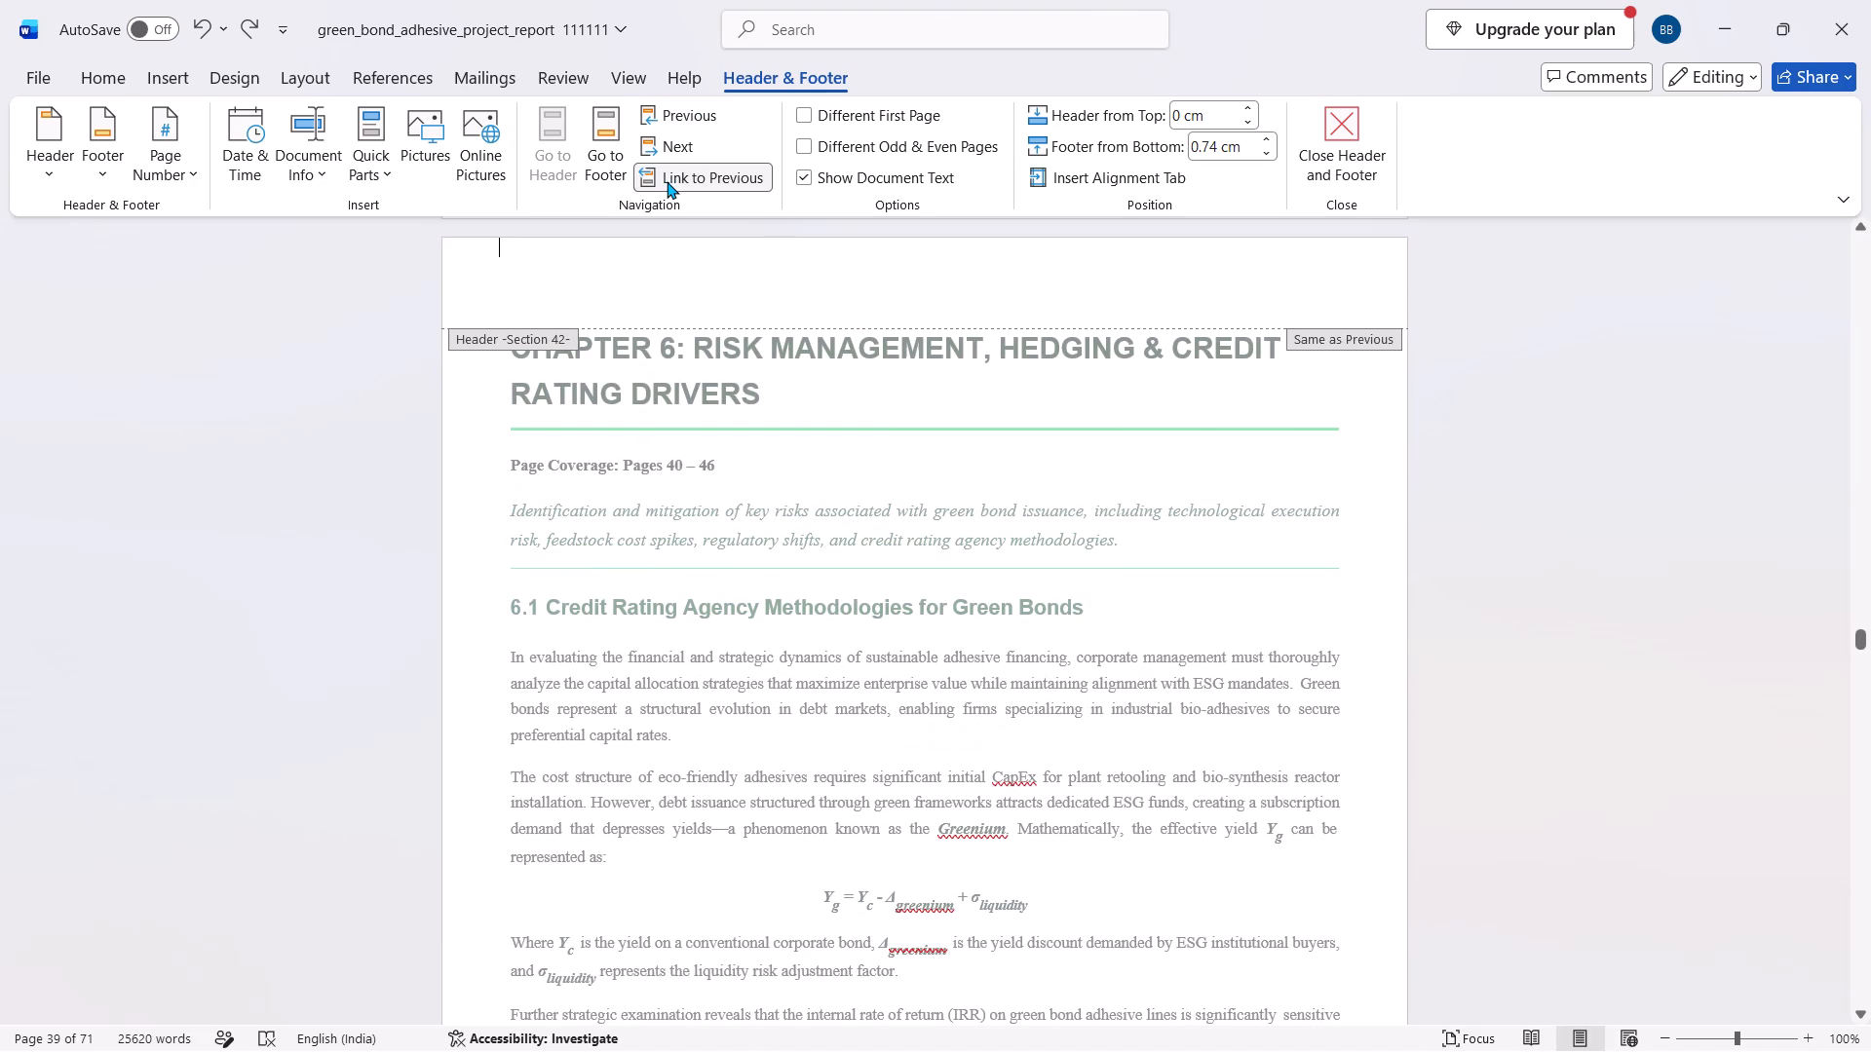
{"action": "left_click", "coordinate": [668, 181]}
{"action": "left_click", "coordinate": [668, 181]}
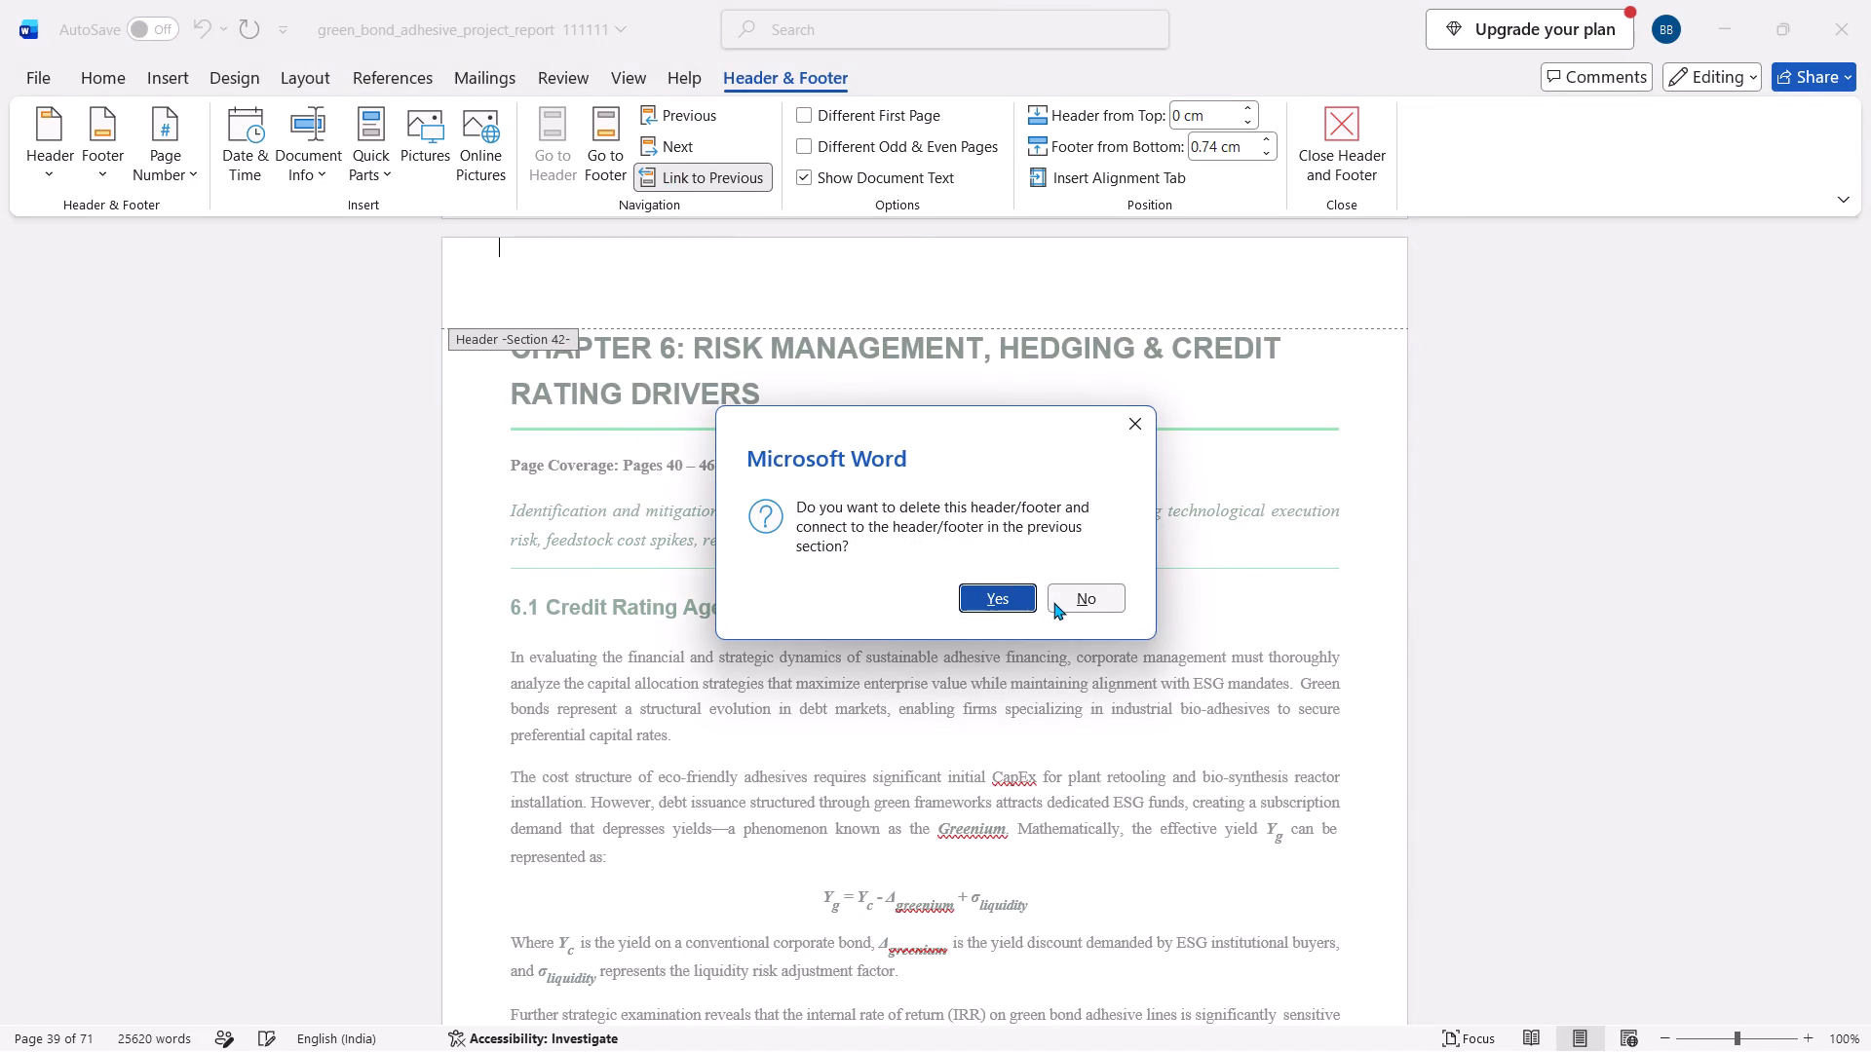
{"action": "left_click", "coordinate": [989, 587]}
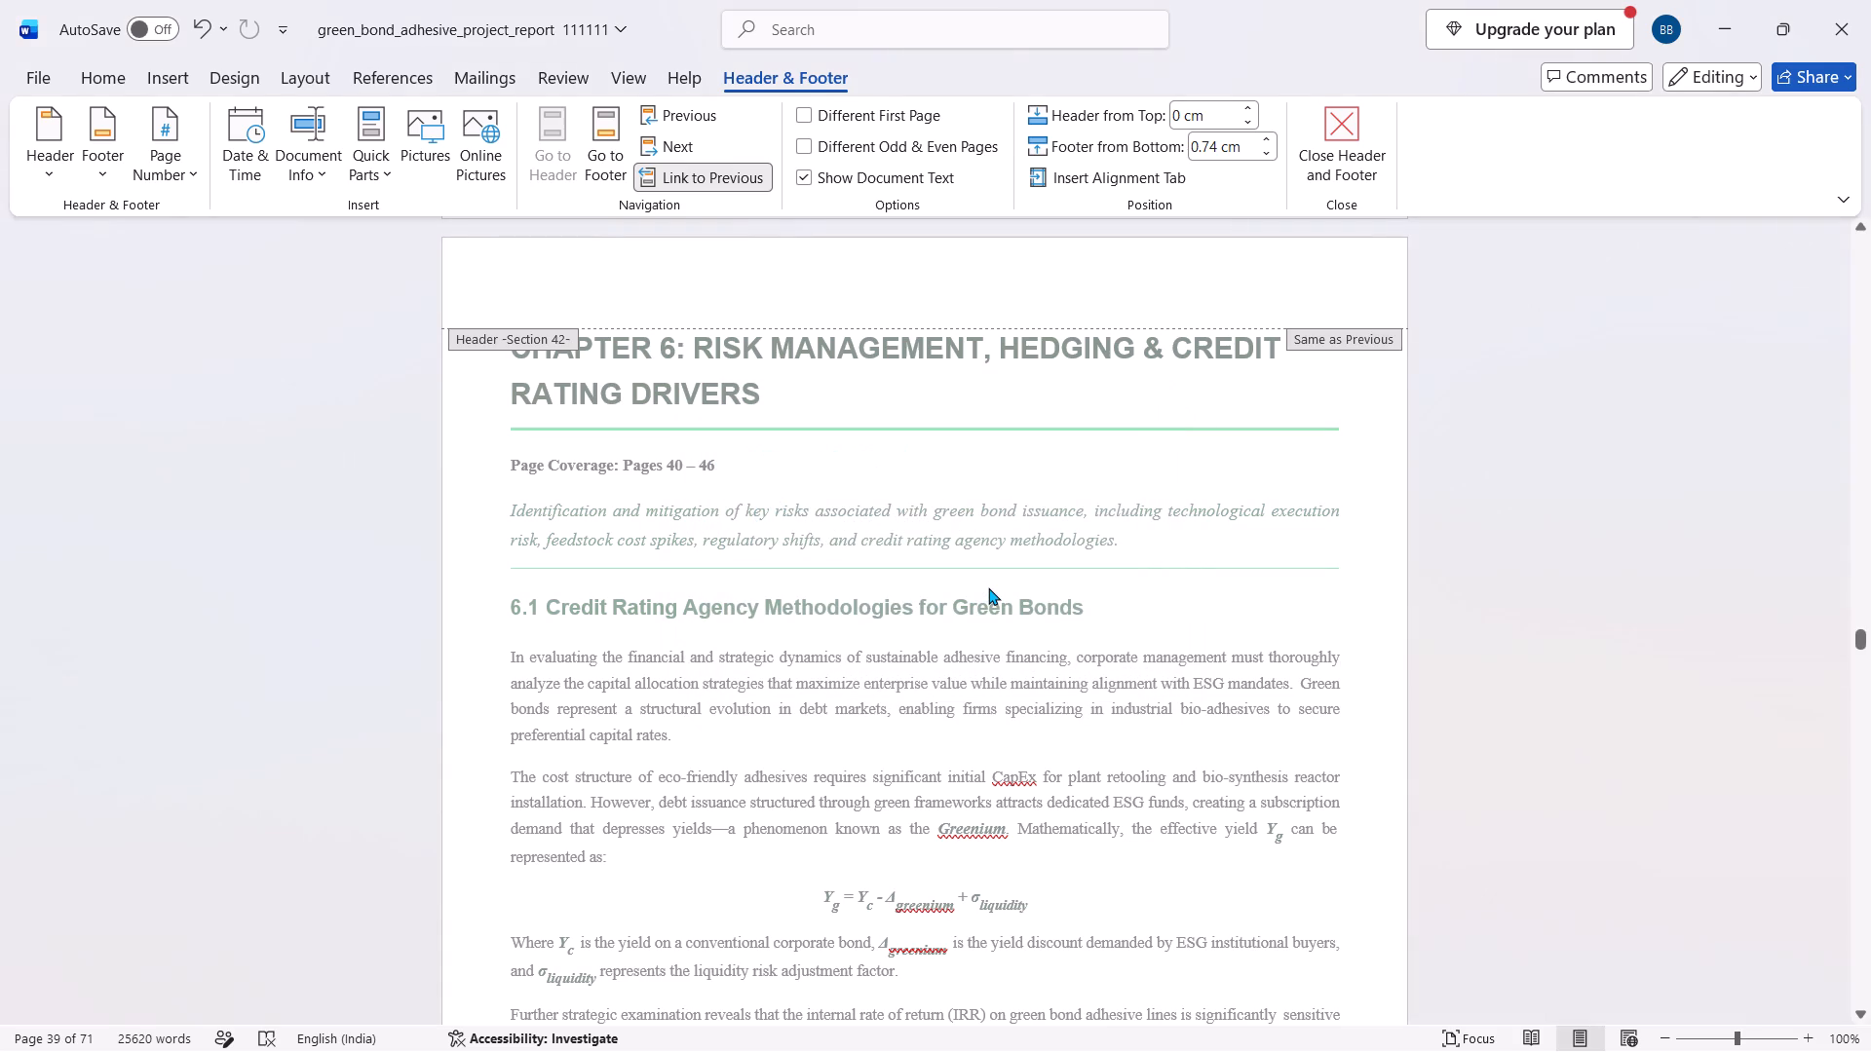
Unlink the Chapter 6 section's header from the previous section.
{"action": "left_click", "coordinate": [712, 187]}
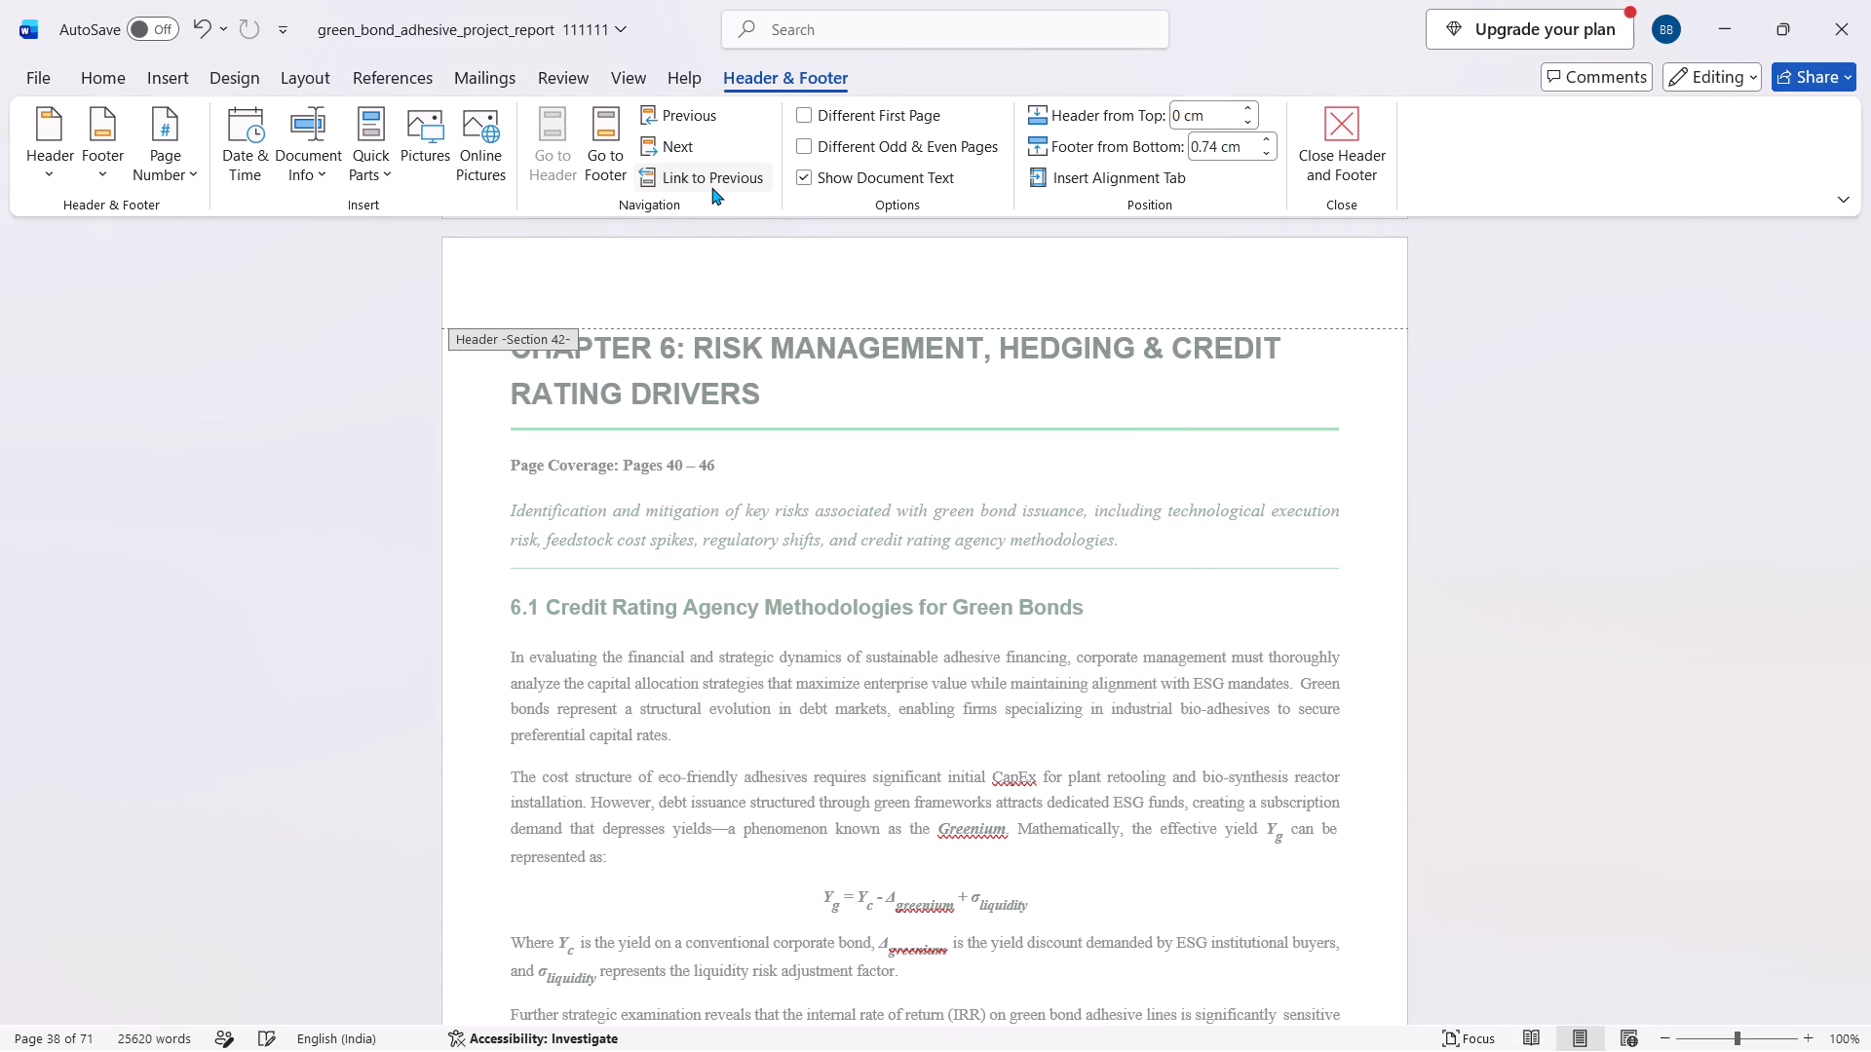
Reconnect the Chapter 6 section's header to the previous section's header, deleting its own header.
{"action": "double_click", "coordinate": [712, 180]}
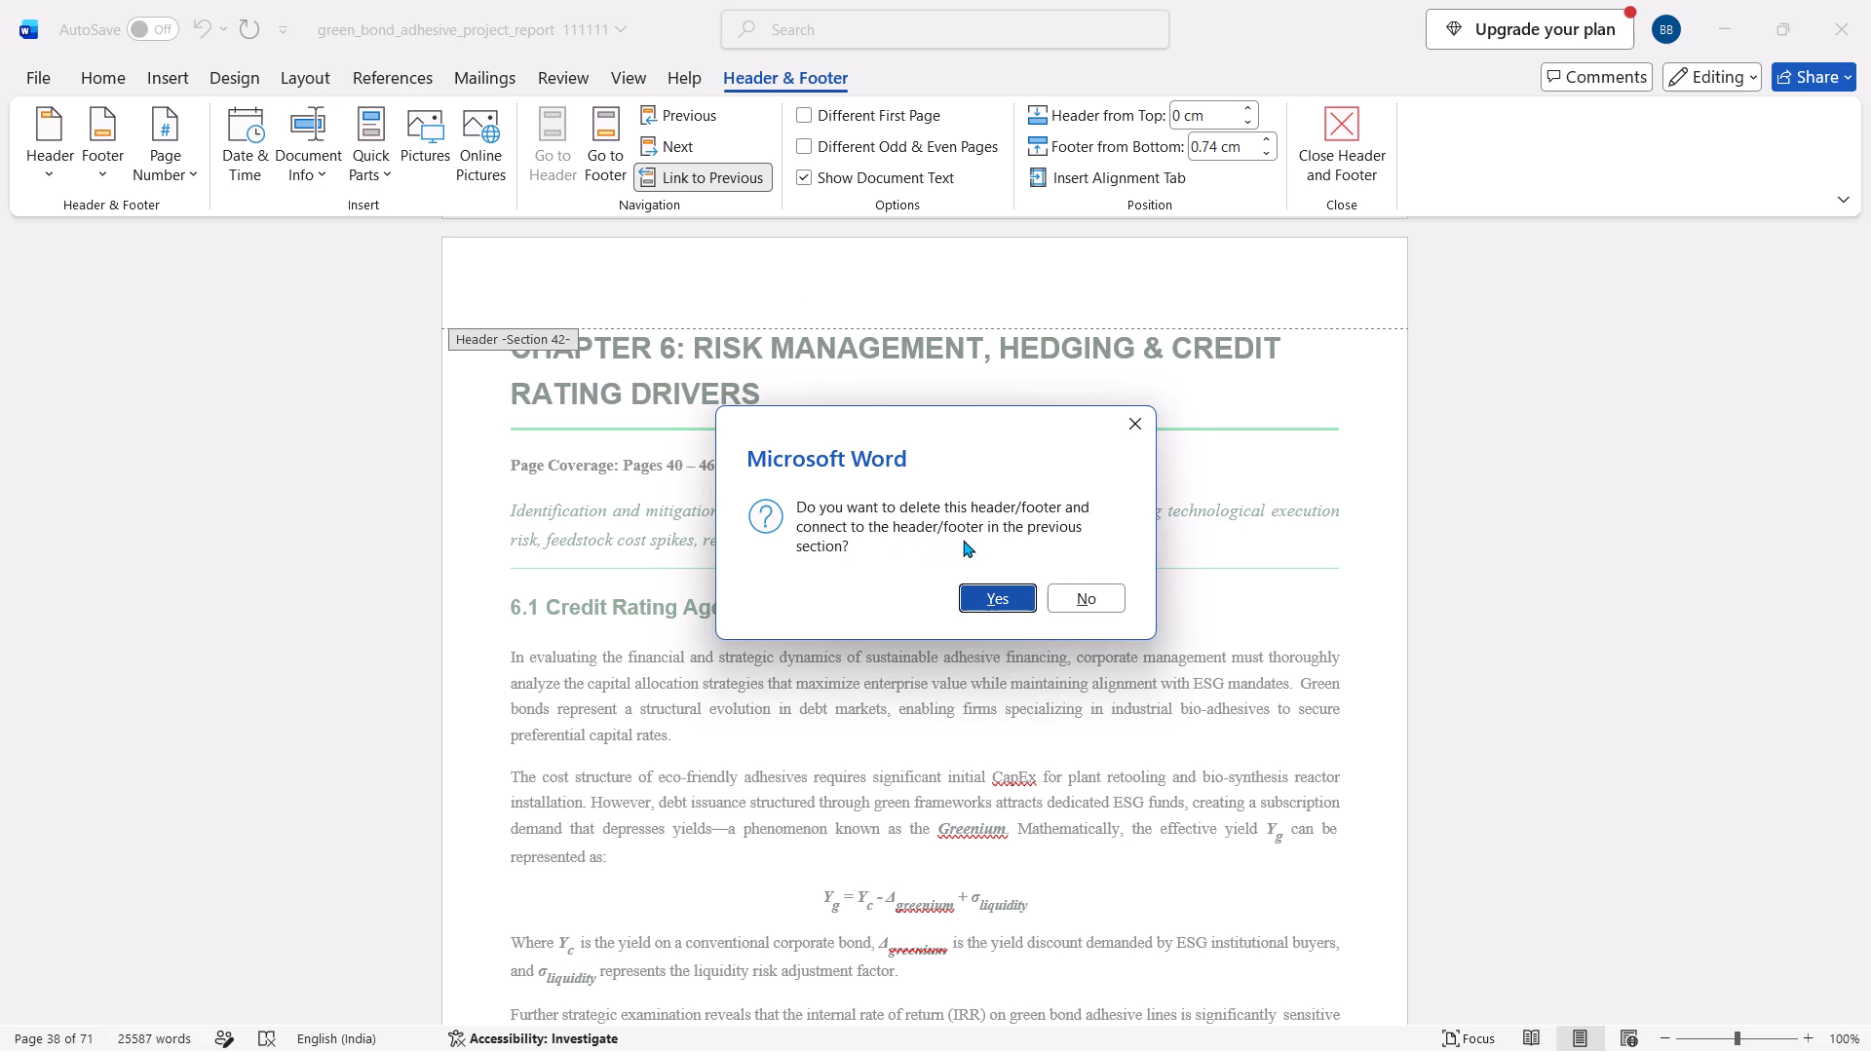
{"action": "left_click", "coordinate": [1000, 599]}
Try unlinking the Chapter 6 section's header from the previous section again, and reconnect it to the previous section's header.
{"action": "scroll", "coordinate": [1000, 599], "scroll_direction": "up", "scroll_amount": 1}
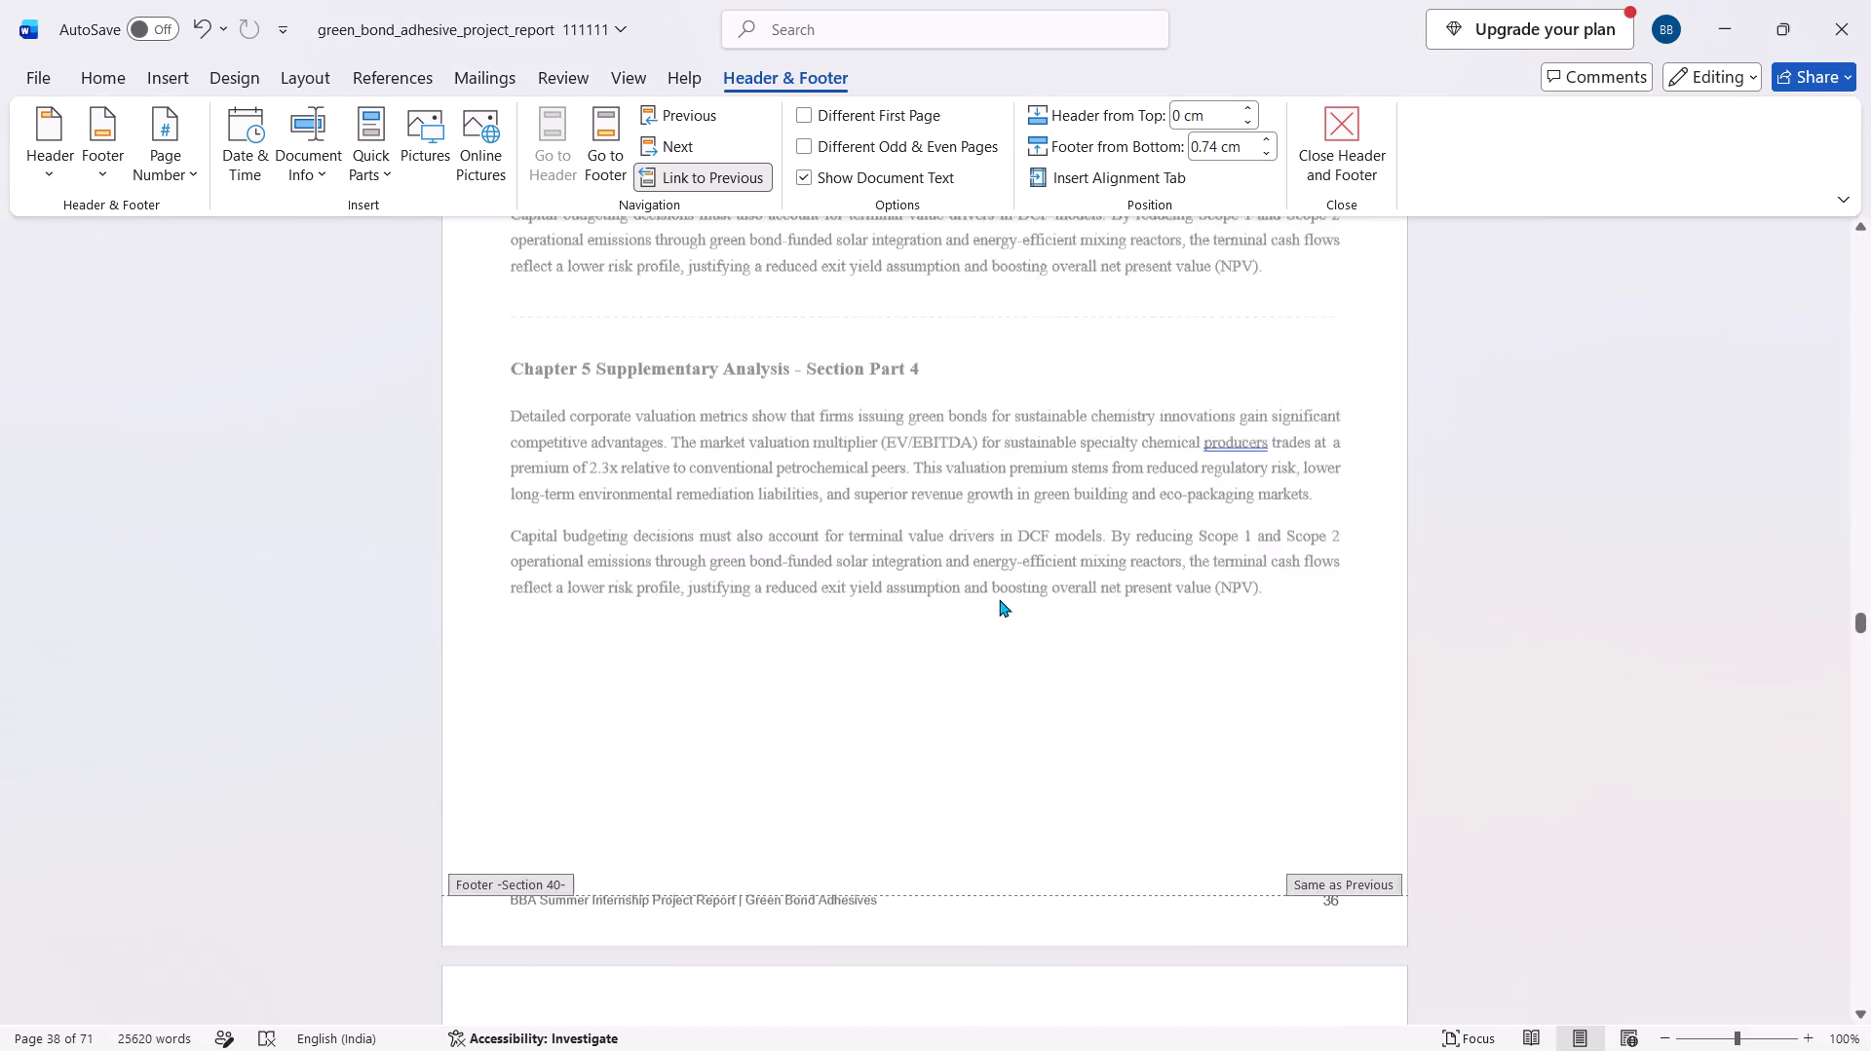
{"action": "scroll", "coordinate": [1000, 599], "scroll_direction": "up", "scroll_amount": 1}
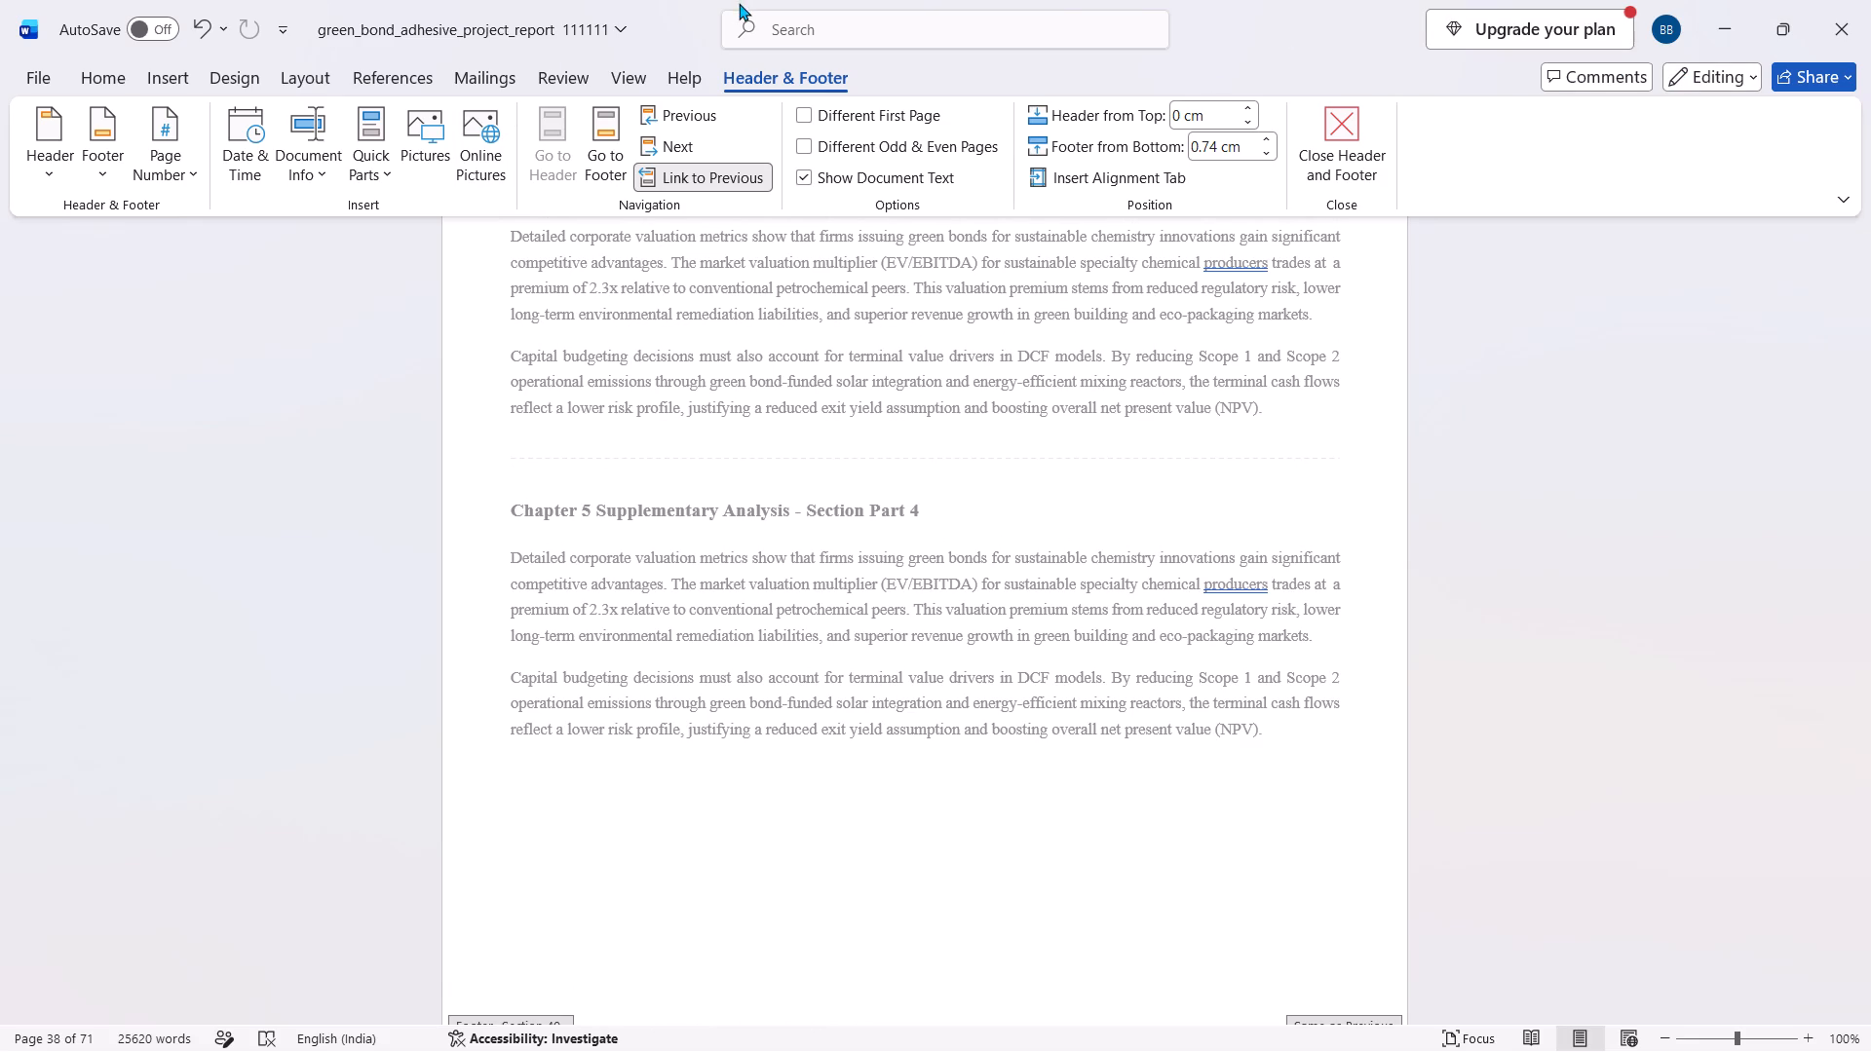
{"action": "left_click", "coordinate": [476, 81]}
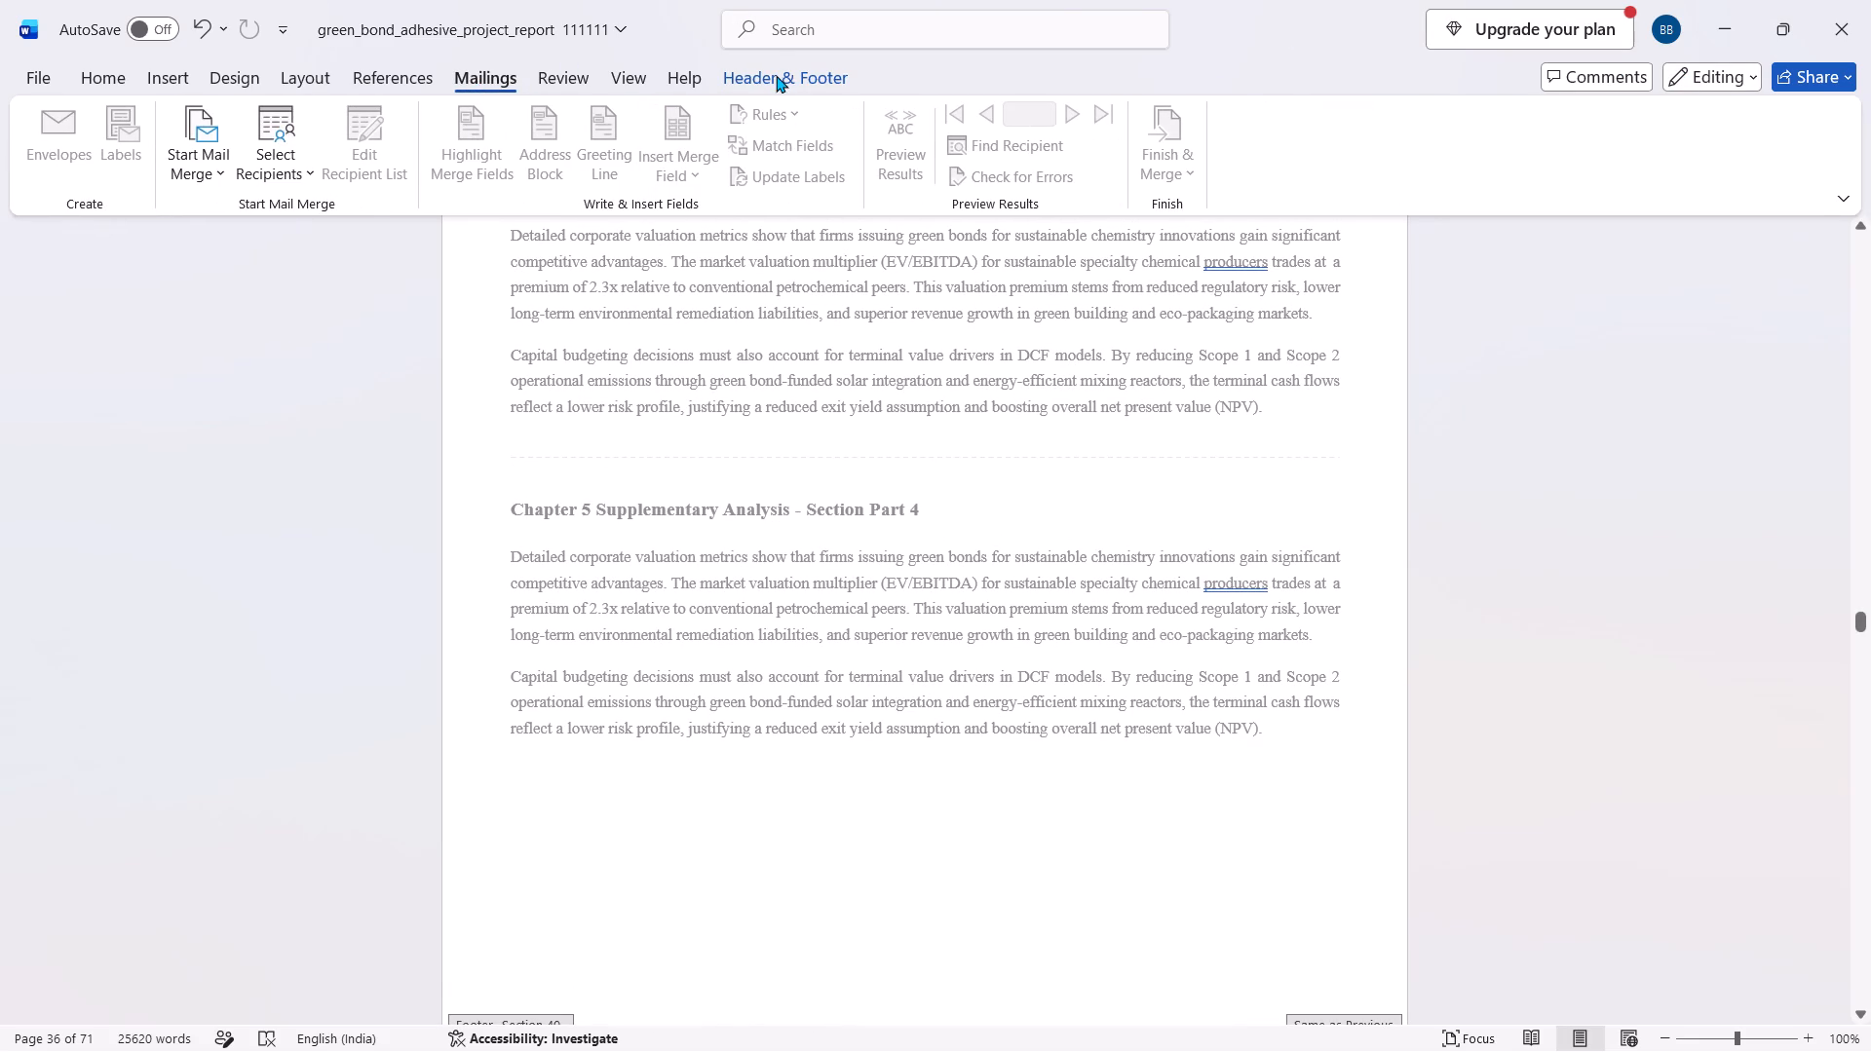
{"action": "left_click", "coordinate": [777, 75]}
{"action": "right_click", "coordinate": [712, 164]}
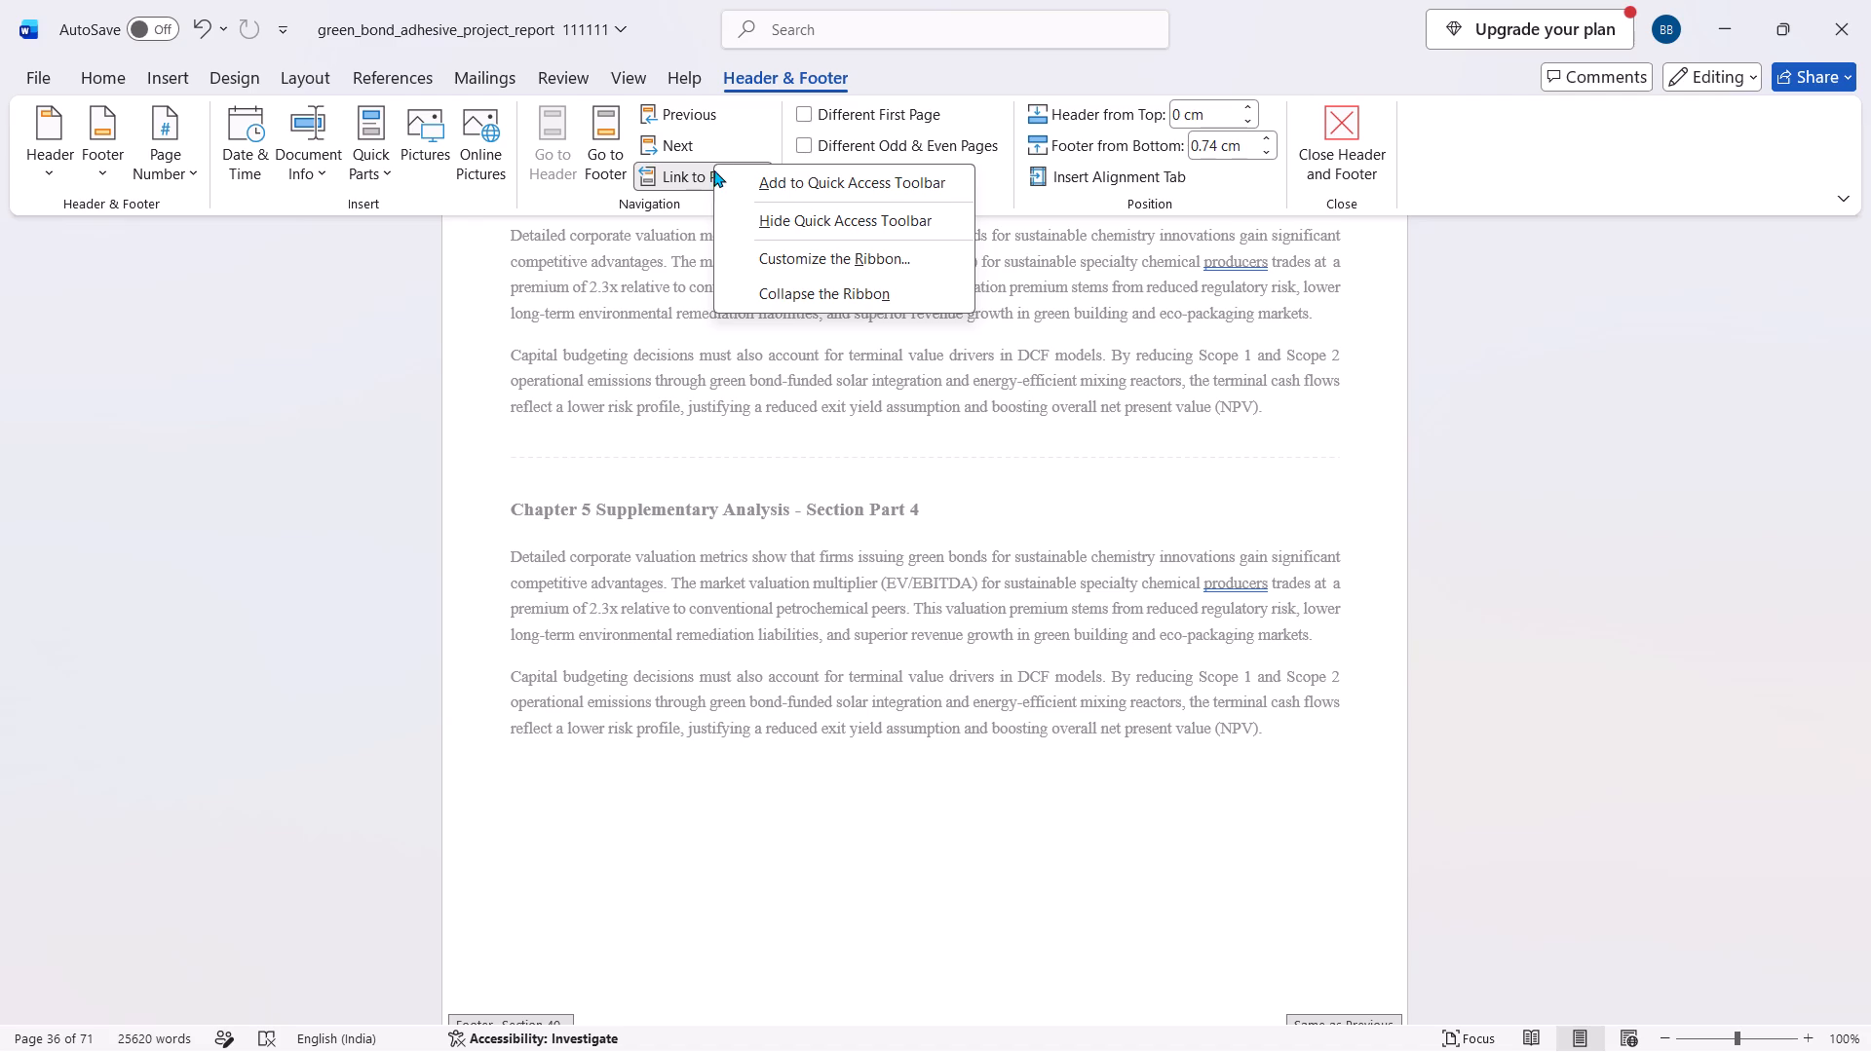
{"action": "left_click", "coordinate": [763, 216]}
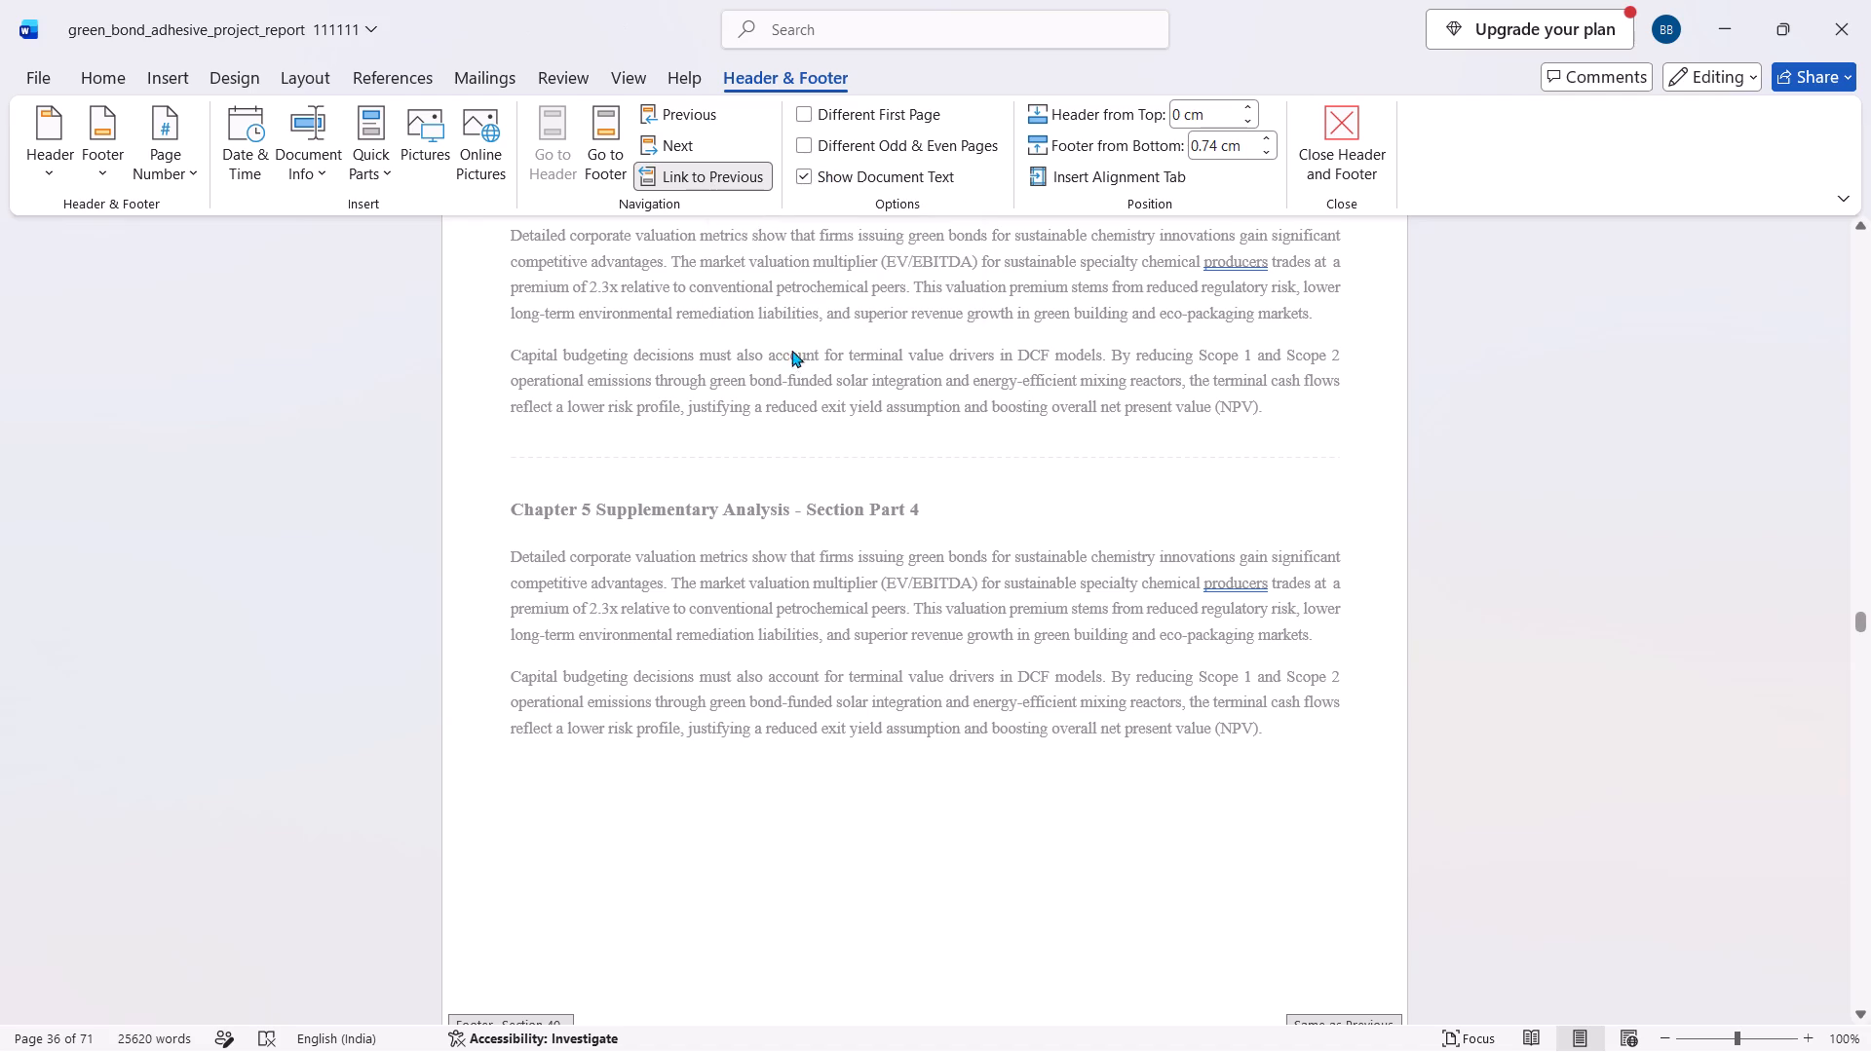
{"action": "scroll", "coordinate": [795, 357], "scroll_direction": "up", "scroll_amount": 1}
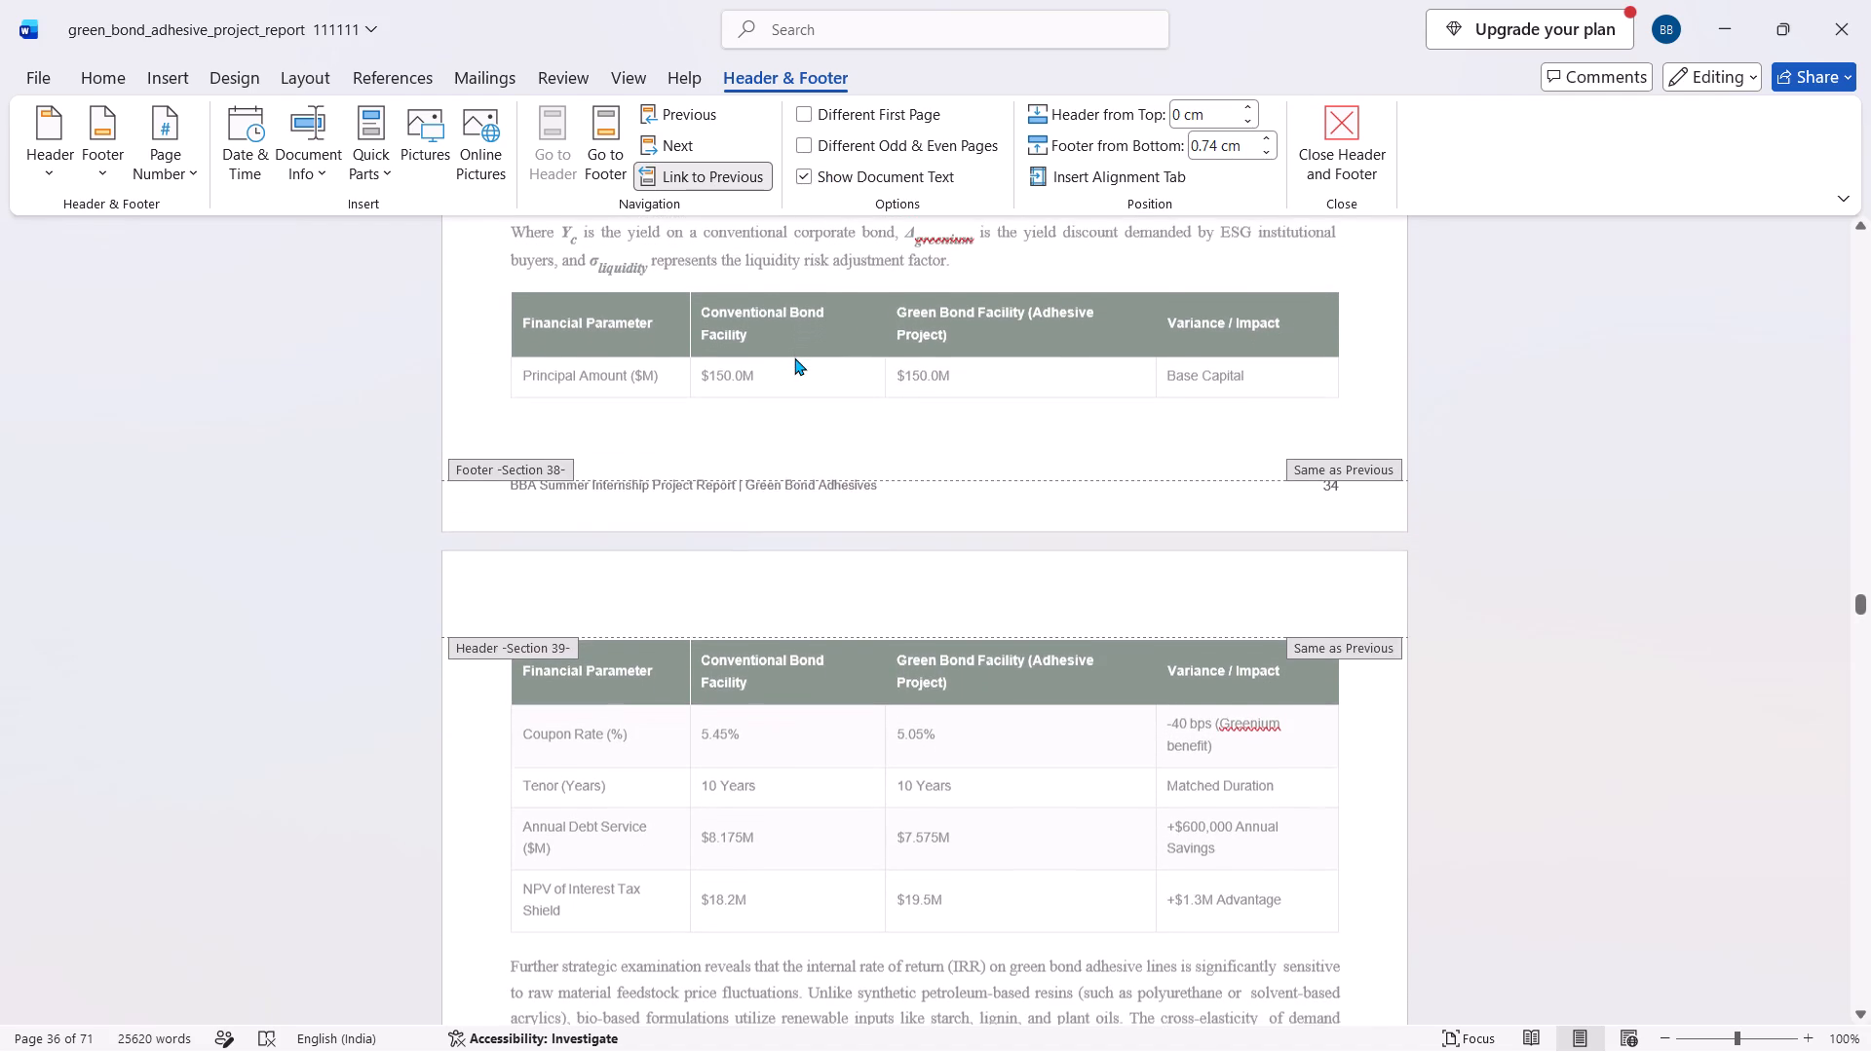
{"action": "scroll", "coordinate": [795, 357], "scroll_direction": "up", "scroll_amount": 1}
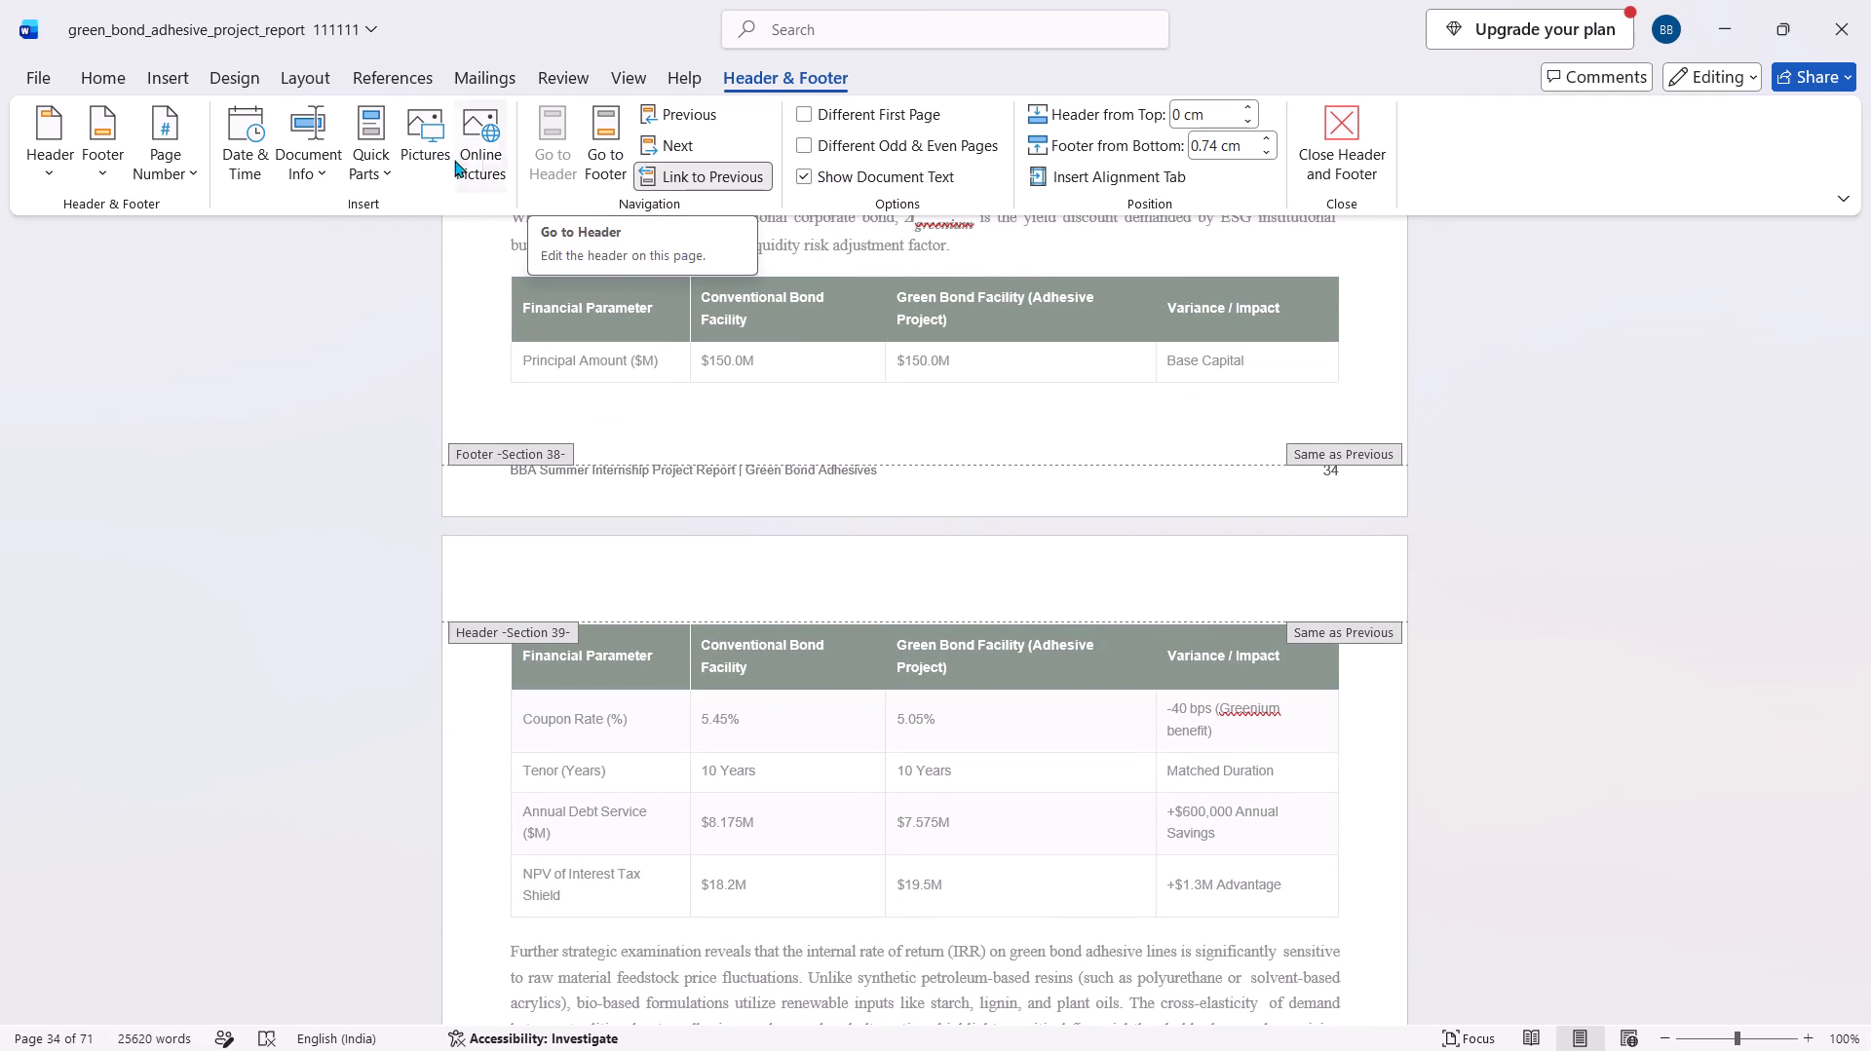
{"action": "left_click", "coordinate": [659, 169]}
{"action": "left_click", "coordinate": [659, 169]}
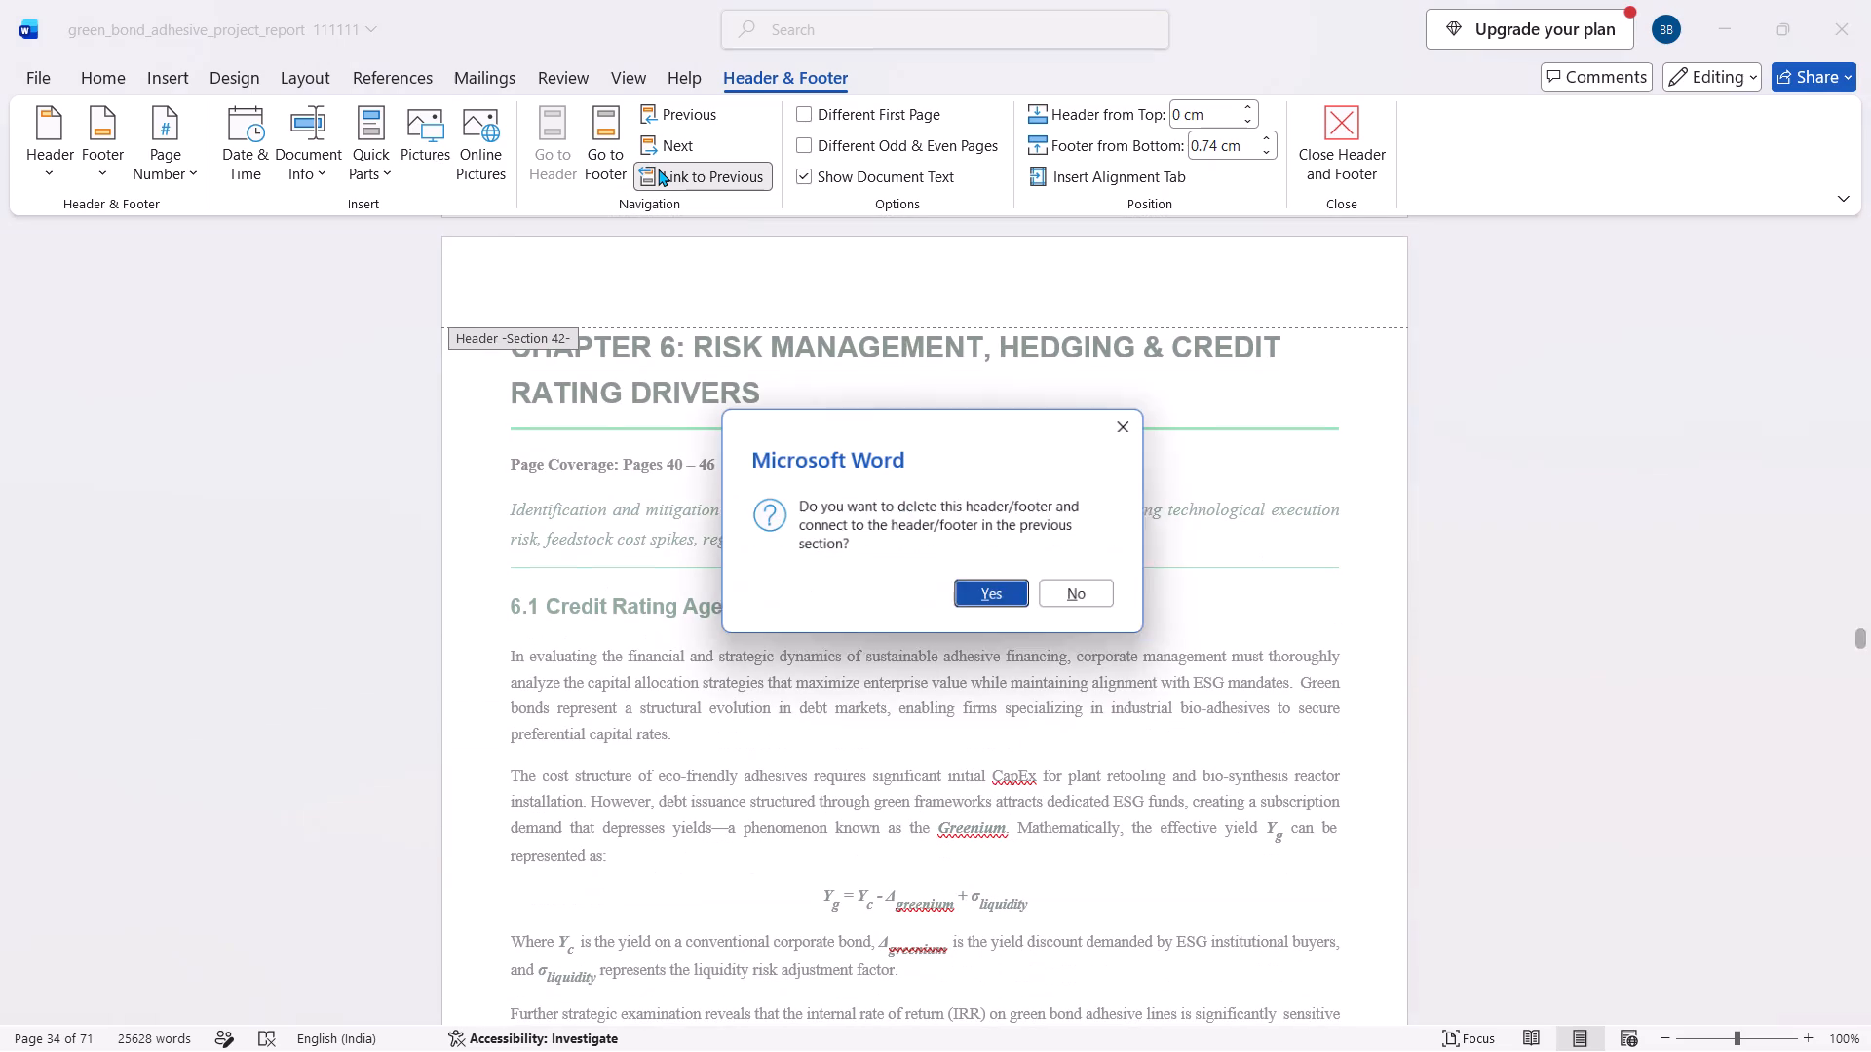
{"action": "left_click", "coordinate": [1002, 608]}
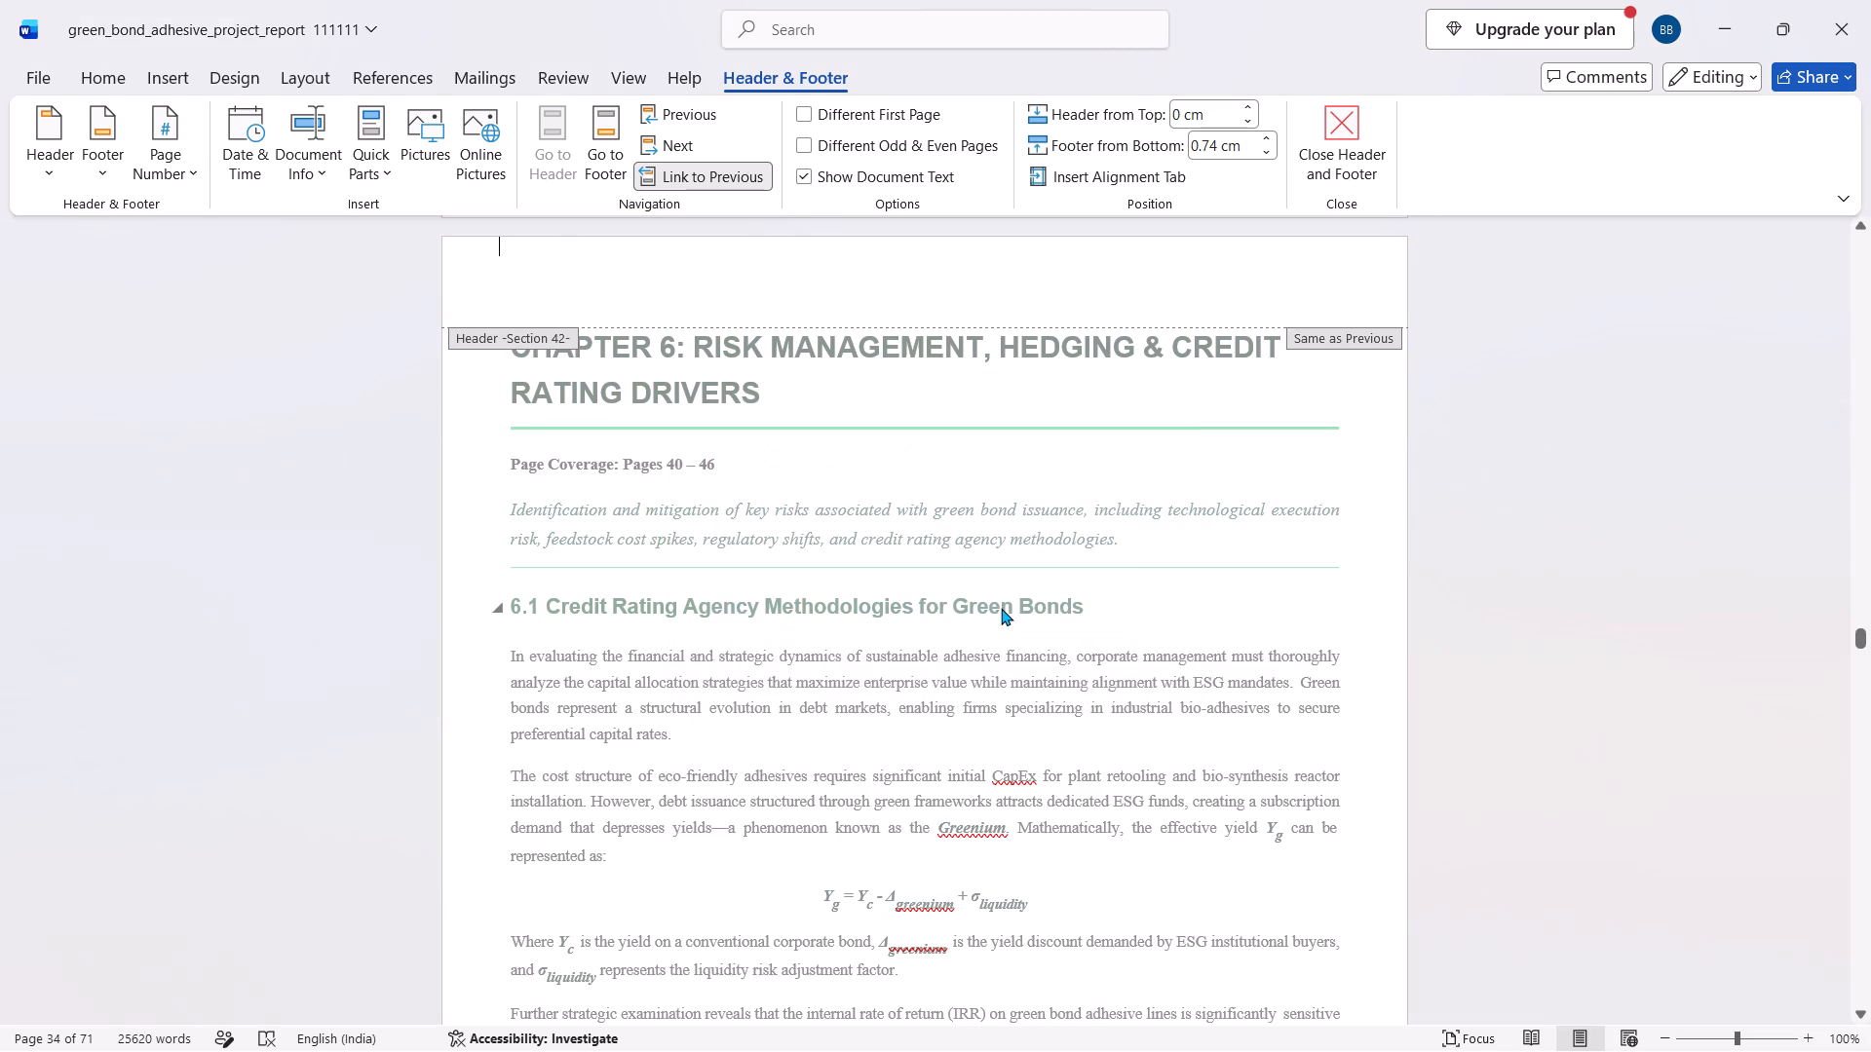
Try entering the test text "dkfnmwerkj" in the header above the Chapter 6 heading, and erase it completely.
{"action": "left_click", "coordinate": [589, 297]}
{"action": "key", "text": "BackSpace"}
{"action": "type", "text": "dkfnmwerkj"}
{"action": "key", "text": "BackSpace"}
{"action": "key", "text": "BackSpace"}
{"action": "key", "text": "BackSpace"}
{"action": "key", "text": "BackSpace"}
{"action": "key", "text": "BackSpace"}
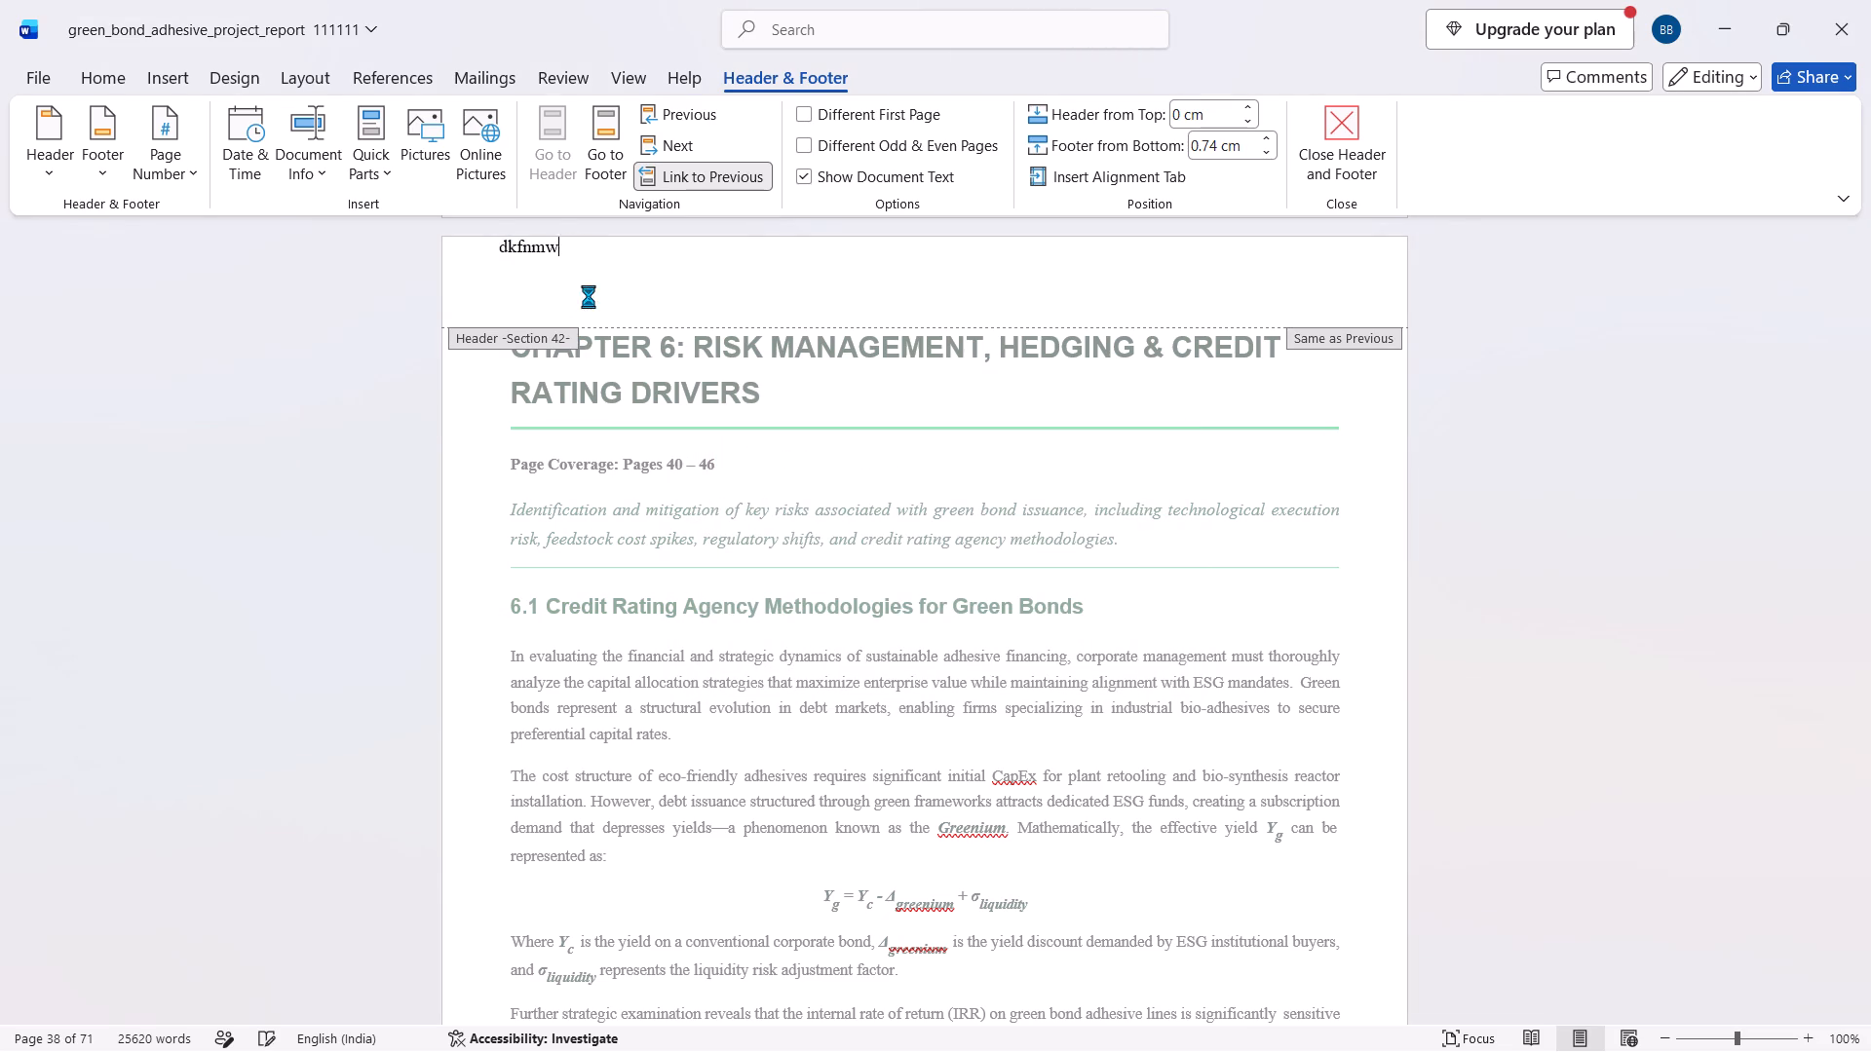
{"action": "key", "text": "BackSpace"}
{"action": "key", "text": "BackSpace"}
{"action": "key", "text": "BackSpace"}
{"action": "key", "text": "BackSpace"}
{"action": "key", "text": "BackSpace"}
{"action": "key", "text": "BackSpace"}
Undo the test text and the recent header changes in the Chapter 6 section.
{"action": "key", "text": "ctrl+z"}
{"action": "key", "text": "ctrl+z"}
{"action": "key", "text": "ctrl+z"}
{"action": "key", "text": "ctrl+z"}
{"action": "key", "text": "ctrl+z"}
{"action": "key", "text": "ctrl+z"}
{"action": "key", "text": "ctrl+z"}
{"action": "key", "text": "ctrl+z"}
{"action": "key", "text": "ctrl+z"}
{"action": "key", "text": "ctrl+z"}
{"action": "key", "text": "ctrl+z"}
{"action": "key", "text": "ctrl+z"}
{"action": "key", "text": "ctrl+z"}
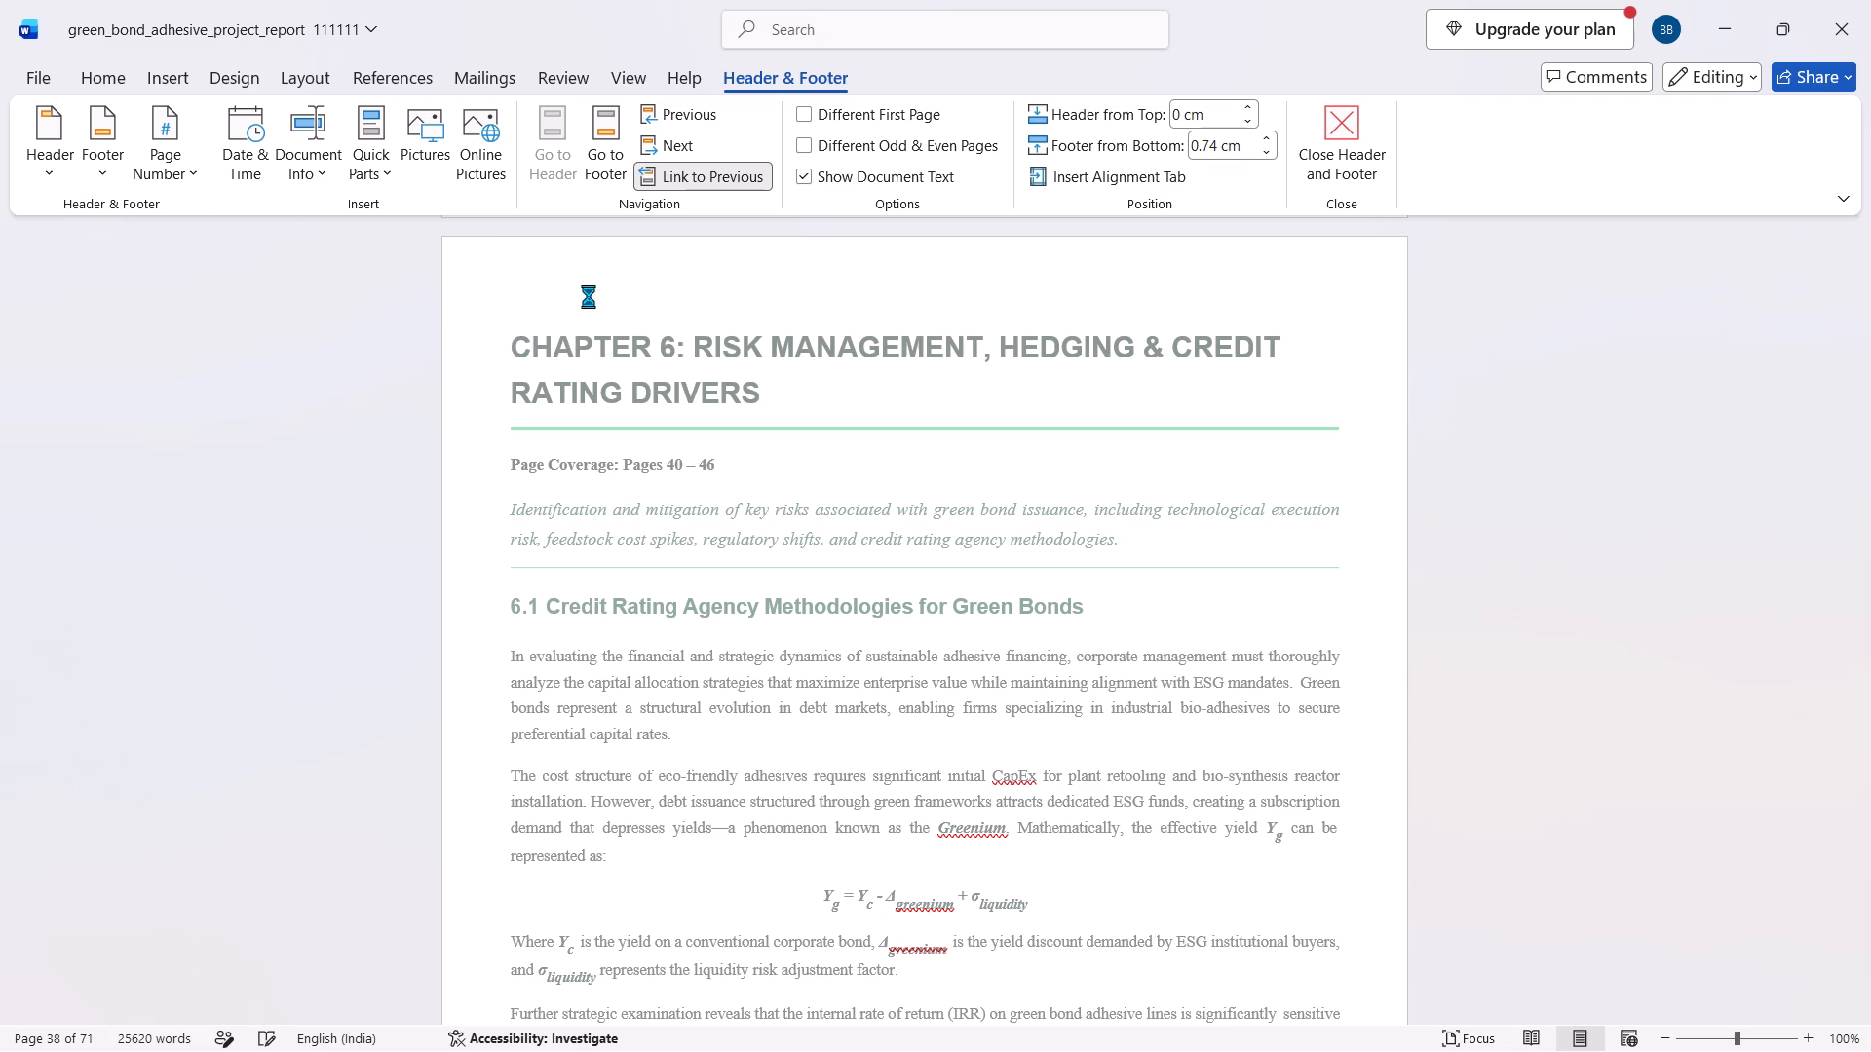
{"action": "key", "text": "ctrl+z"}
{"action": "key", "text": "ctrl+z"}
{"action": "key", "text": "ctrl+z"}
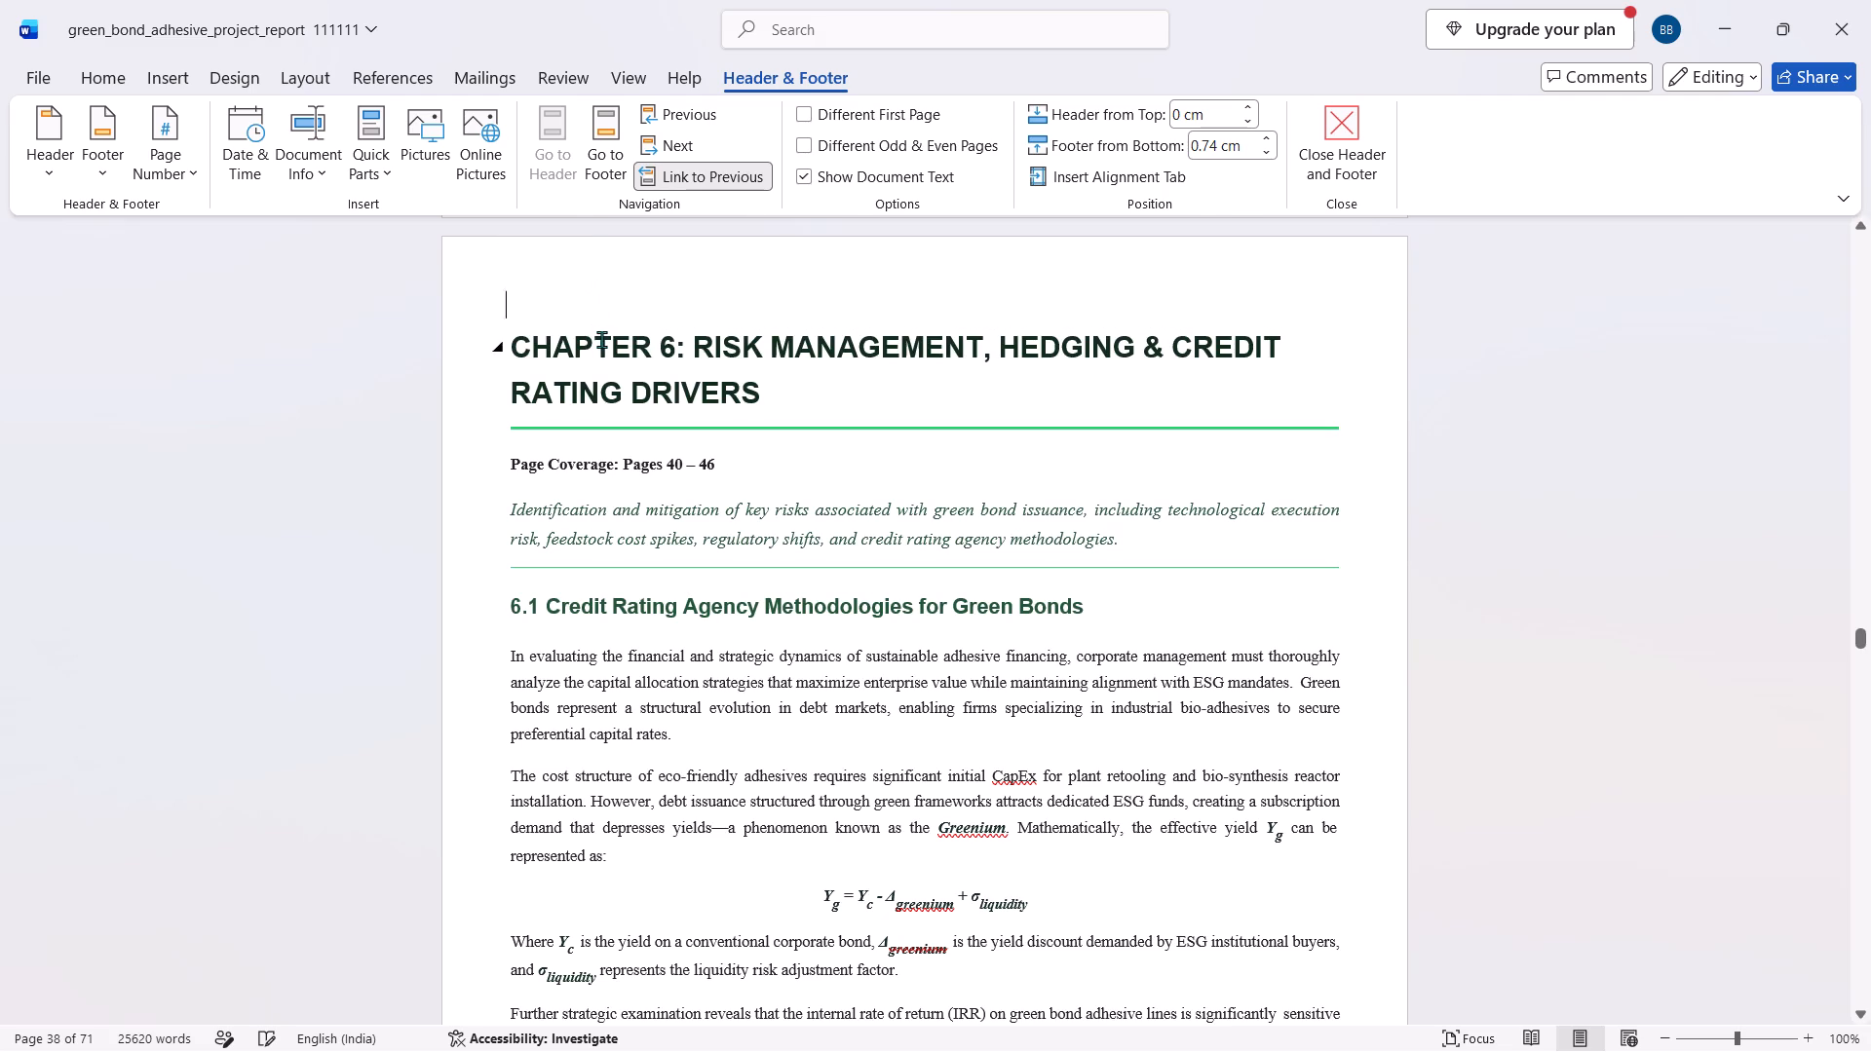
Delete all of Chapter 5, through its Supplementary Analysis - Section Part 6, up to the Chapter 6 heading.
{"action": "scroll", "coordinate": [602, 340], "scroll_direction": "up", "scroll_amount": 1}
{"action": "scroll", "coordinate": [602, 340], "scroll_direction": "right", "scroll_amount": 1}
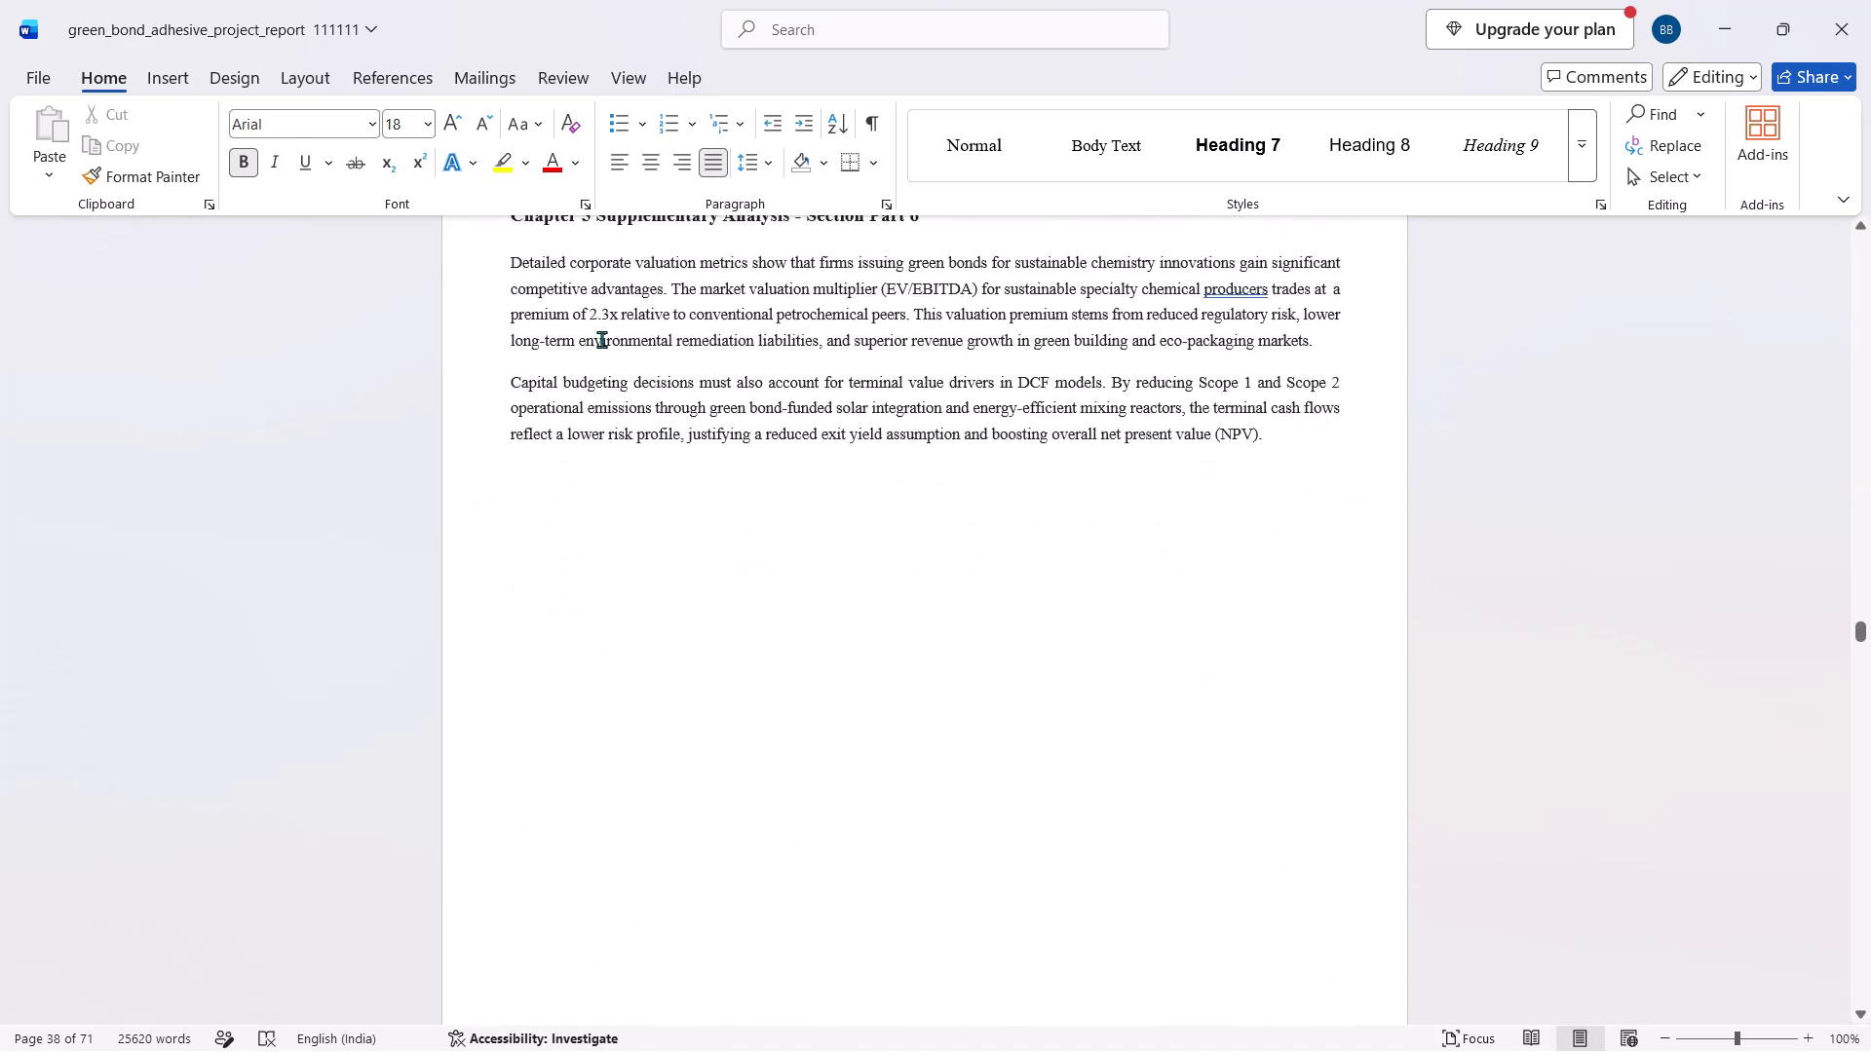
{"action": "scroll", "coordinate": [602, 340], "scroll_direction": "down", "scroll_amount": 1}
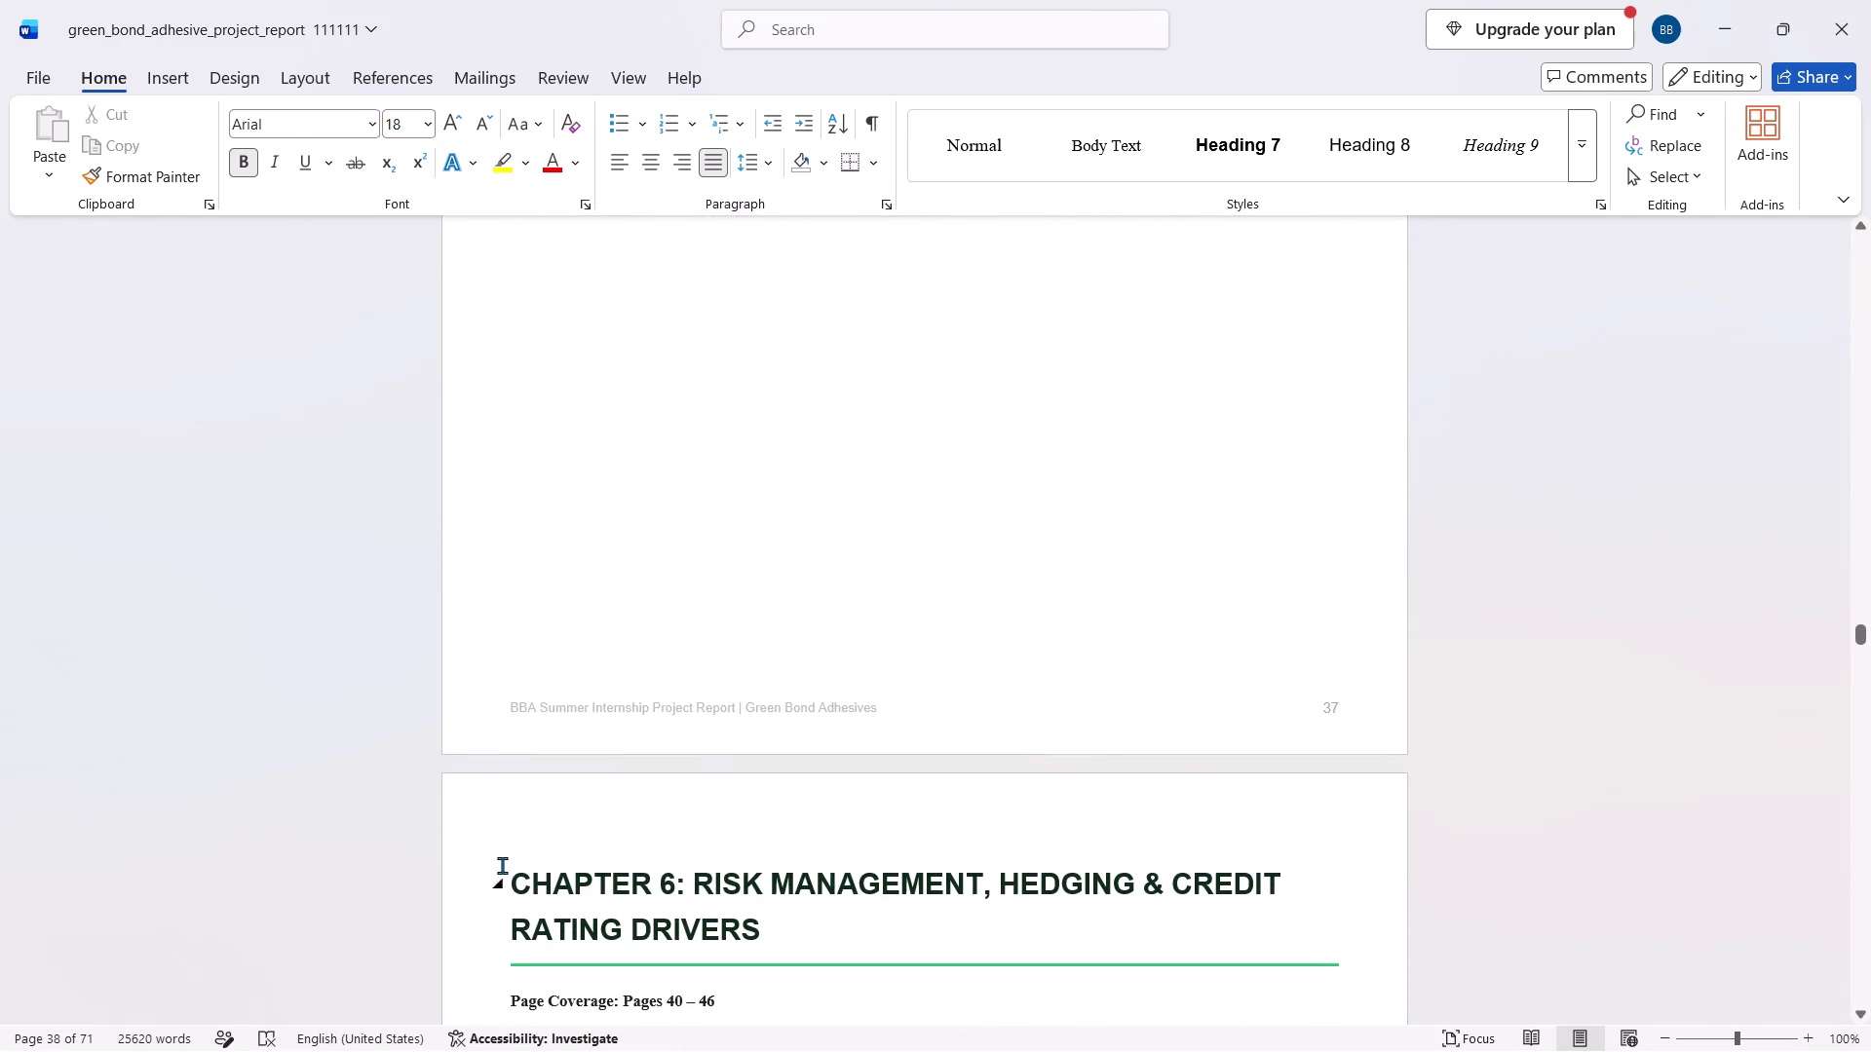
{"action": "left_click_drag", "start_coordinate": [508, 877], "coordinate": [498, 379]}
{"action": "left_click_drag", "start_coordinate": [498, 379], "coordinate": [554, 141]}
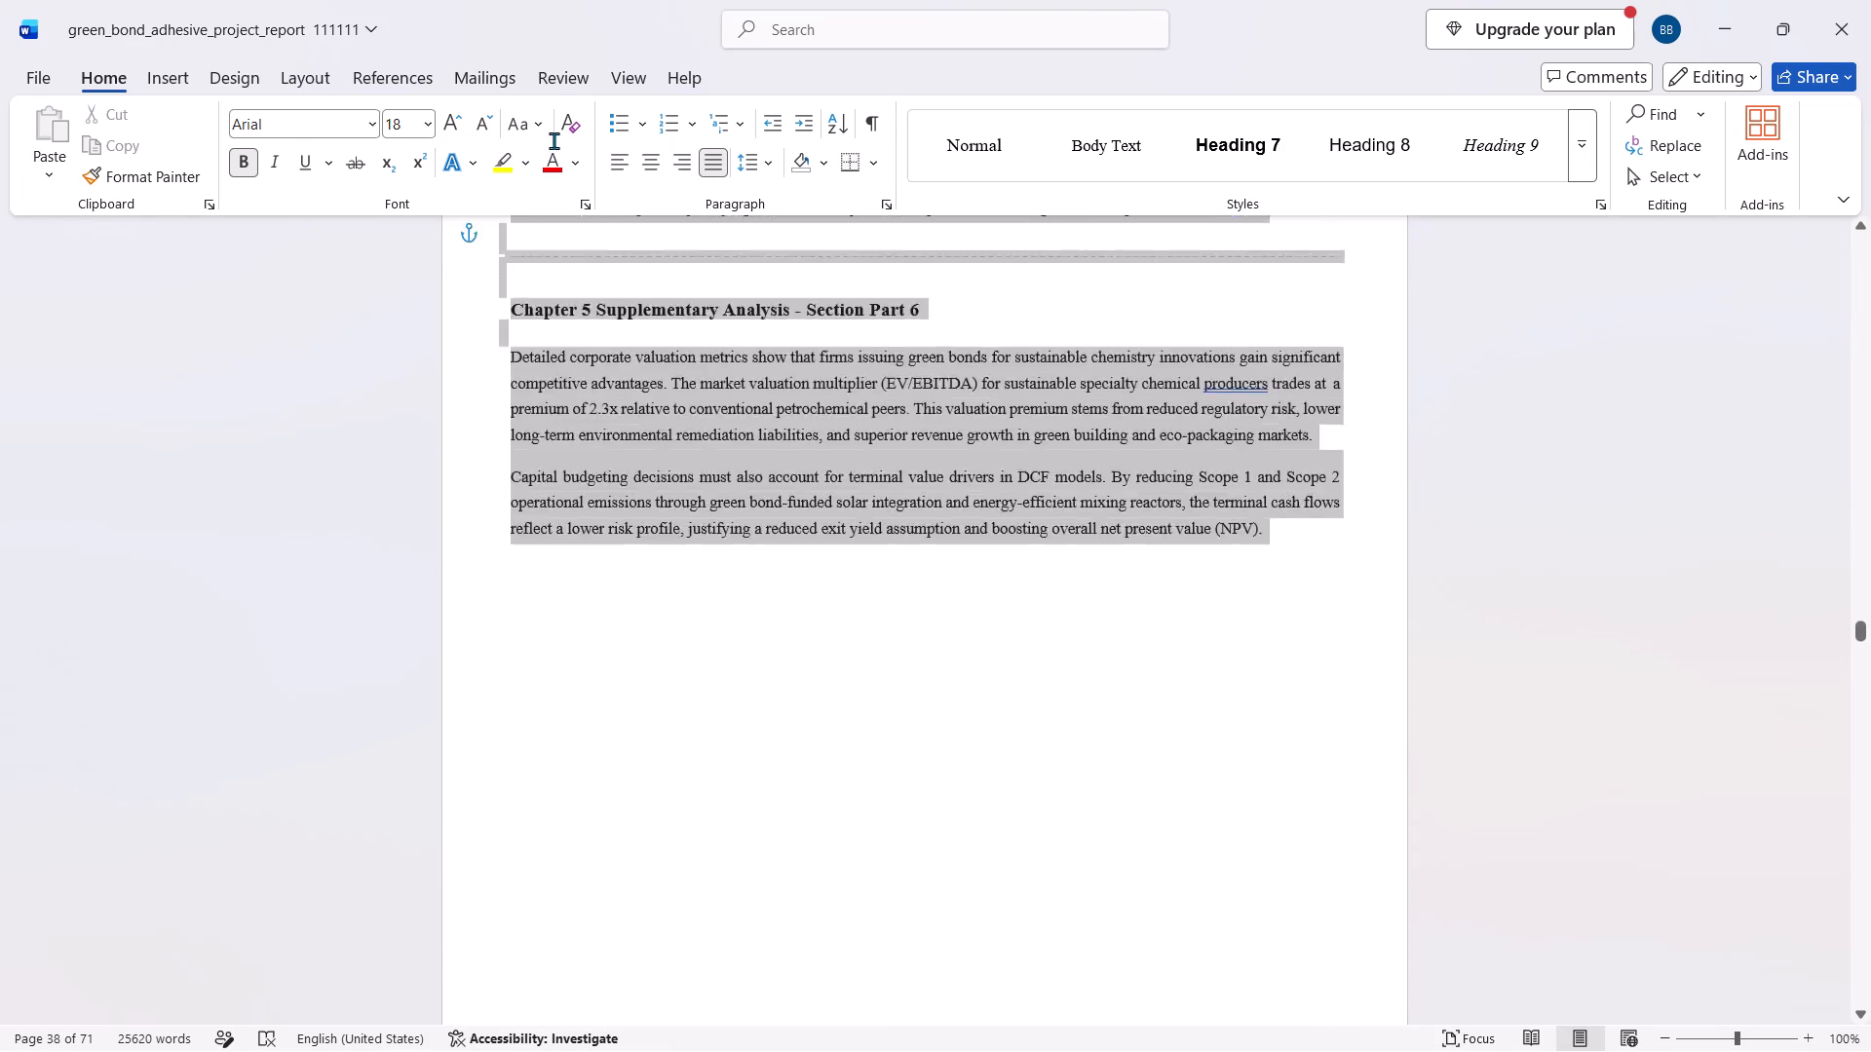
{"action": "left_click_drag", "start_coordinate": [554, 141], "coordinate": [557, 93]}
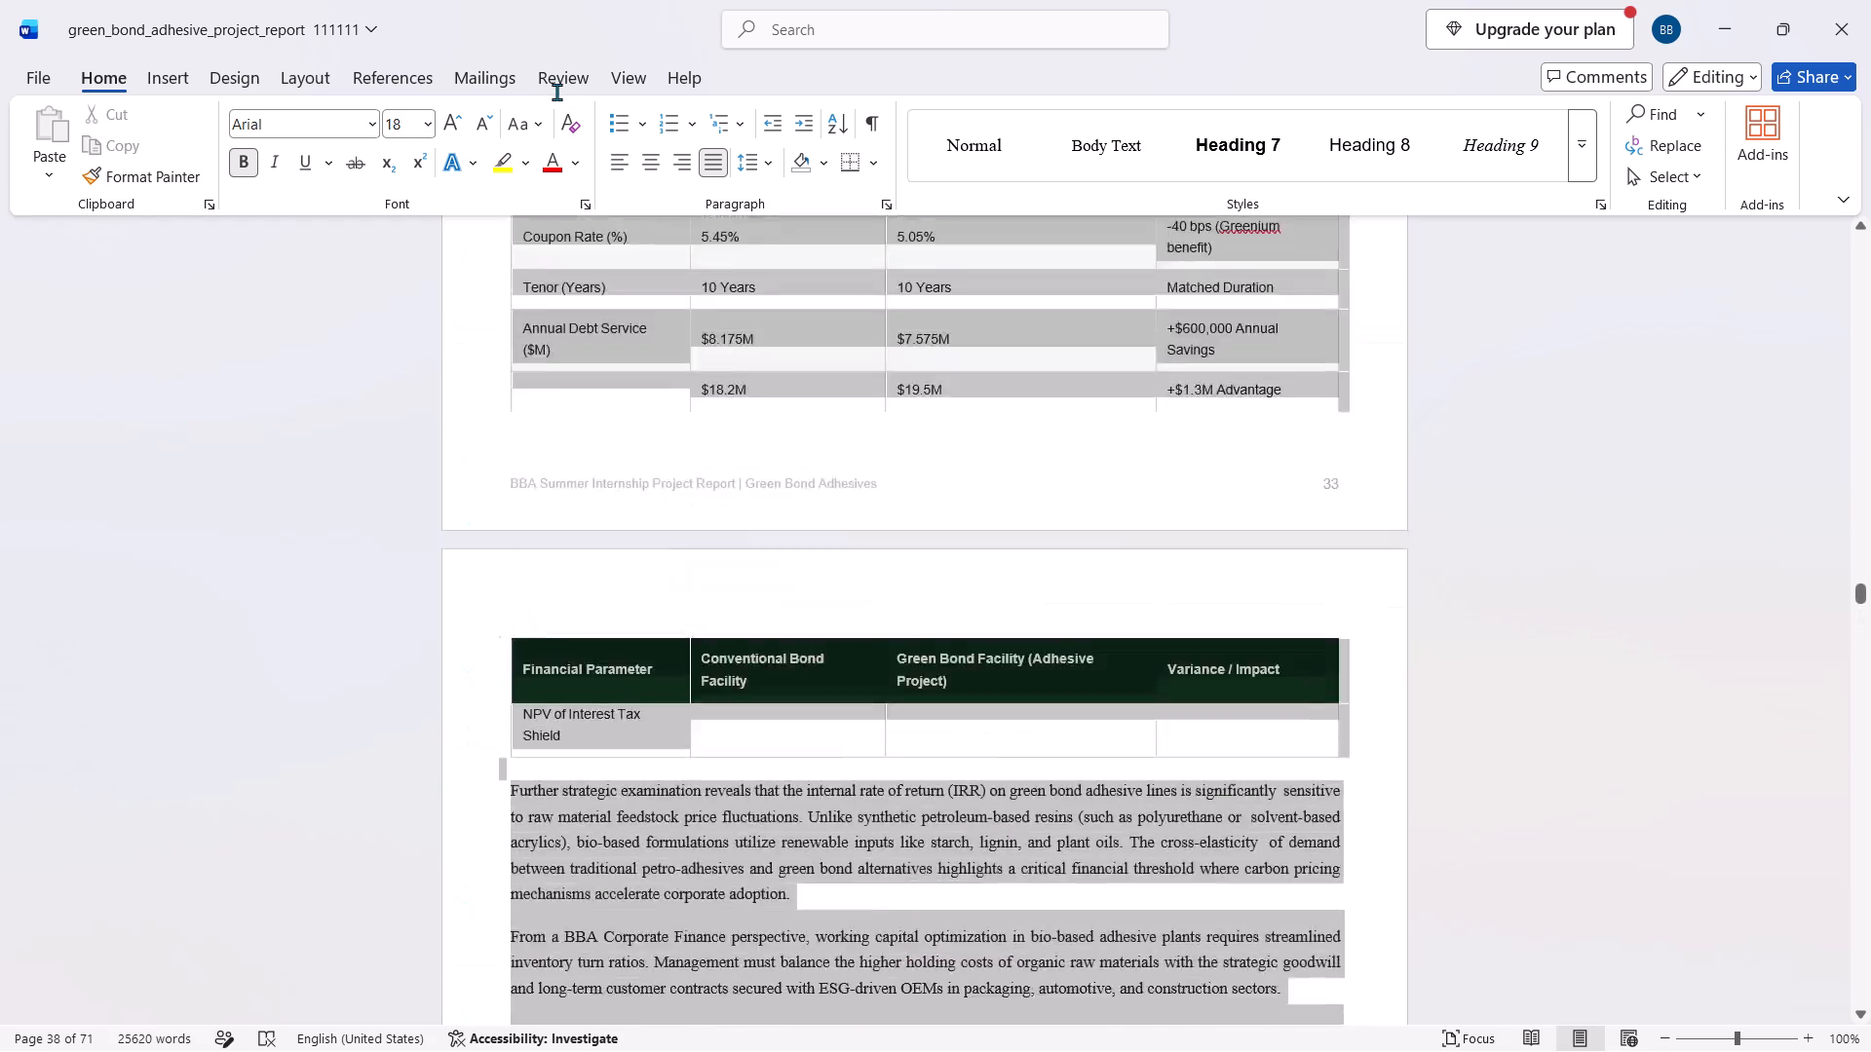
{"action": "left_click_drag", "start_coordinate": [557, 93], "coordinate": [541, 176]}
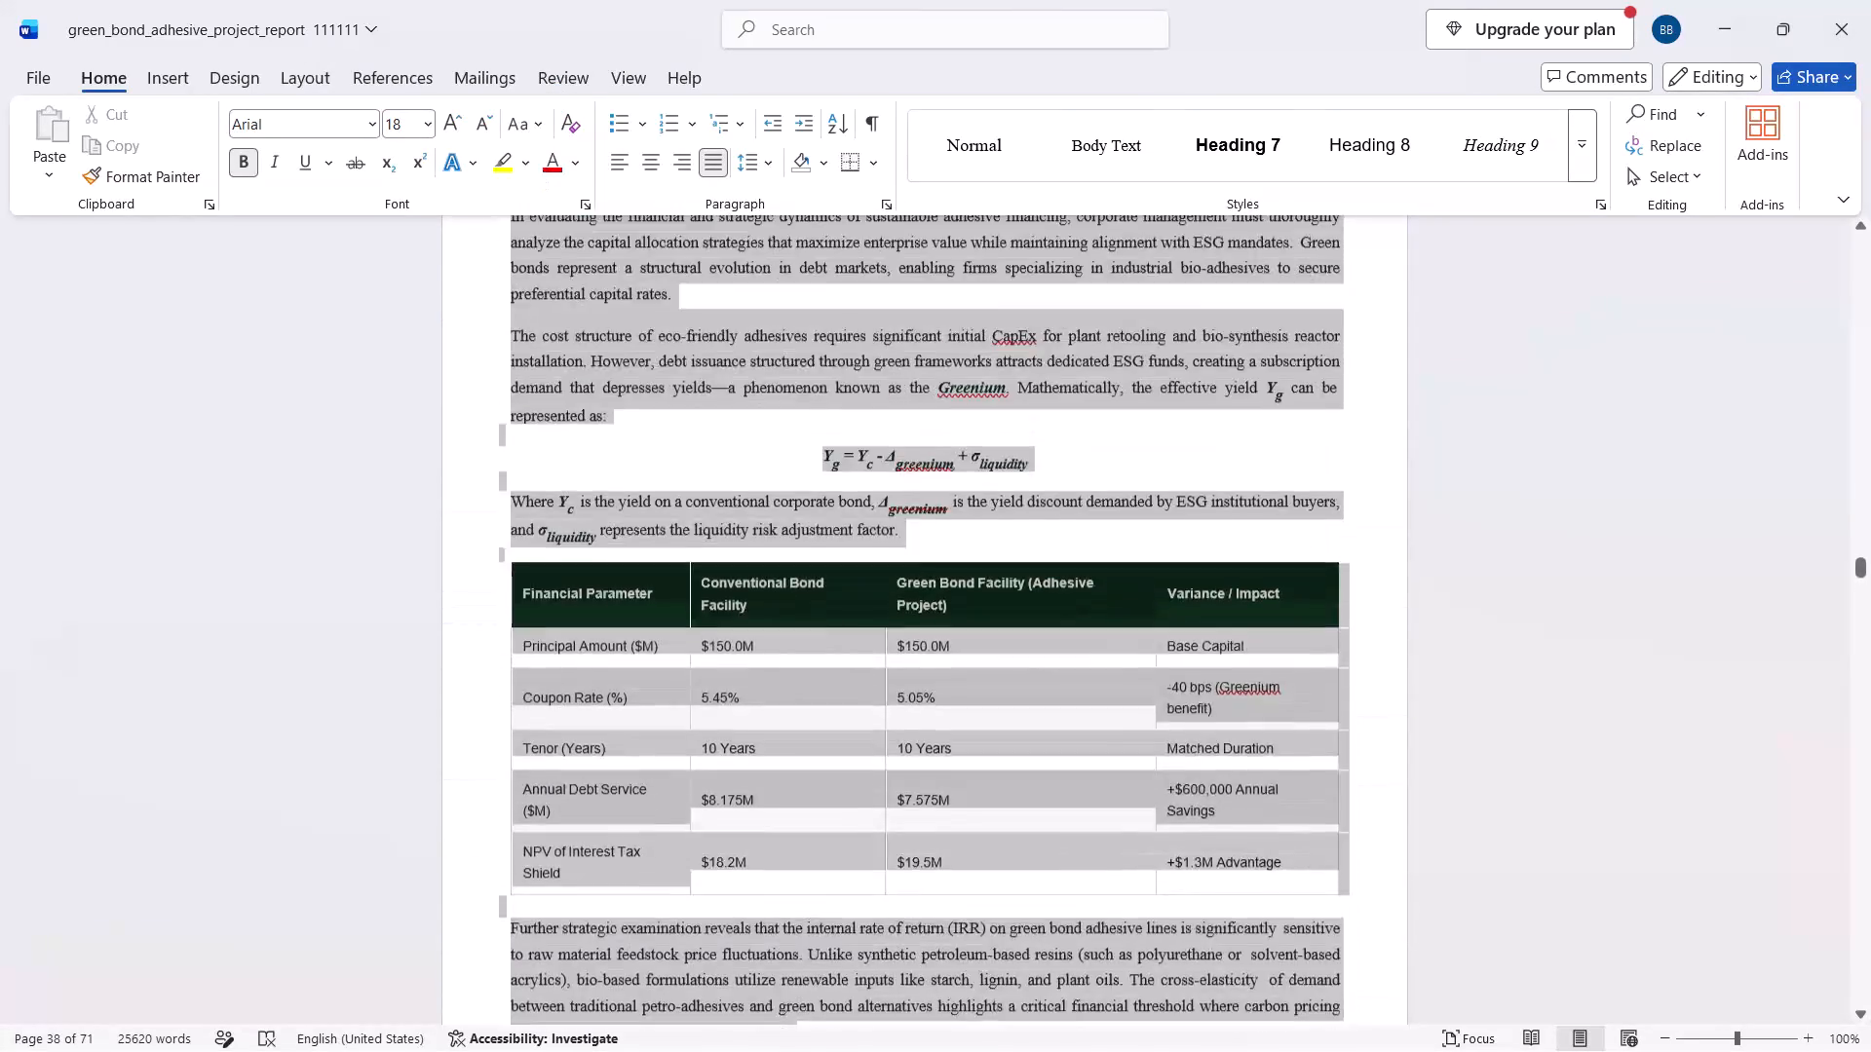
{"action": "left_click_drag", "start_coordinate": [541, 176], "coordinate": [557, 743]}
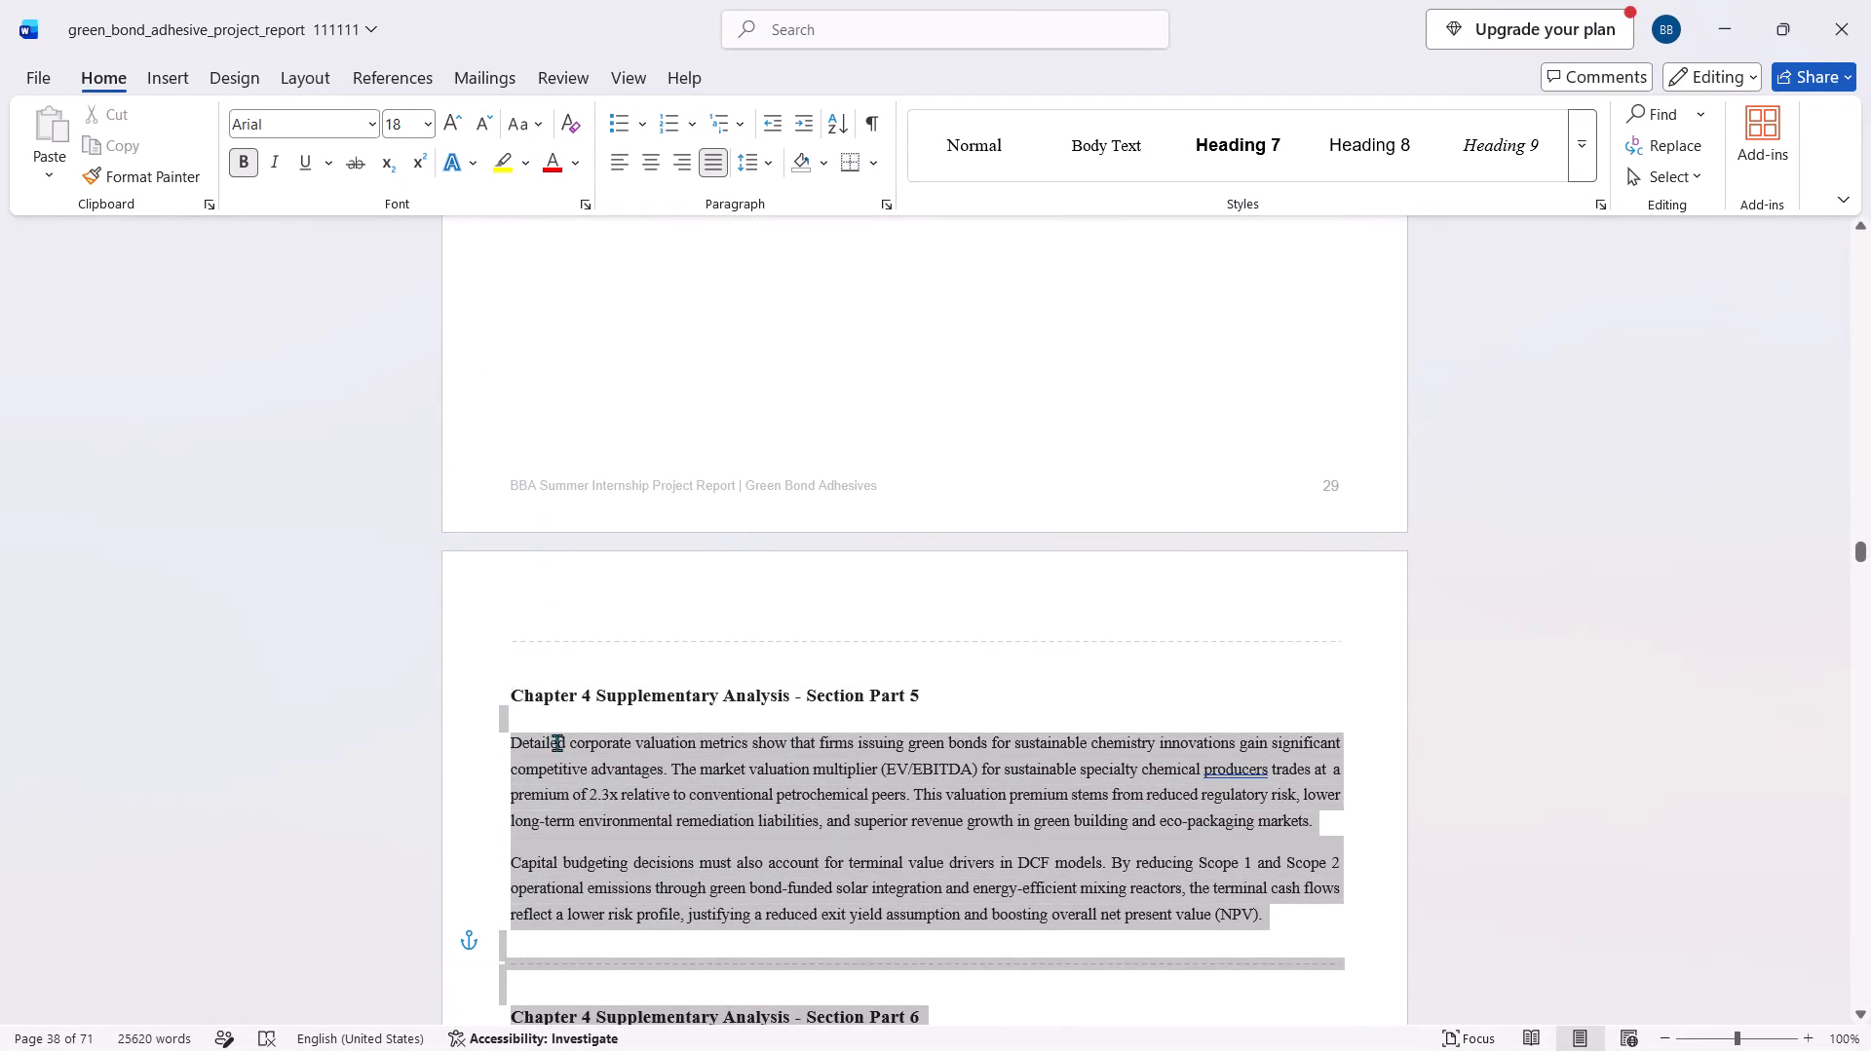
{"action": "left_click_drag", "start_coordinate": [557, 743], "coordinate": [557, 1051]}
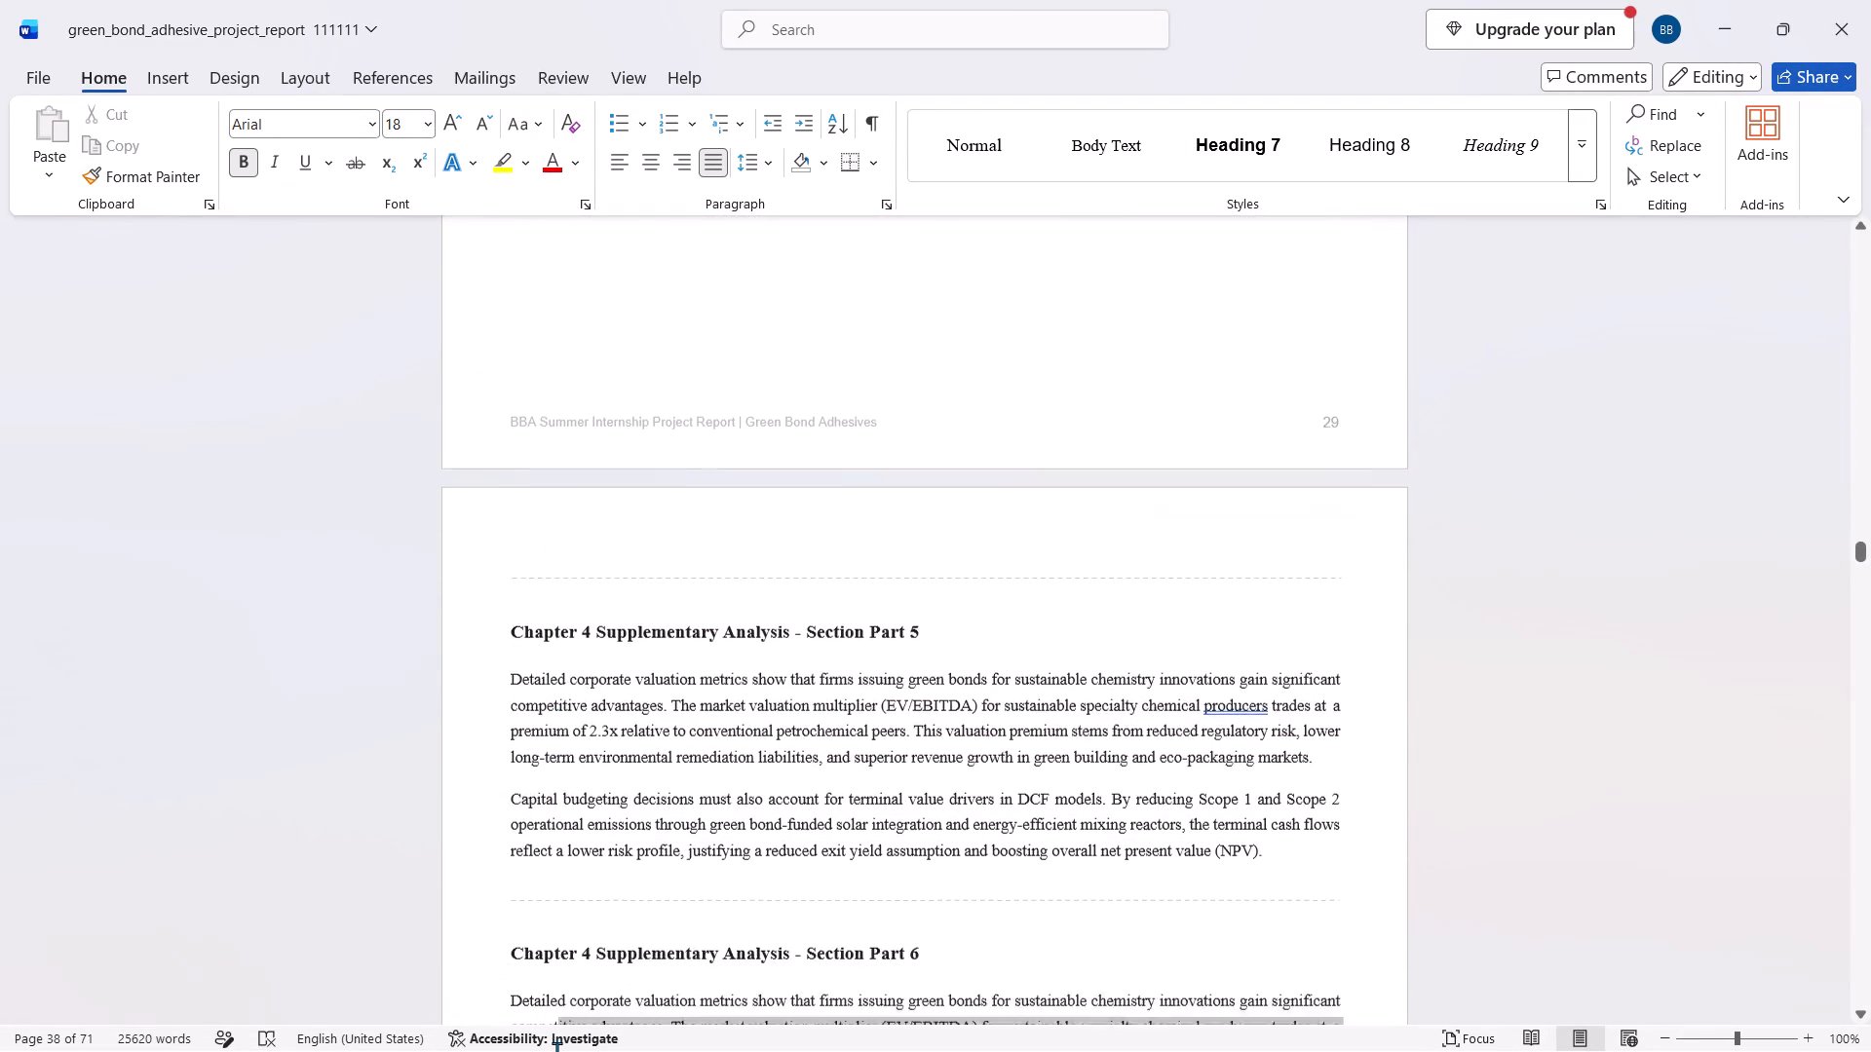
{"action": "left_click_drag", "start_coordinate": [557, 1051], "coordinate": [568, 1039]}
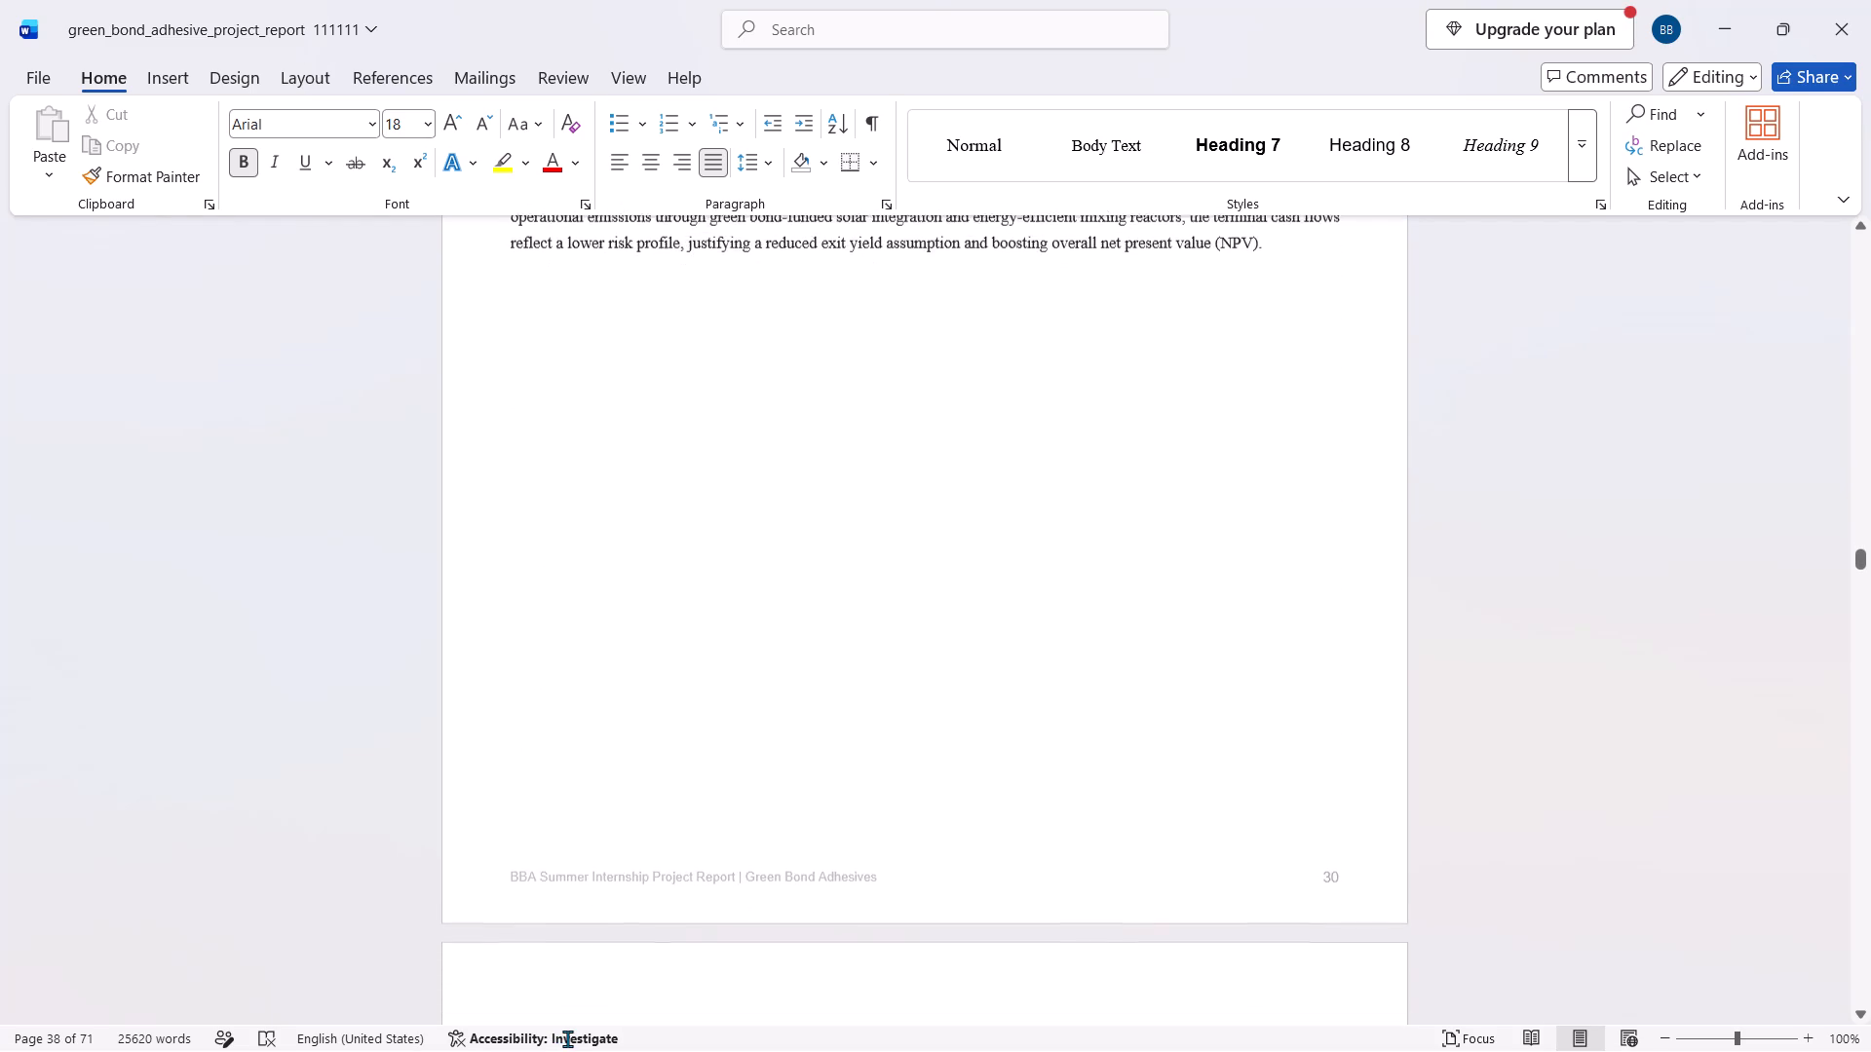
{"action": "left_click_drag", "start_coordinate": [568, 1039], "coordinate": [560, 868]}
{"action": "key", "text": "BackSpace"}
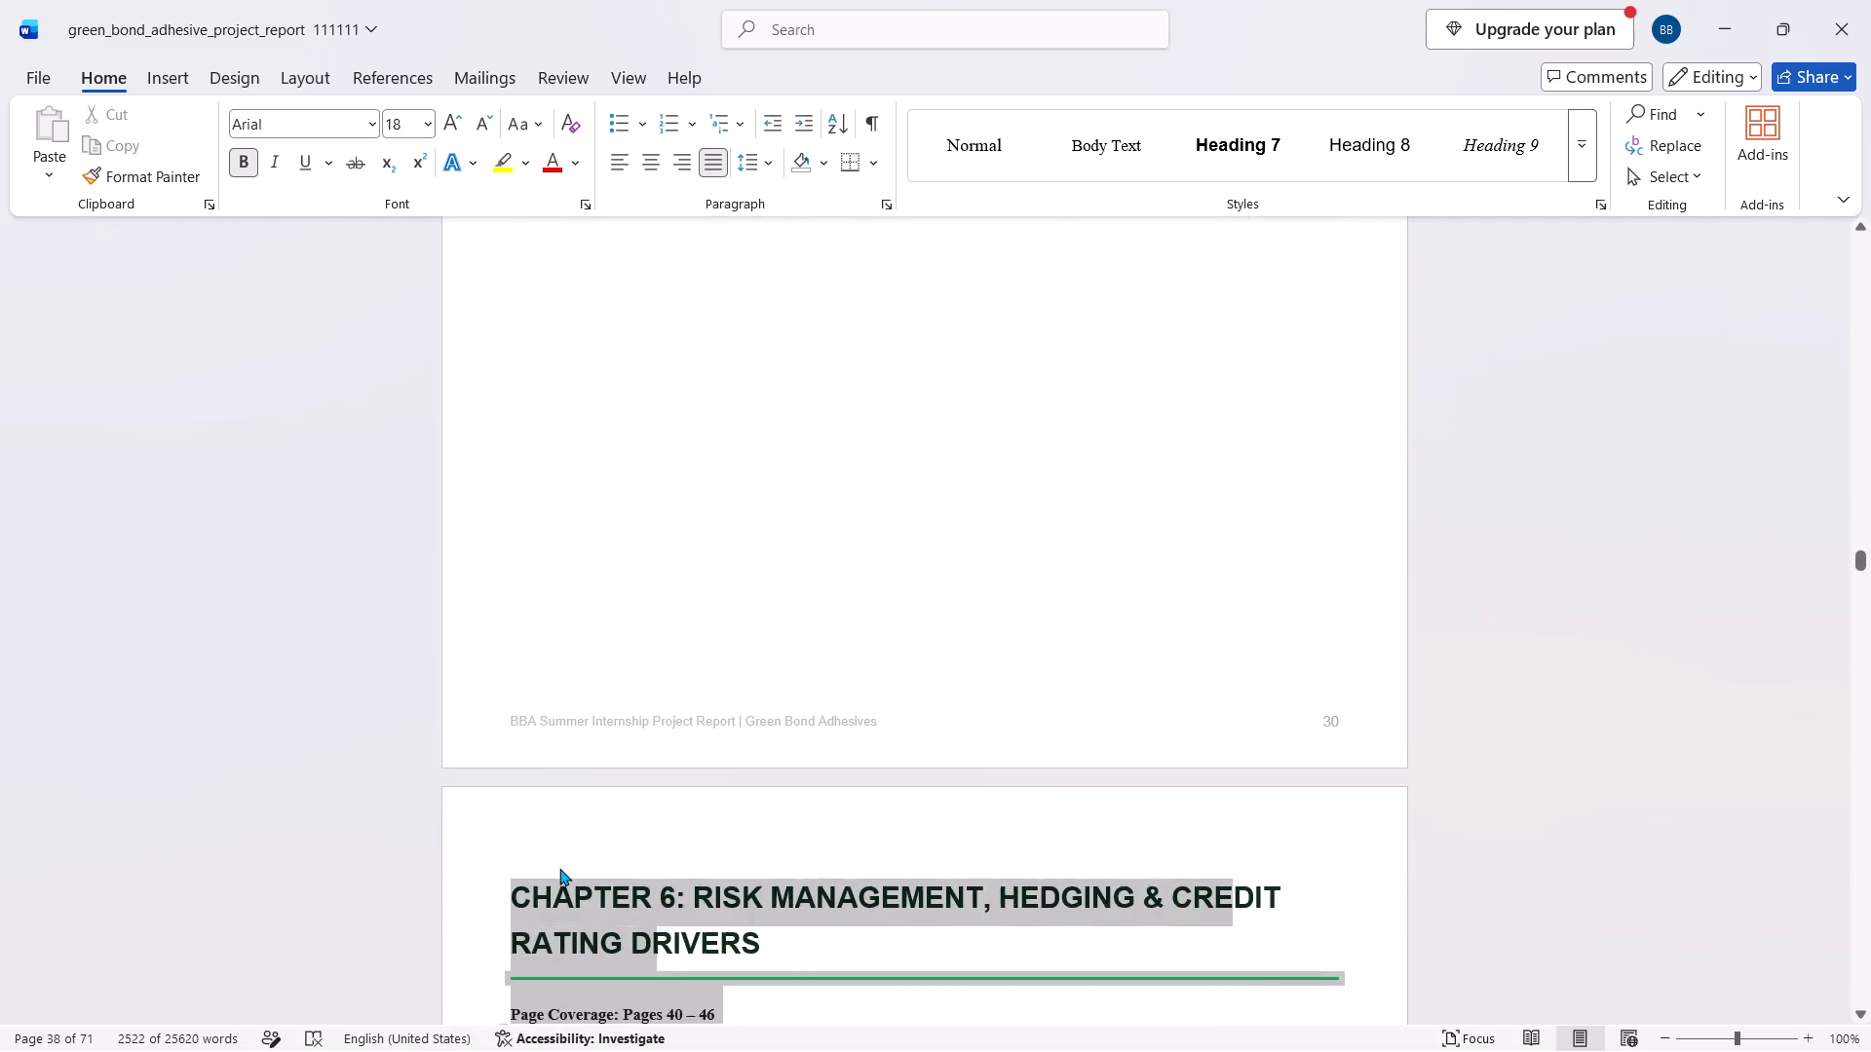
Change the chapter number in the "Risk Management, Hedging & Credit Rating Drivers" heading to 5.
{"action": "scroll", "coordinate": [560, 868], "scroll_direction": "right", "scroll_amount": 1}
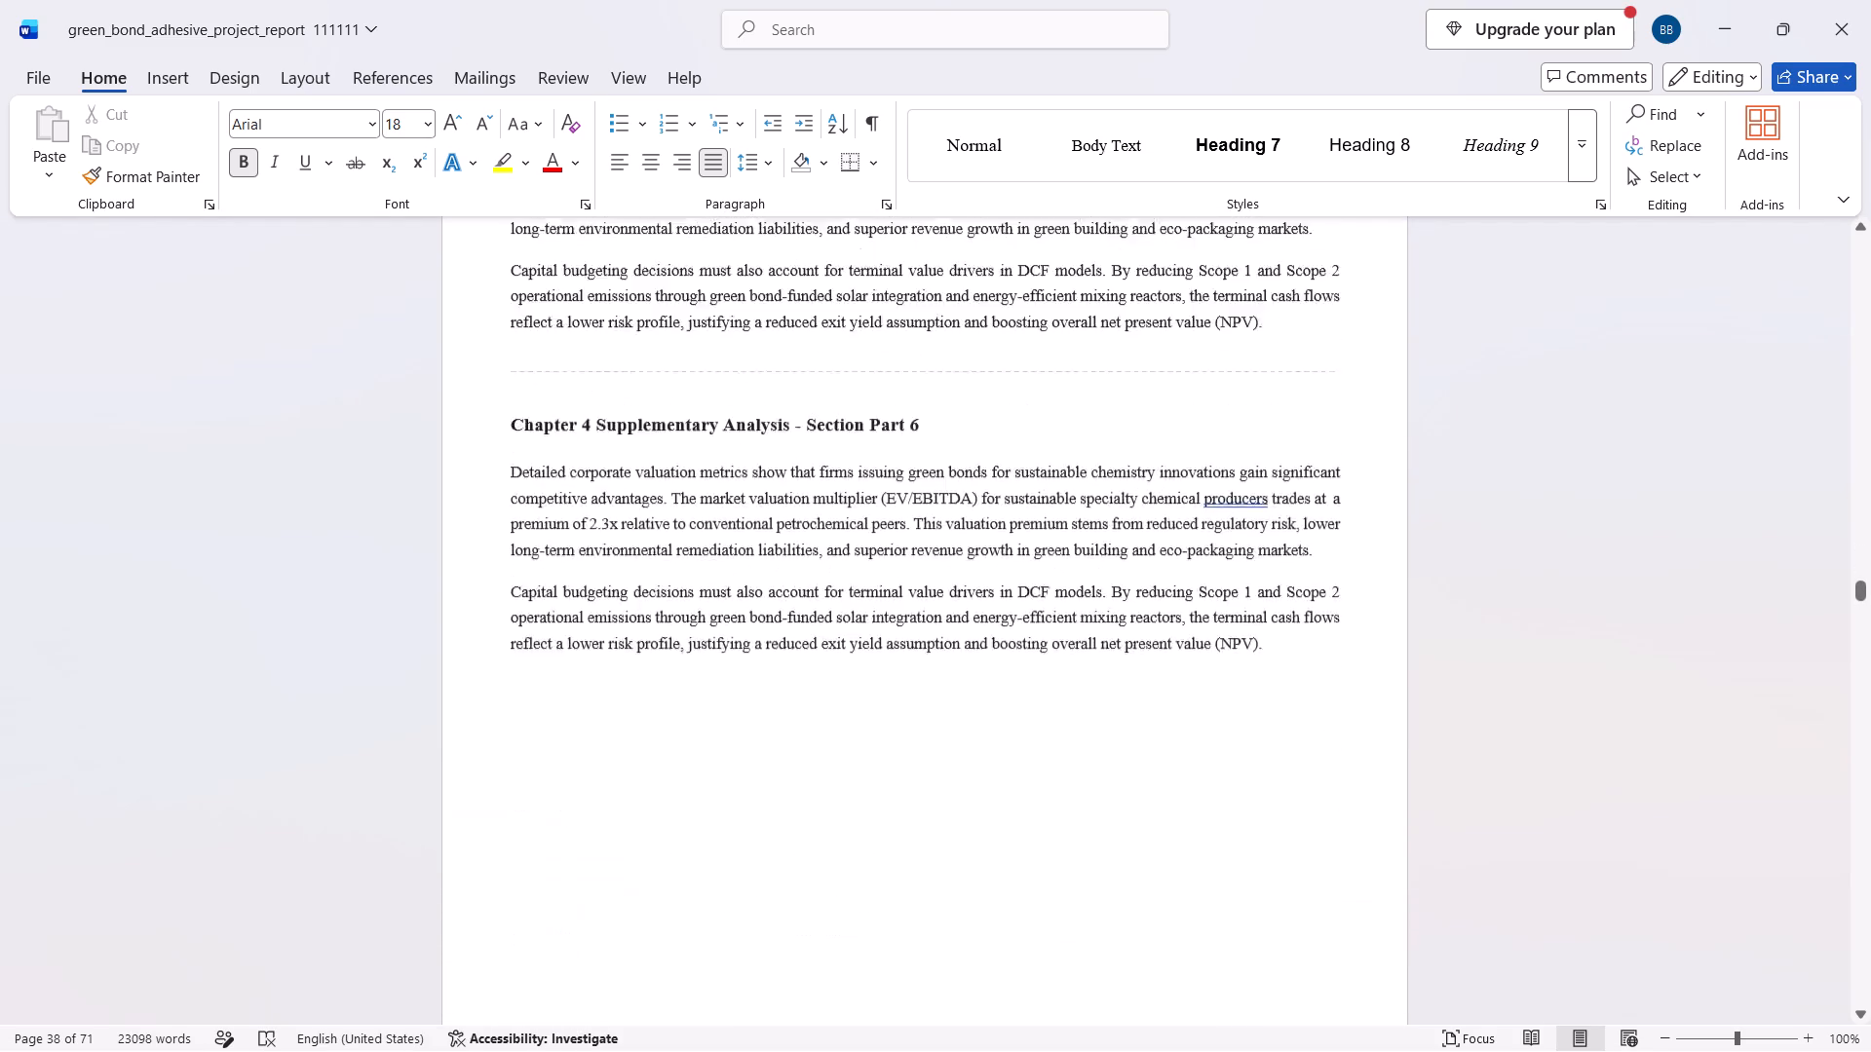
{"action": "scroll", "coordinate": [560, 868], "scroll_direction": "right", "scroll_amount": 1}
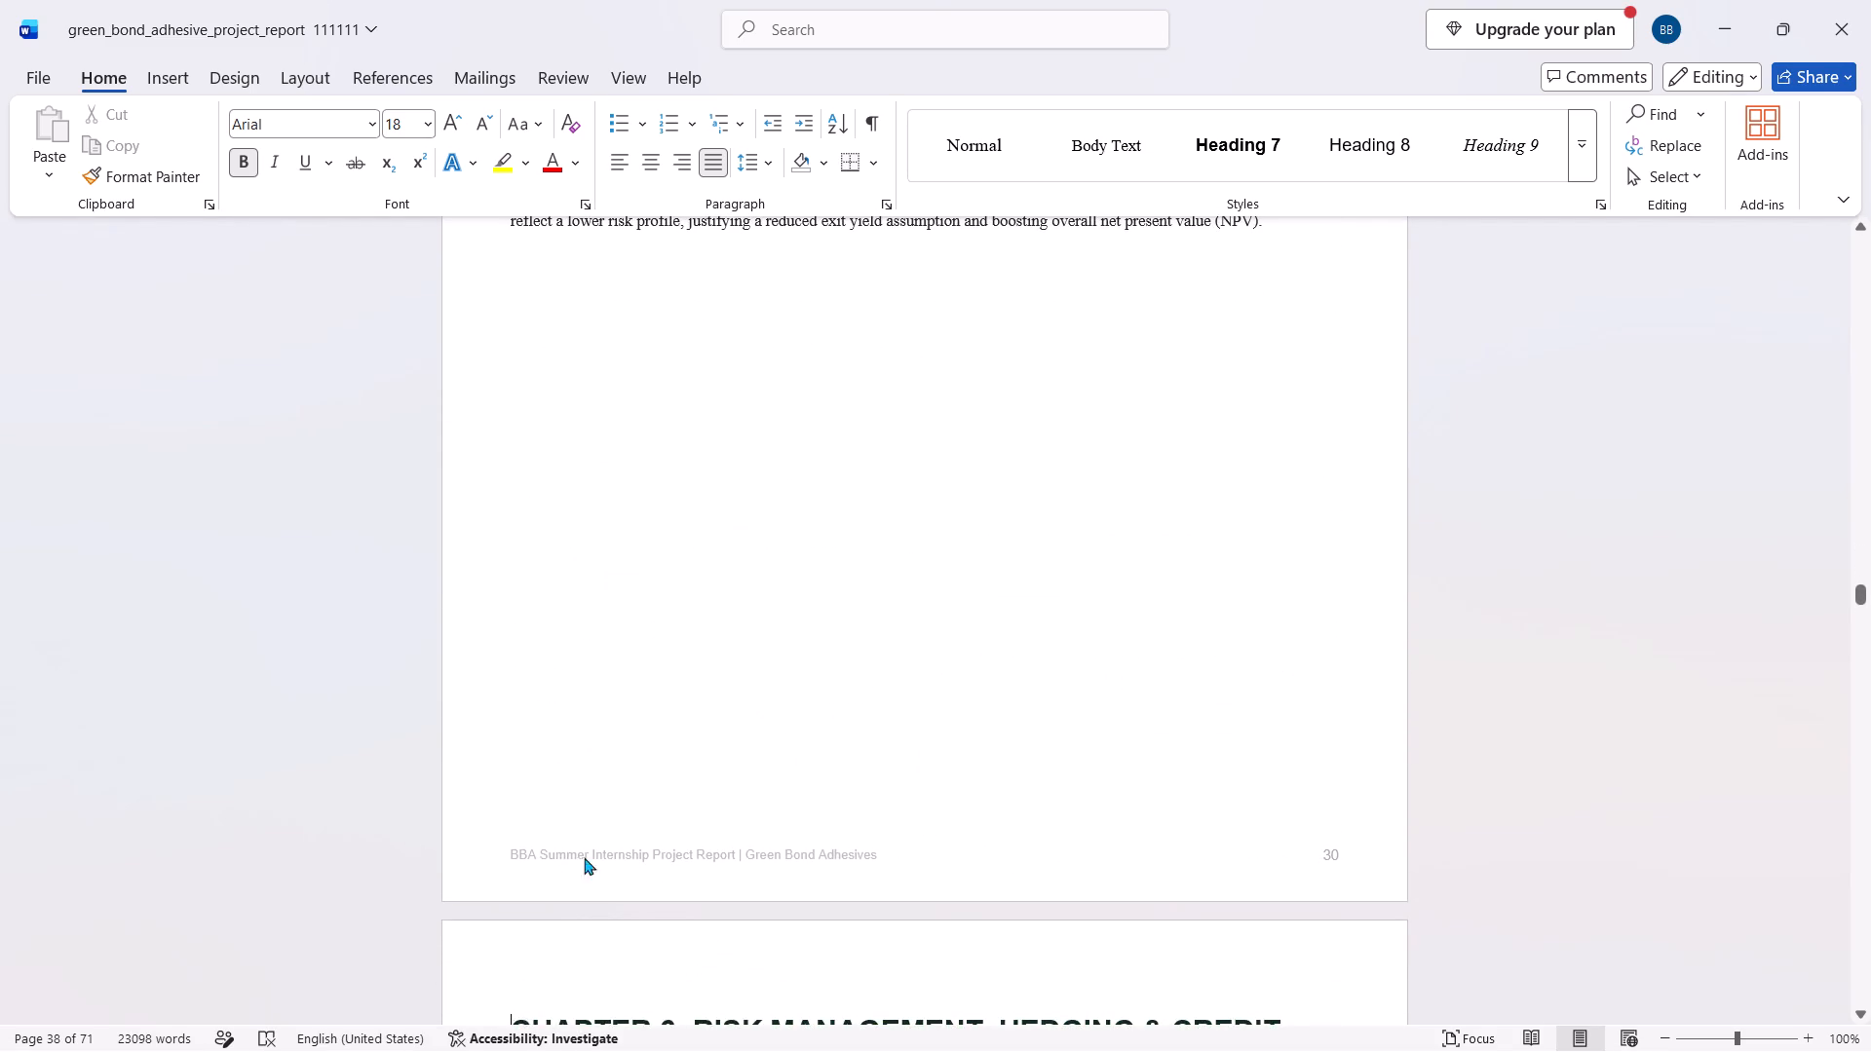
{"action": "scroll", "coordinate": [608, 829], "scroll_direction": "down", "scroll_amount": 1}
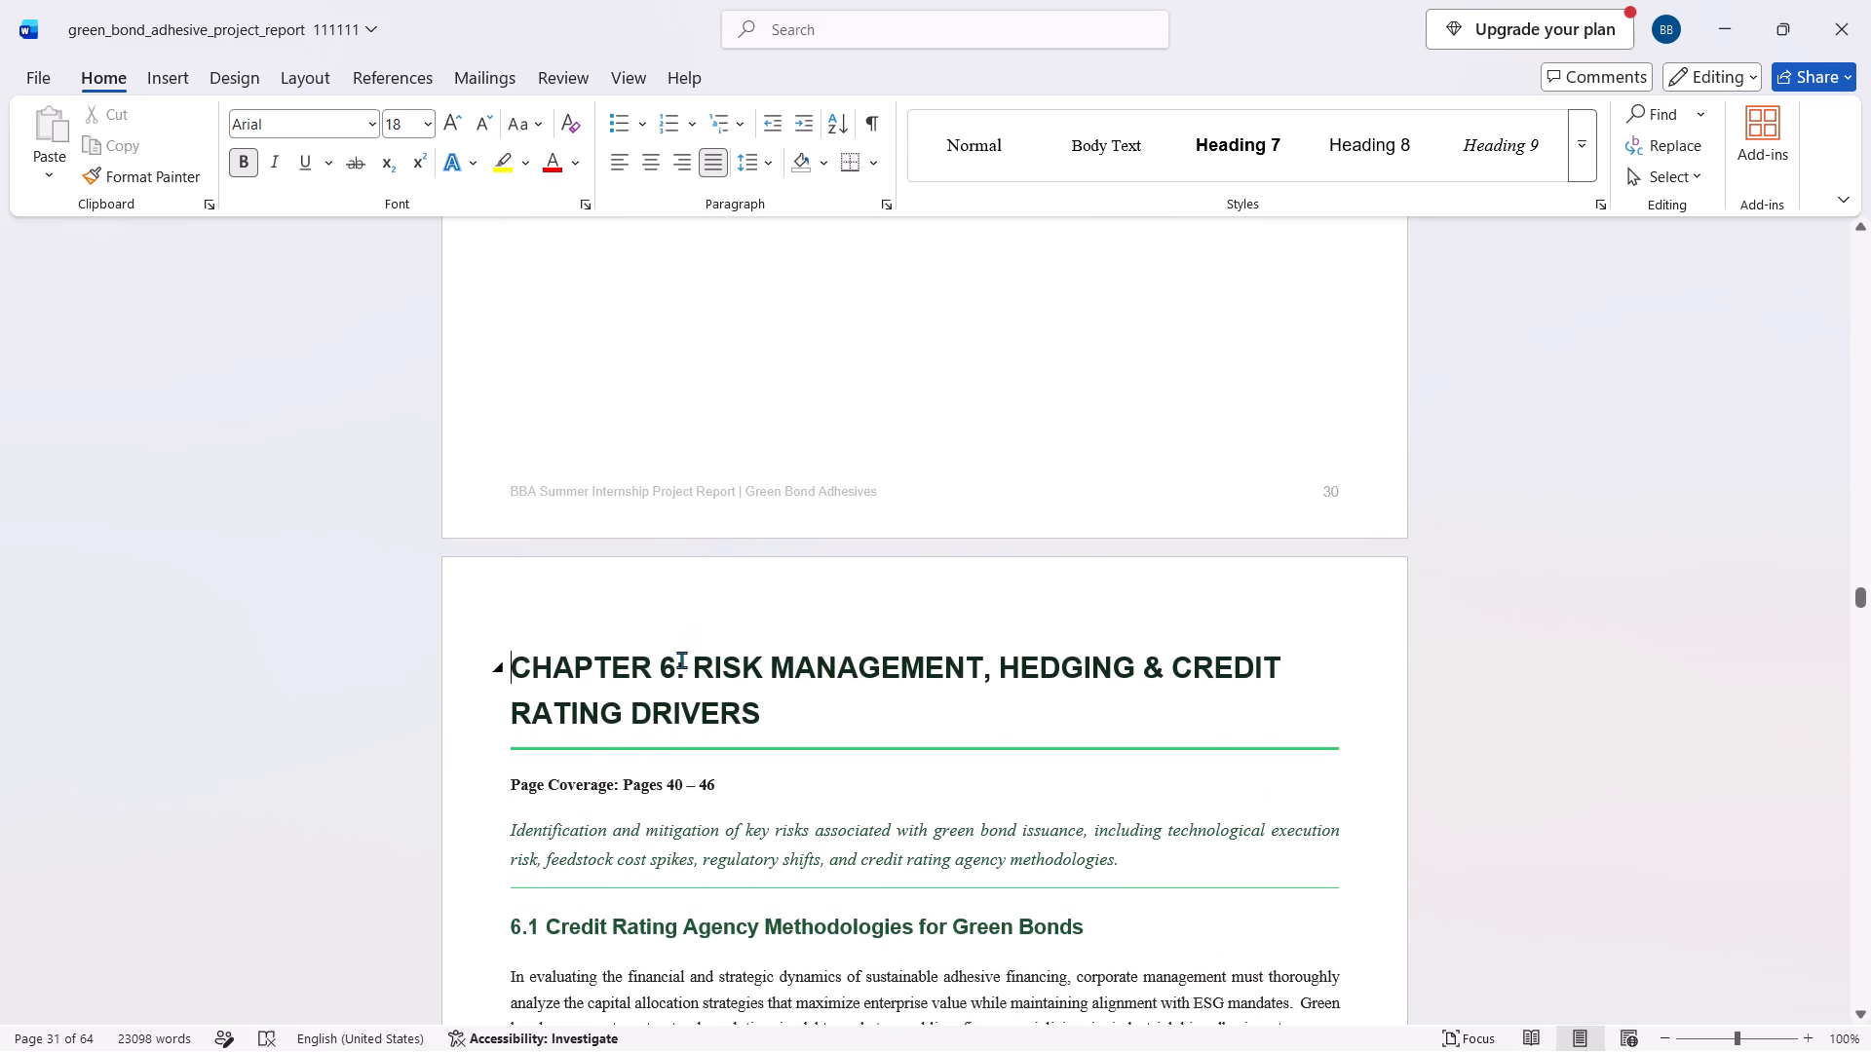
{"action": "left_click", "coordinate": [674, 667]}
{"action": "key", "text": "BackSpace"}
{"action": "key", "text": "5"}
Renumber the "Credit Rating Agency Methodologies for Green Bonds" section heading as 5.1, keeping a space before the title.
{"action": "scroll", "coordinate": [674, 667], "scroll_direction": "down", "scroll_amount": 2}
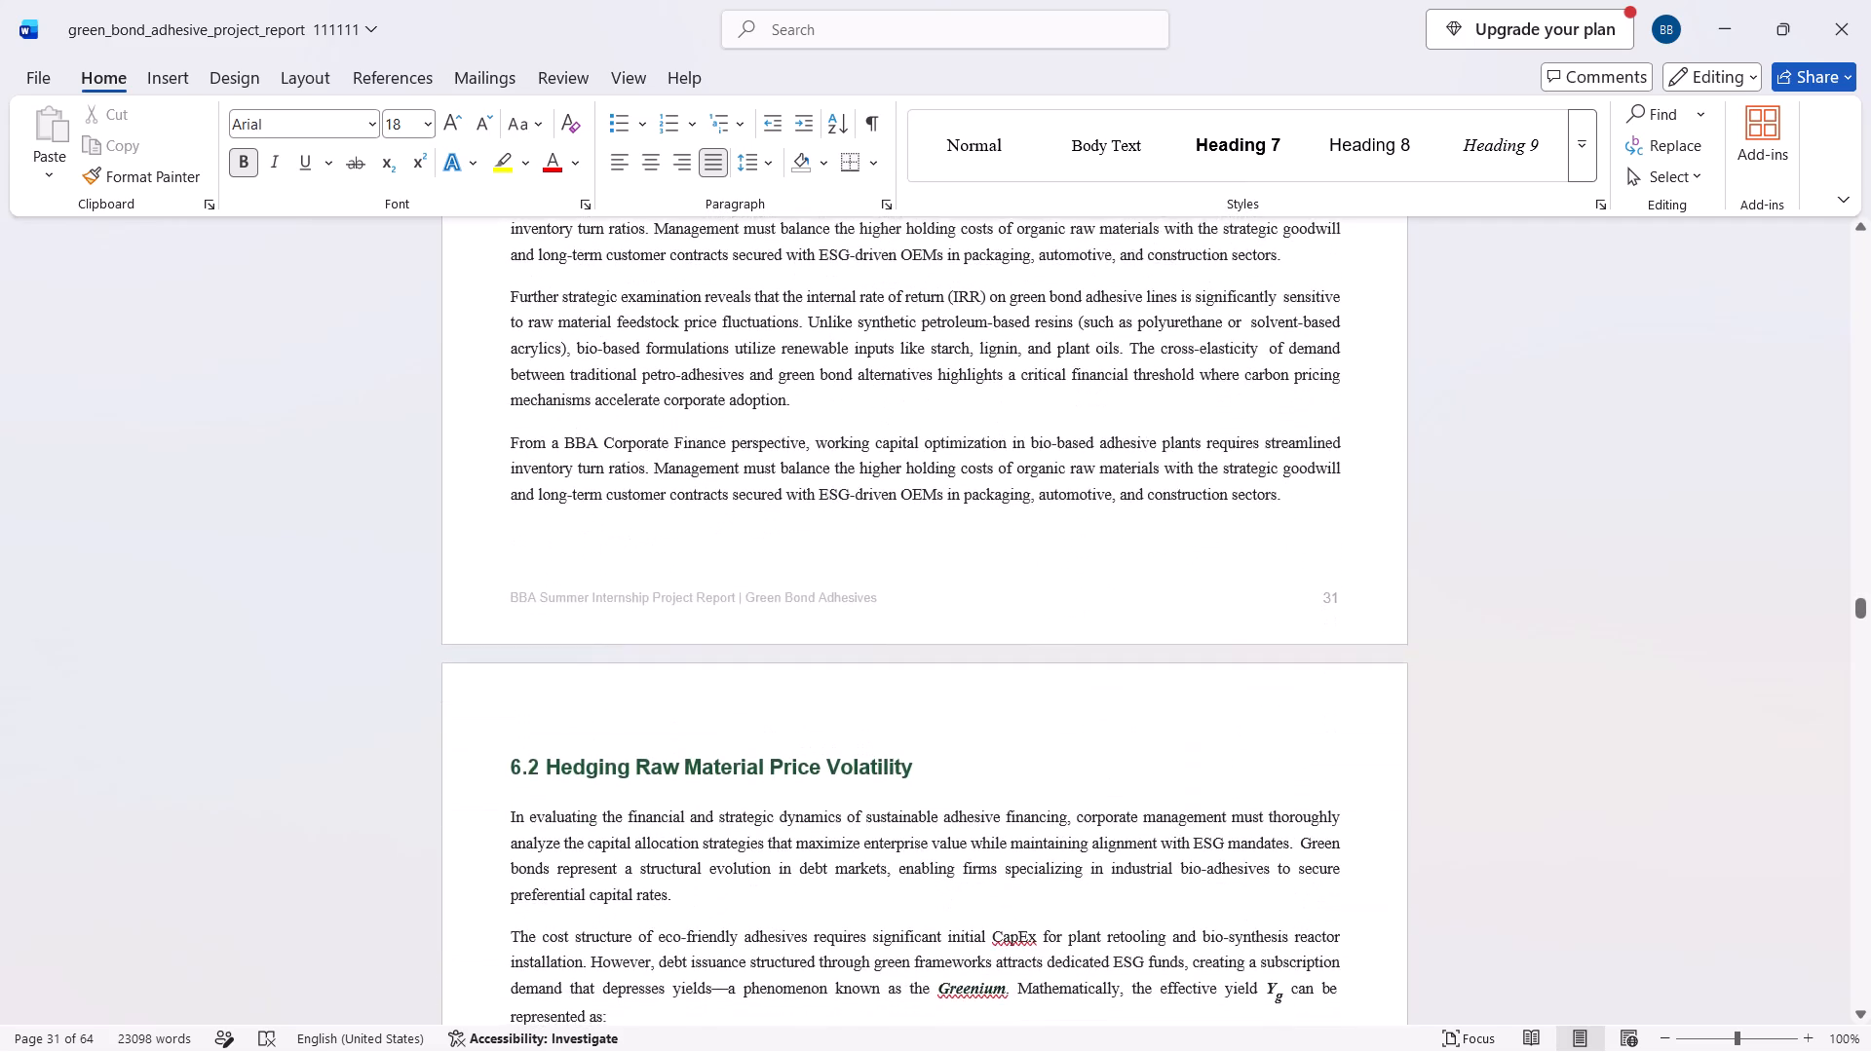
{"action": "scroll", "coordinate": [674, 667], "scroll_direction": "down", "scroll_amount": 1}
{"action": "scroll", "coordinate": [674, 667], "scroll_direction": "up", "scroll_amount": 1}
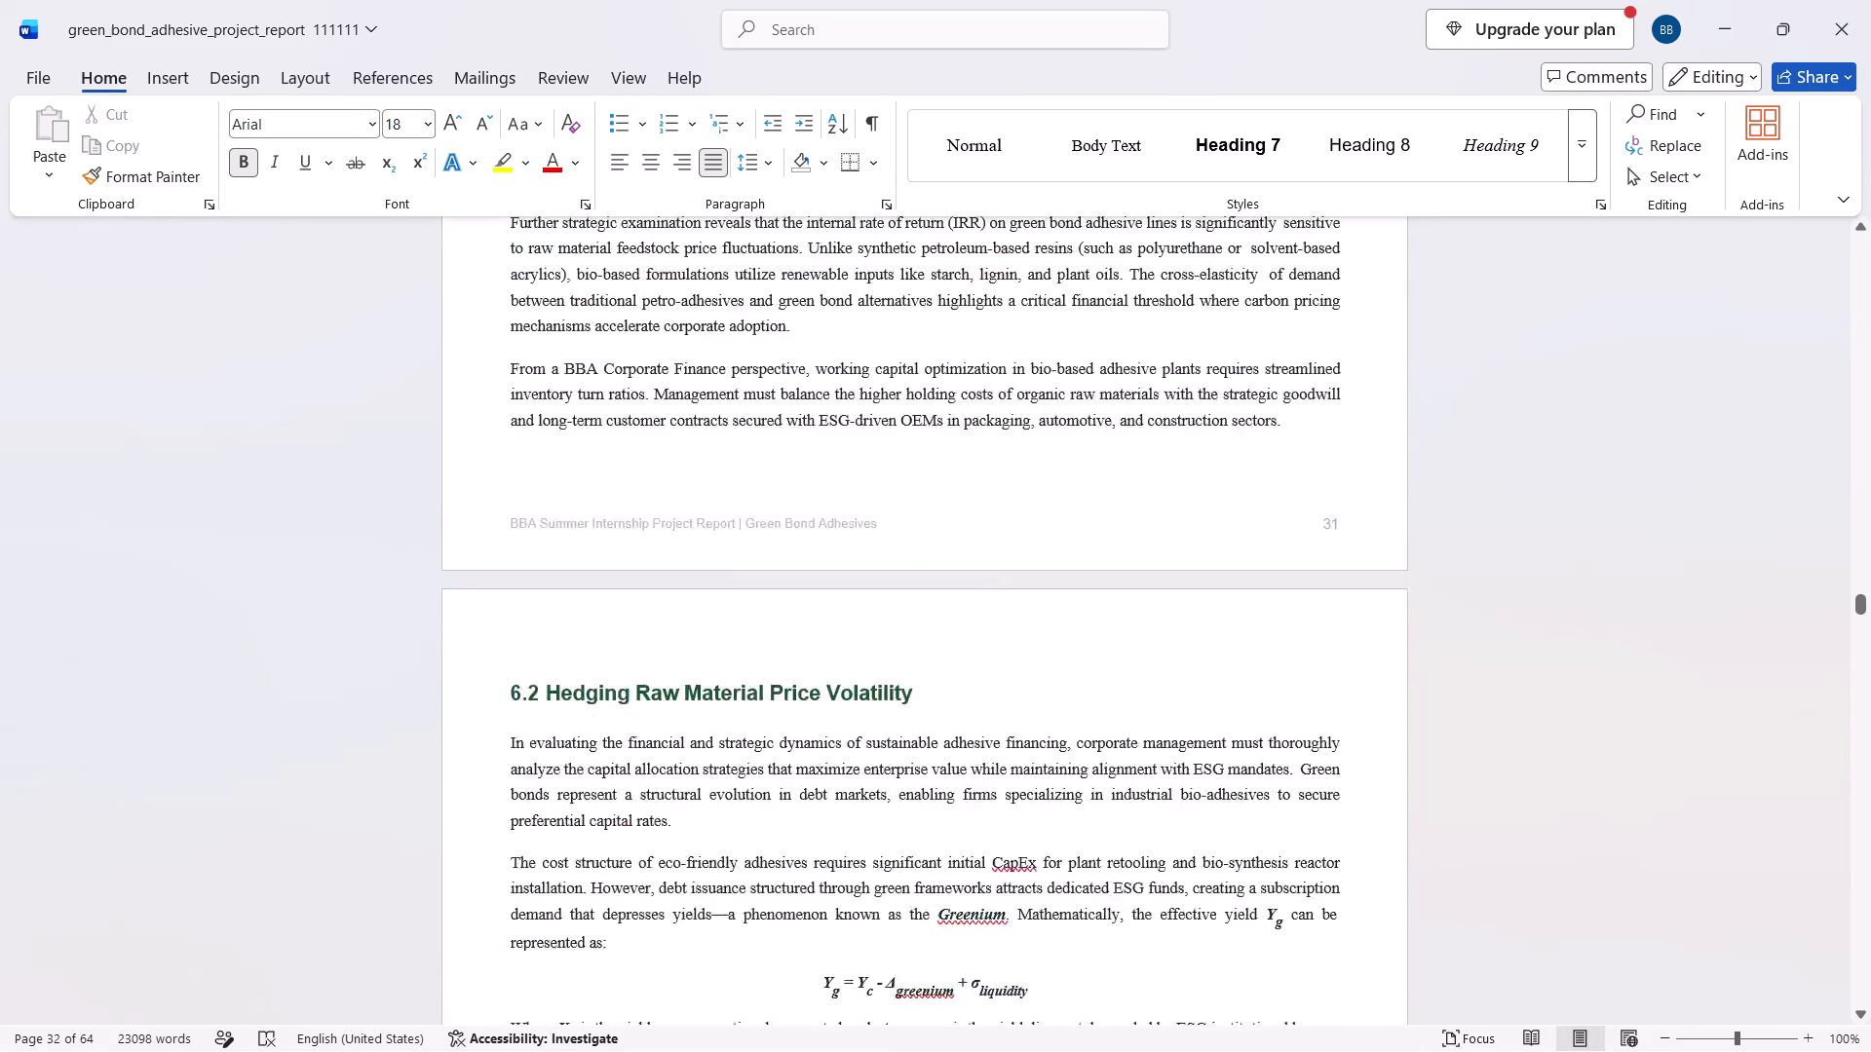
{"action": "scroll", "coordinate": [674, 667], "scroll_direction": "up", "scroll_amount": 1}
{"action": "scroll", "coordinate": [674, 667], "scroll_direction": "down", "scroll_amount": 1}
{"action": "scroll", "coordinate": [674, 667], "scroll_direction": "up", "scroll_amount": 1}
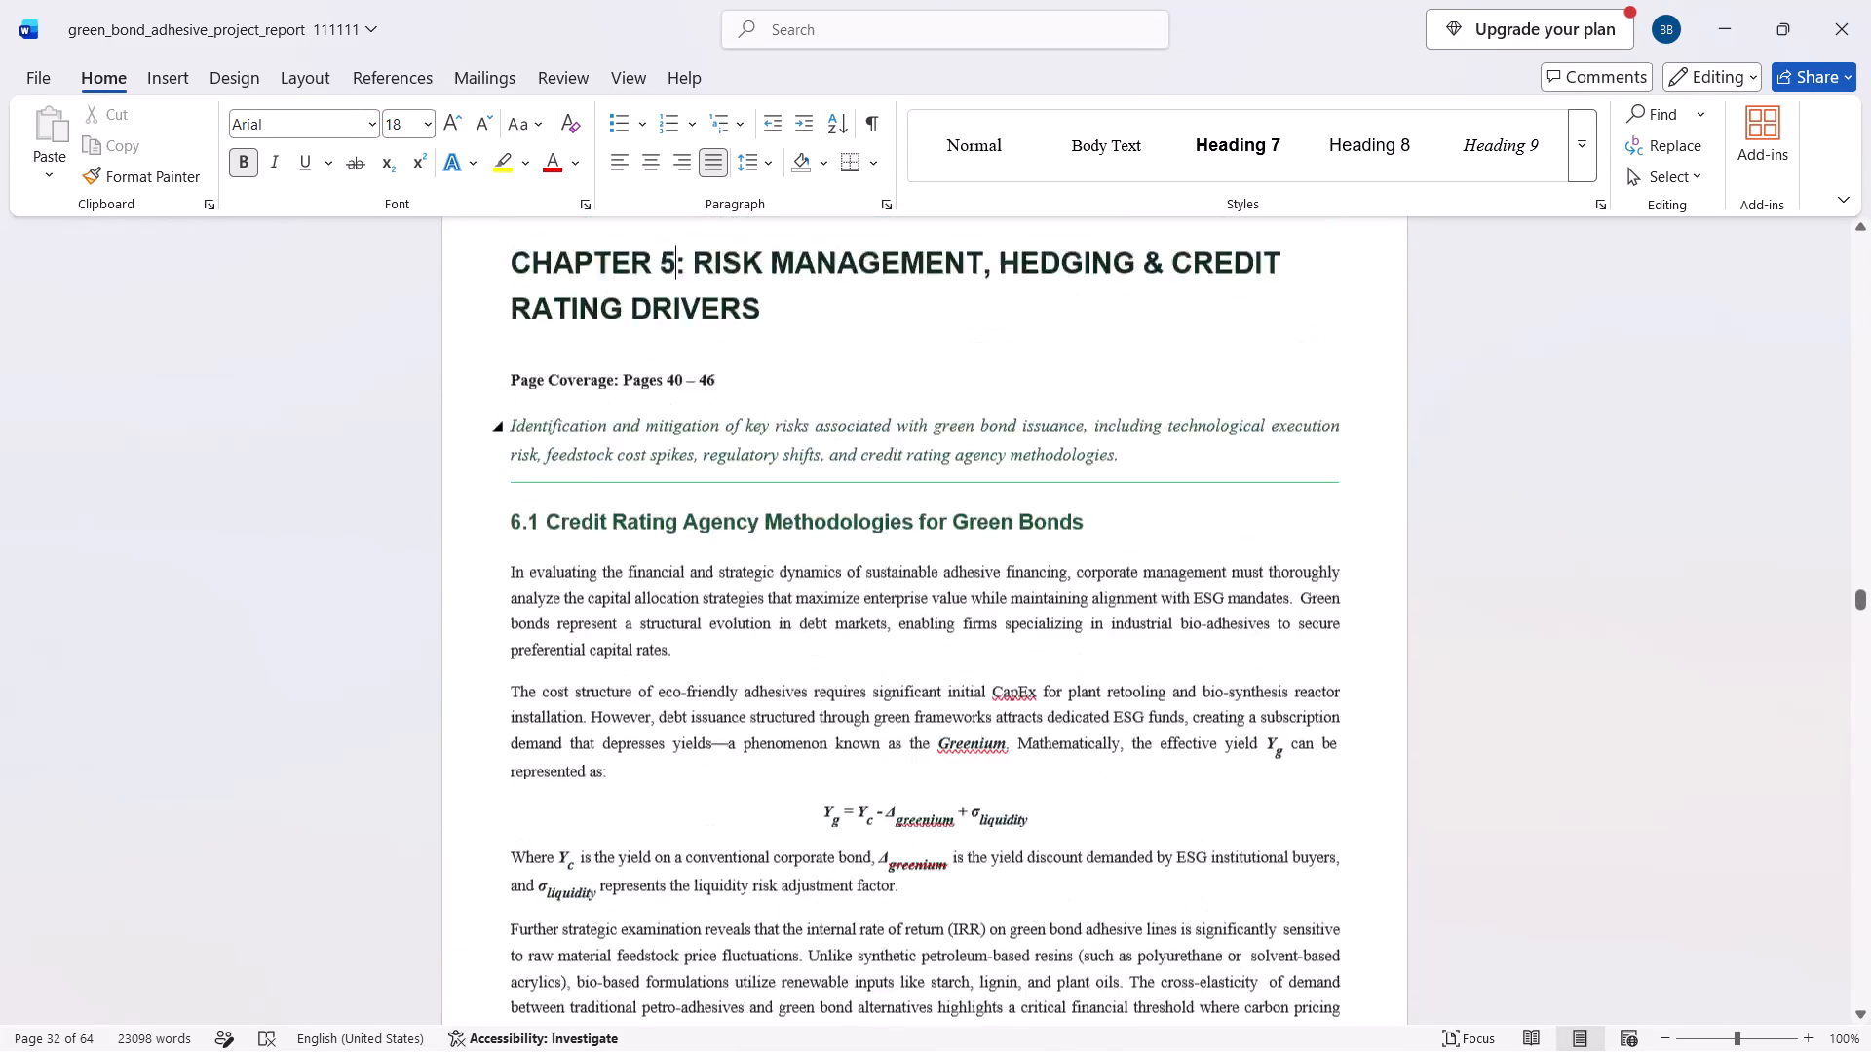
{"action": "scroll", "coordinate": [674, 667], "scroll_direction": "up", "scroll_amount": 1}
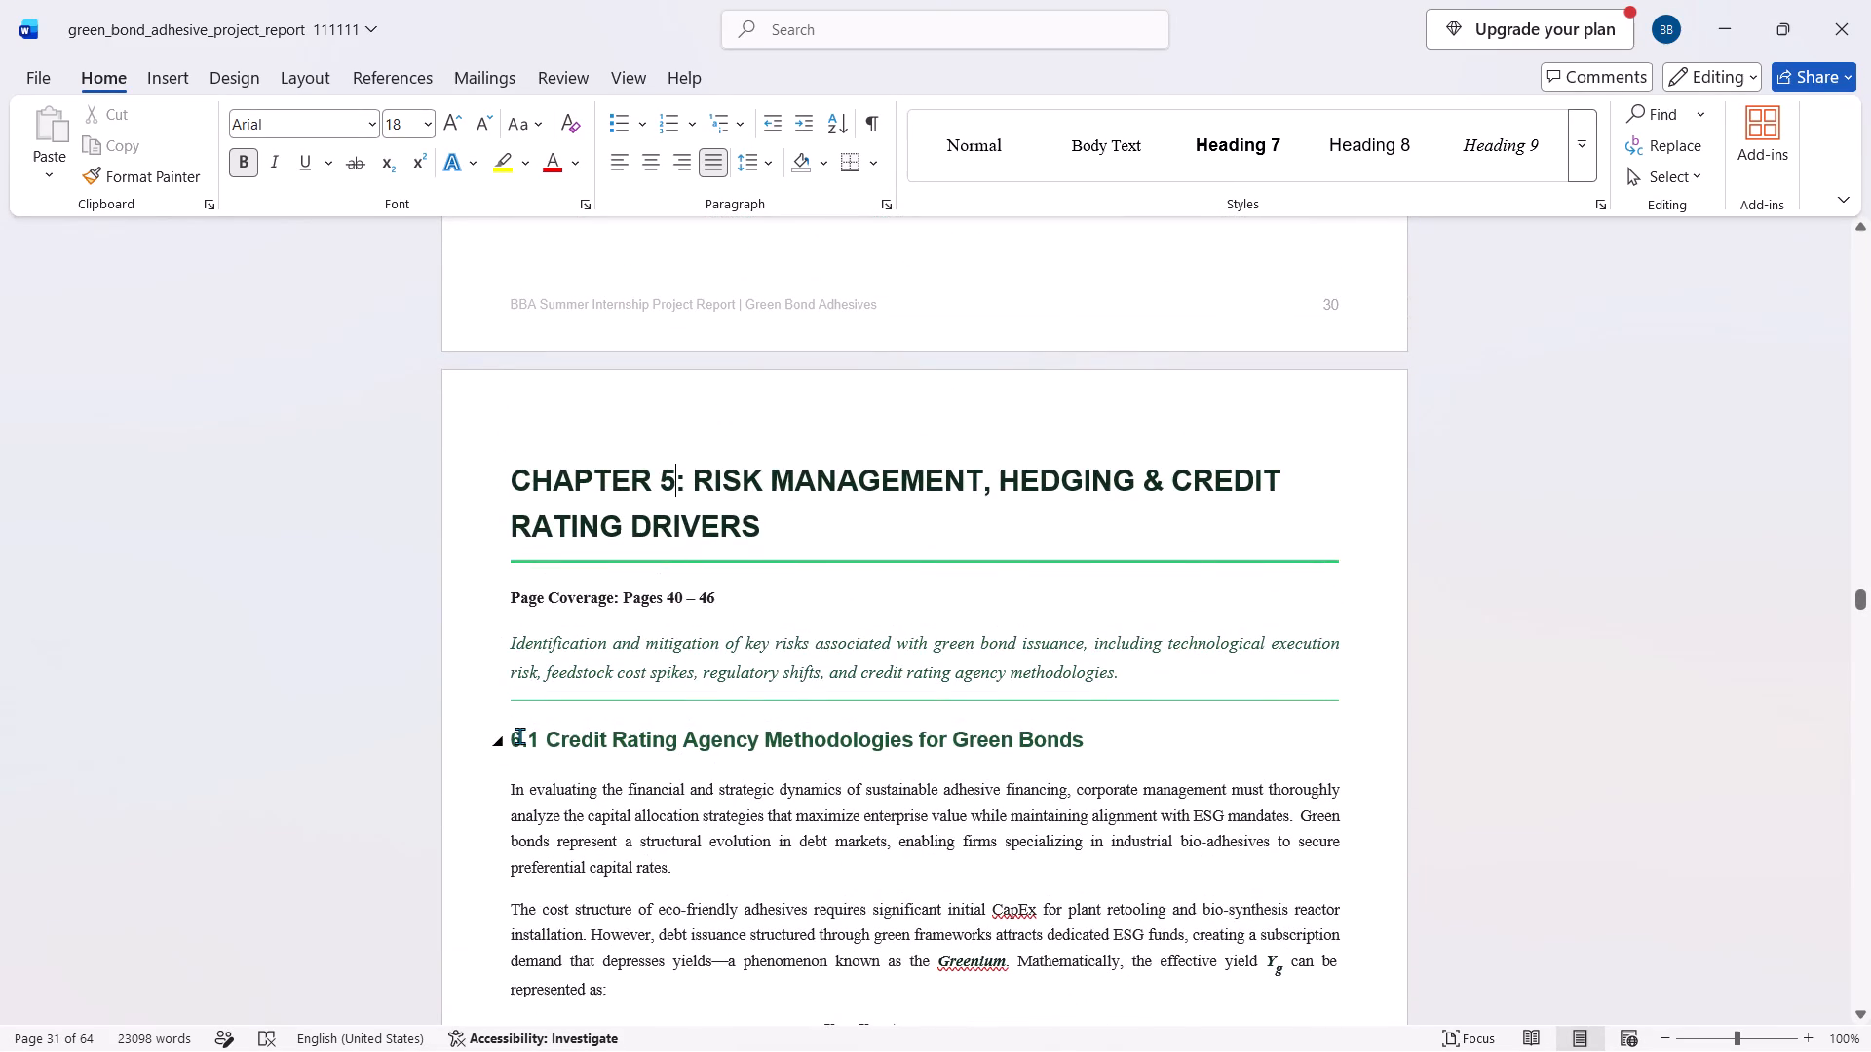
{"action": "left_click", "coordinate": [520, 736]}
{"action": "left_click", "coordinate": [520, 736]}
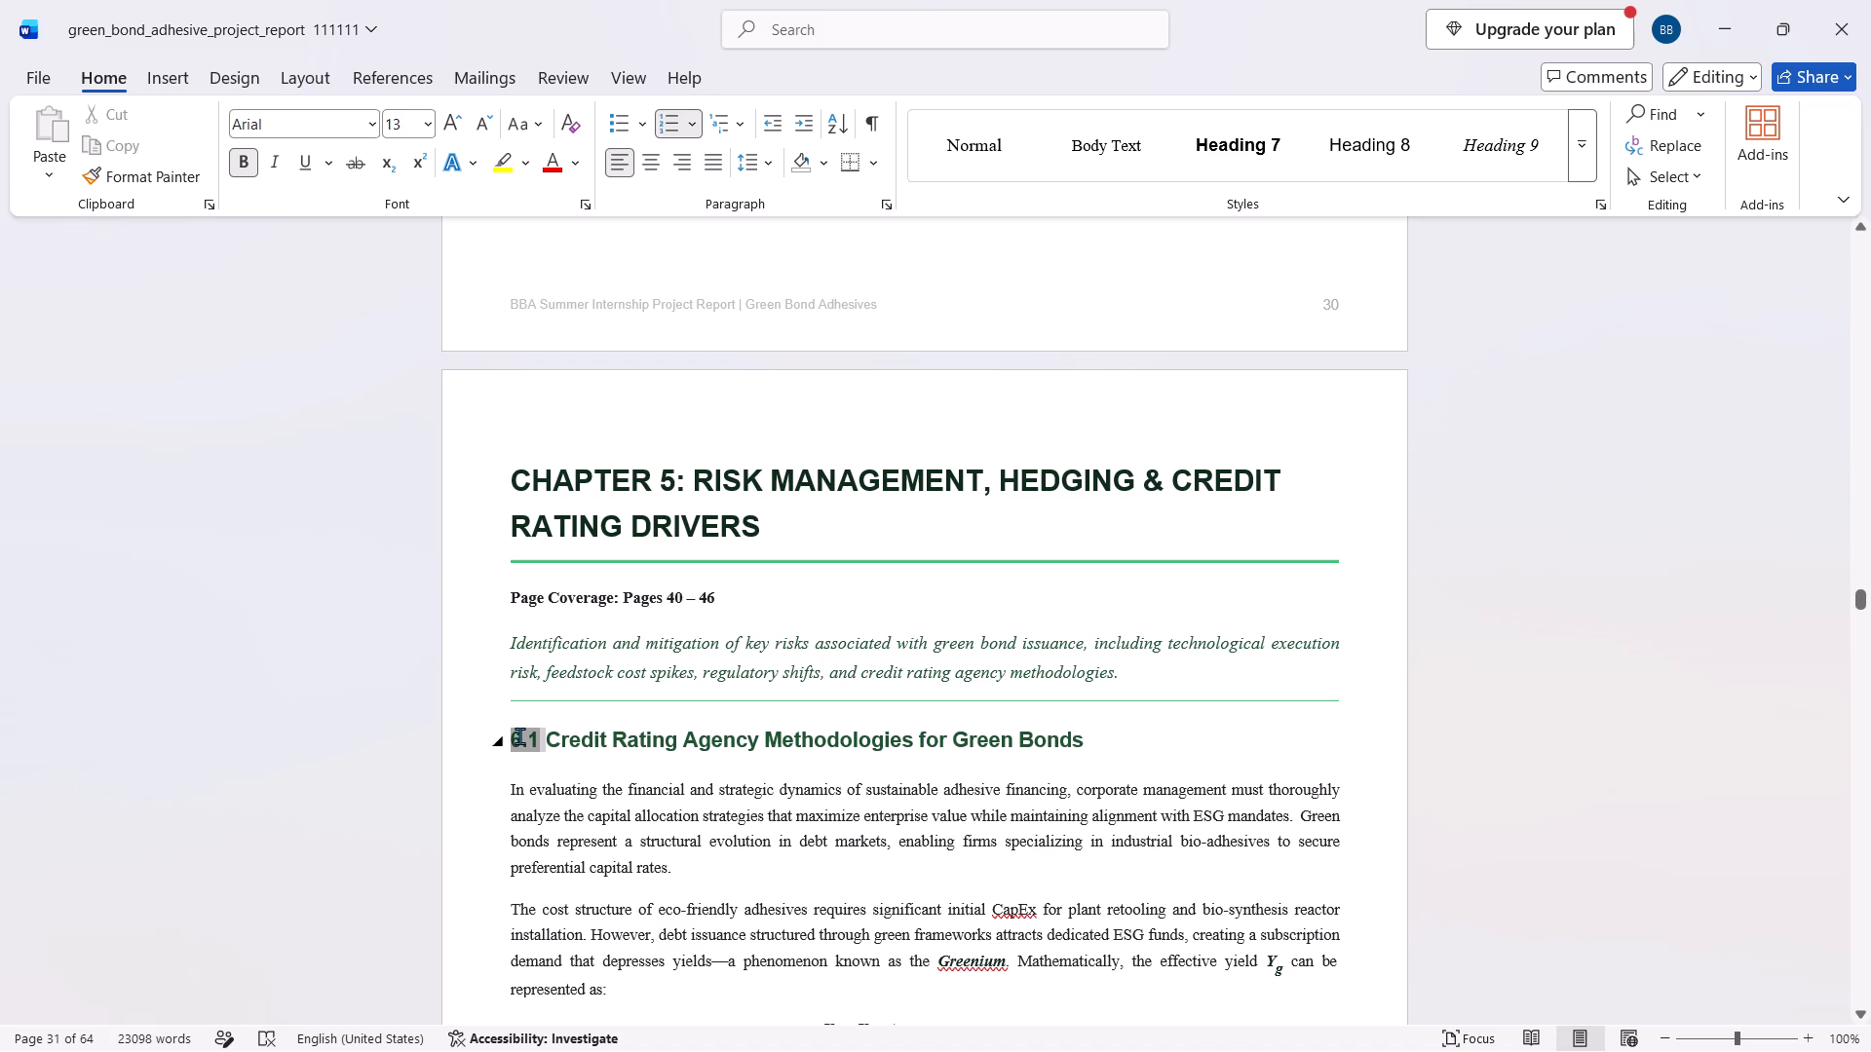
{"action": "key", "text": "BackSpace"}
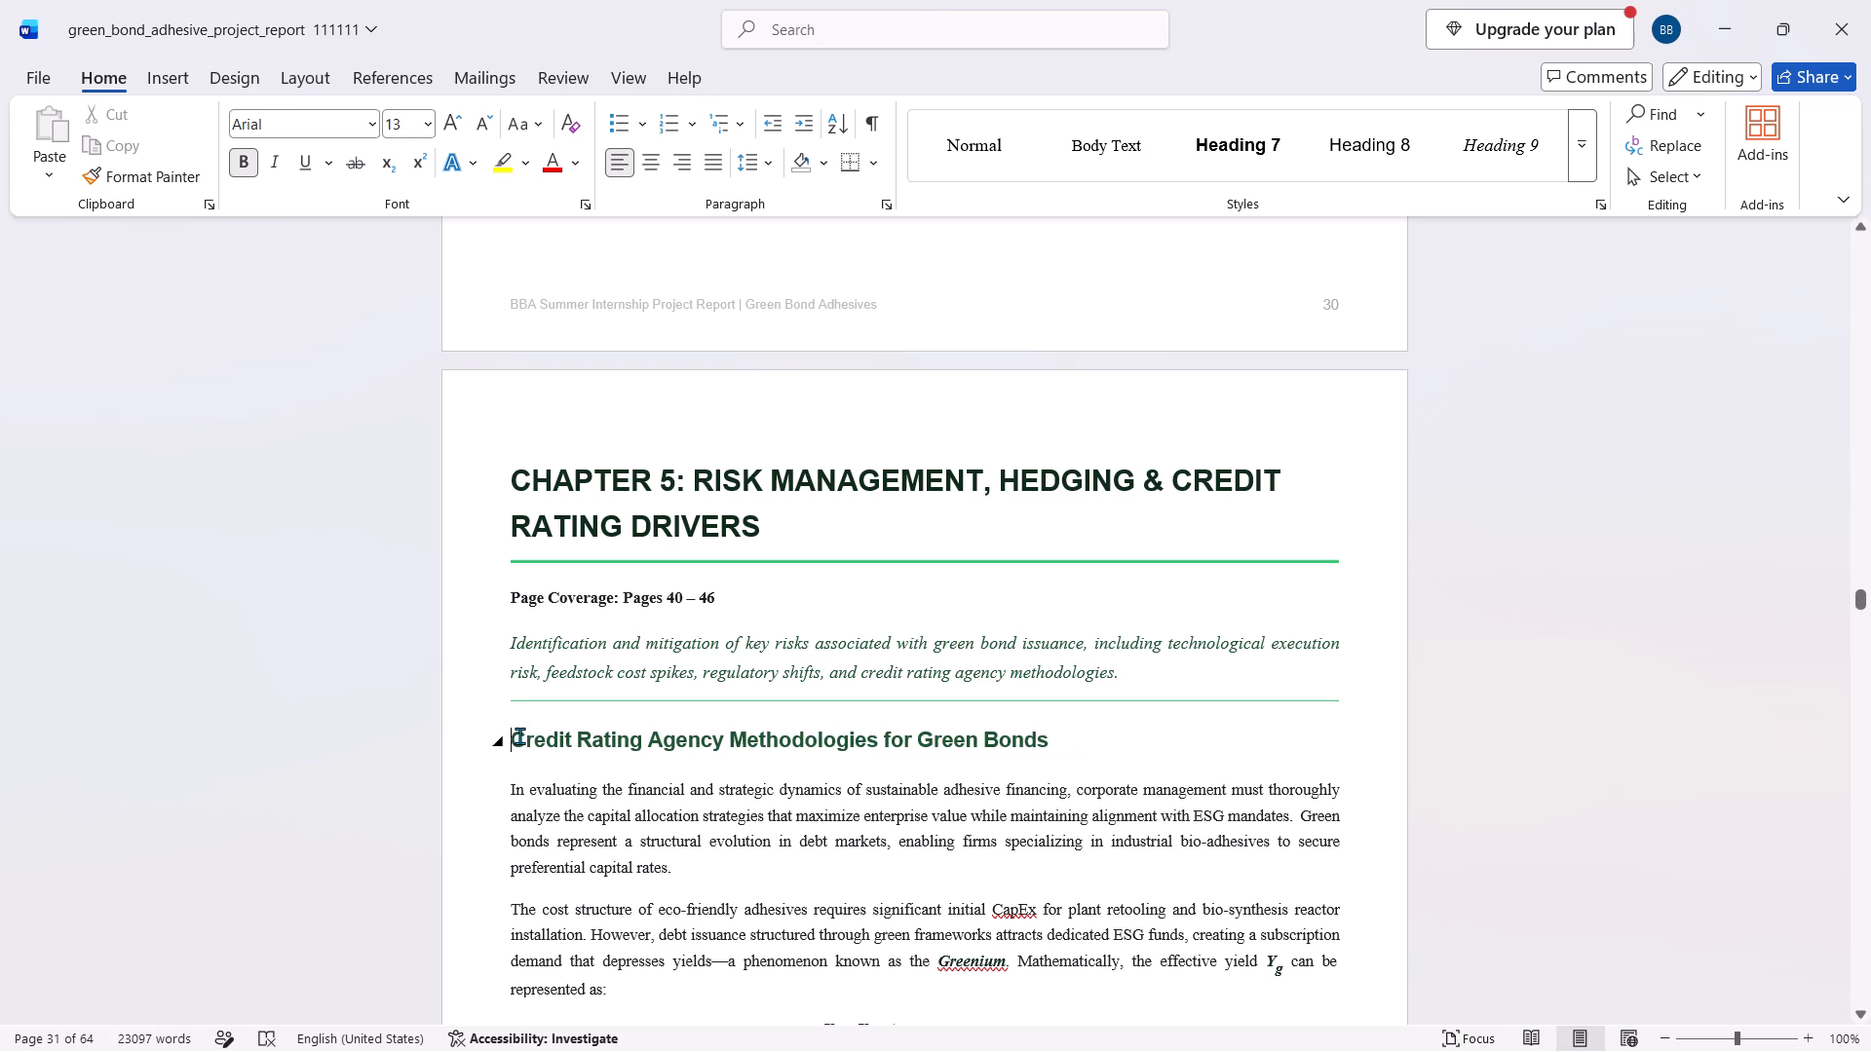
{"action": "key", "text": "5"}
{"action": "type", "text": ".2"}
{"action": "key", "text": "BackSpace"}
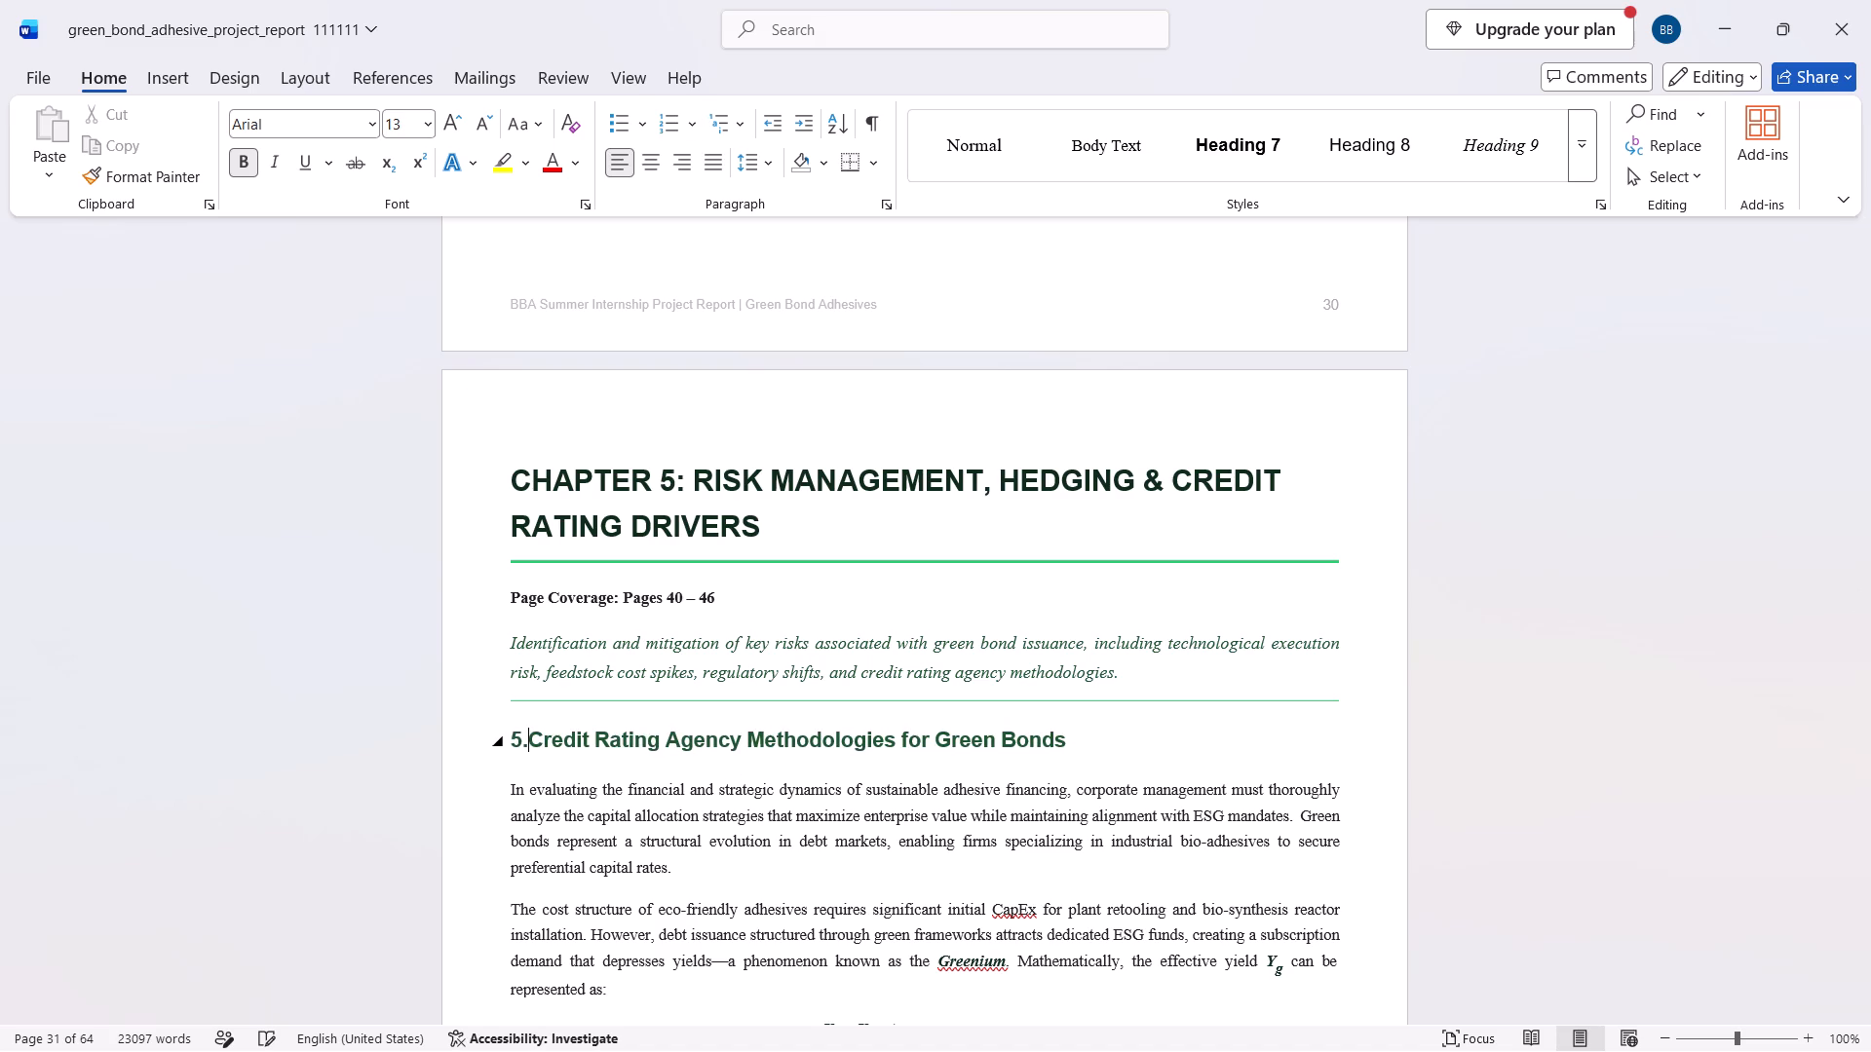
{"action": "key", "text": "1"}
{"action": "scroll", "coordinate": [520, 736], "scroll_direction": "down", "scroll_amount": 1}
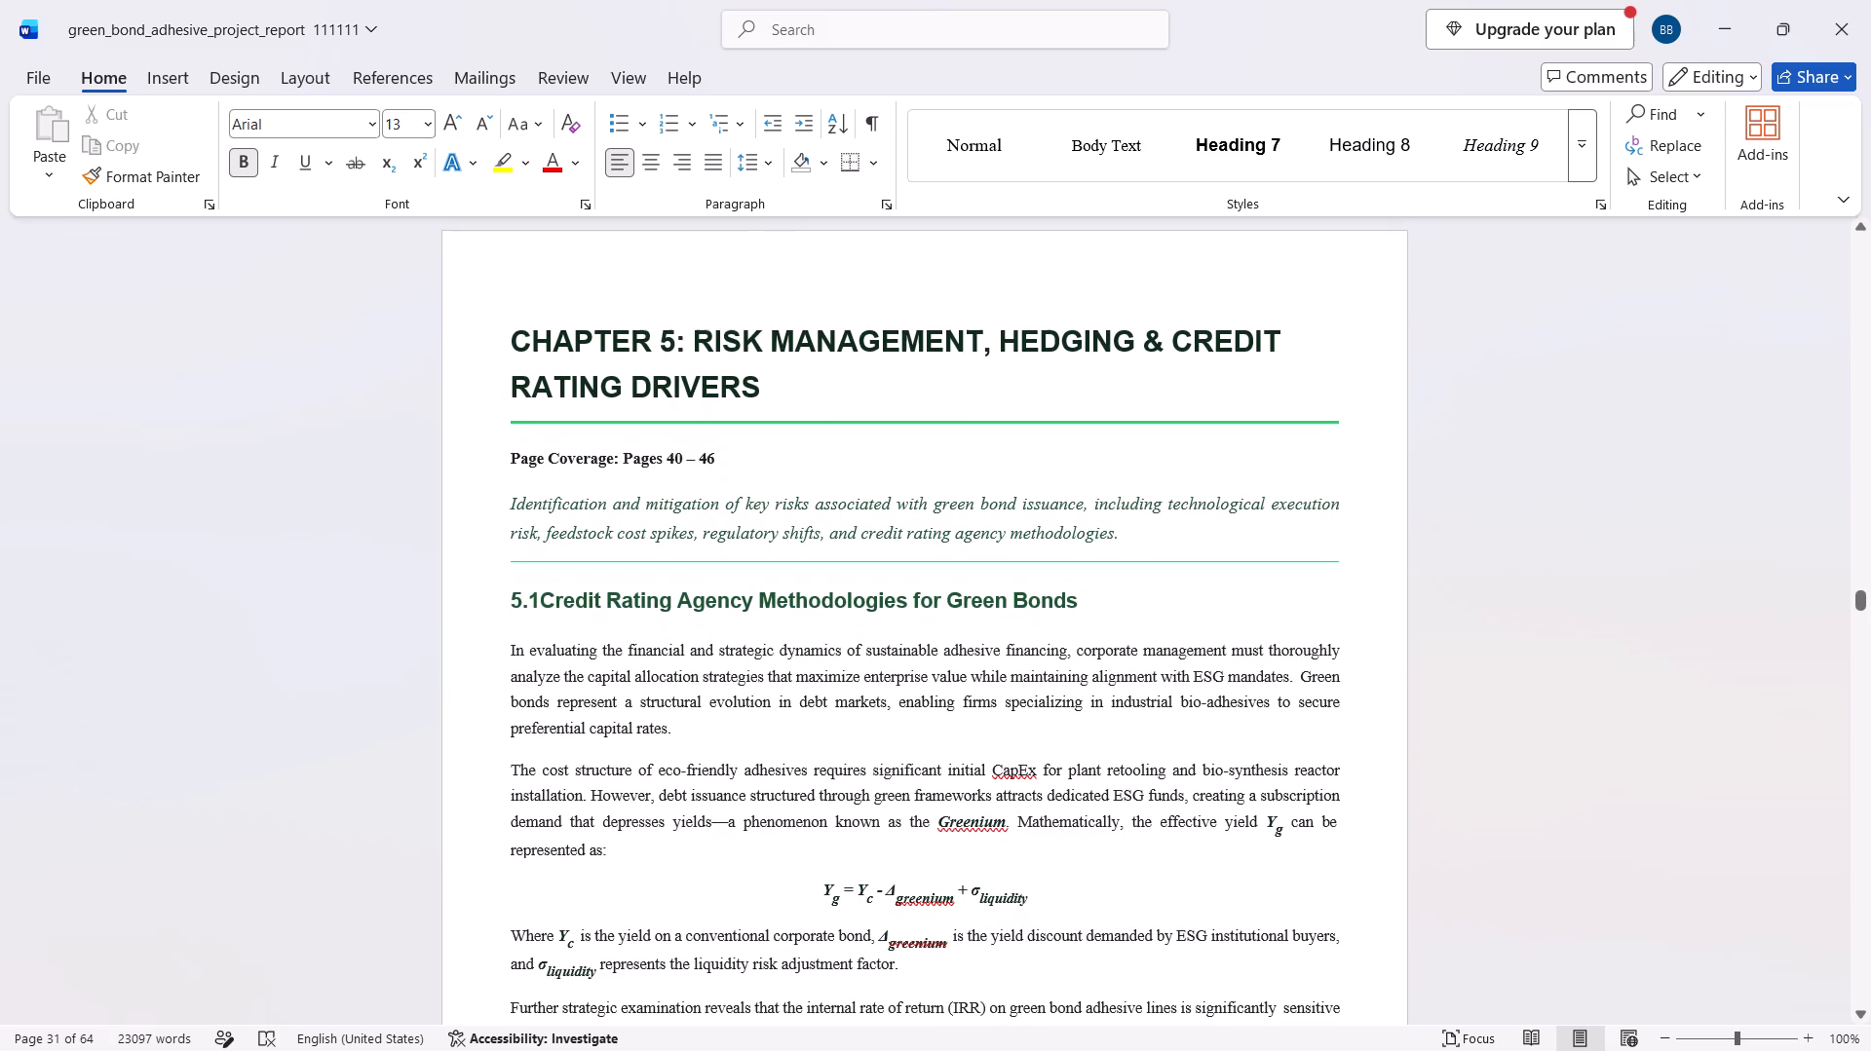
{"action": "key", "text": "space"}
Replace the number of the "Hedging Raw Material Price Volatility" heading with 5.2, aligned with the body text and spaced from the title.
{"action": "scroll", "coordinate": [520, 736], "scroll_direction": "down", "scroll_amount": 1}
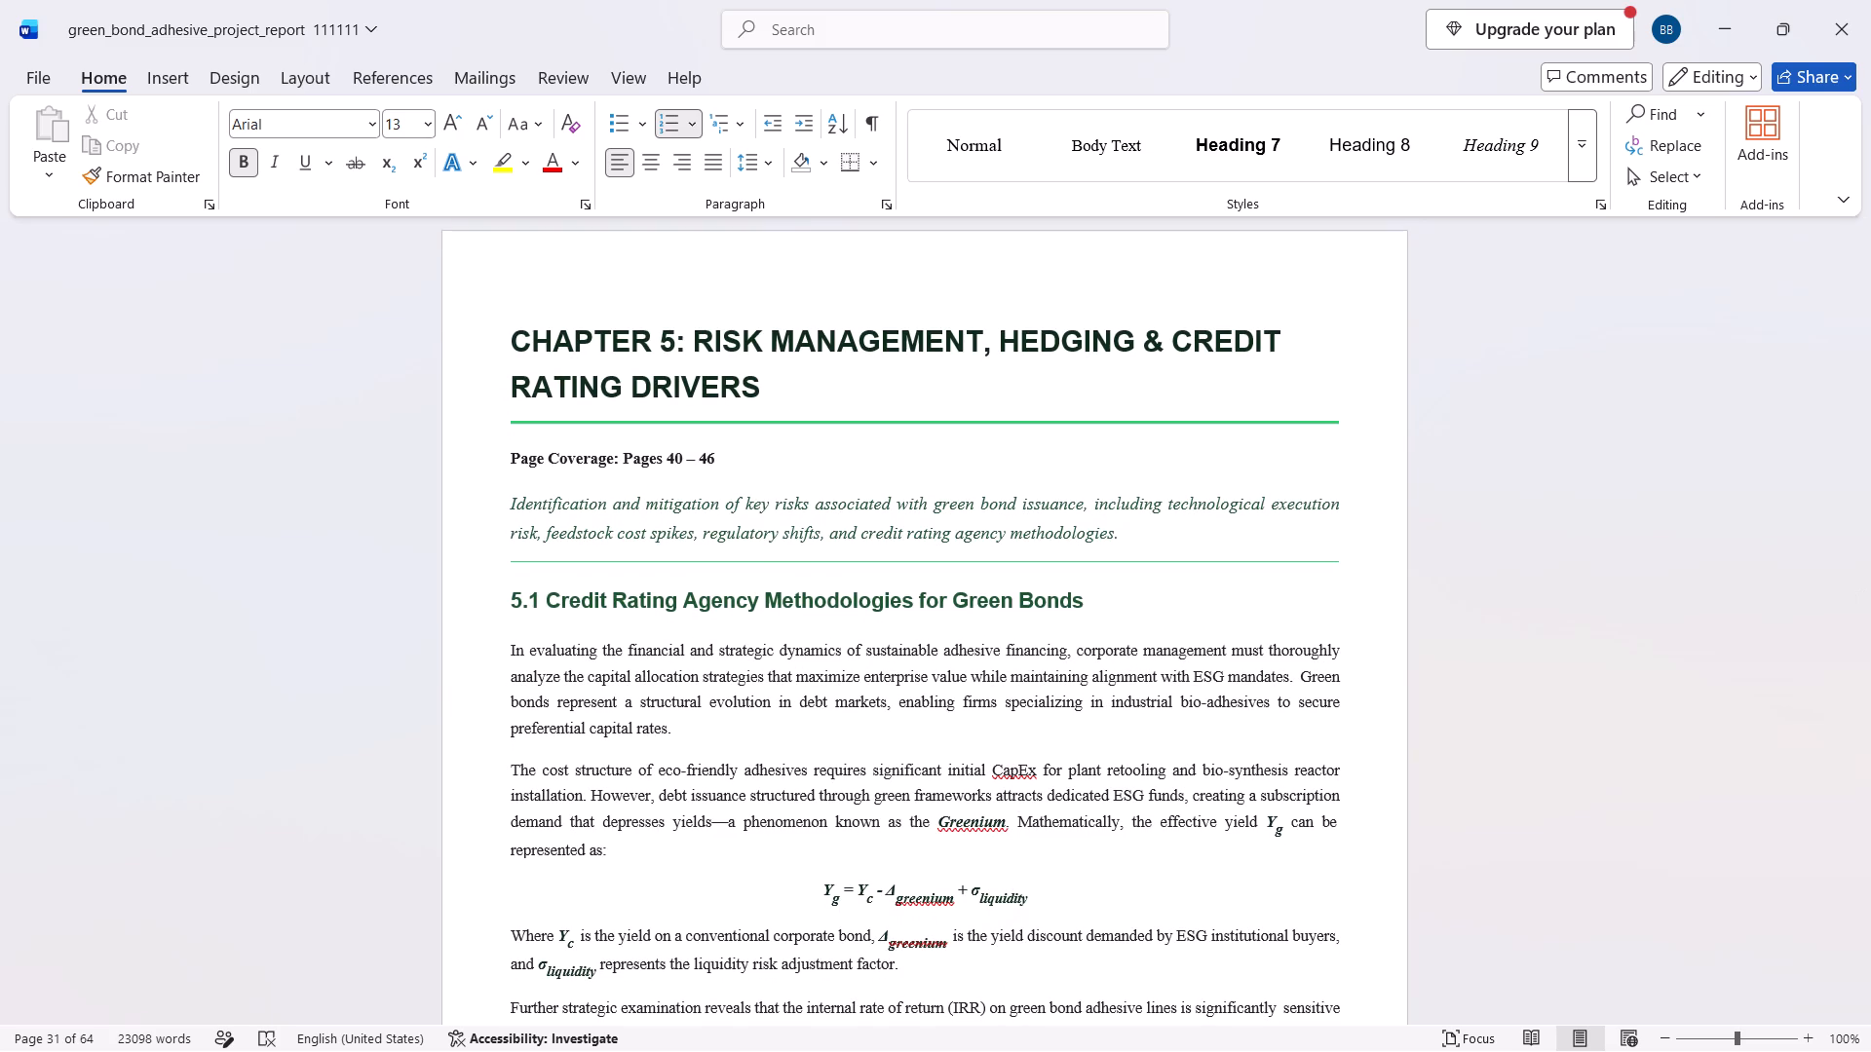
{"action": "scroll", "coordinate": [505, 822], "scroll_direction": "down", "scroll_amount": 2}
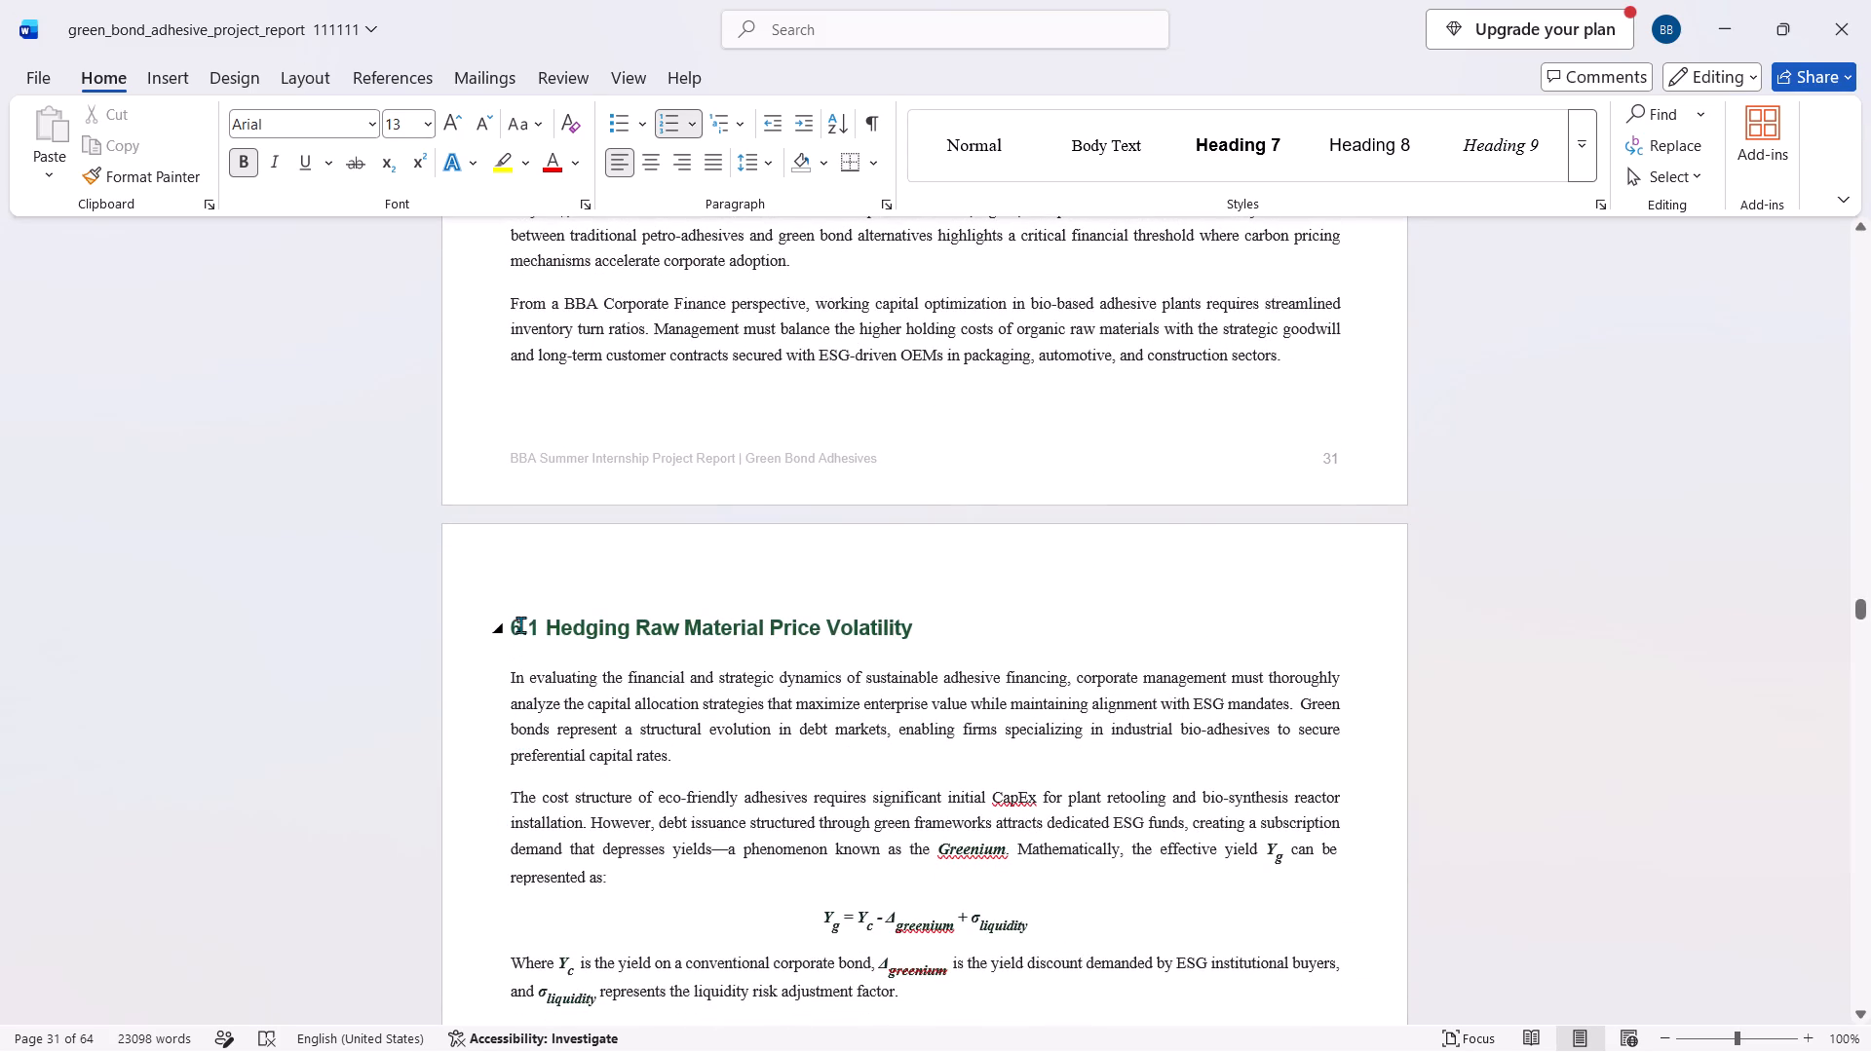
{"action": "left_click", "coordinate": [521, 622]}
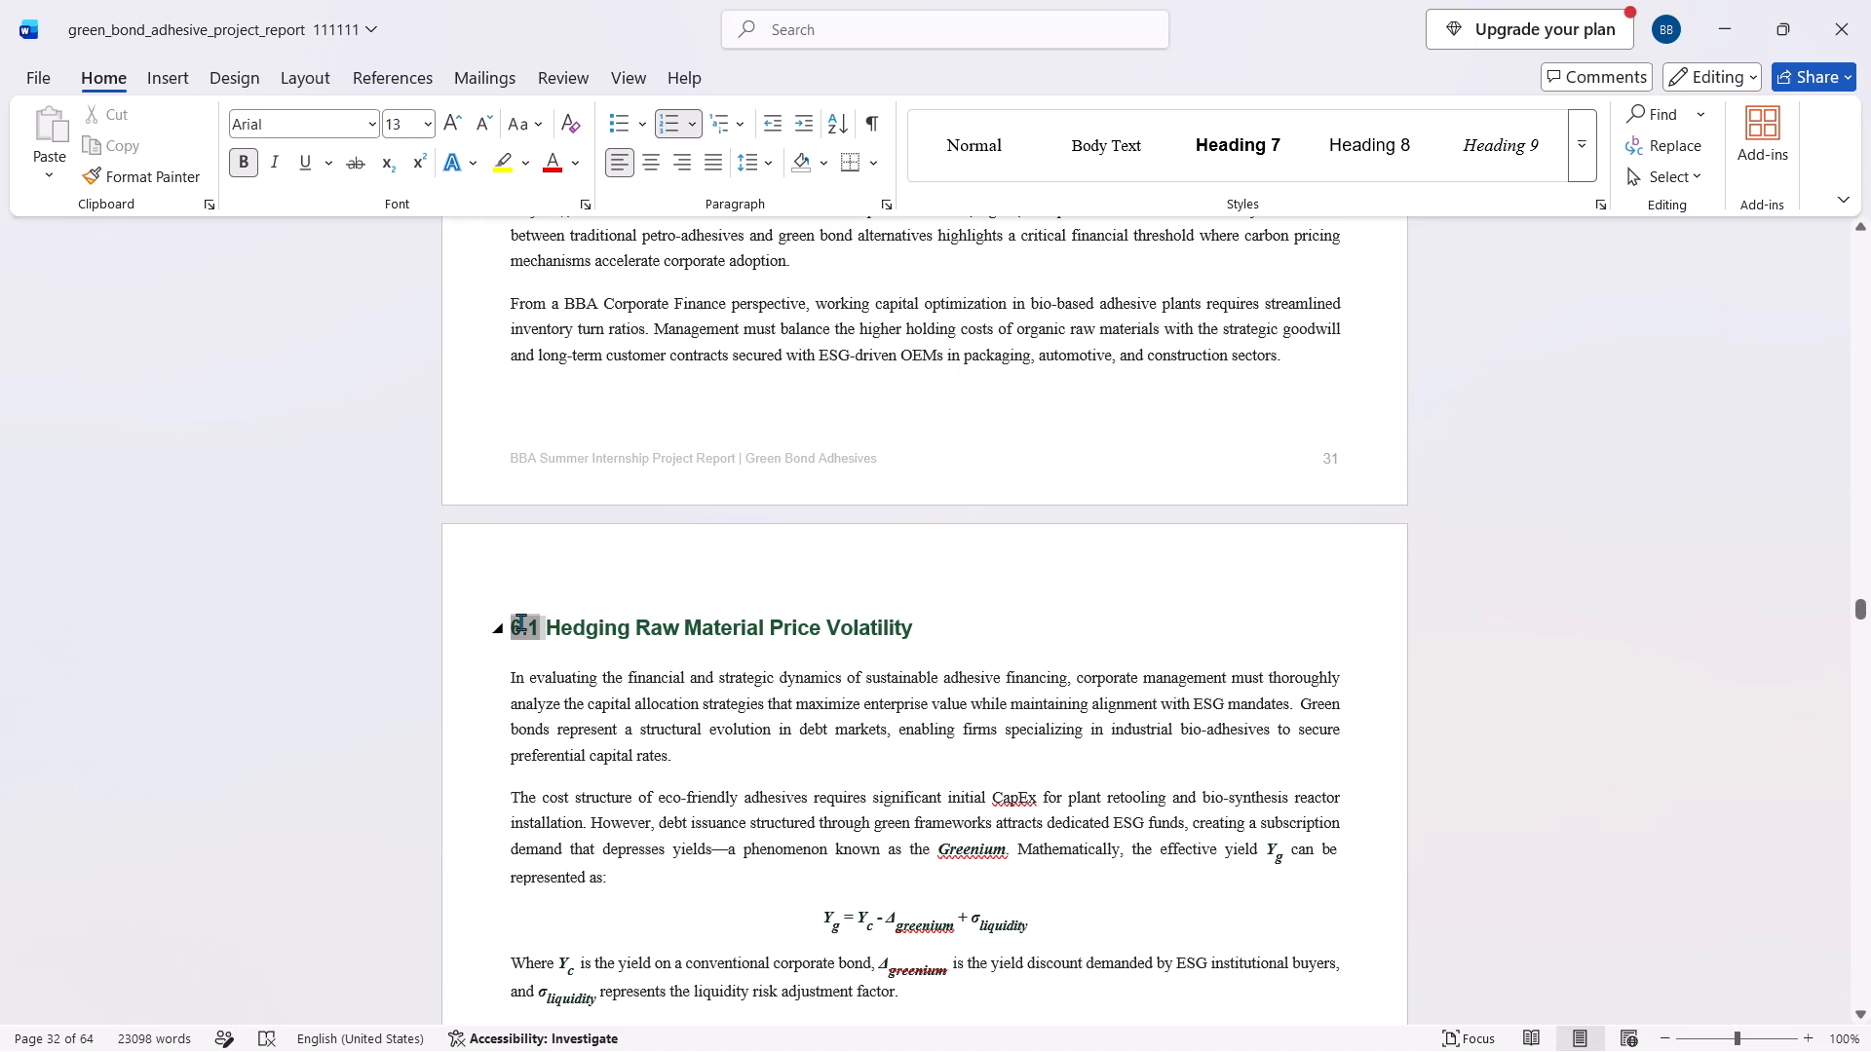
{"action": "left_click", "coordinate": [521, 622]}
{"action": "left_click", "coordinate": [541, 630]}
{"action": "key", "text": "Left"}
{"action": "key", "text": "Left"}
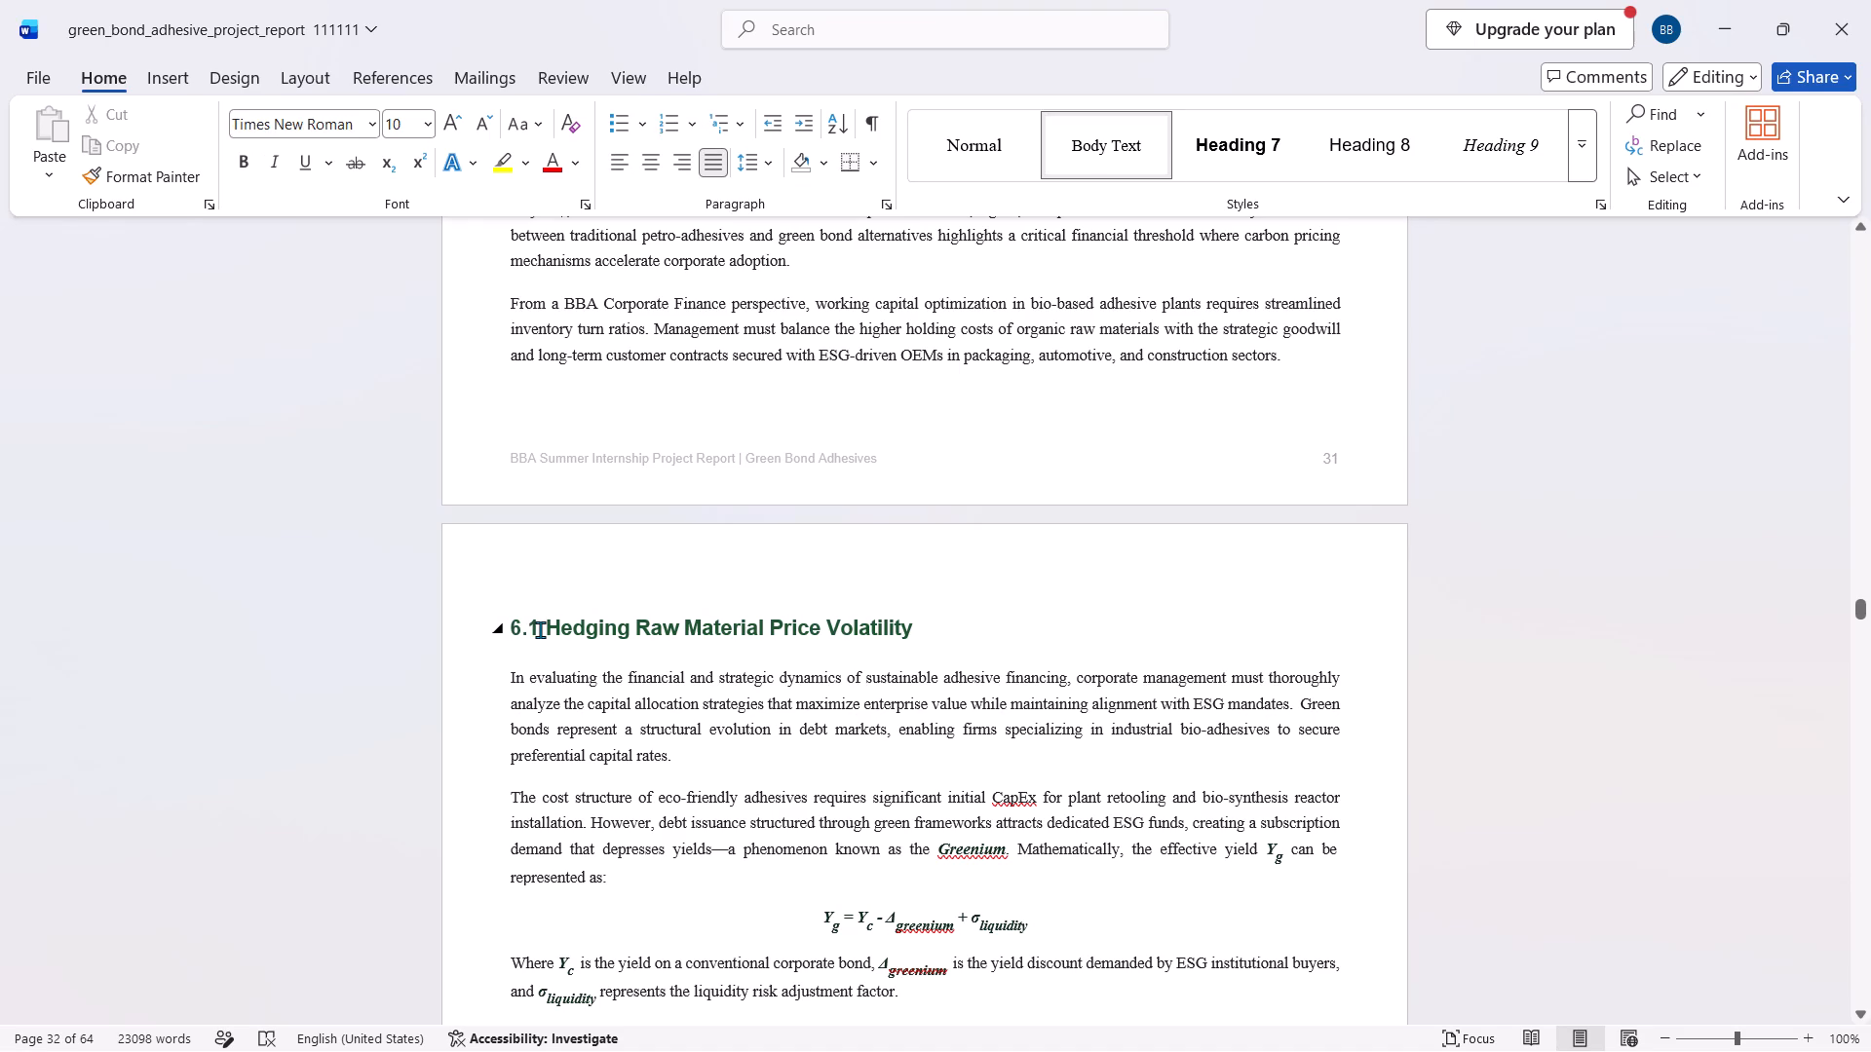
{"action": "key", "text": "Left"}
{"action": "left_click", "coordinate": [541, 630]}
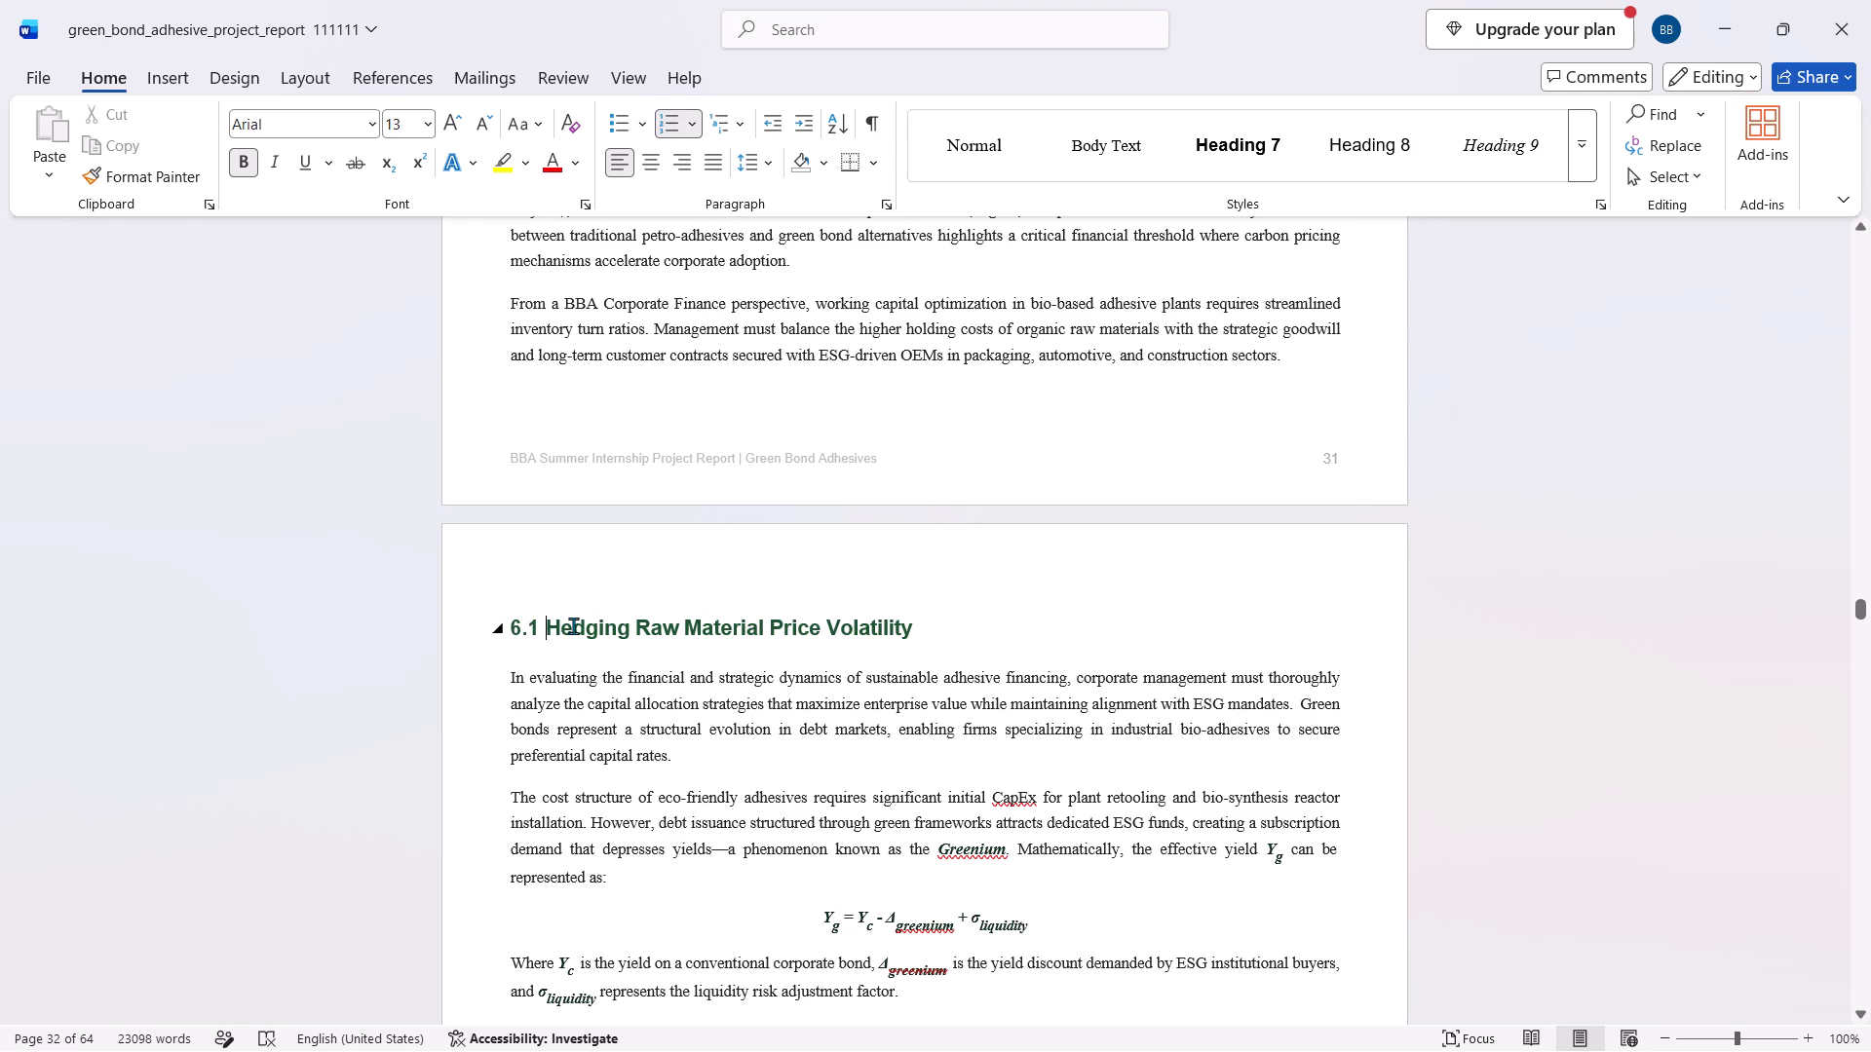
{"action": "key", "text": "BackSpace"}
{"action": "key", "text": "5"}
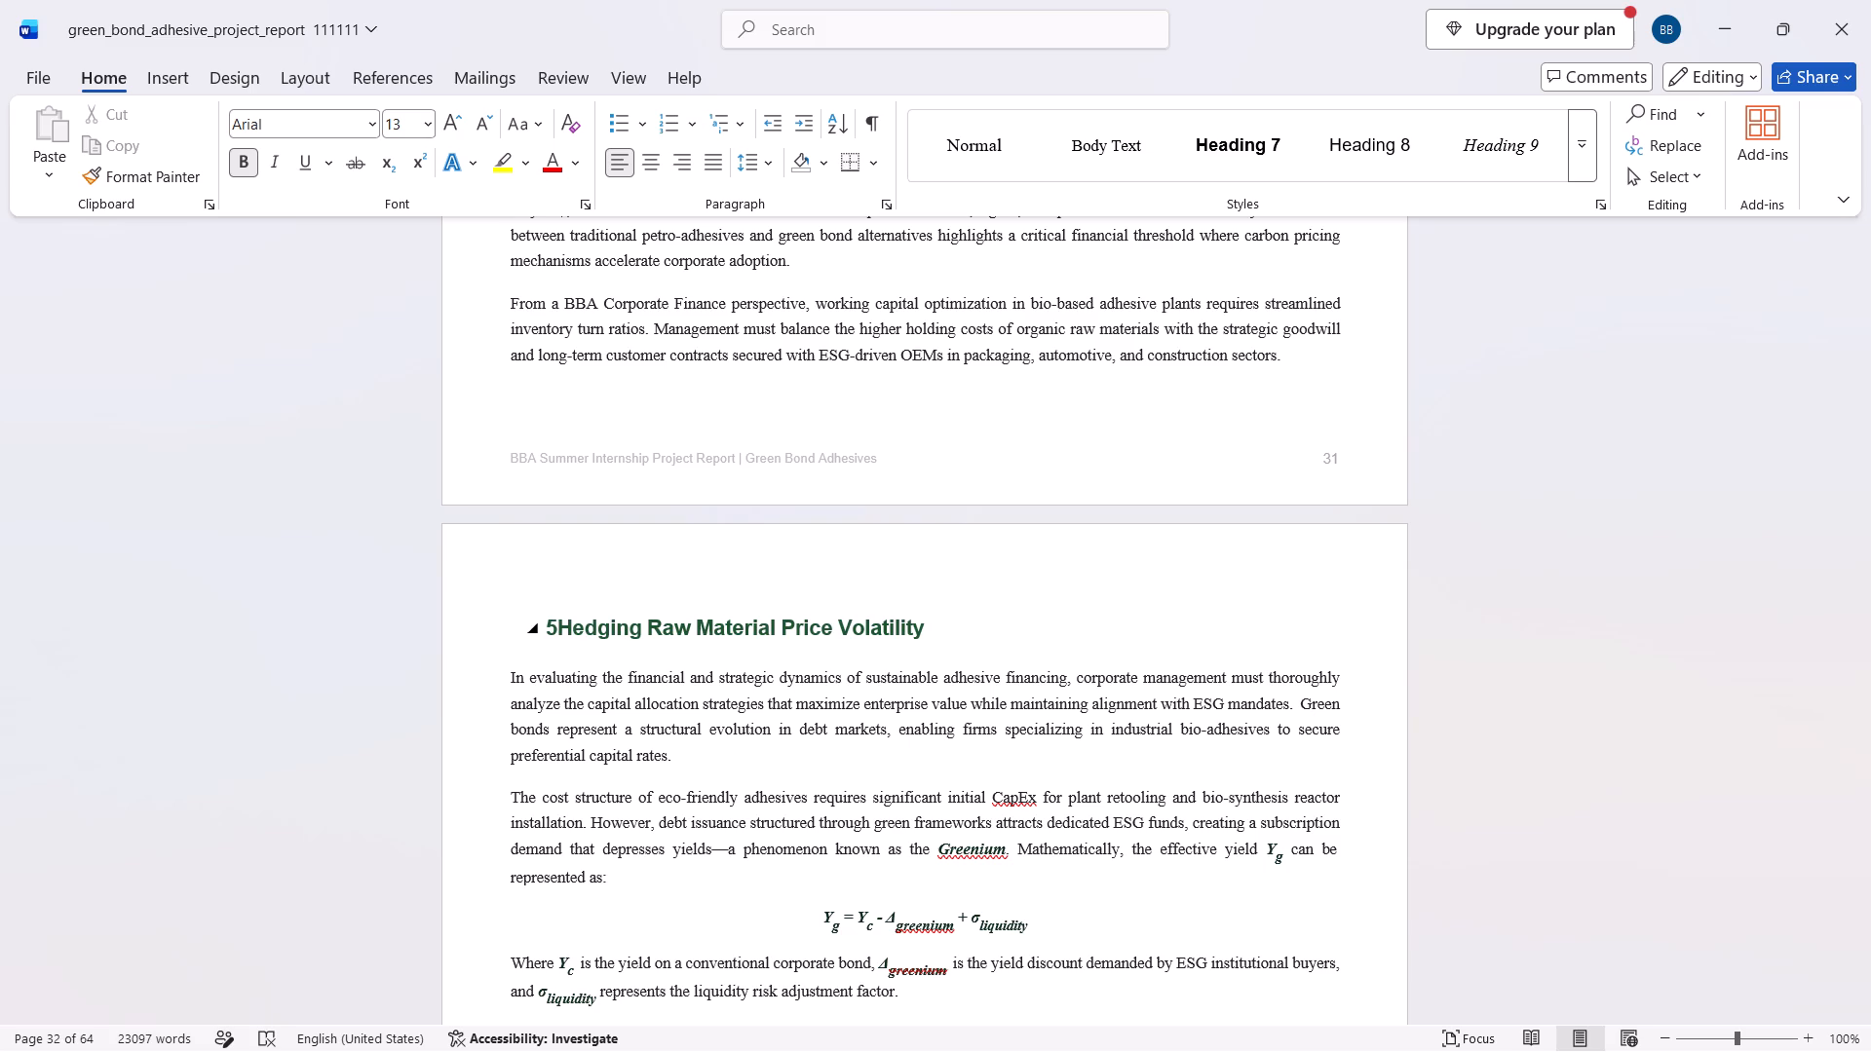
{"action": "key", "text": "period"}
{"action": "key", "text": "2"}
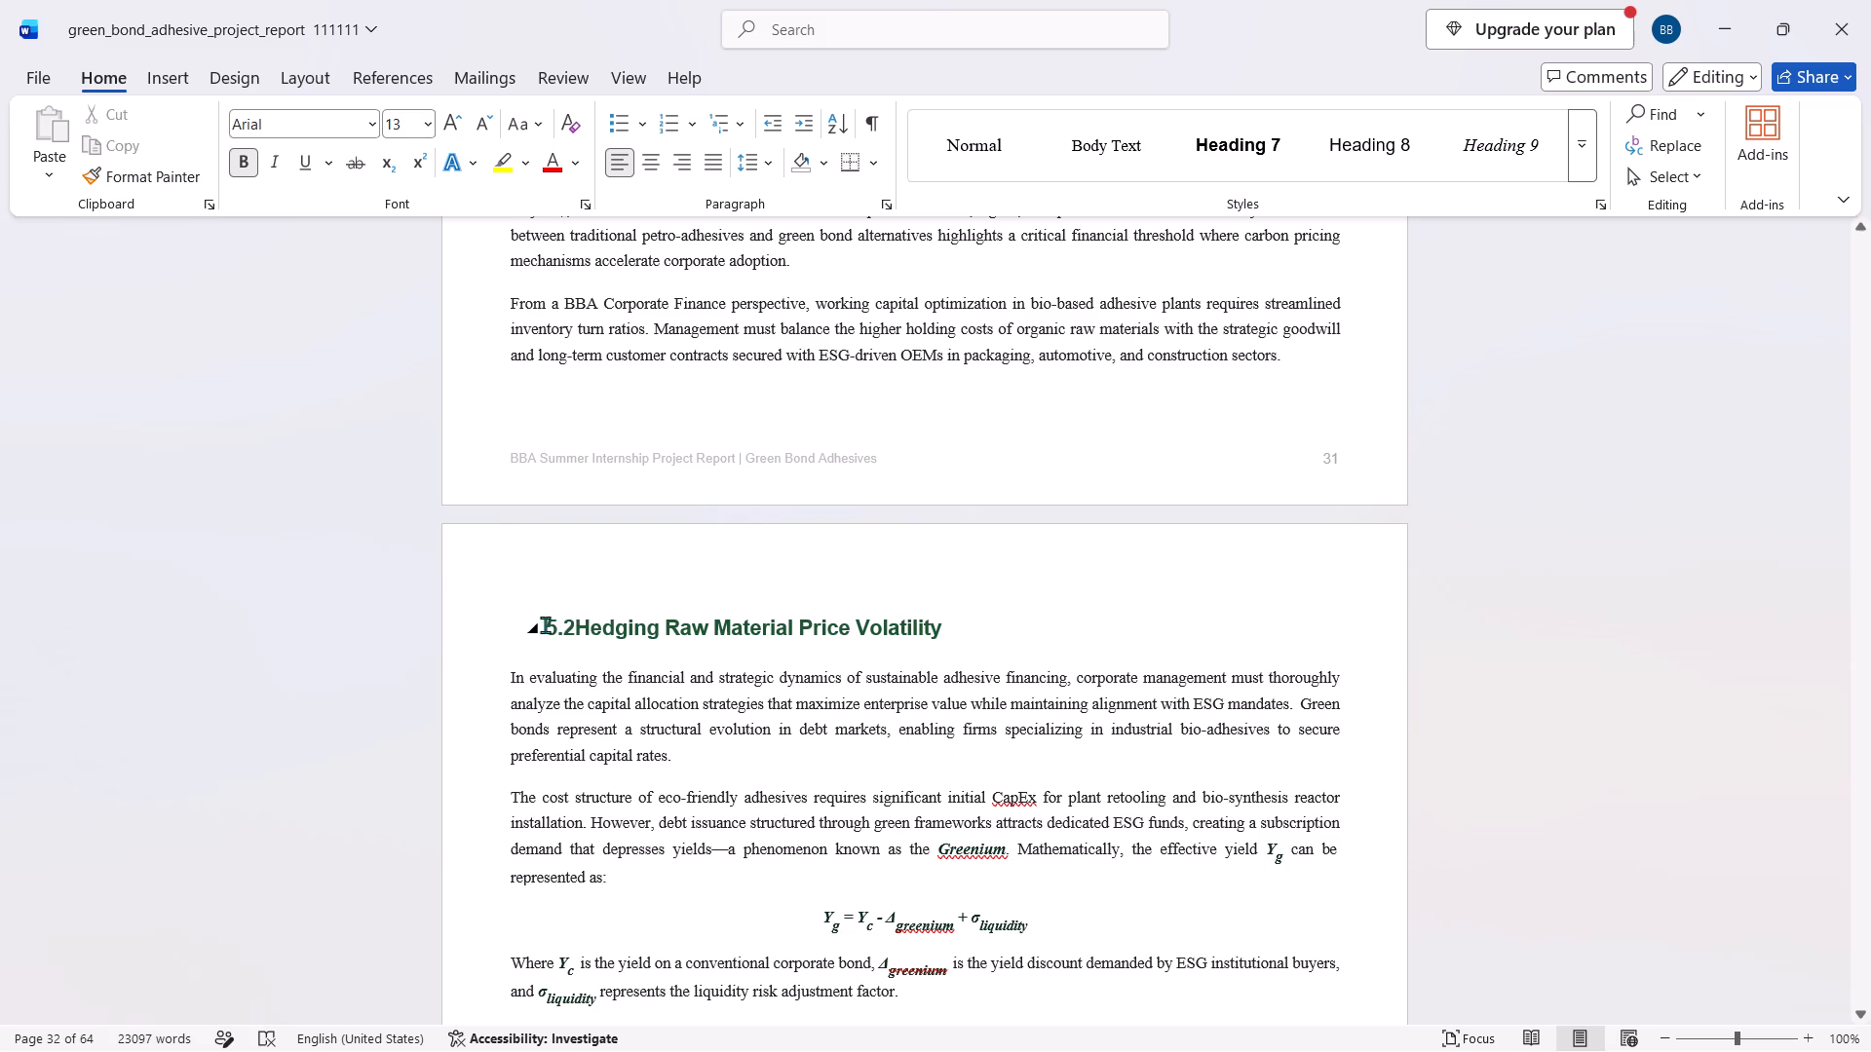
{"action": "key", "text": "Left"}
{"action": "key", "text": "Left"}
{"action": "key", "text": "Left"}
{"action": "key", "text": "BackSpace"}
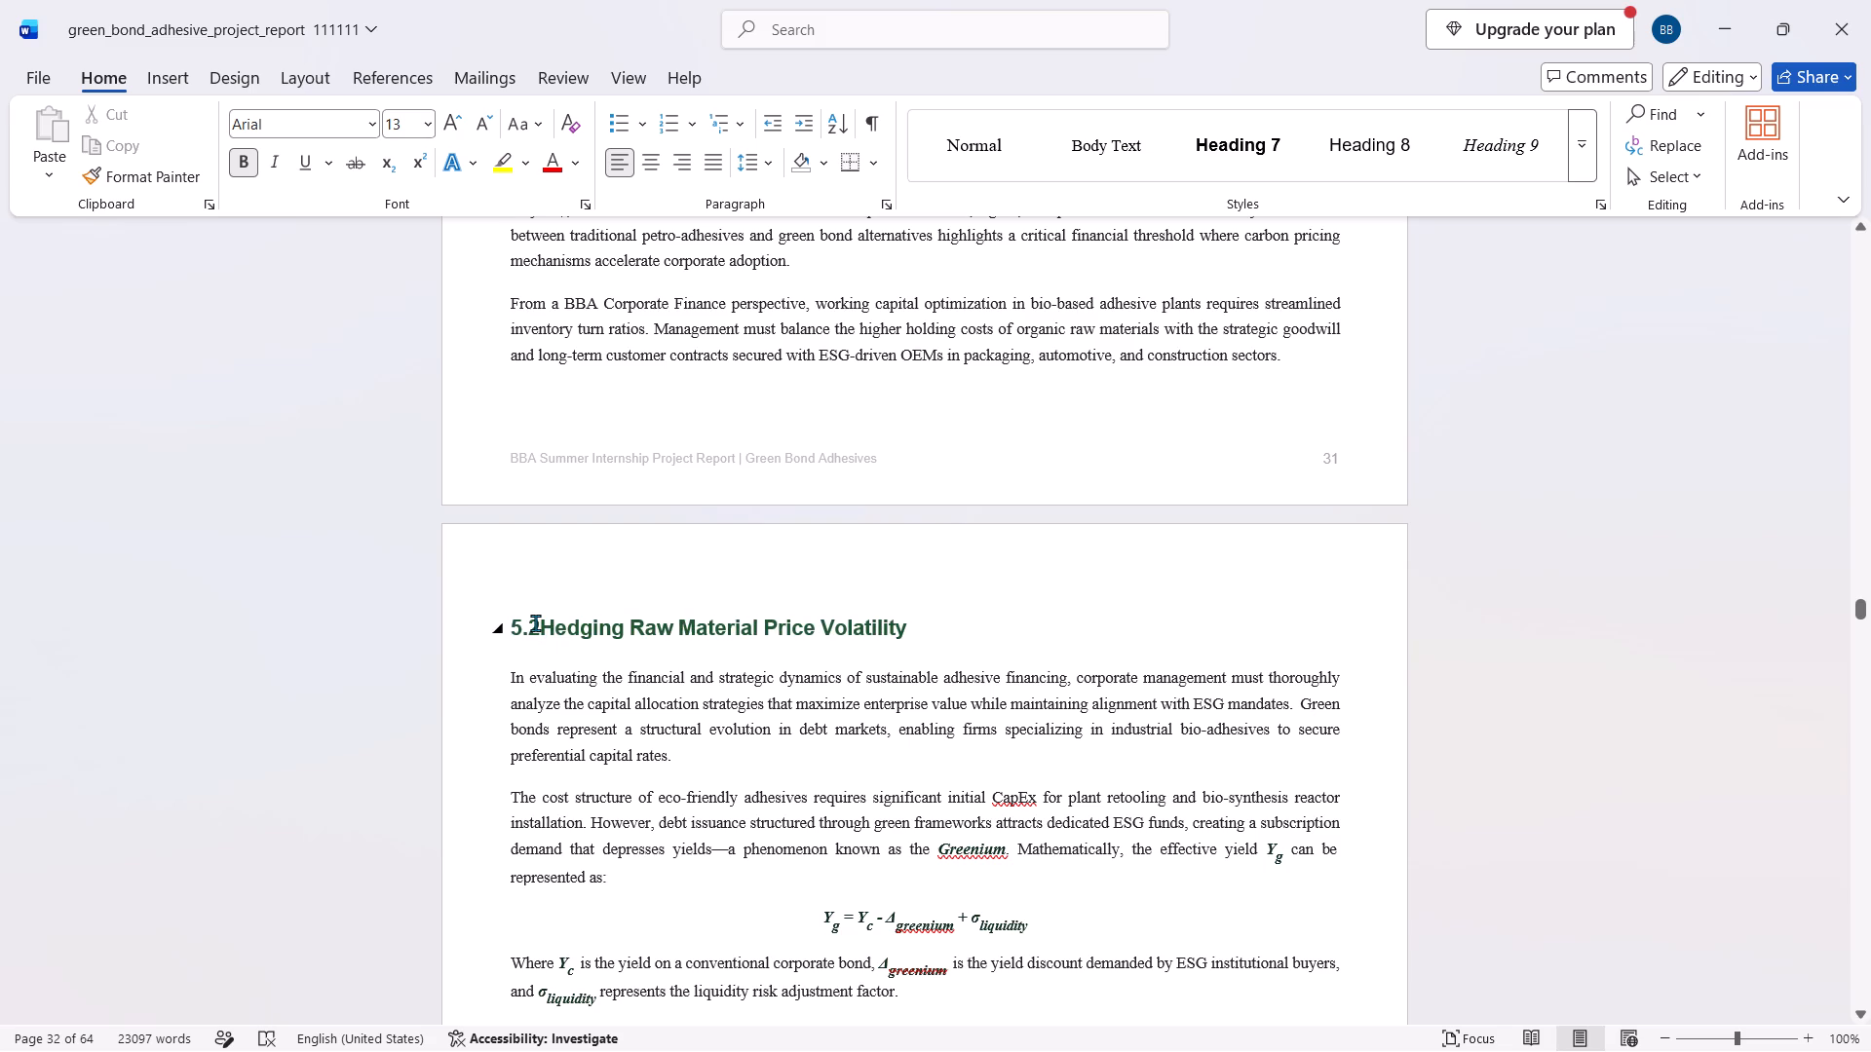
{"action": "left_click", "coordinate": [541, 627]}
{"action": "key", "text": "space"}
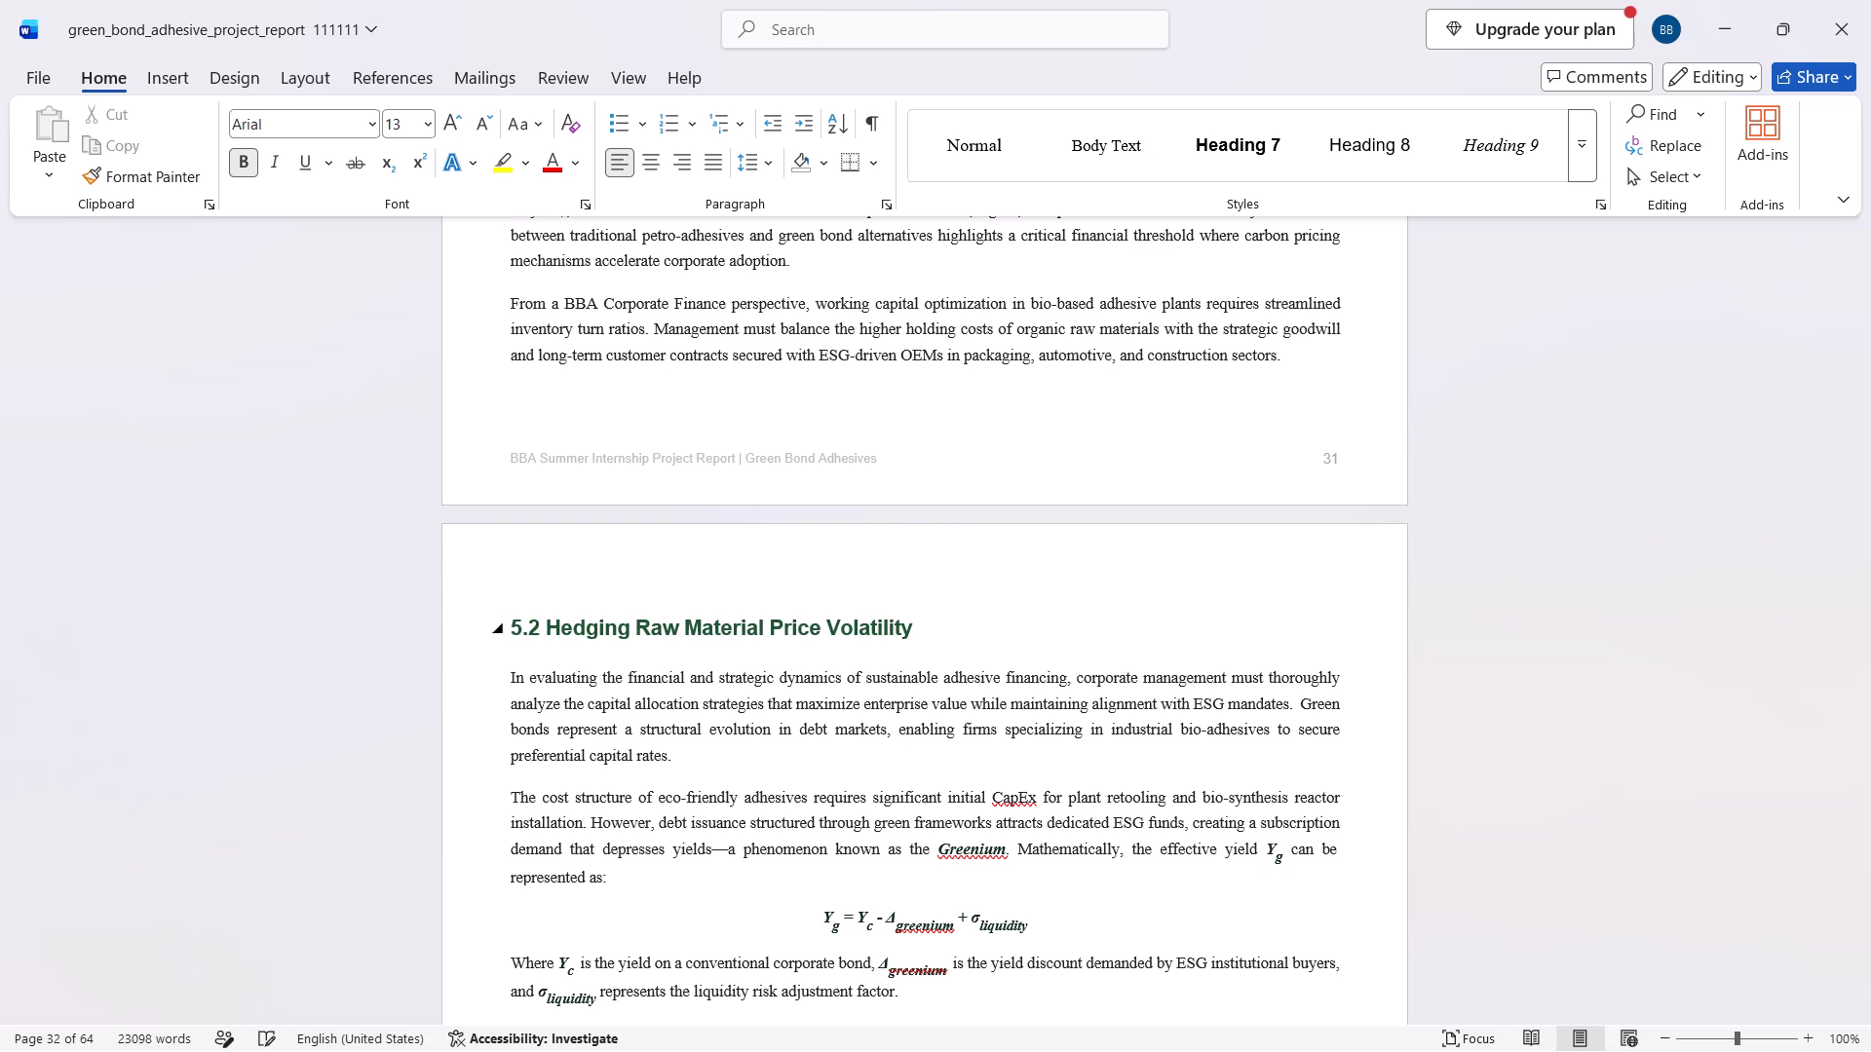
Replace the section number of the "Greenwashing Risk and Reputational Safeguards" heading with 5.3 and a space.
{"action": "scroll", "coordinate": [541, 627], "scroll_direction": "down", "scroll_amount": 2}
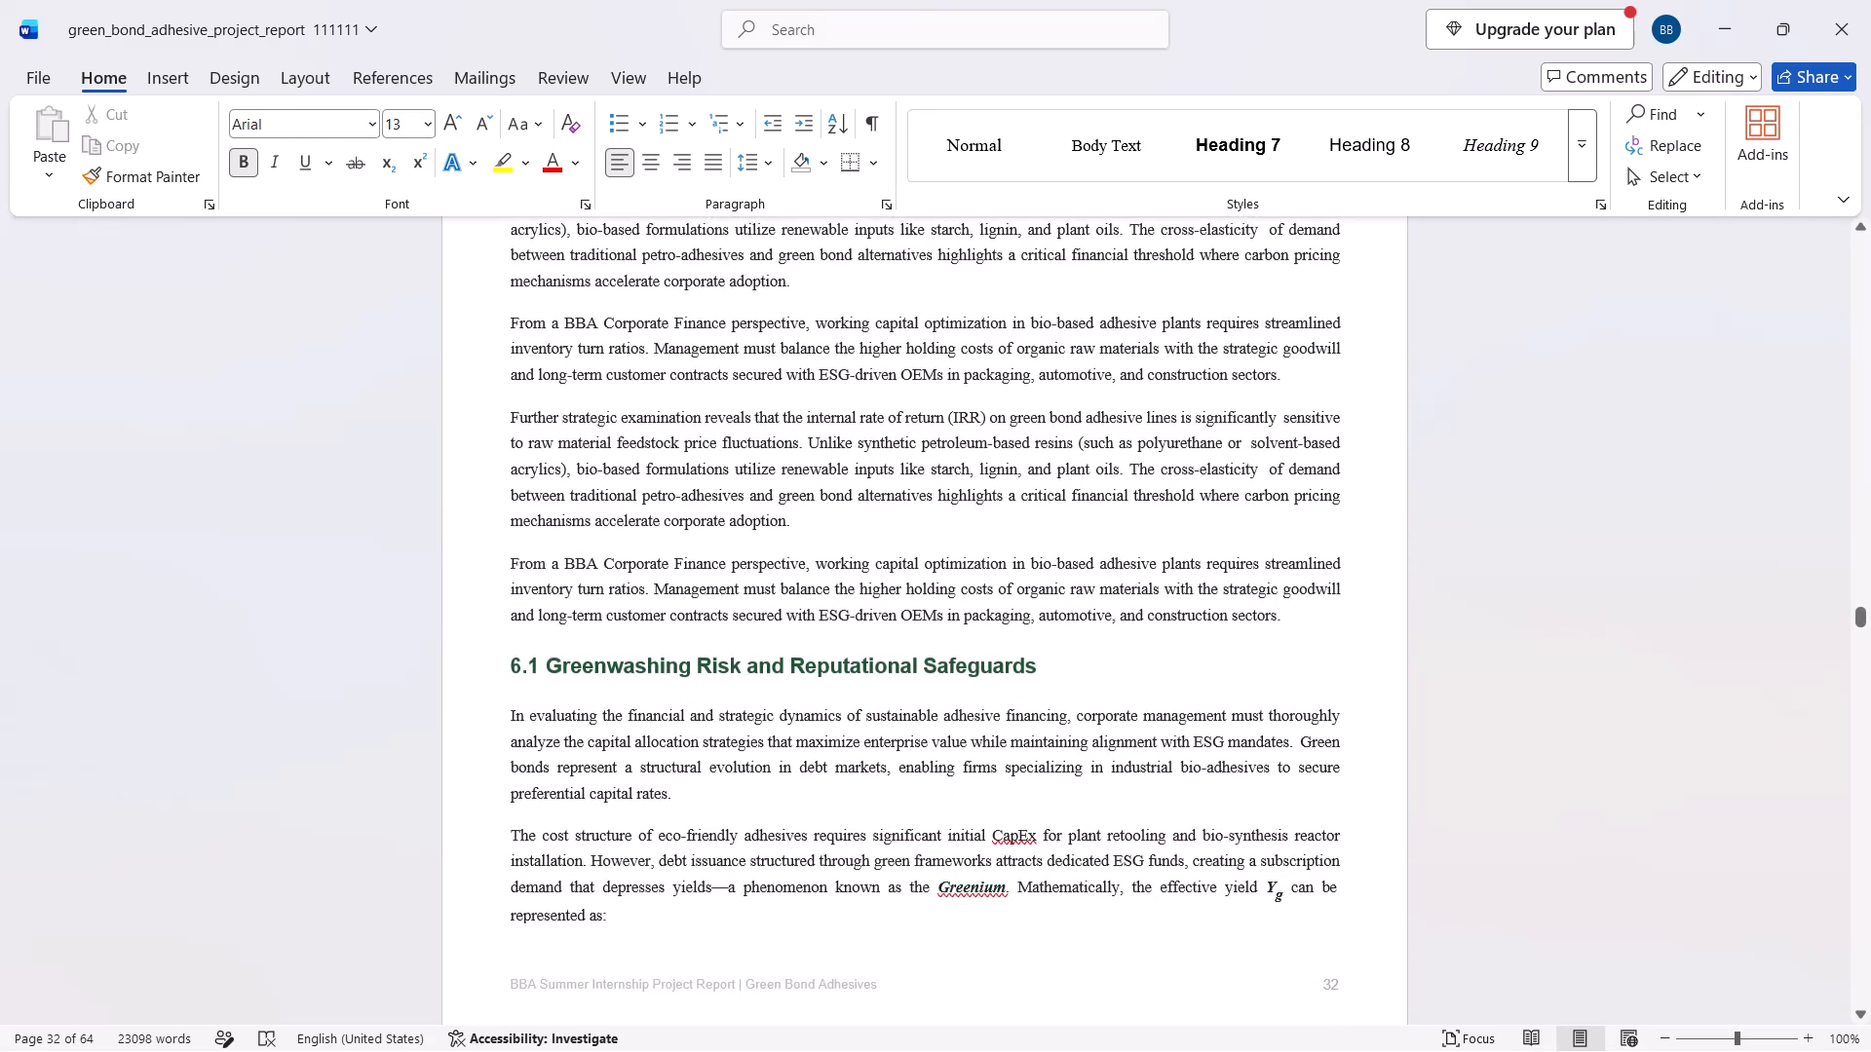
{"action": "left_click_drag", "start_coordinate": [537, 665], "coordinate": [515, 665]}
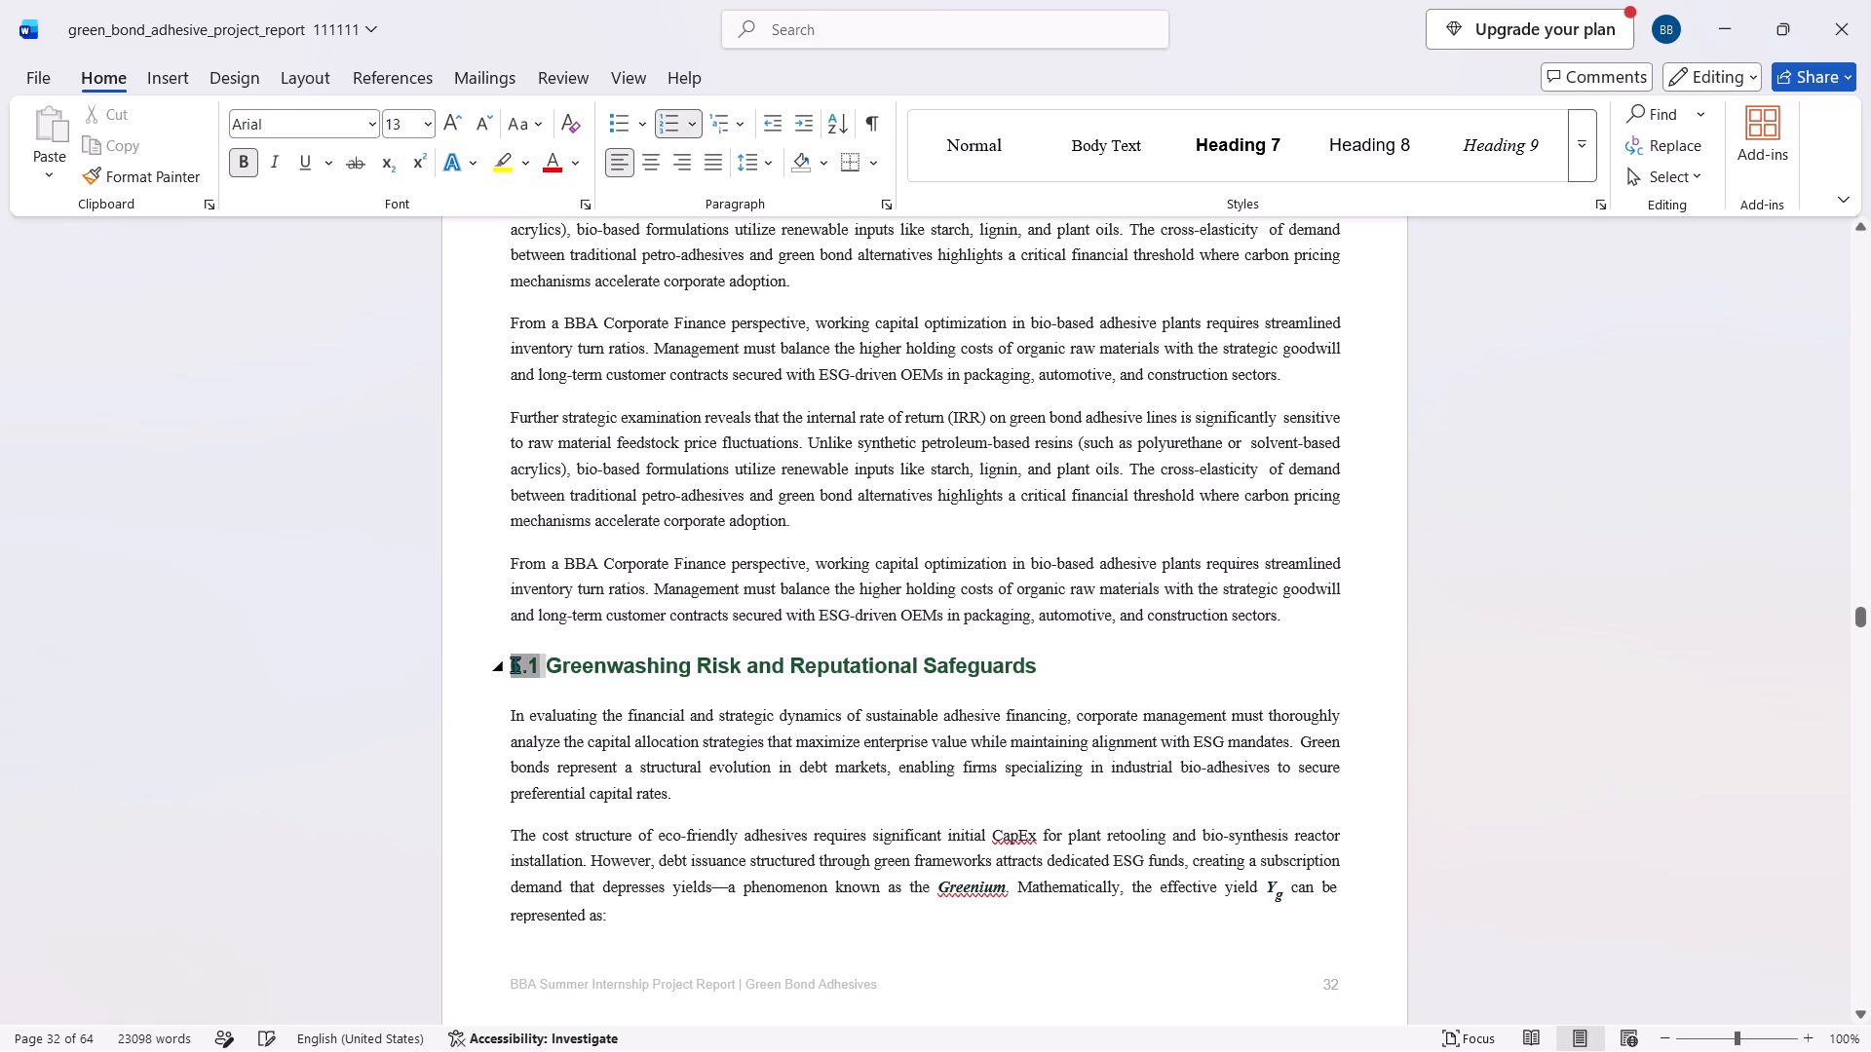
{"action": "key", "text": "BackSpace"}
{"action": "type", "text": "5."}
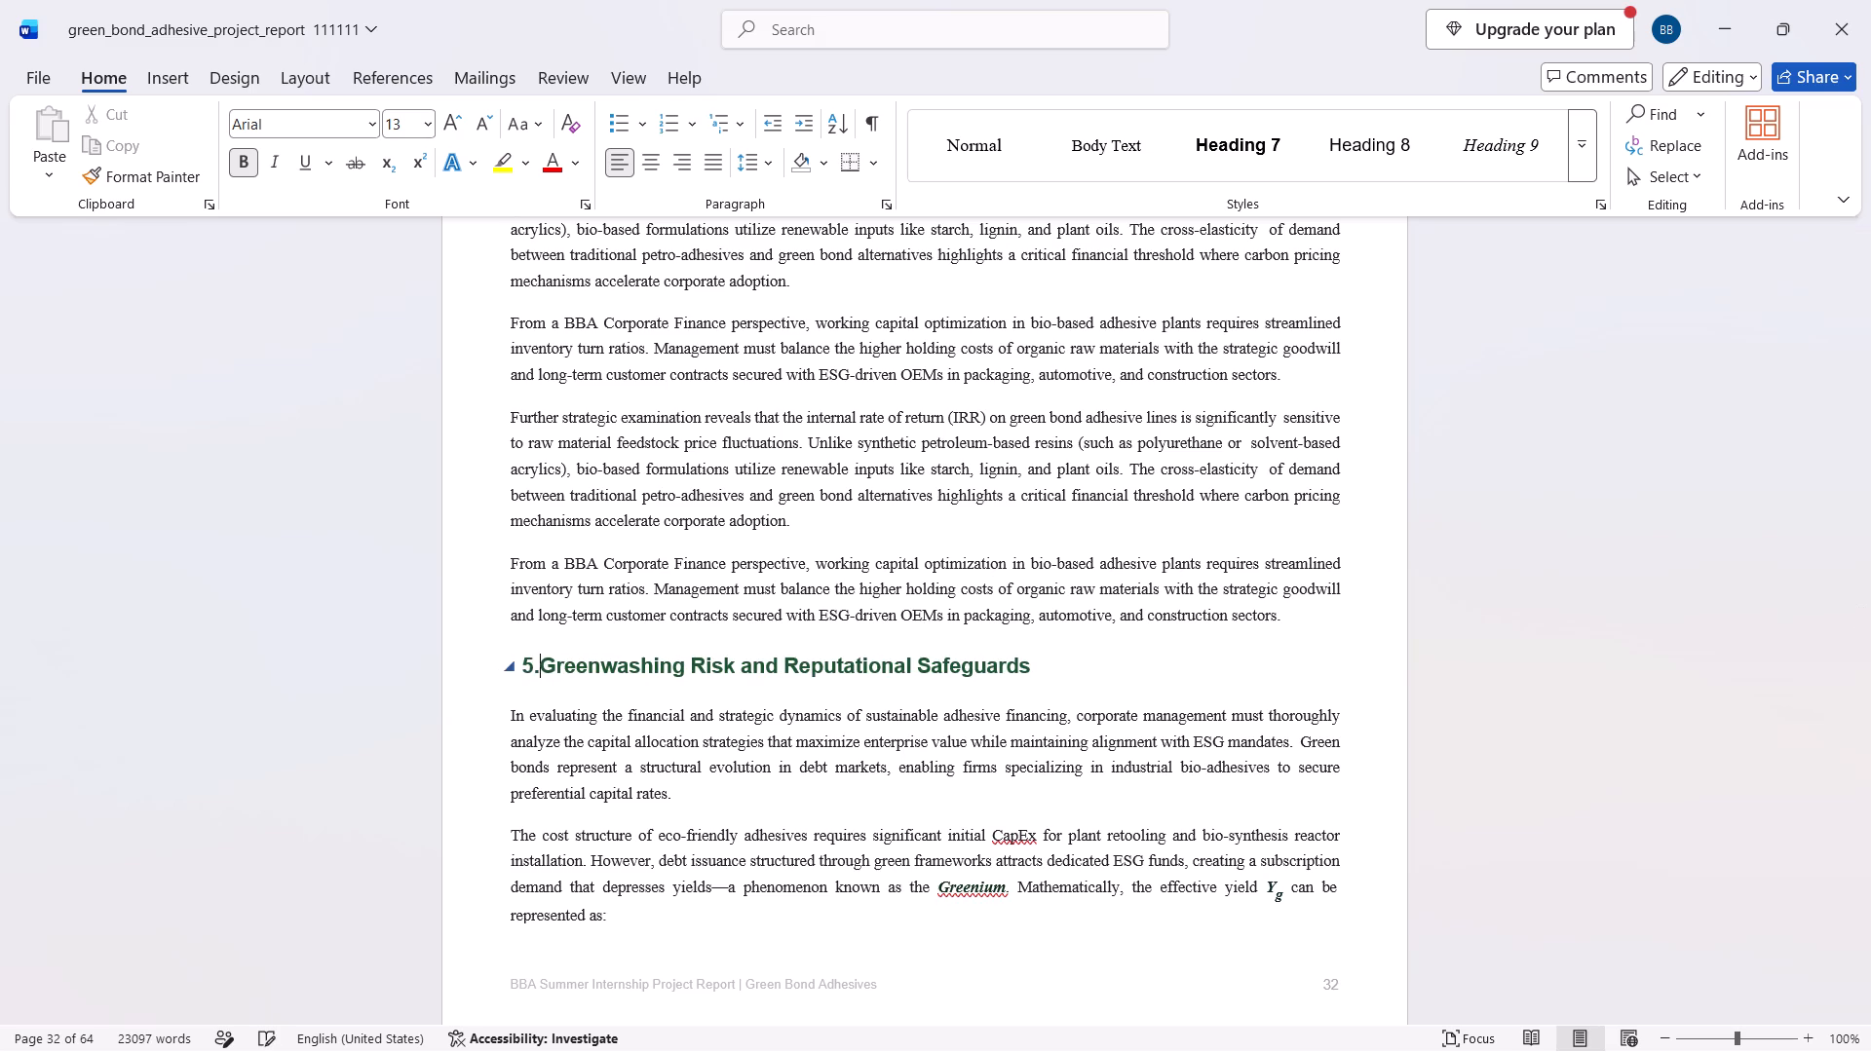
{"action": "key", "text": "3"}
{"action": "key", "text": "space"}
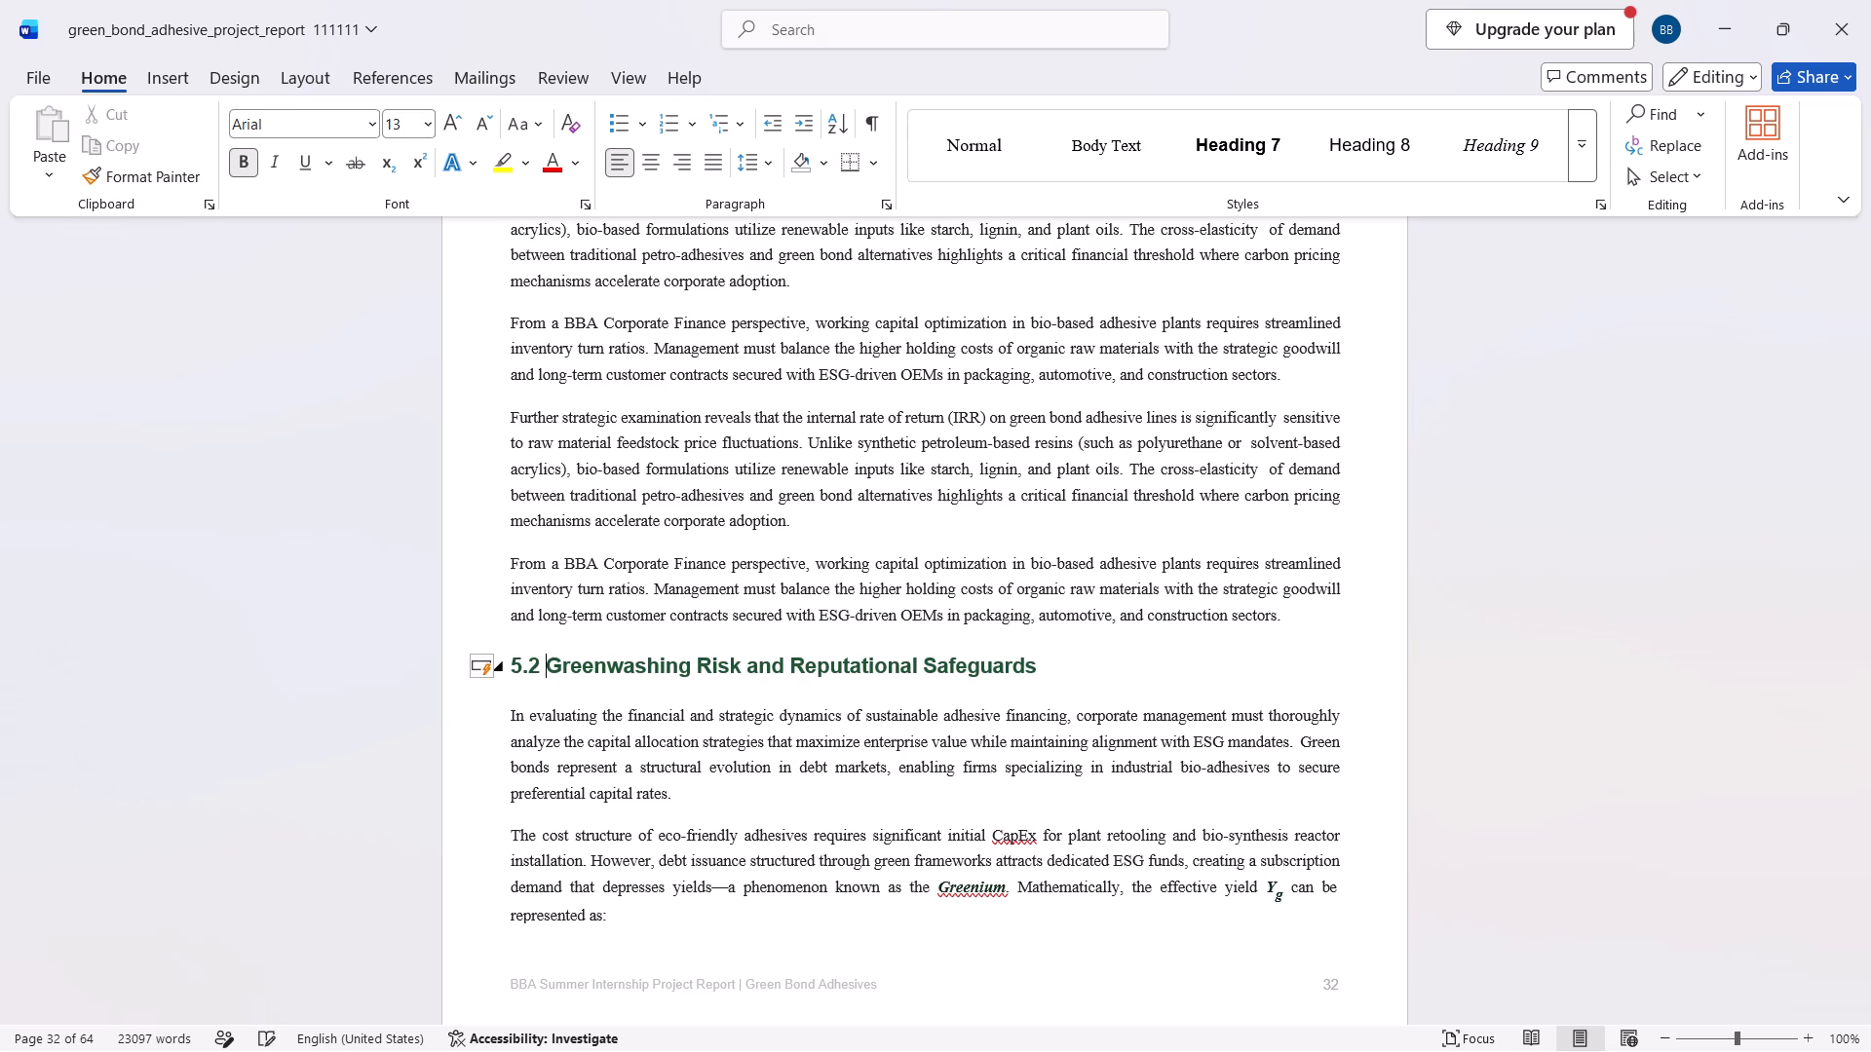
Replace the section number of the "Default Risk, Debt Covenants, and Restructuring" heading with 5.4 and a space.
{"action": "scroll", "coordinate": [515, 665], "scroll_direction": "down", "scroll_amount": 1}
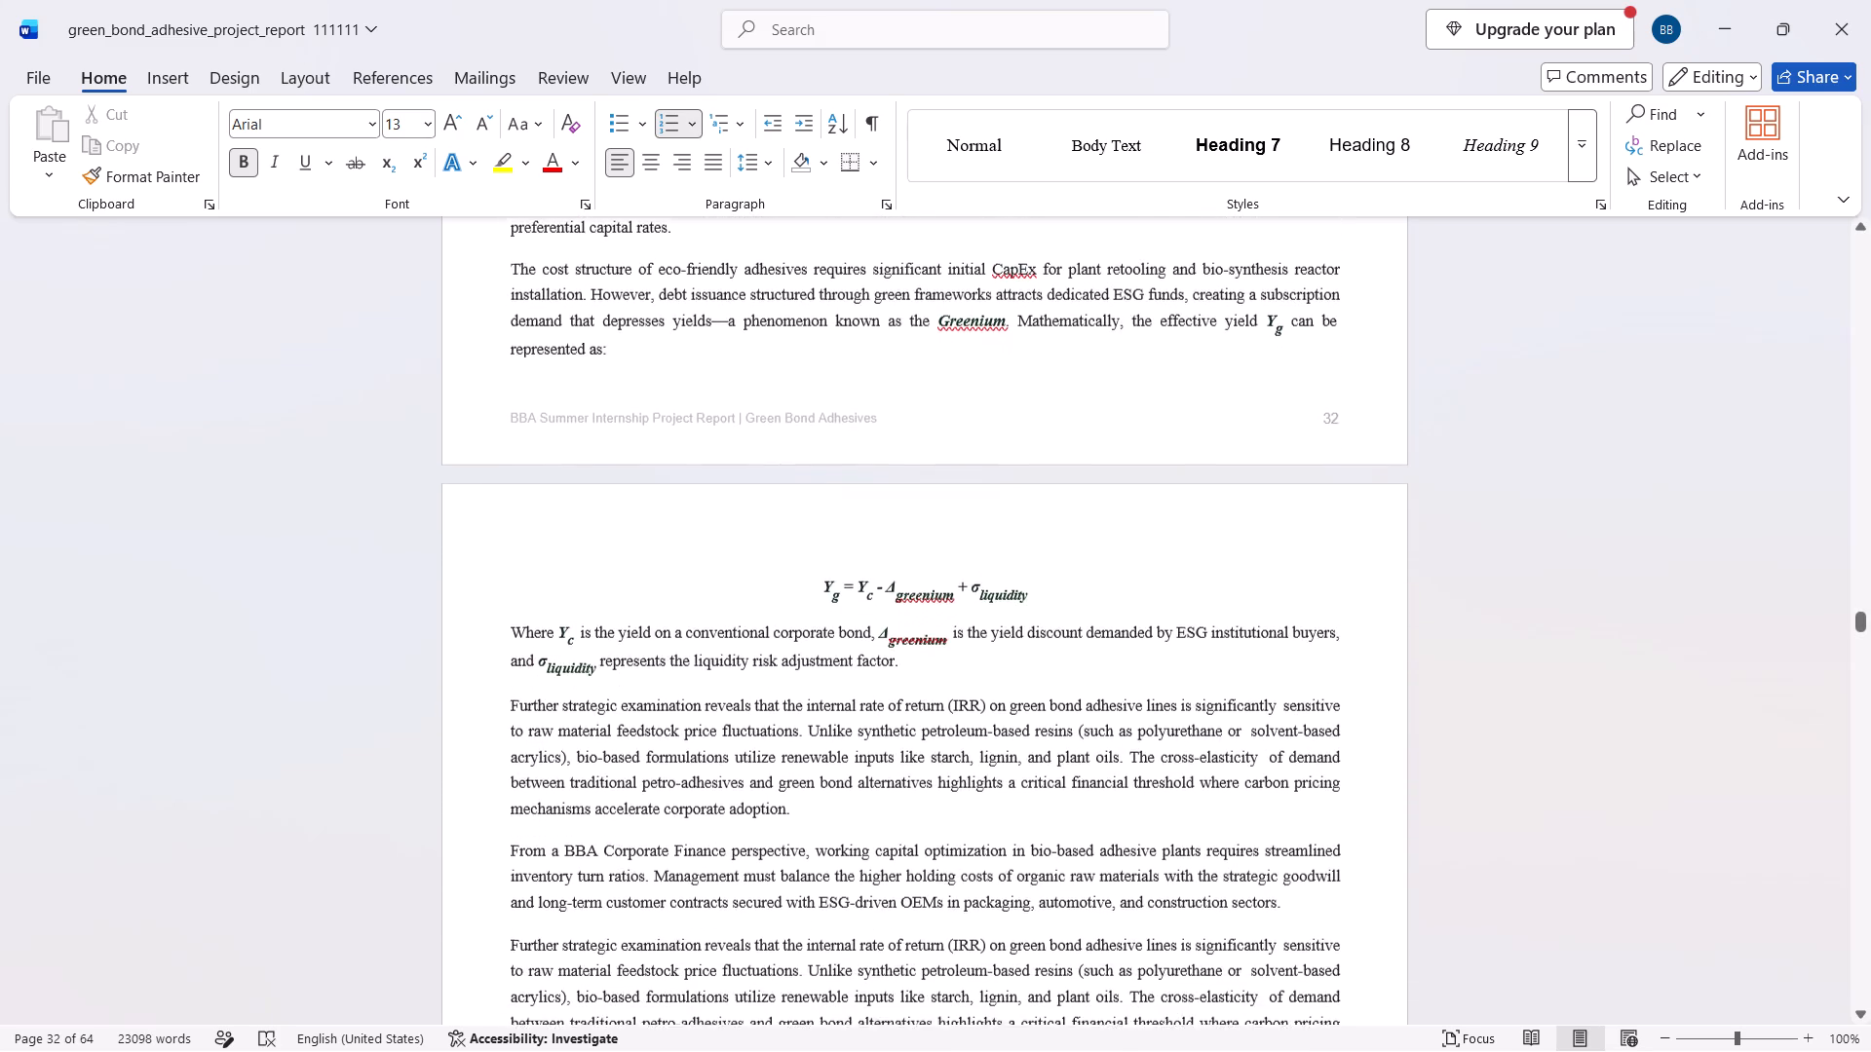
{"action": "scroll", "coordinate": [515, 665], "scroll_direction": "down", "scroll_amount": 1}
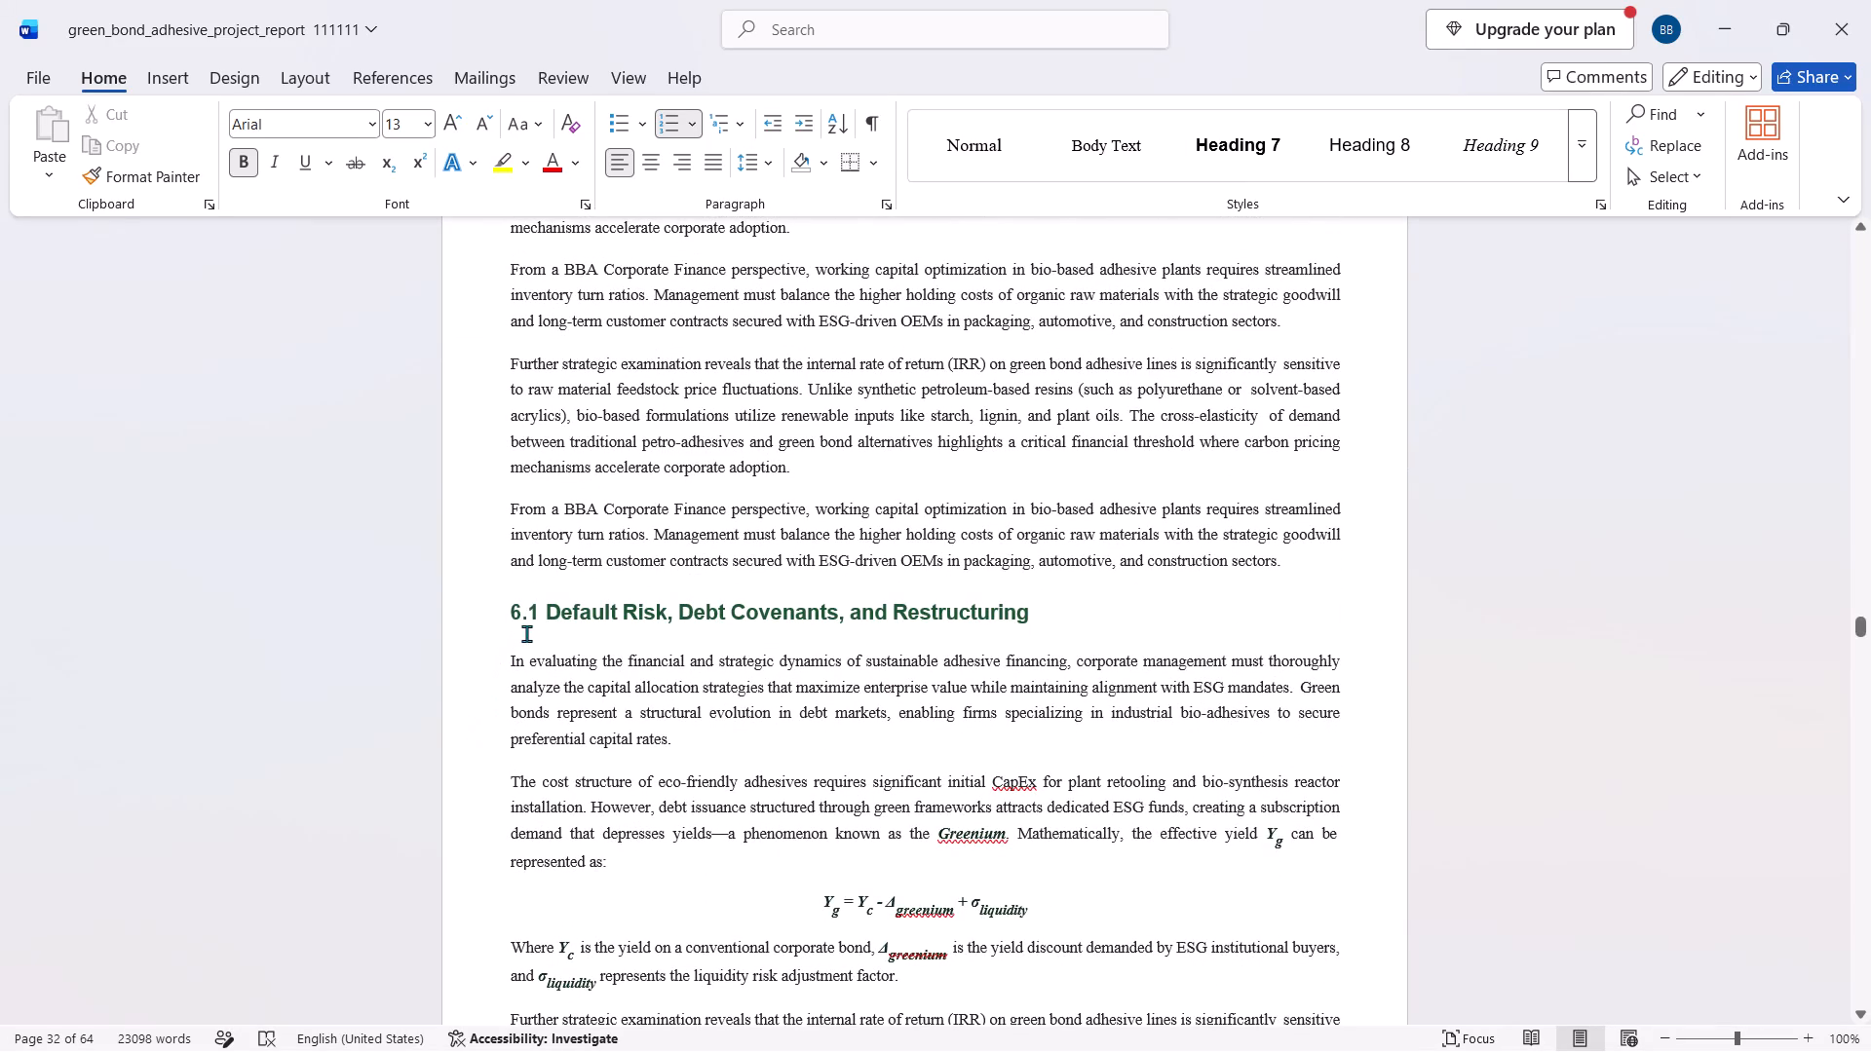
{"action": "left_click", "coordinate": [534, 612]}
{"action": "key", "text": "BackSpace"}
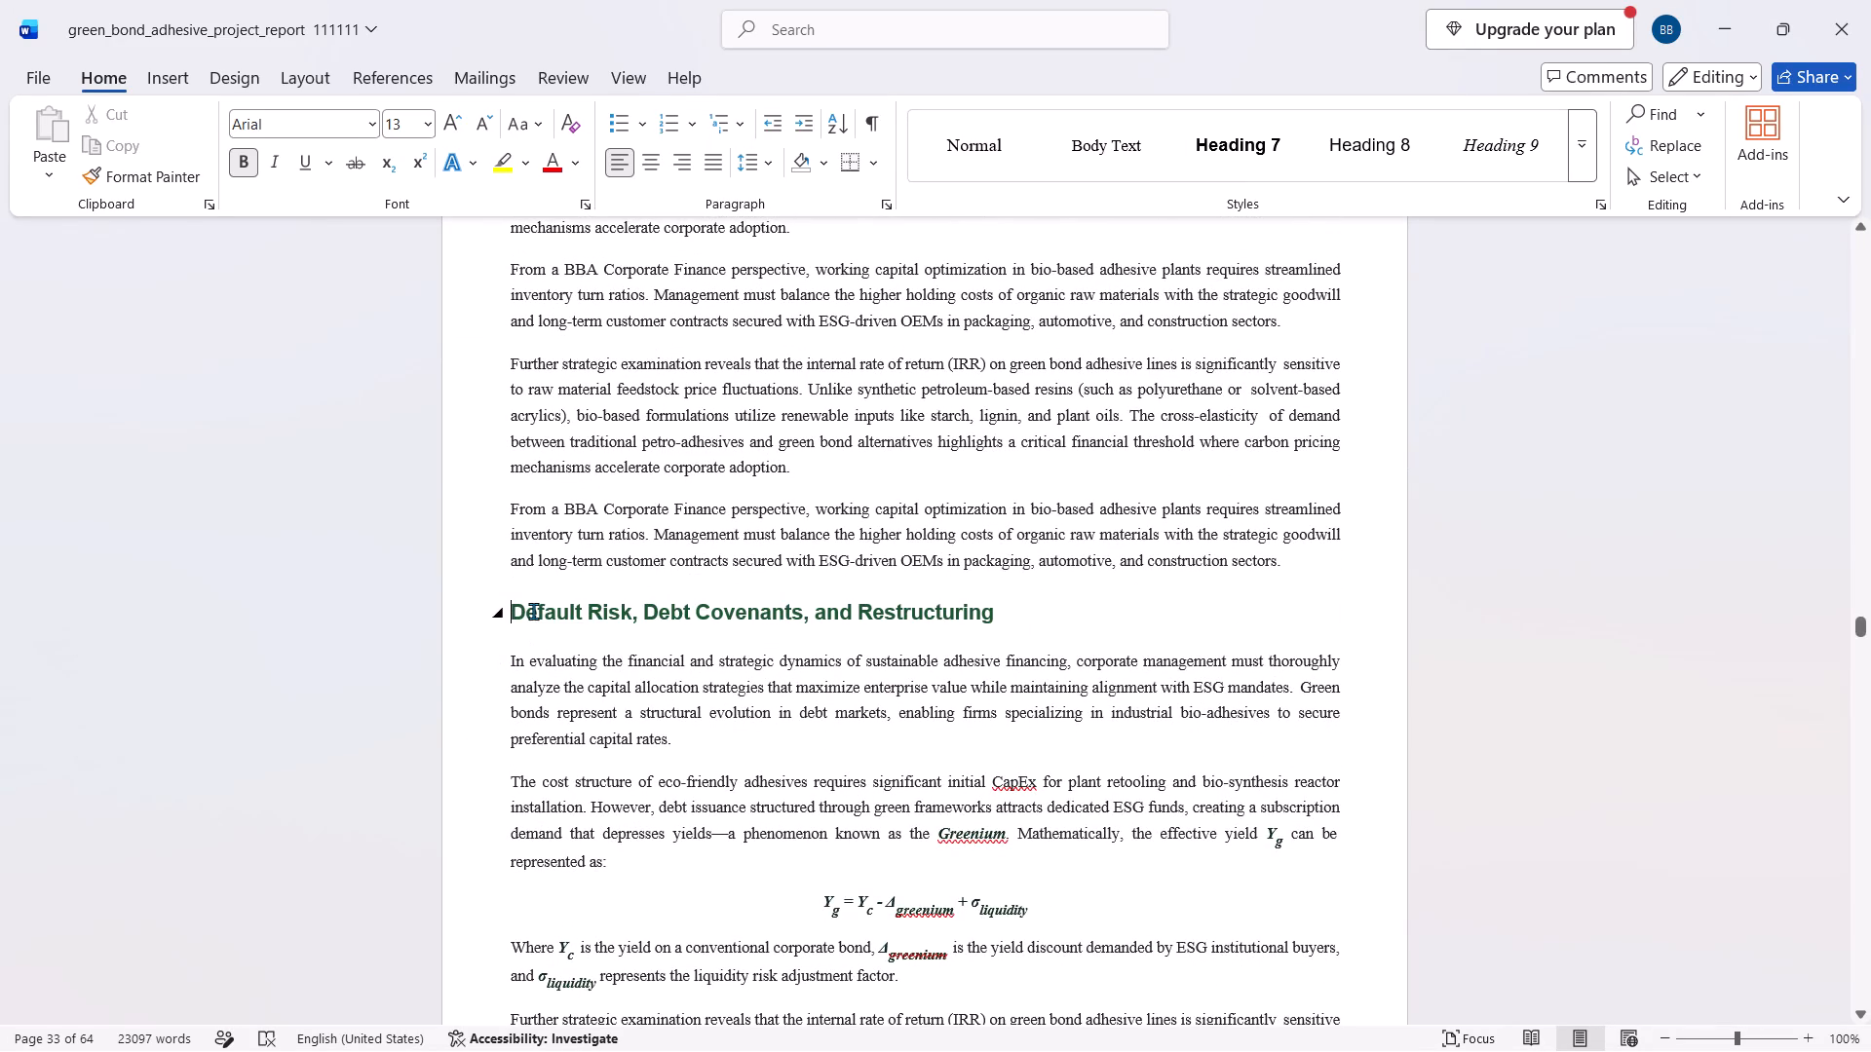
{"action": "type", "text": "5."}
{"action": "type", "text": "4"}
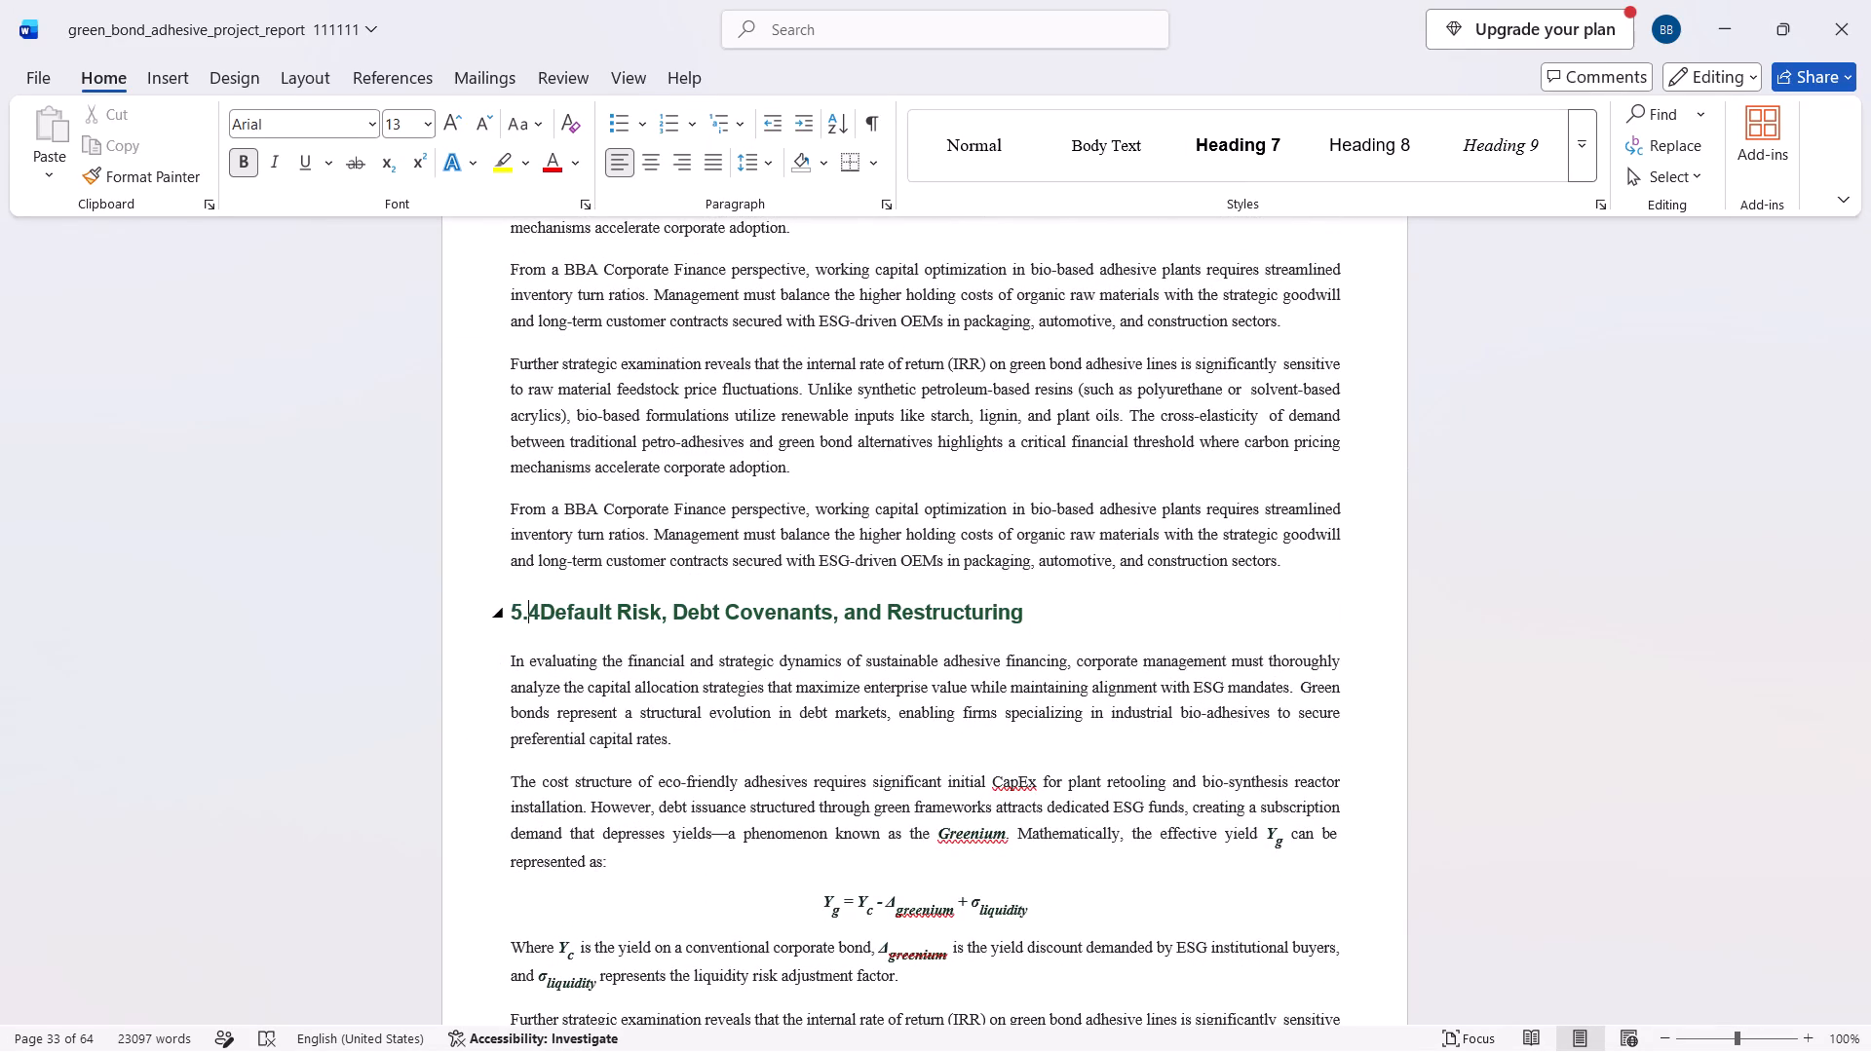
{"action": "key", "text": "space"}
Change the chapter number to 5 in the "Supplementary Analysis - Section Part 1" heading following the Default Risk section.
{"action": "scroll", "coordinate": [534, 612], "scroll_direction": "down", "scroll_amount": 1}
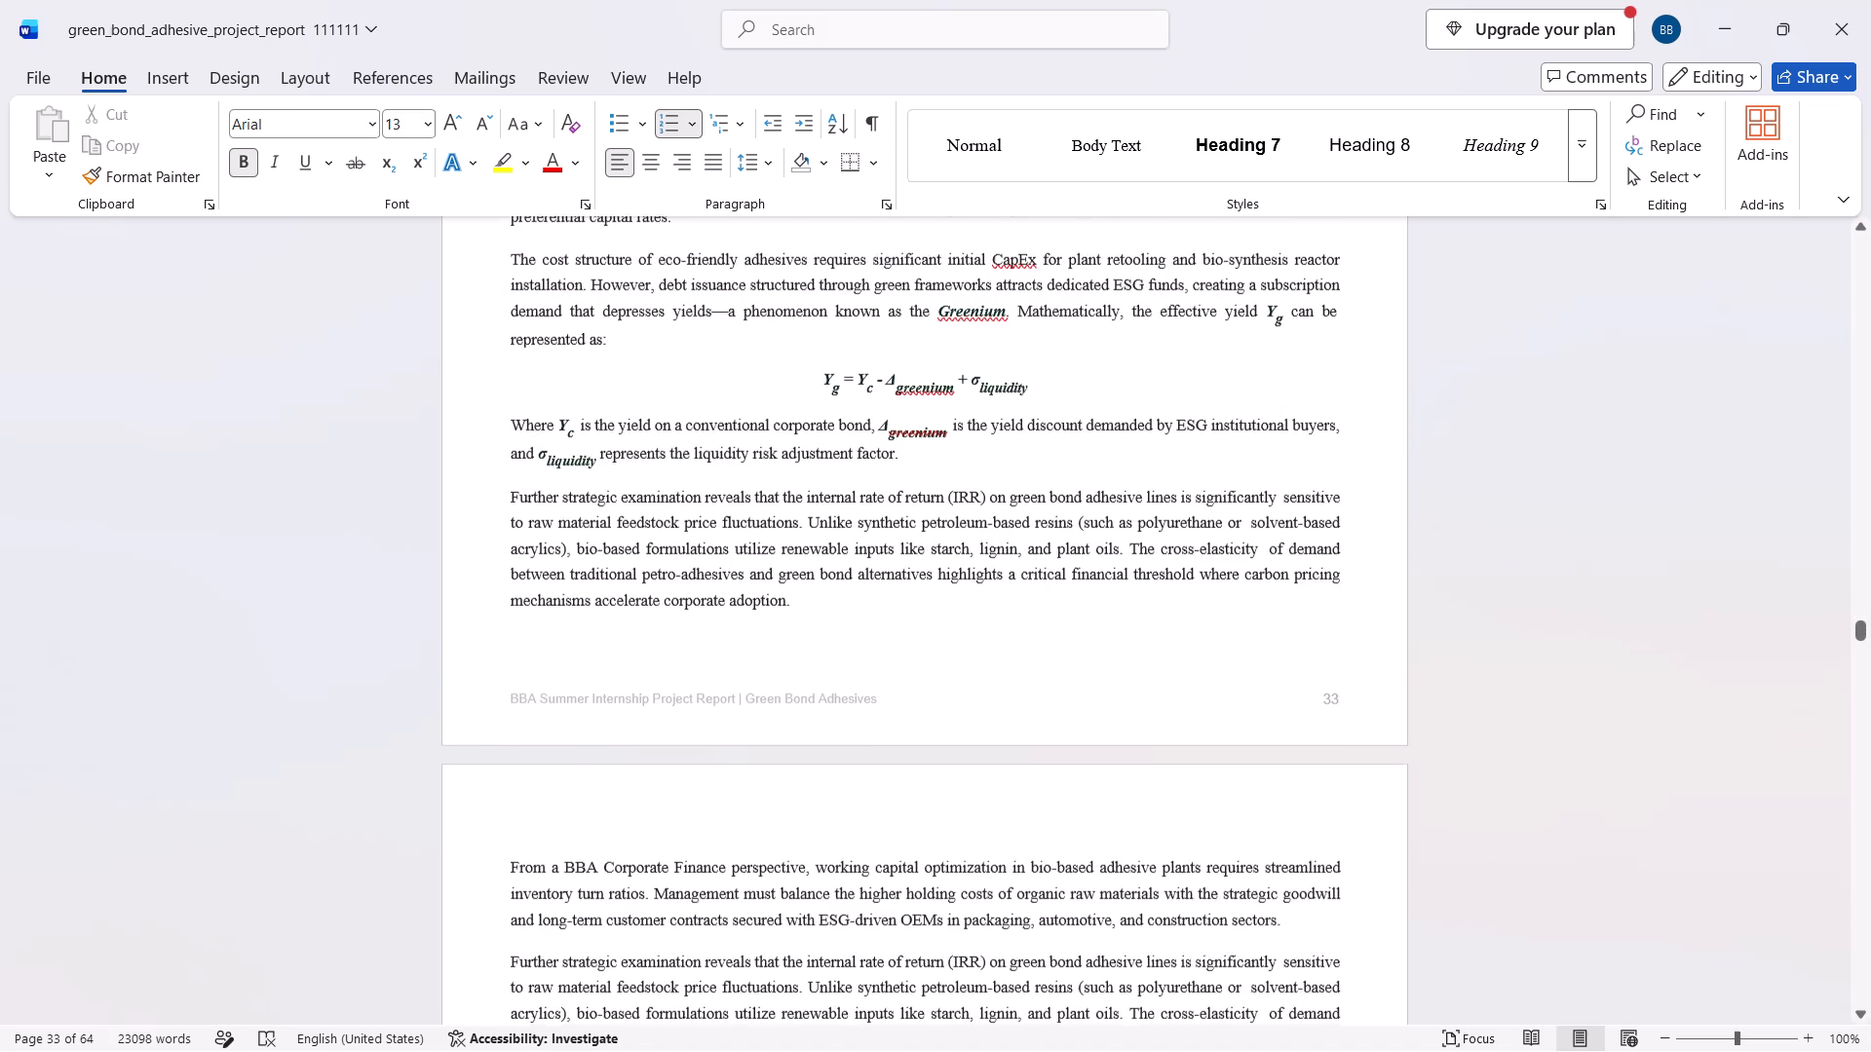
{"action": "scroll", "coordinate": [534, 612], "scroll_direction": "down", "scroll_amount": 1}
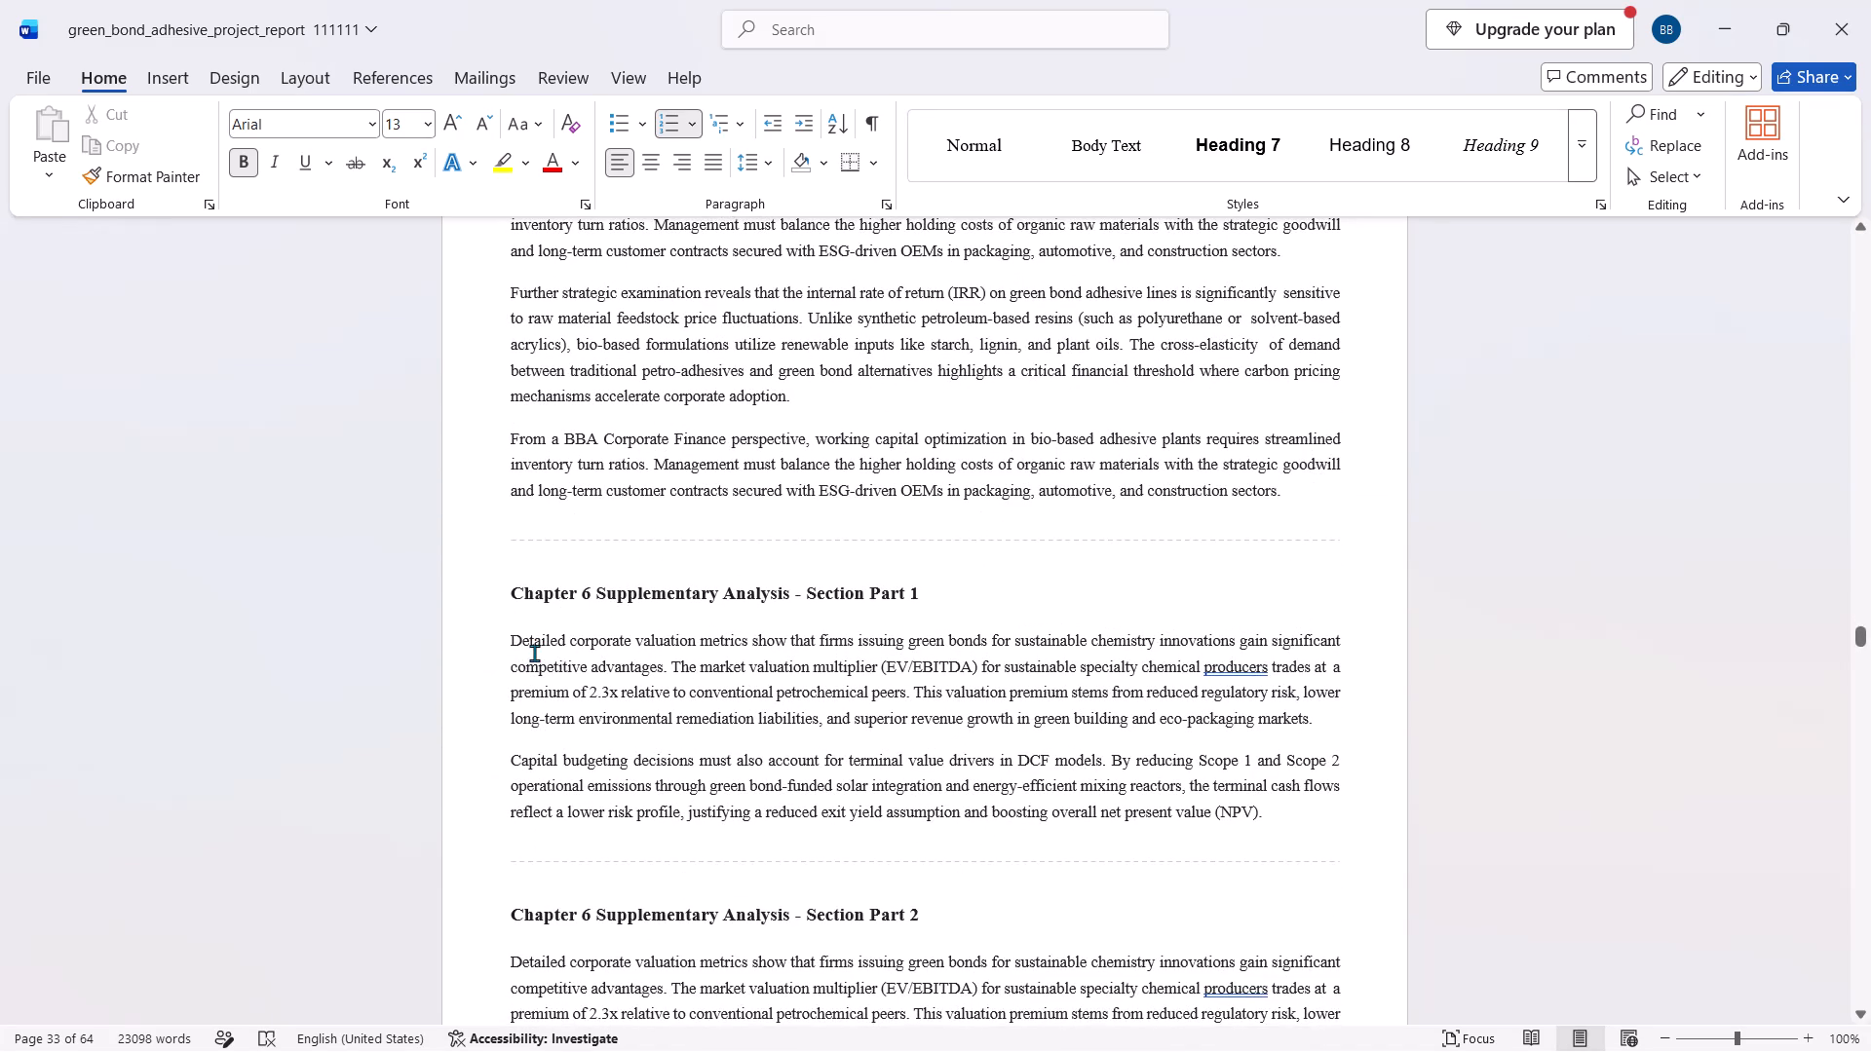
{"action": "left_click", "coordinate": [596, 592]}
{"action": "key", "text": "BackSpace"}
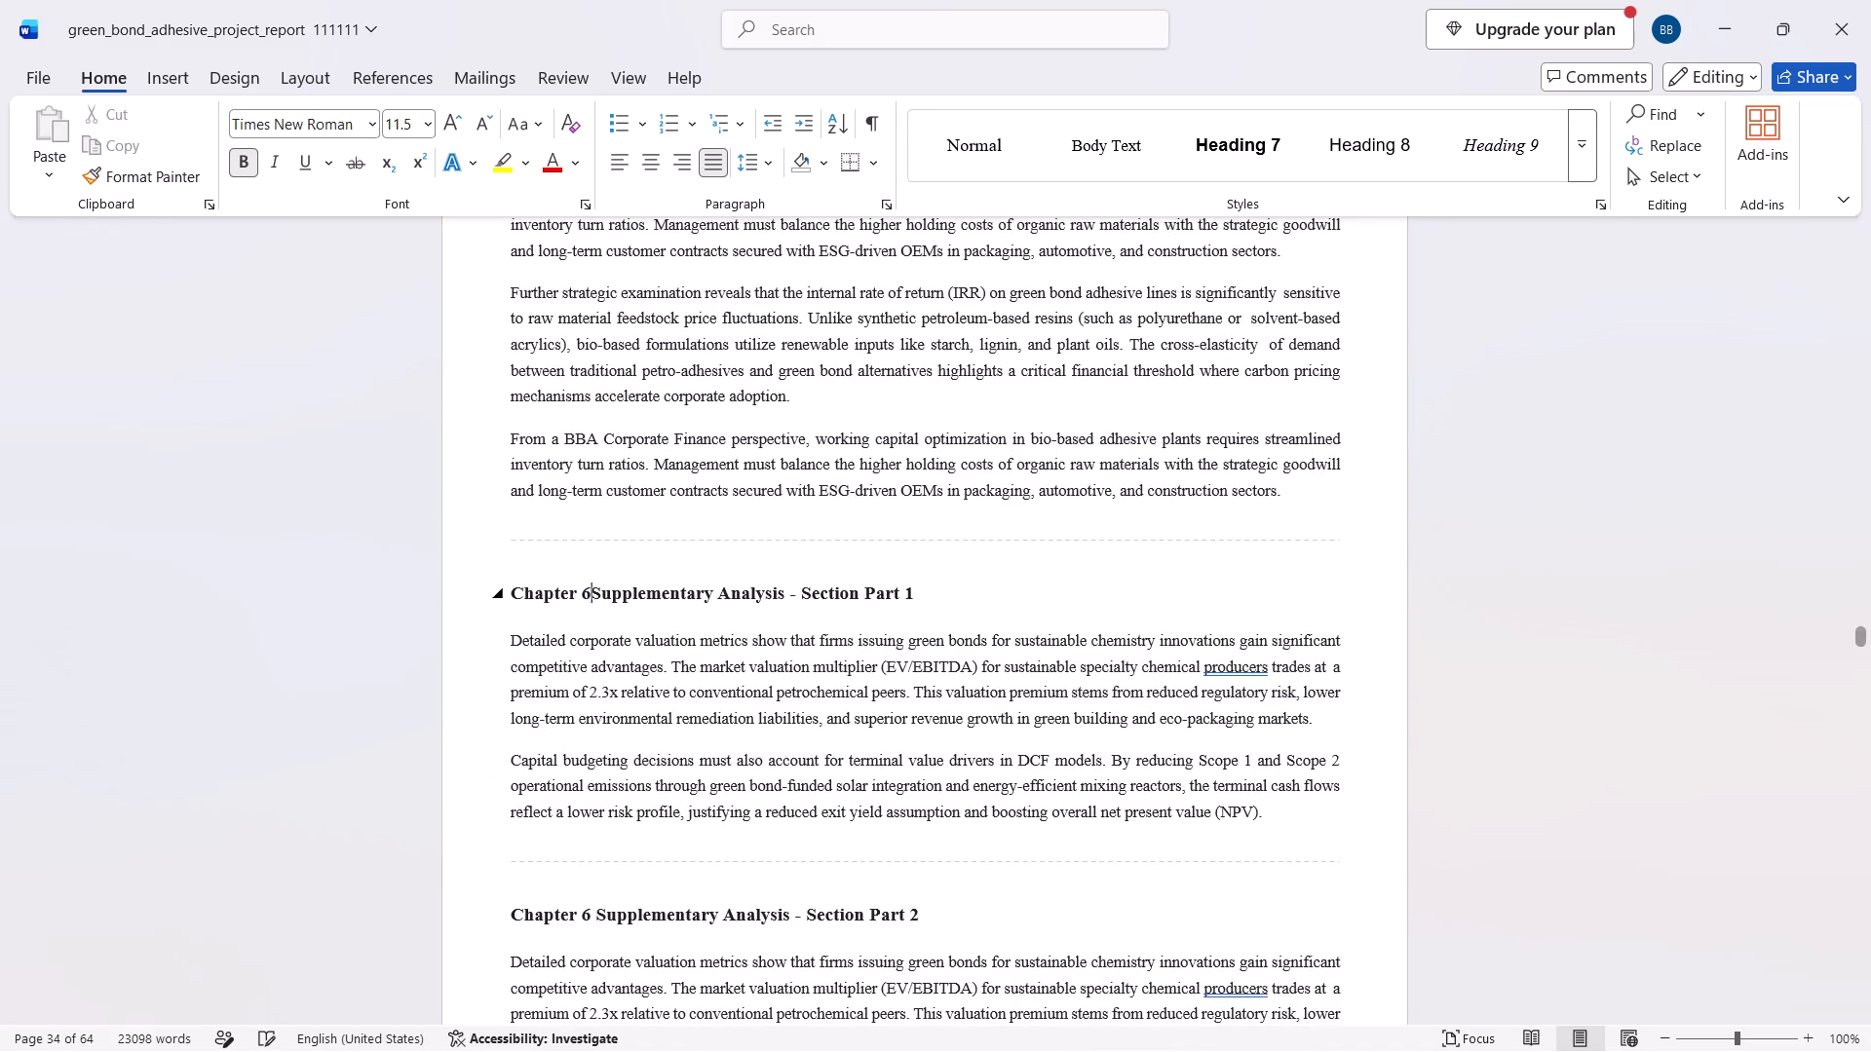
{"action": "key", "text": "BackSpace"}
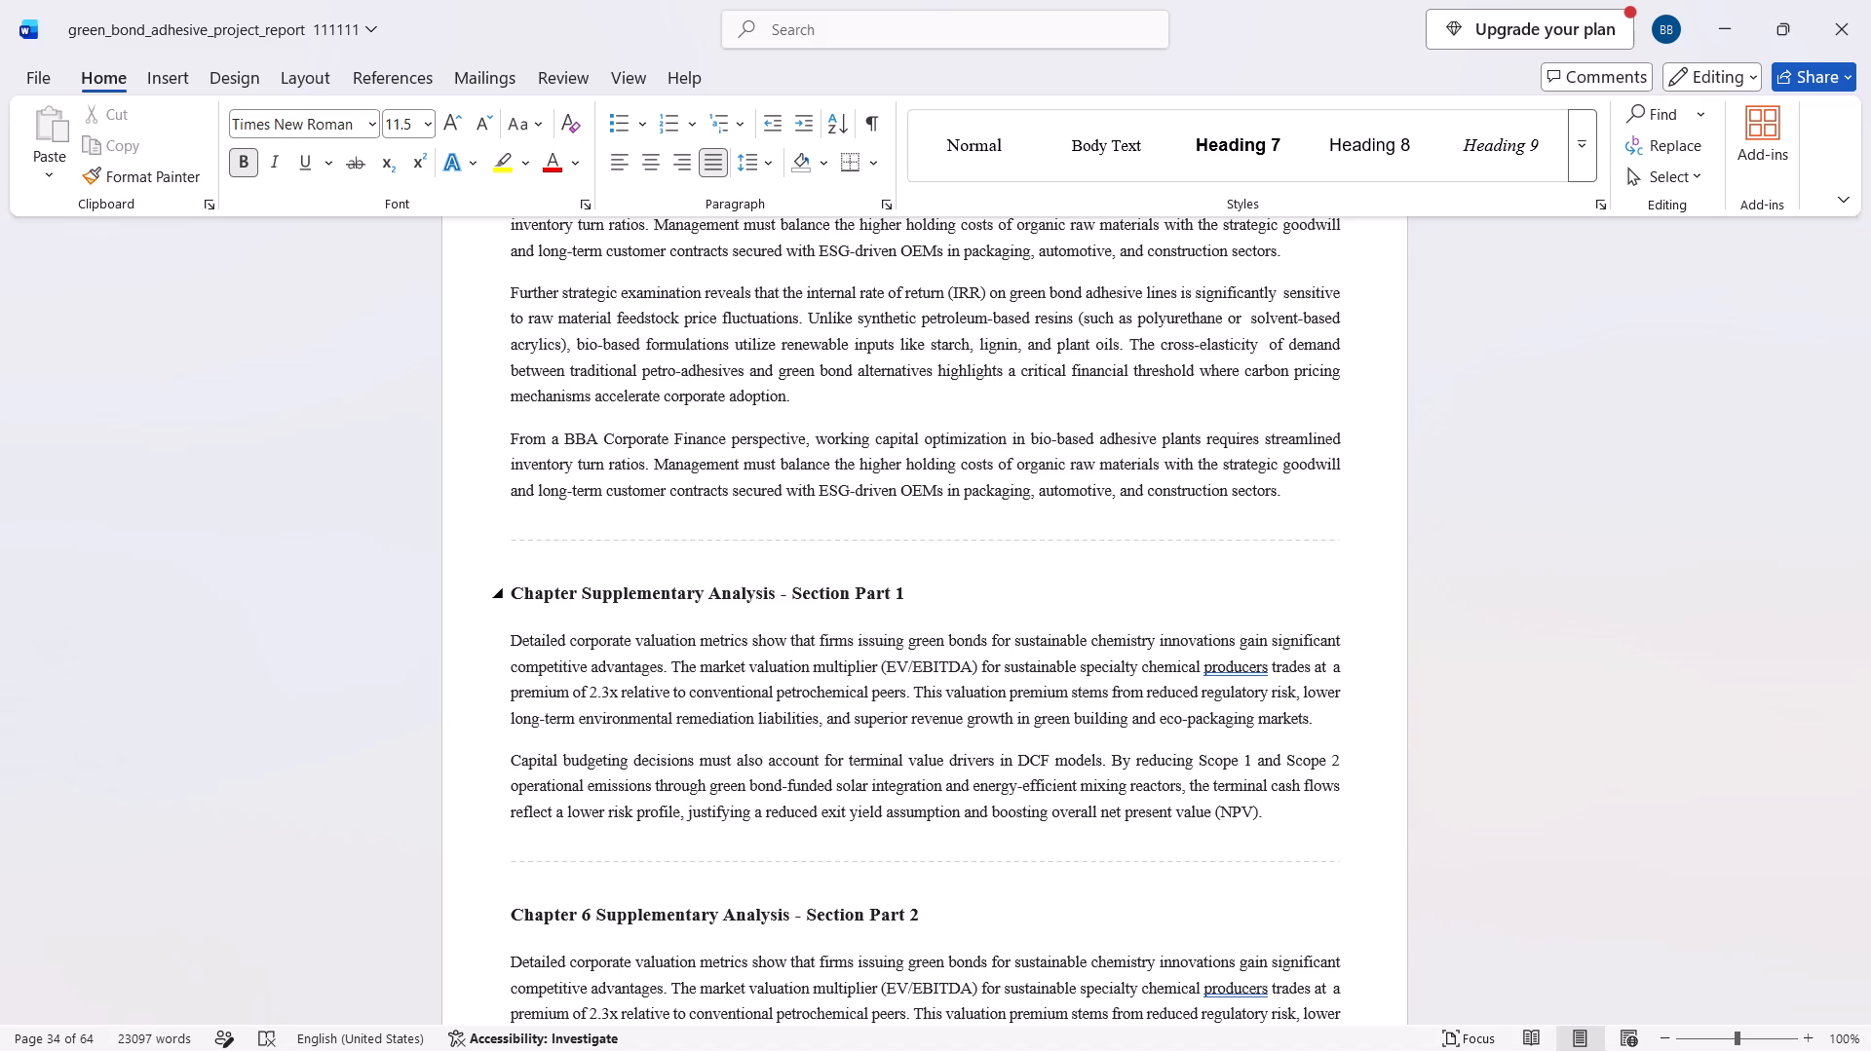
{"action": "type", "text": "5"}
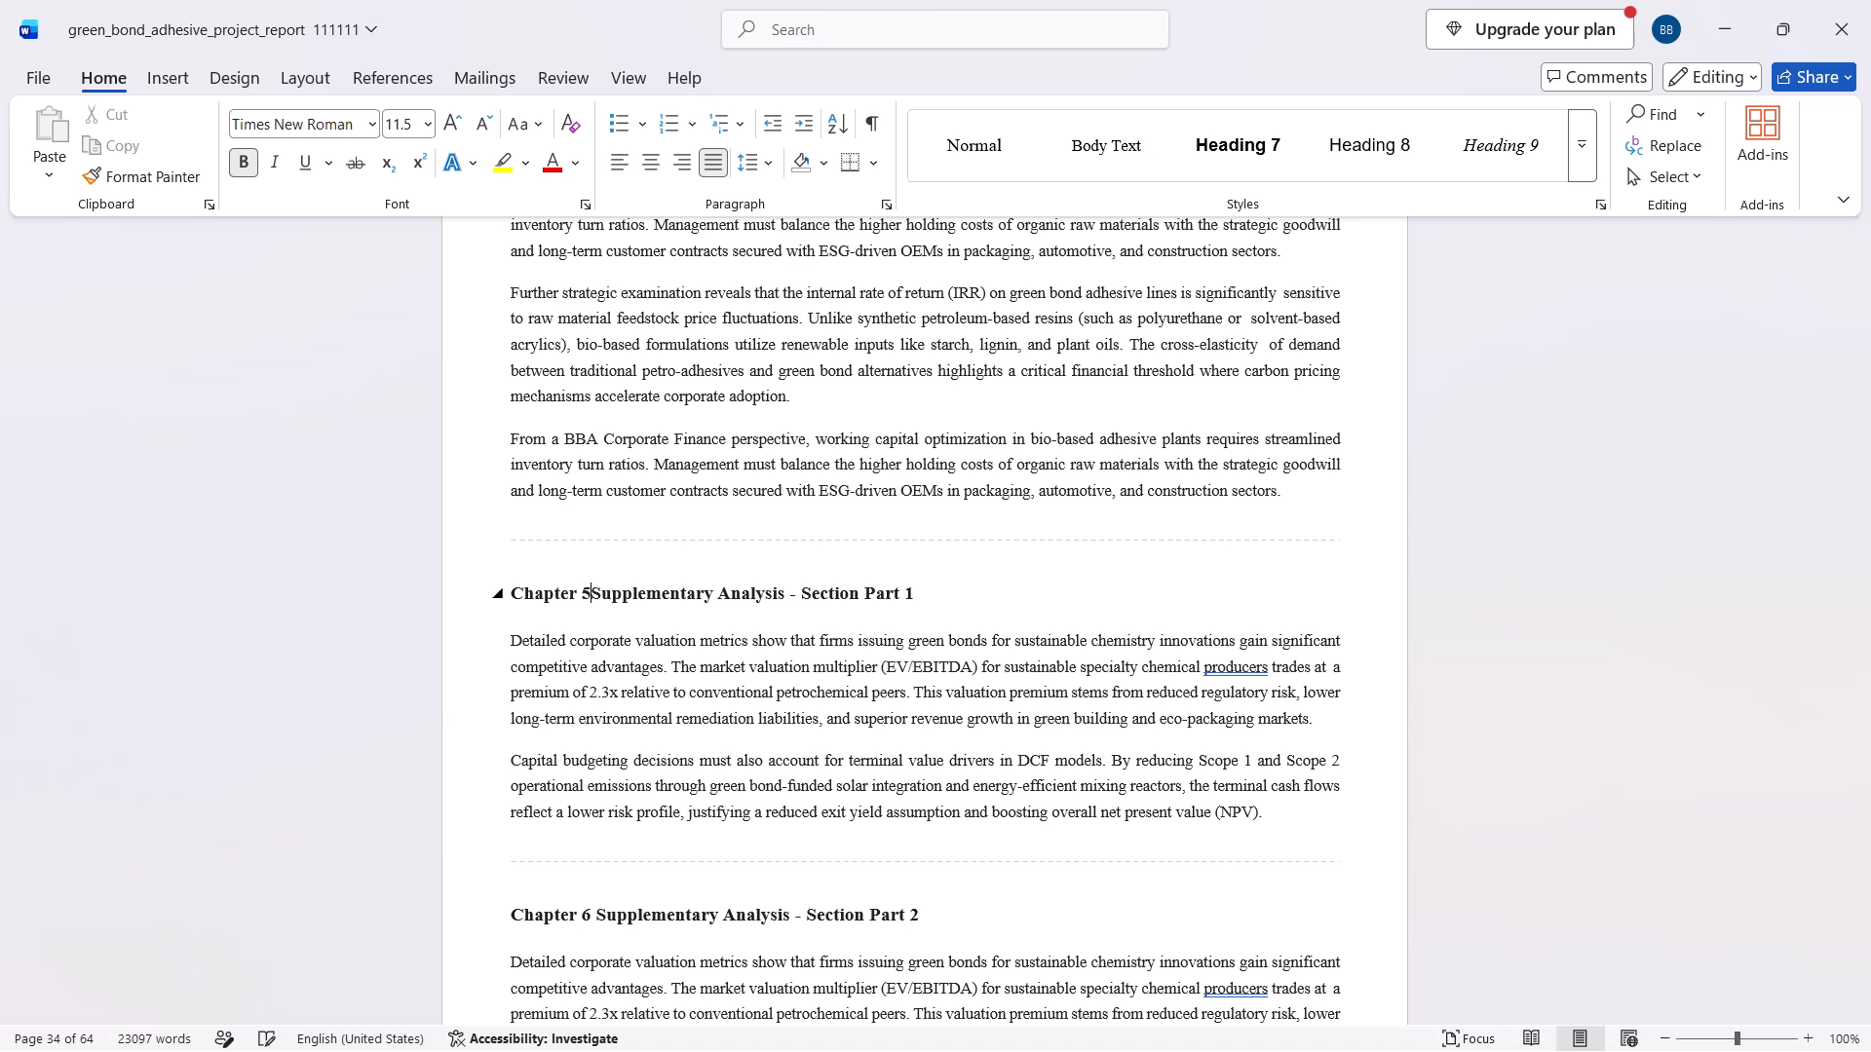
{"action": "key", "text": "space"}
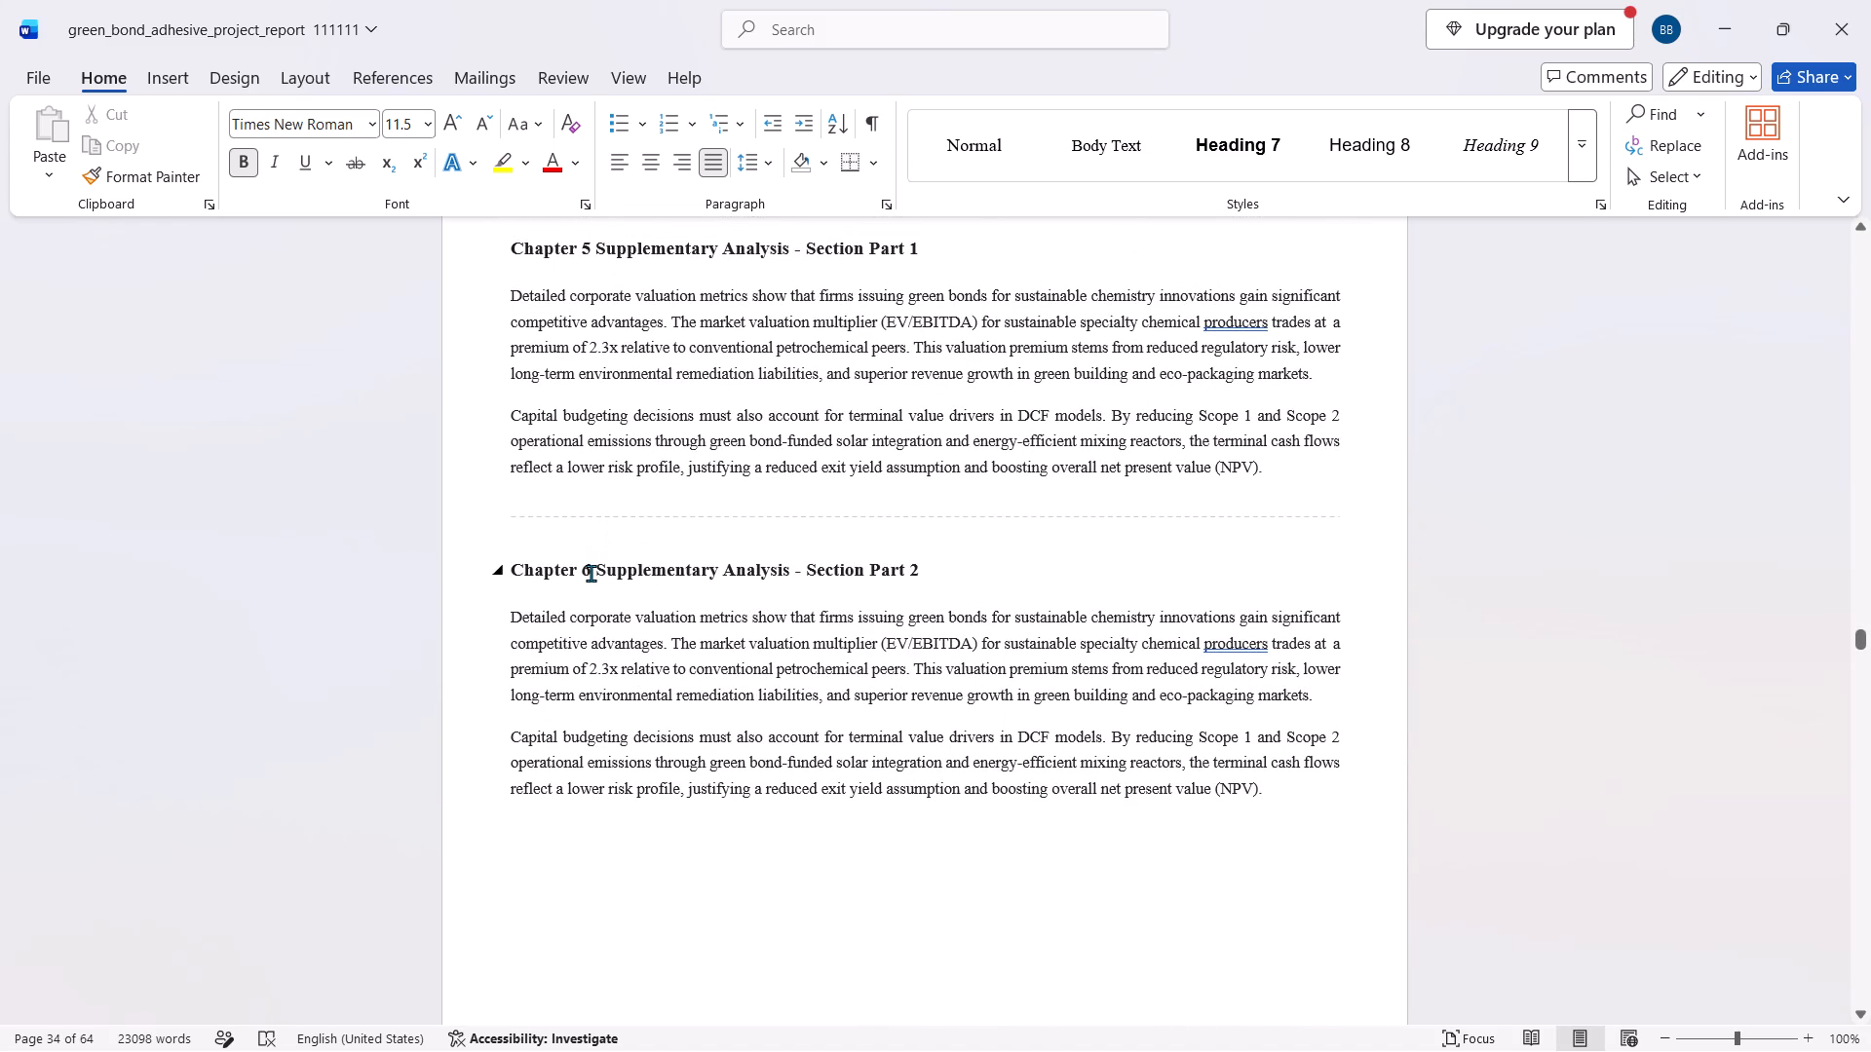
Change the chapter number to 5 in the "Supplementary Analysis" headings for Section Part 2 and Section Part 3.
{"action": "left_click", "coordinate": [592, 574]}
{"action": "key", "text": "BackSpace"}
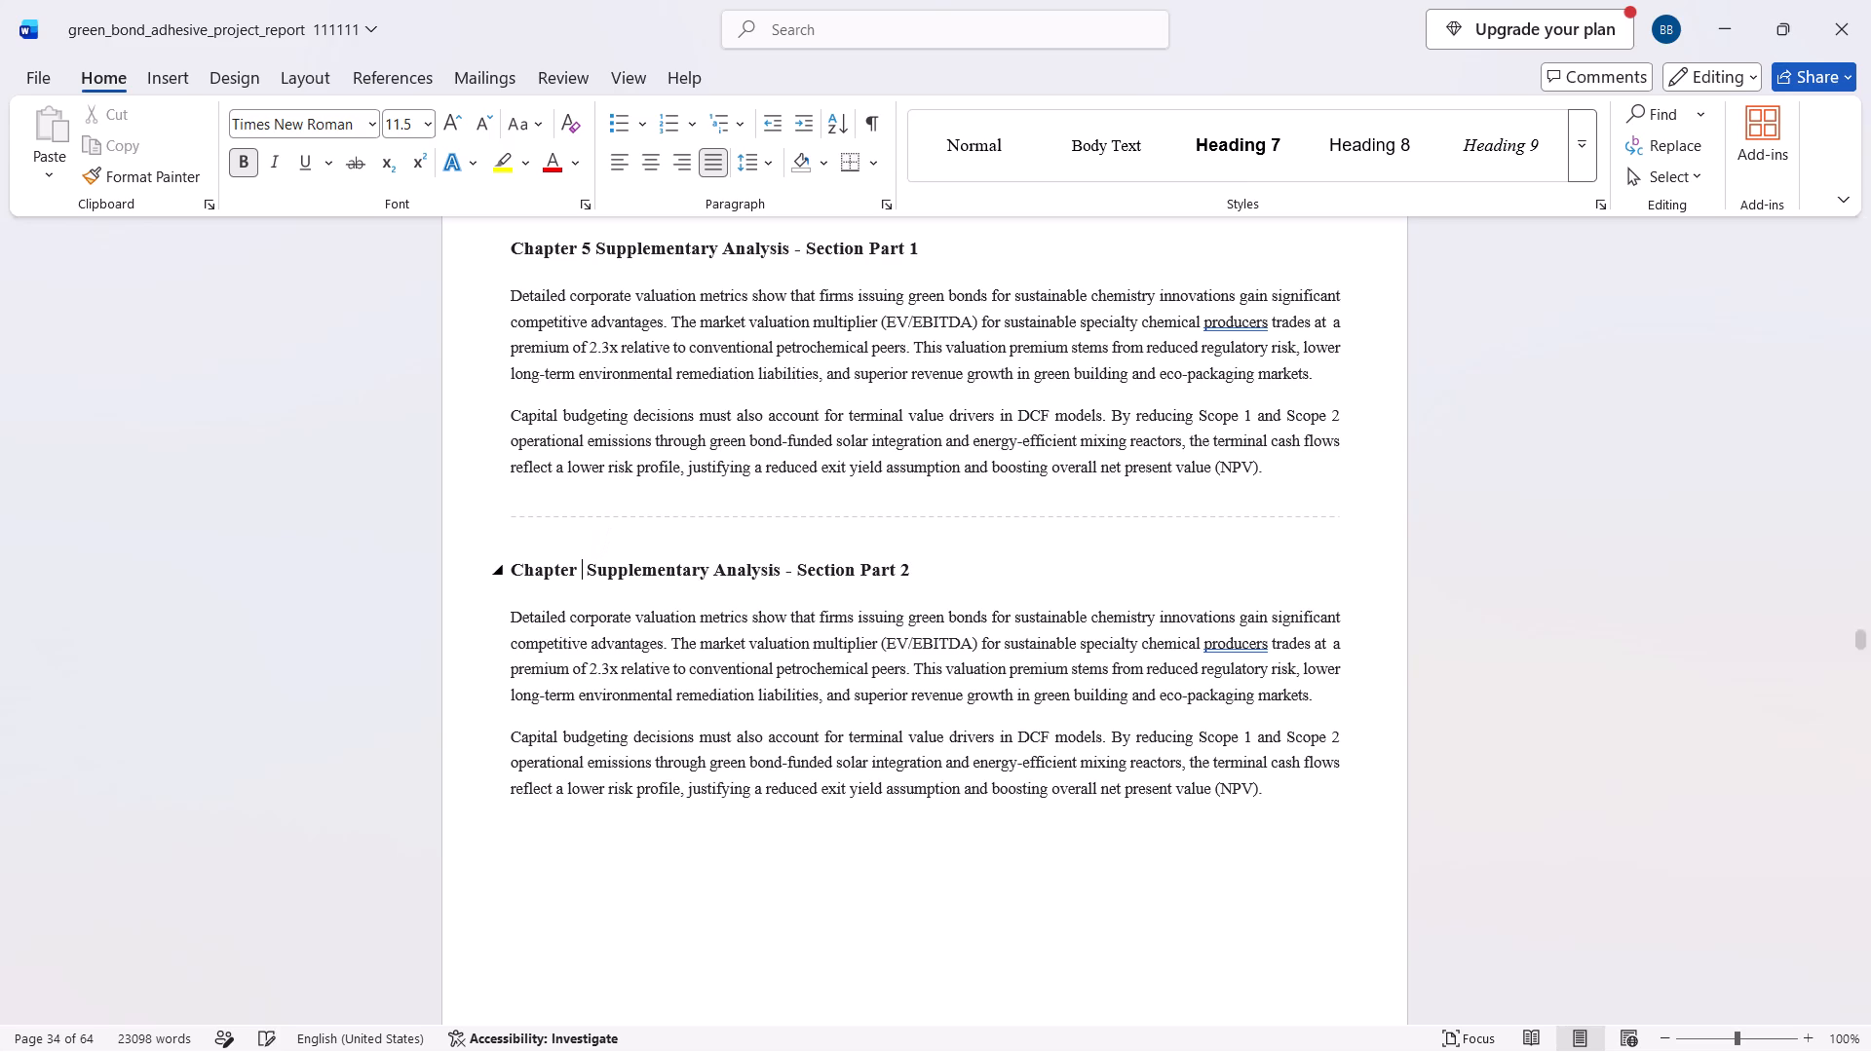
{"action": "key", "text": "5"}
{"action": "scroll", "coordinate": [592, 574], "scroll_direction": "down", "scroll_amount": 1}
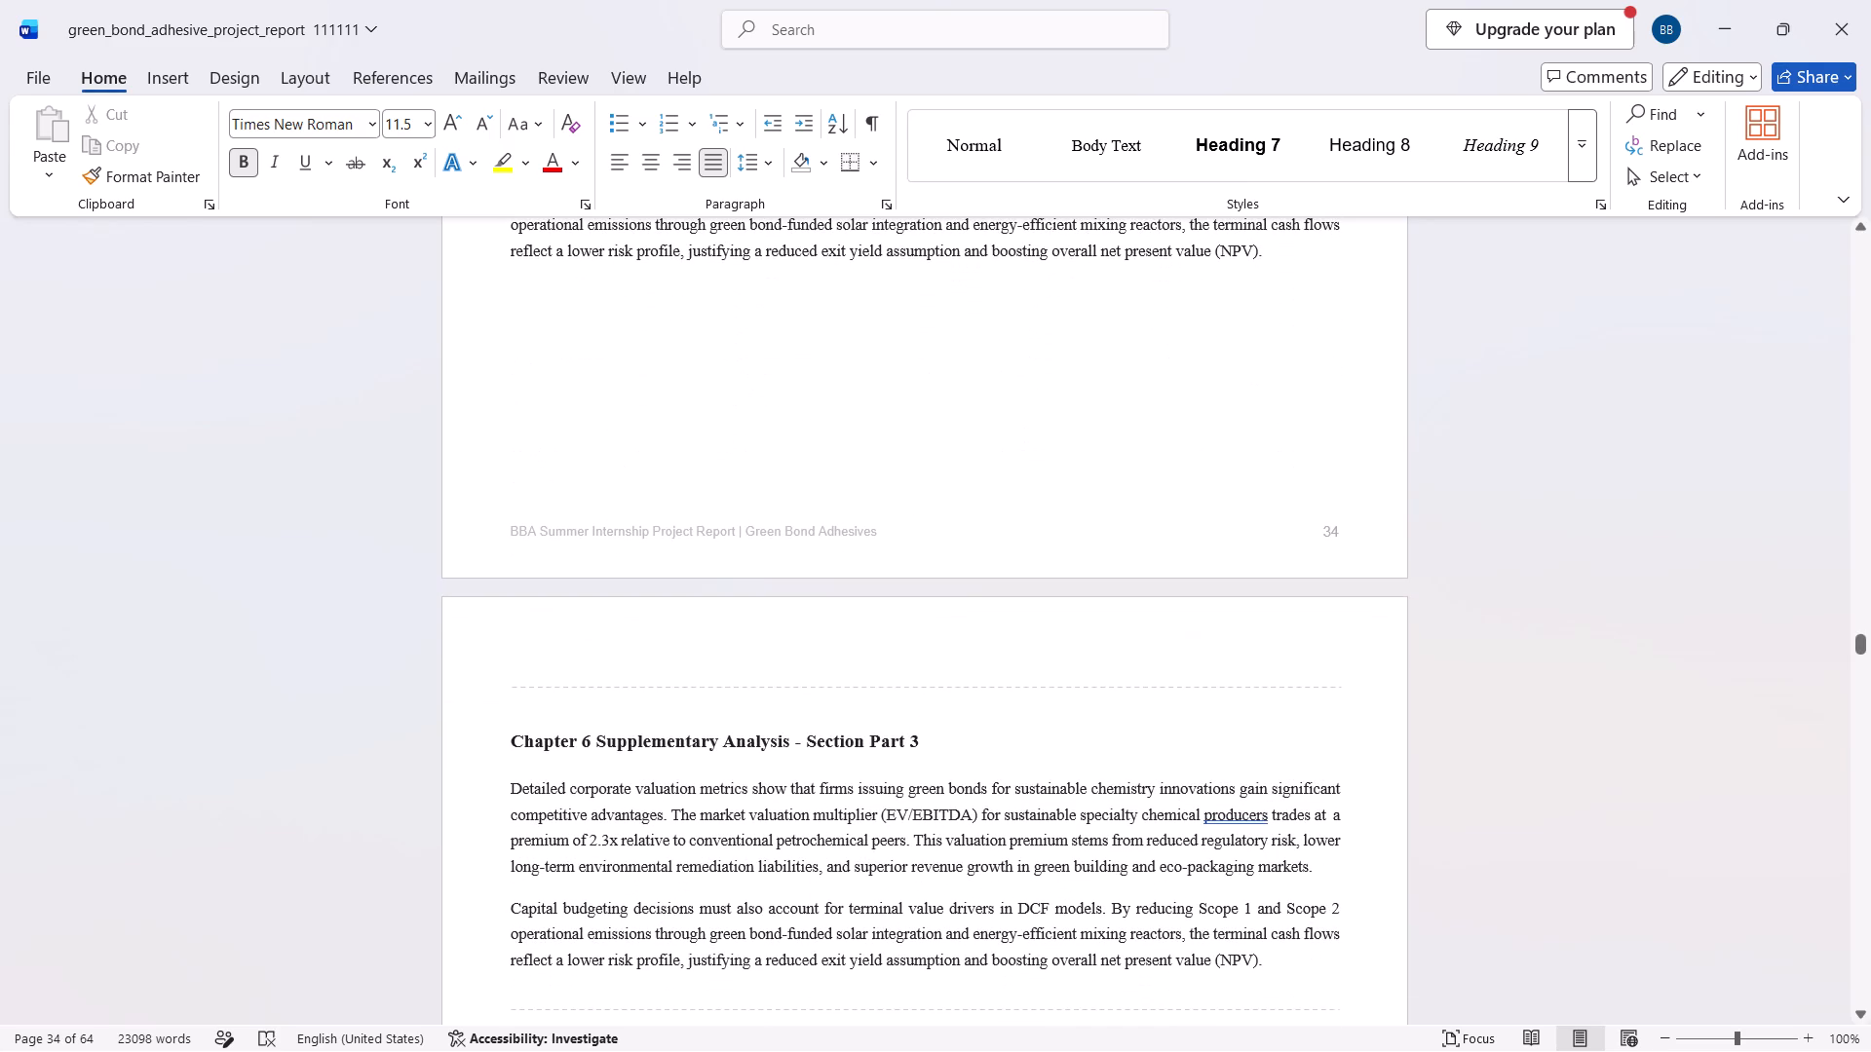
{"action": "left_click", "coordinate": [594, 745]}
{"action": "key", "text": "Left"}
{"action": "key", "text": "BackSpace"}
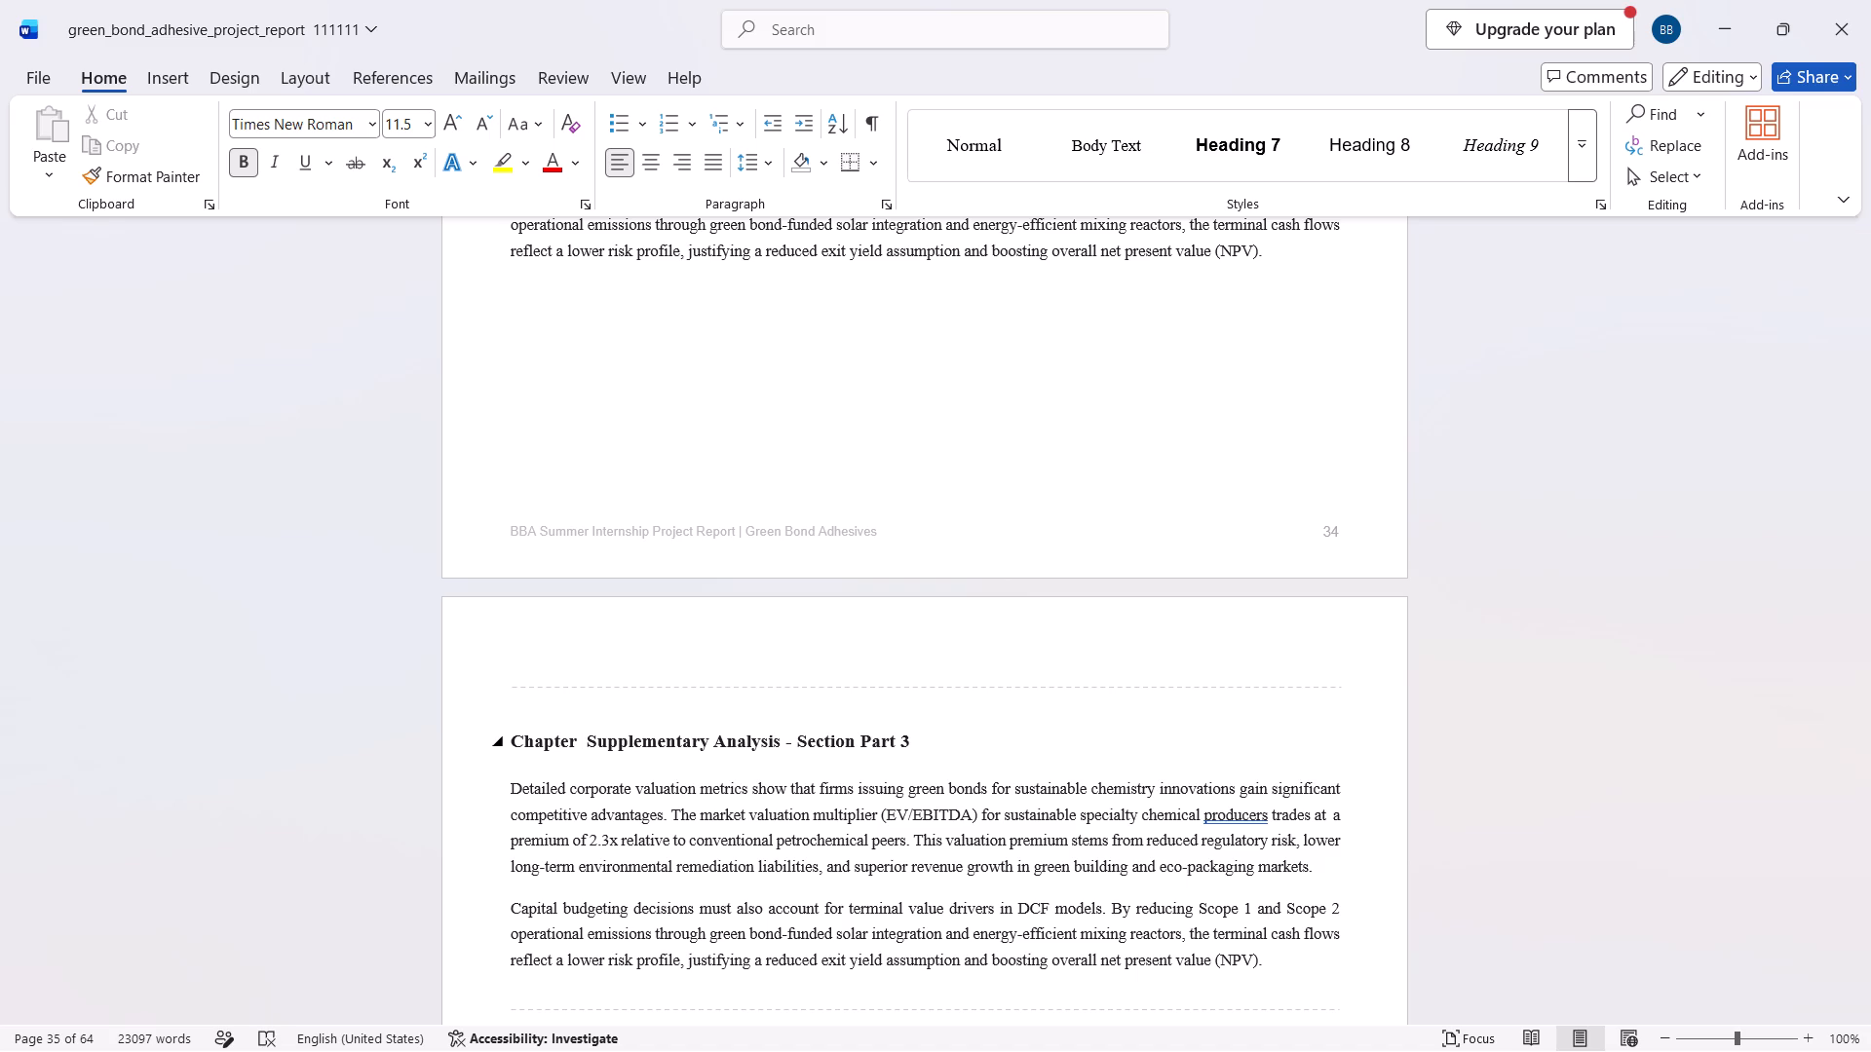
{"action": "key", "text": "5"}
Change the chapter number to 5 in the "Supplementary Analysis" headings for Section Part 4 and Section Part 5.
{"action": "scroll", "coordinate": [594, 745], "scroll_direction": "down", "scroll_amount": 1}
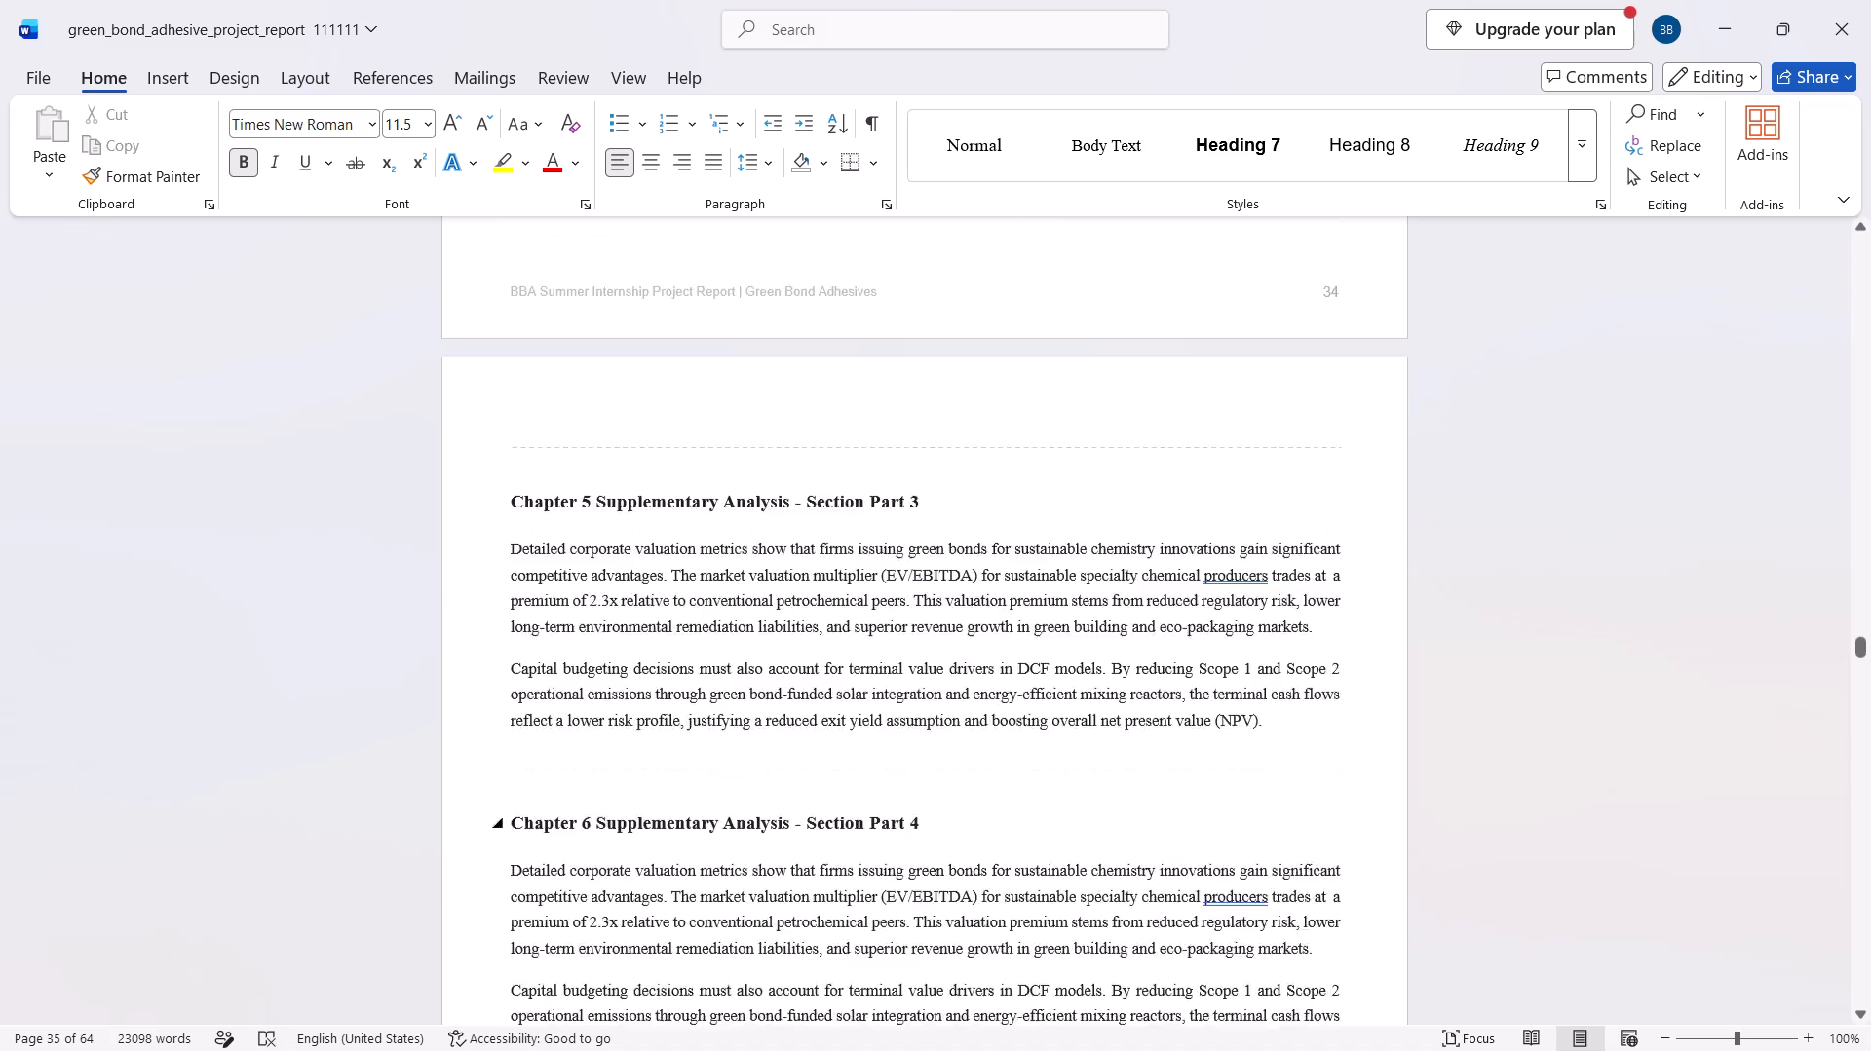
{"action": "scroll", "coordinate": [594, 745], "scroll_direction": "down", "scroll_amount": 1}
{"action": "left_click", "coordinate": [592, 530]}
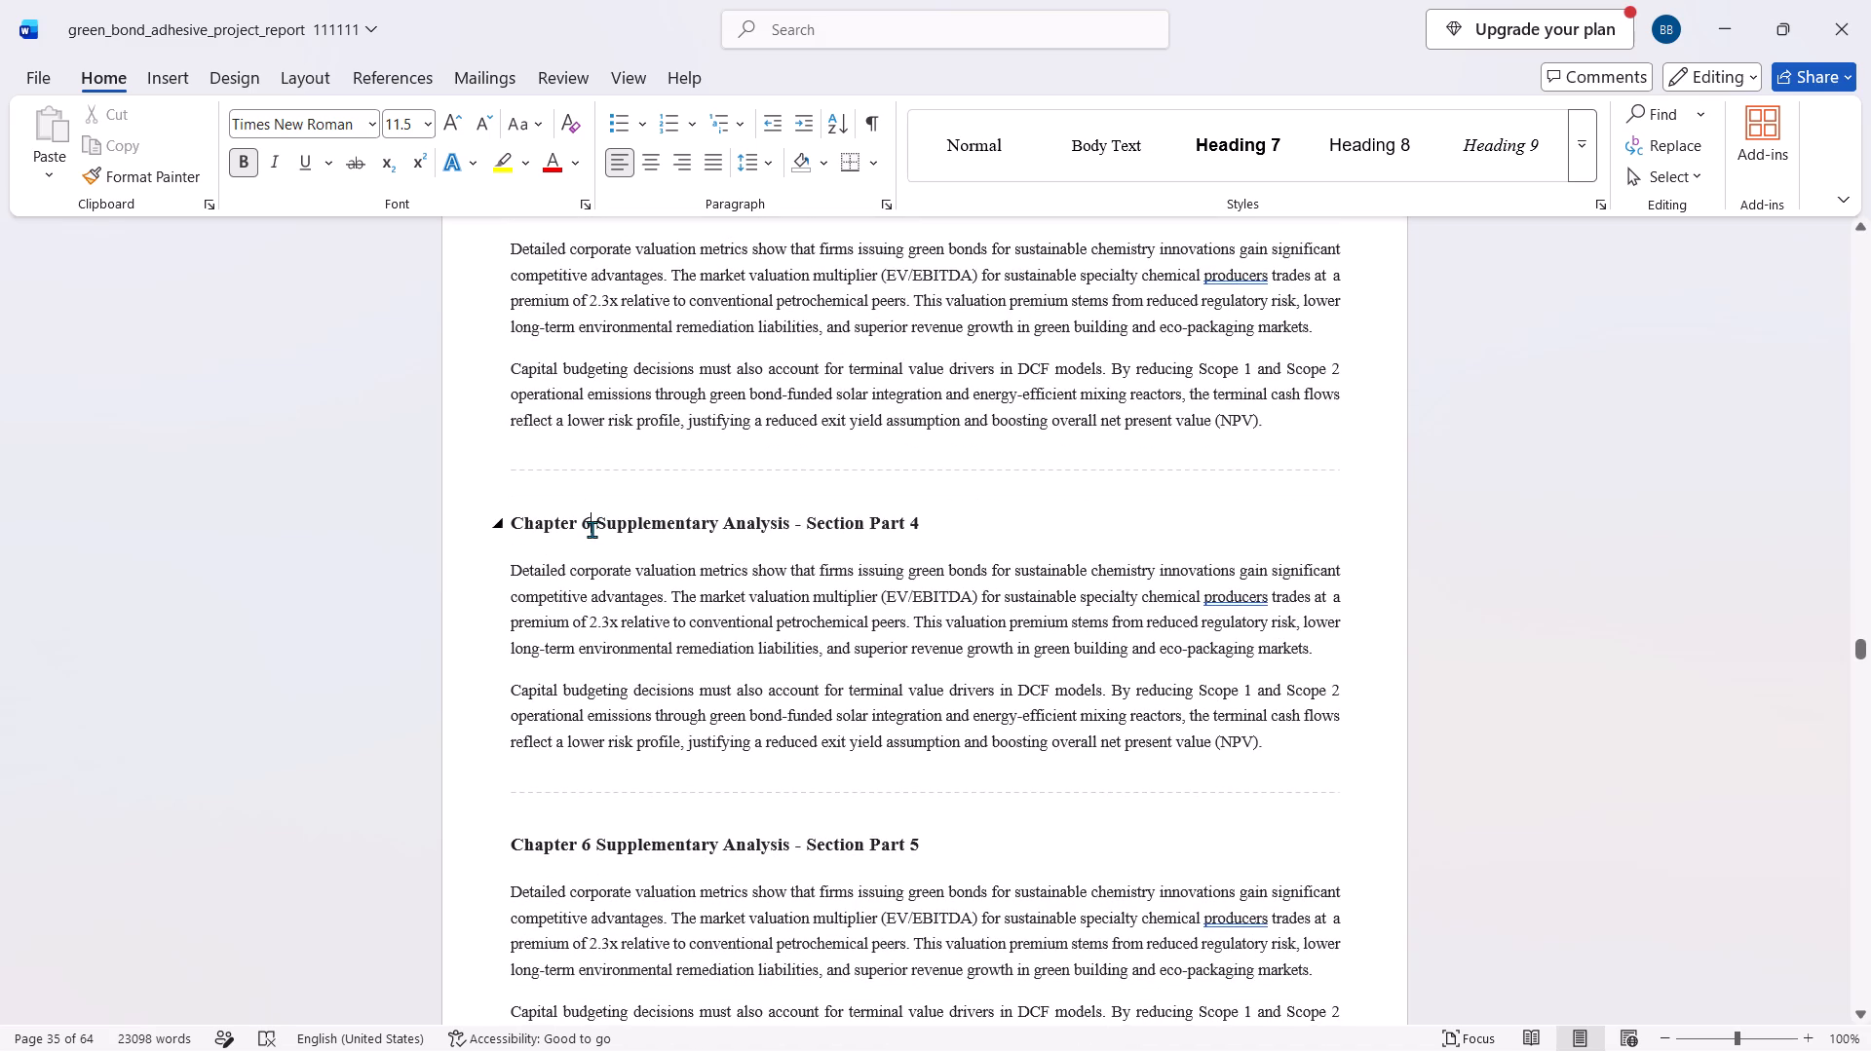
{"action": "key", "text": "BackSpace"}
{"action": "key", "text": "5"}
{"action": "scroll", "coordinate": [592, 530], "scroll_direction": "down", "scroll_amount": 1}
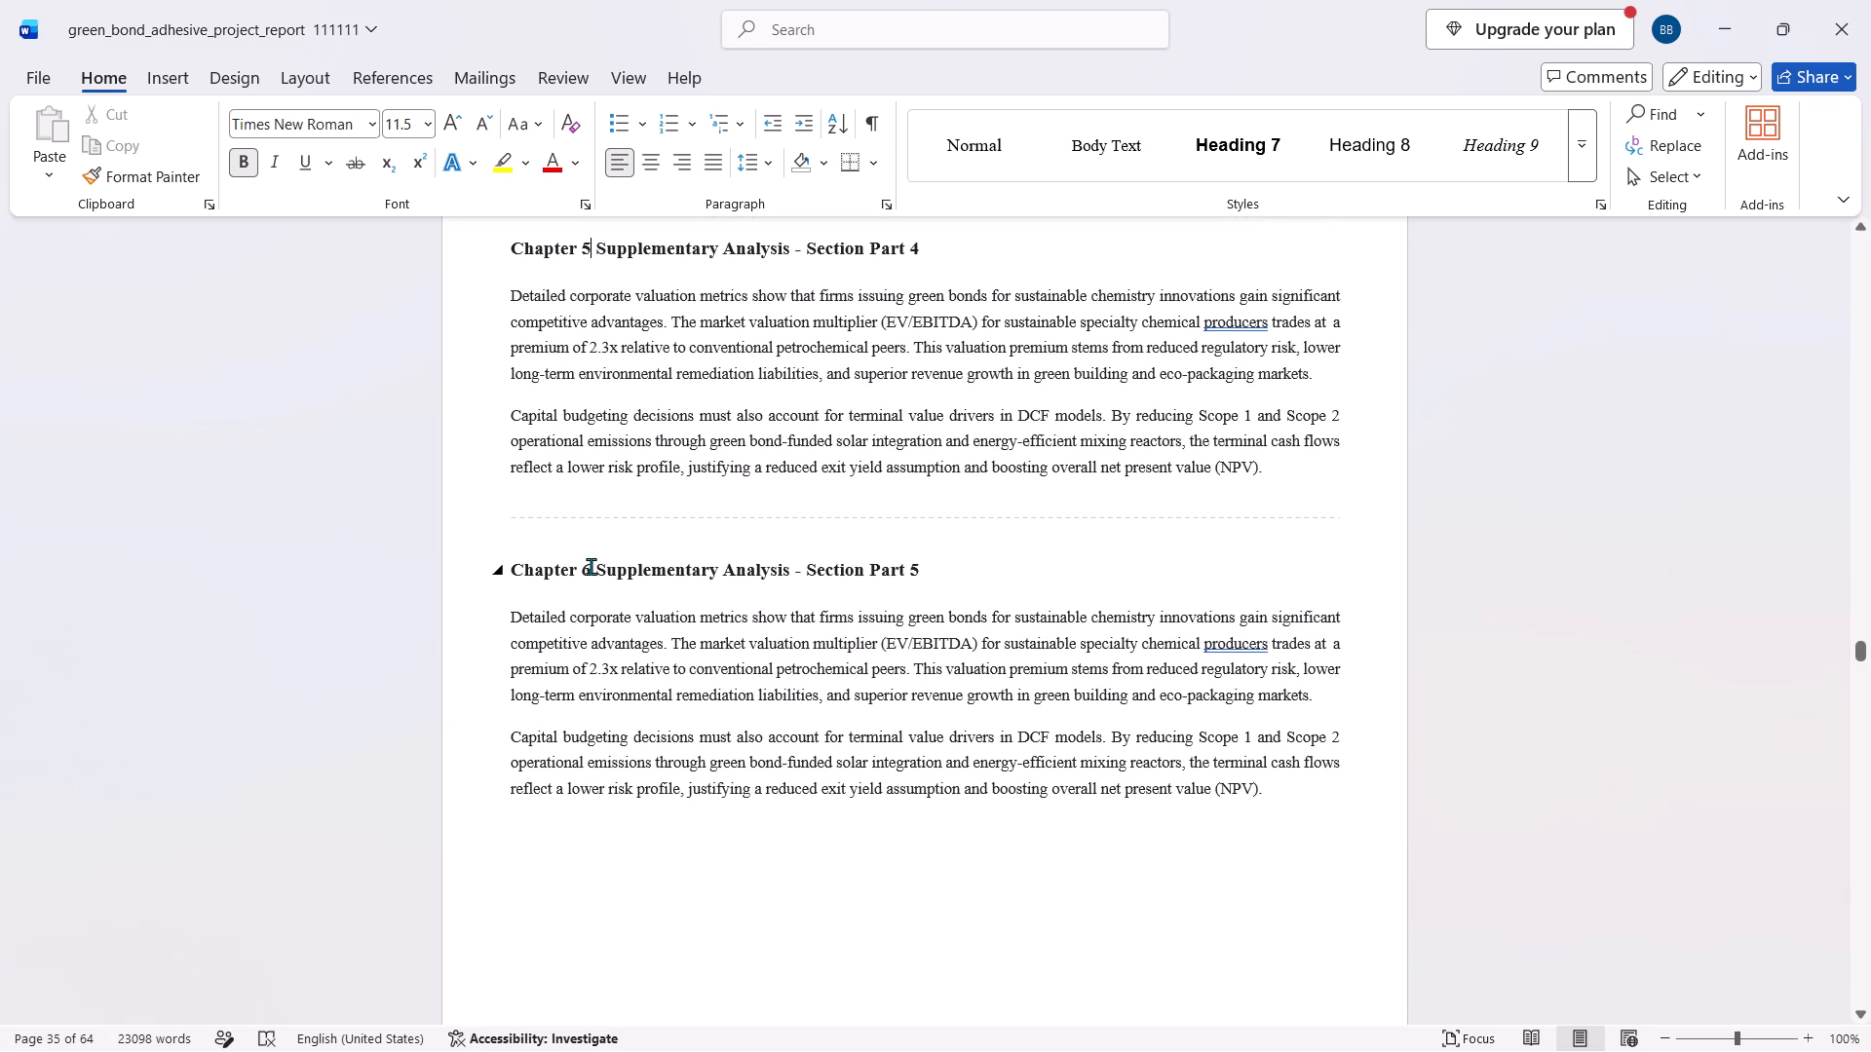
{"action": "left_click", "coordinate": [591, 568]}
{"action": "key", "text": "BackSpace"}
{"action": "key", "text": "5"}
Change the chapter number to 5 in the "Supplementary Analysis - Section Part 6" heading.
{"action": "scroll", "coordinate": [591, 568], "scroll_direction": "down", "scroll_amount": 1}
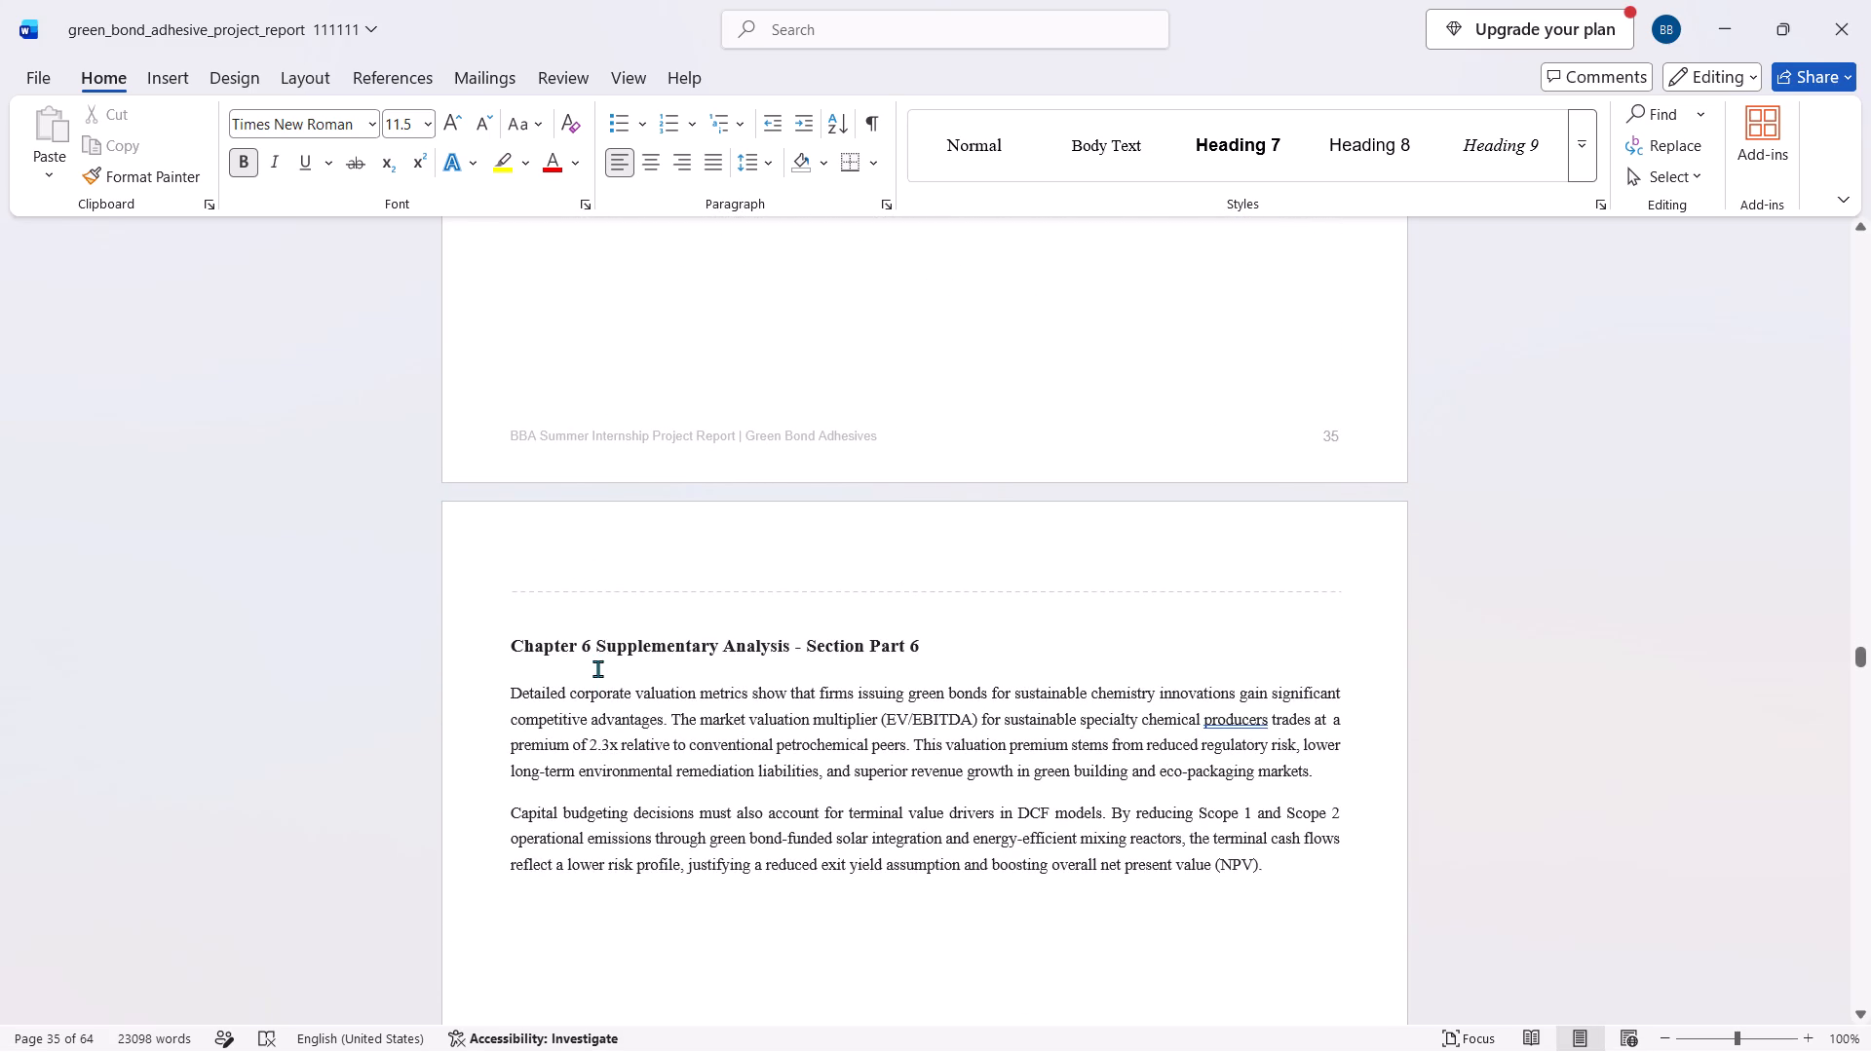
{"action": "left_click", "coordinate": [592, 648]}
{"action": "key", "text": "BackSpace"}
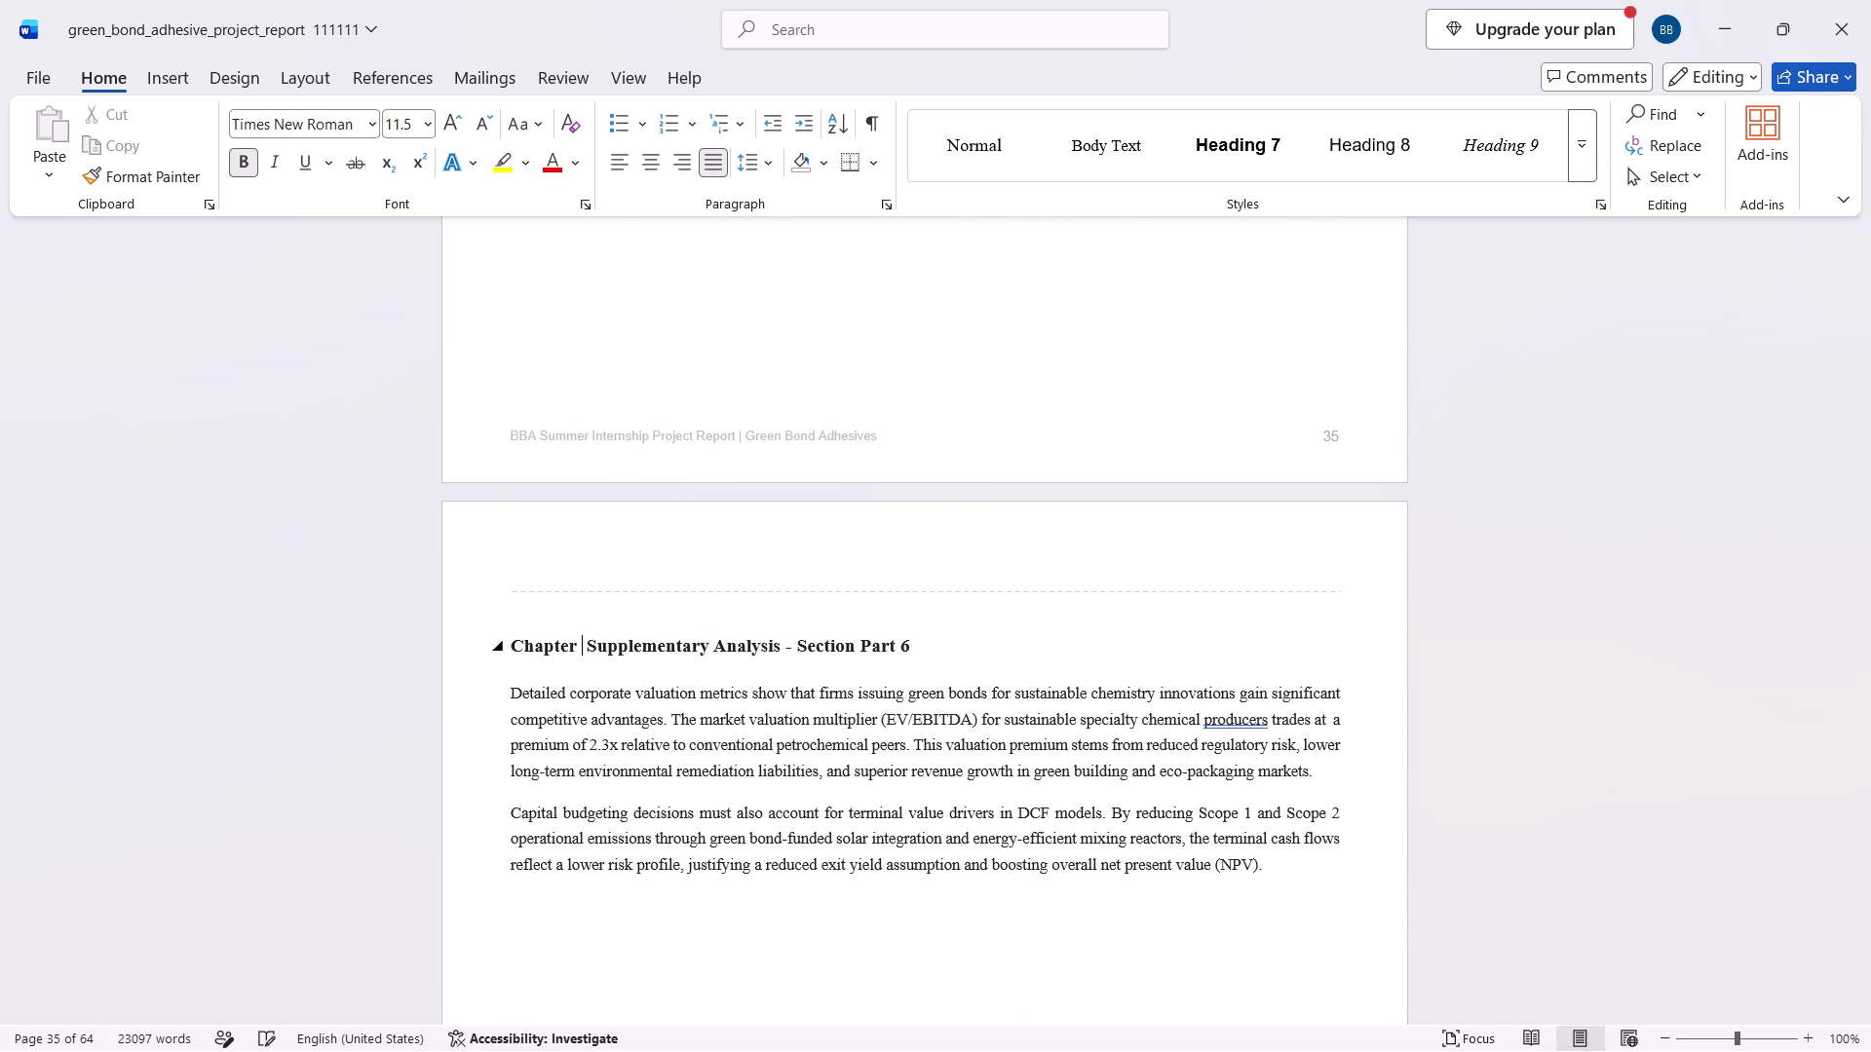
{"action": "key", "text": "5"}
Change the chapter number to 6 in the "Regulatory, Policy Framework & Tax Incentives" chapter title.
{"action": "scroll", "coordinate": [592, 648], "scroll_direction": "down", "scroll_amount": 1}
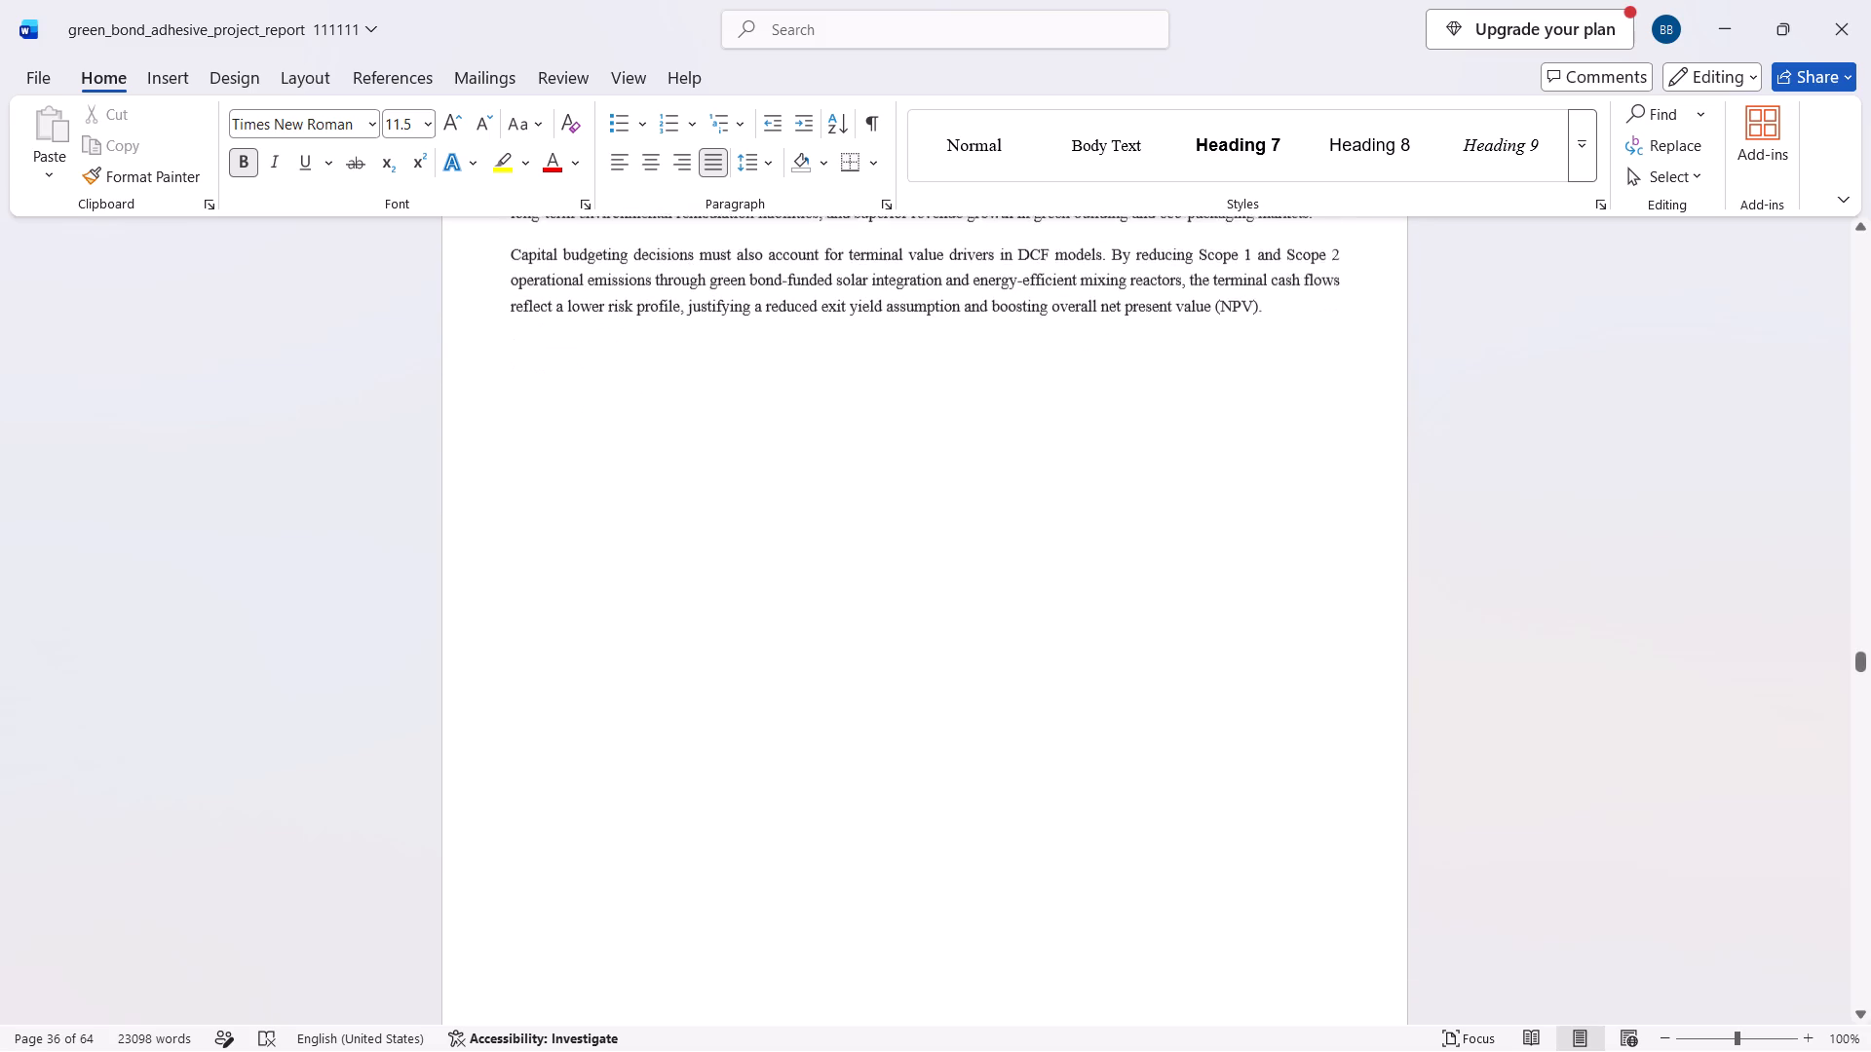
{"action": "scroll", "coordinate": [592, 648], "scroll_direction": "down", "scroll_amount": 2}
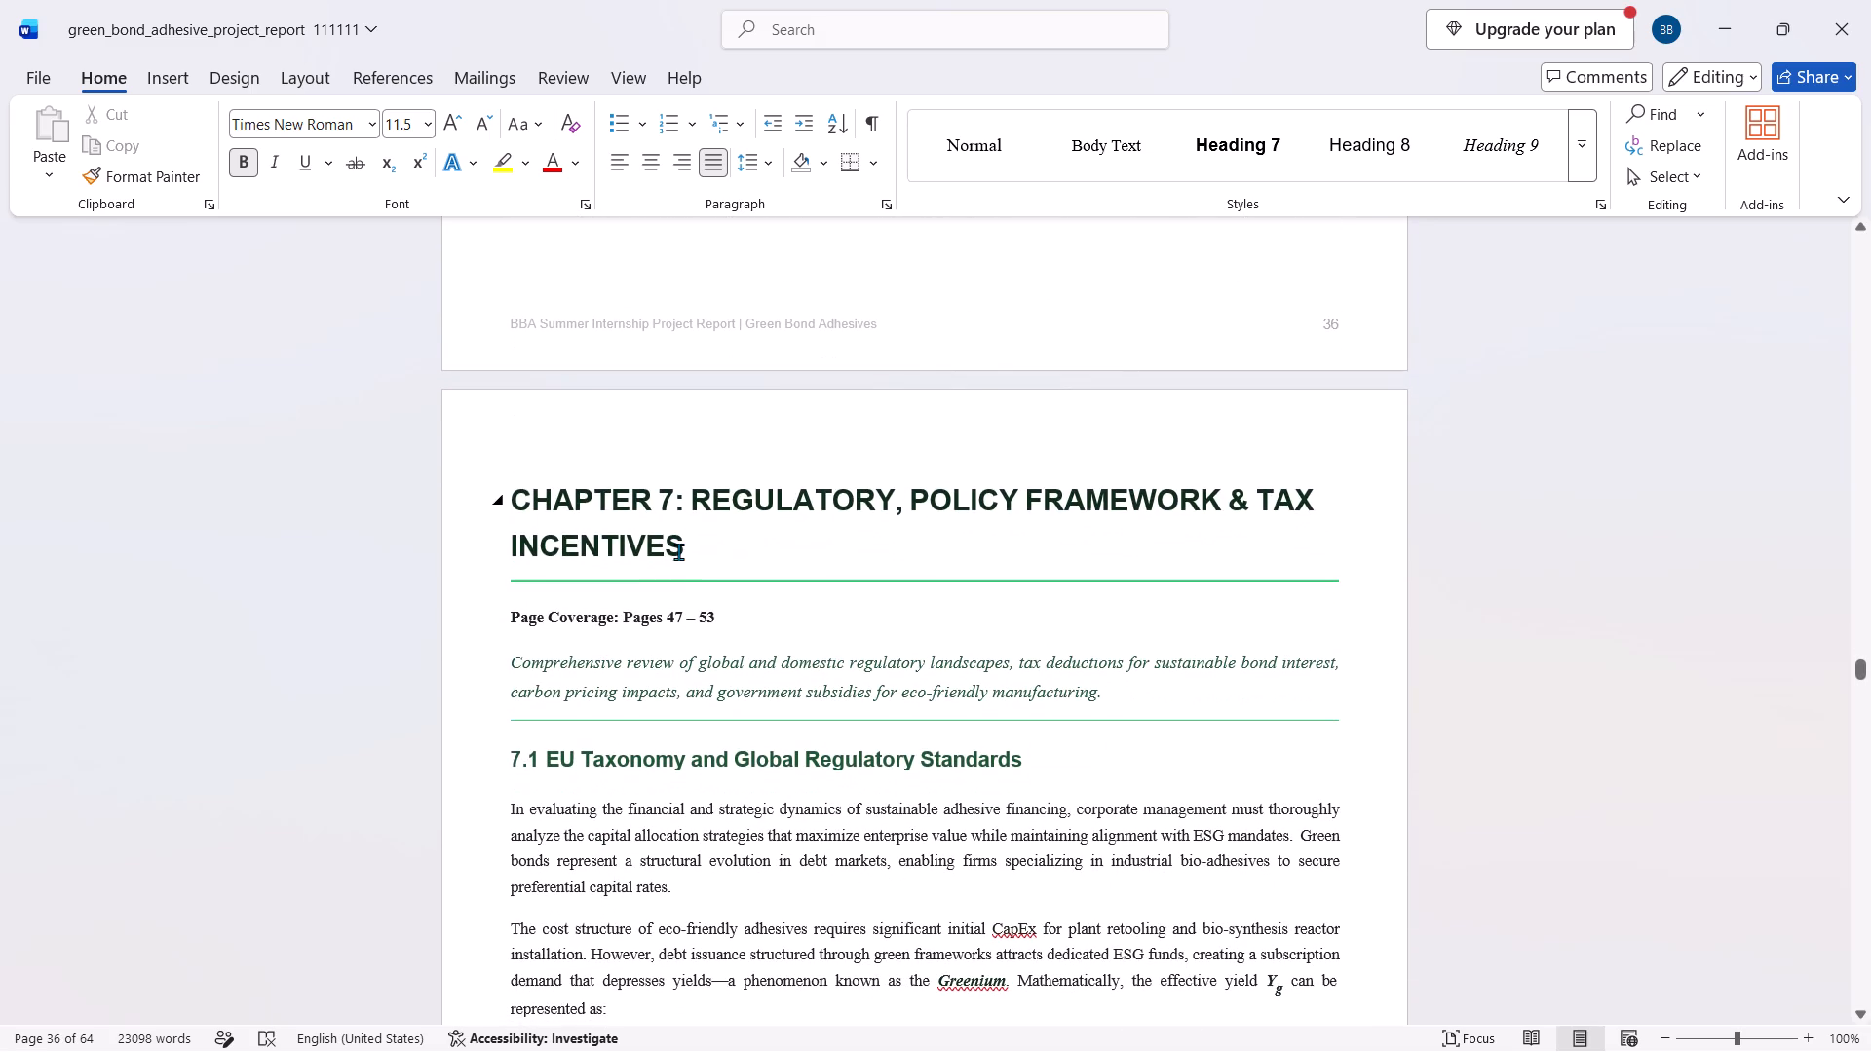
{"action": "left_click", "coordinate": [675, 502]}
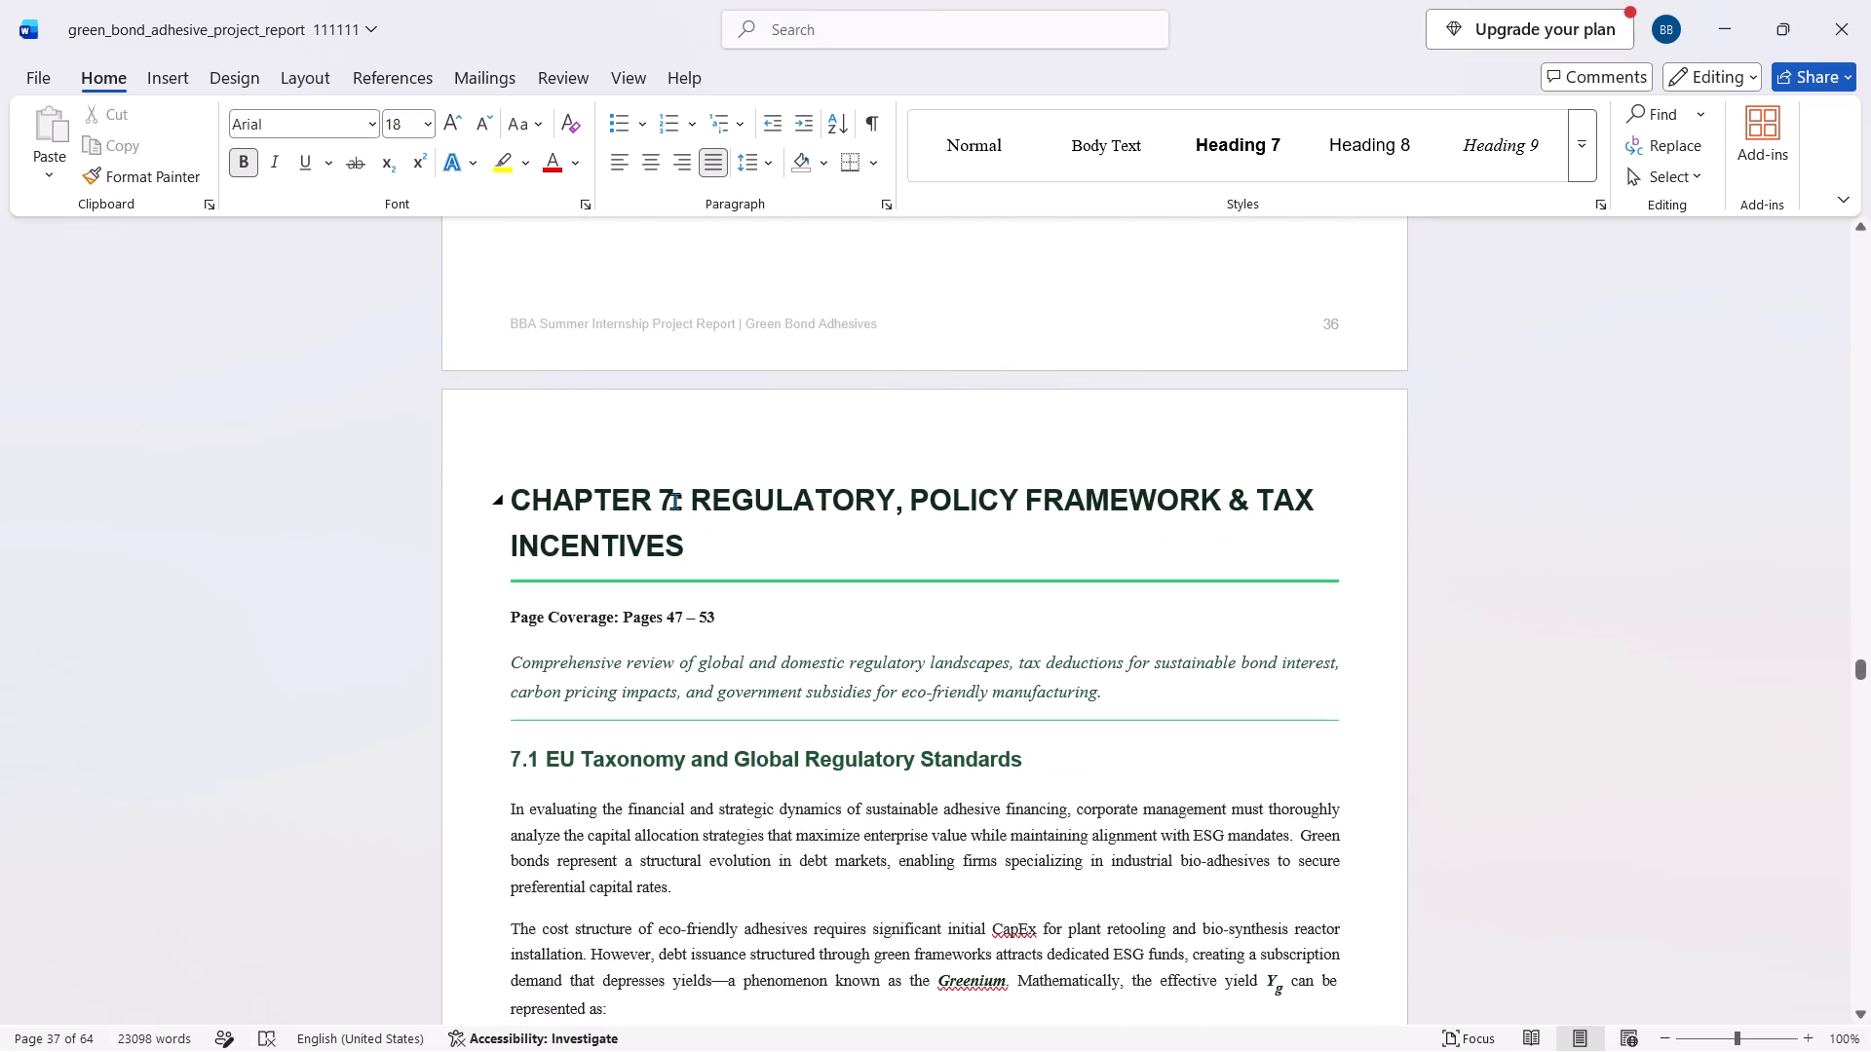
{"action": "key", "text": "BackSpace"}
{"action": "key", "text": "6"}
Remove the old section number from the "EU Taxonomy and Global Regulatory Standards" heading.
{"action": "left_click", "coordinate": [539, 761]}
{"action": "key", "text": "BackSpace"}
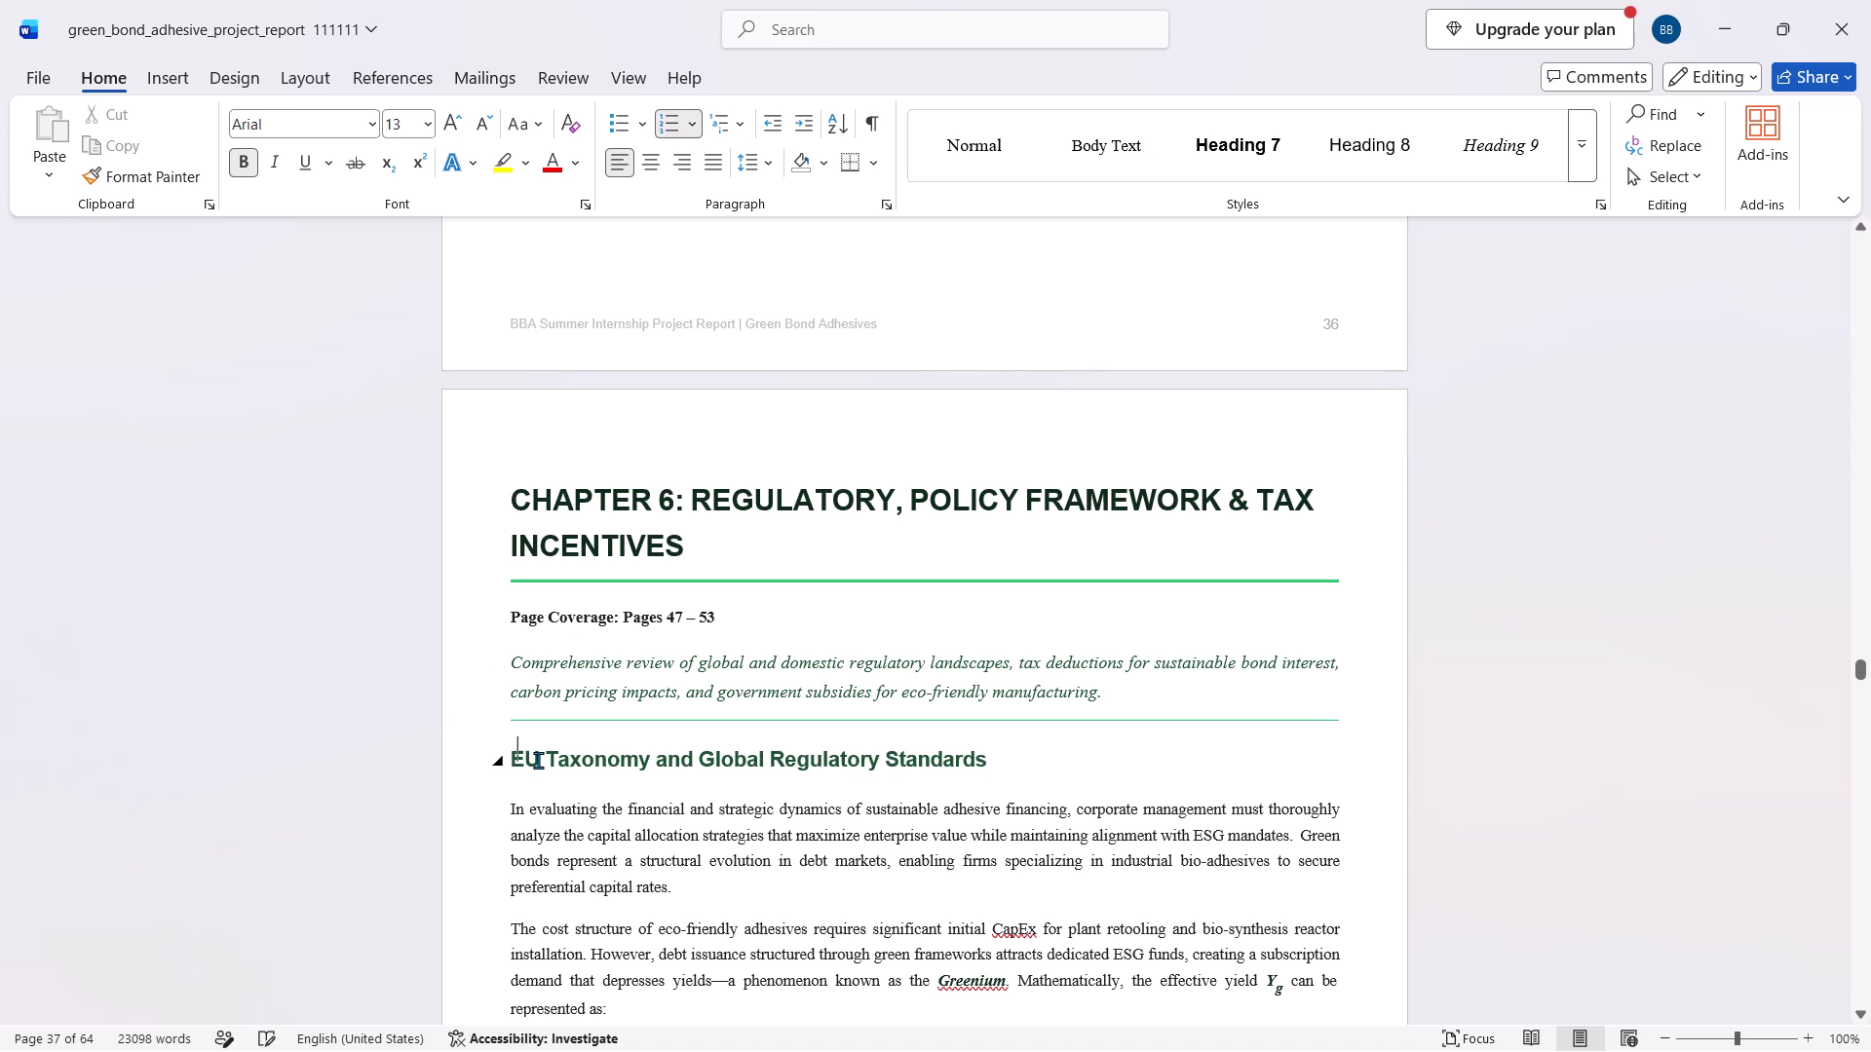
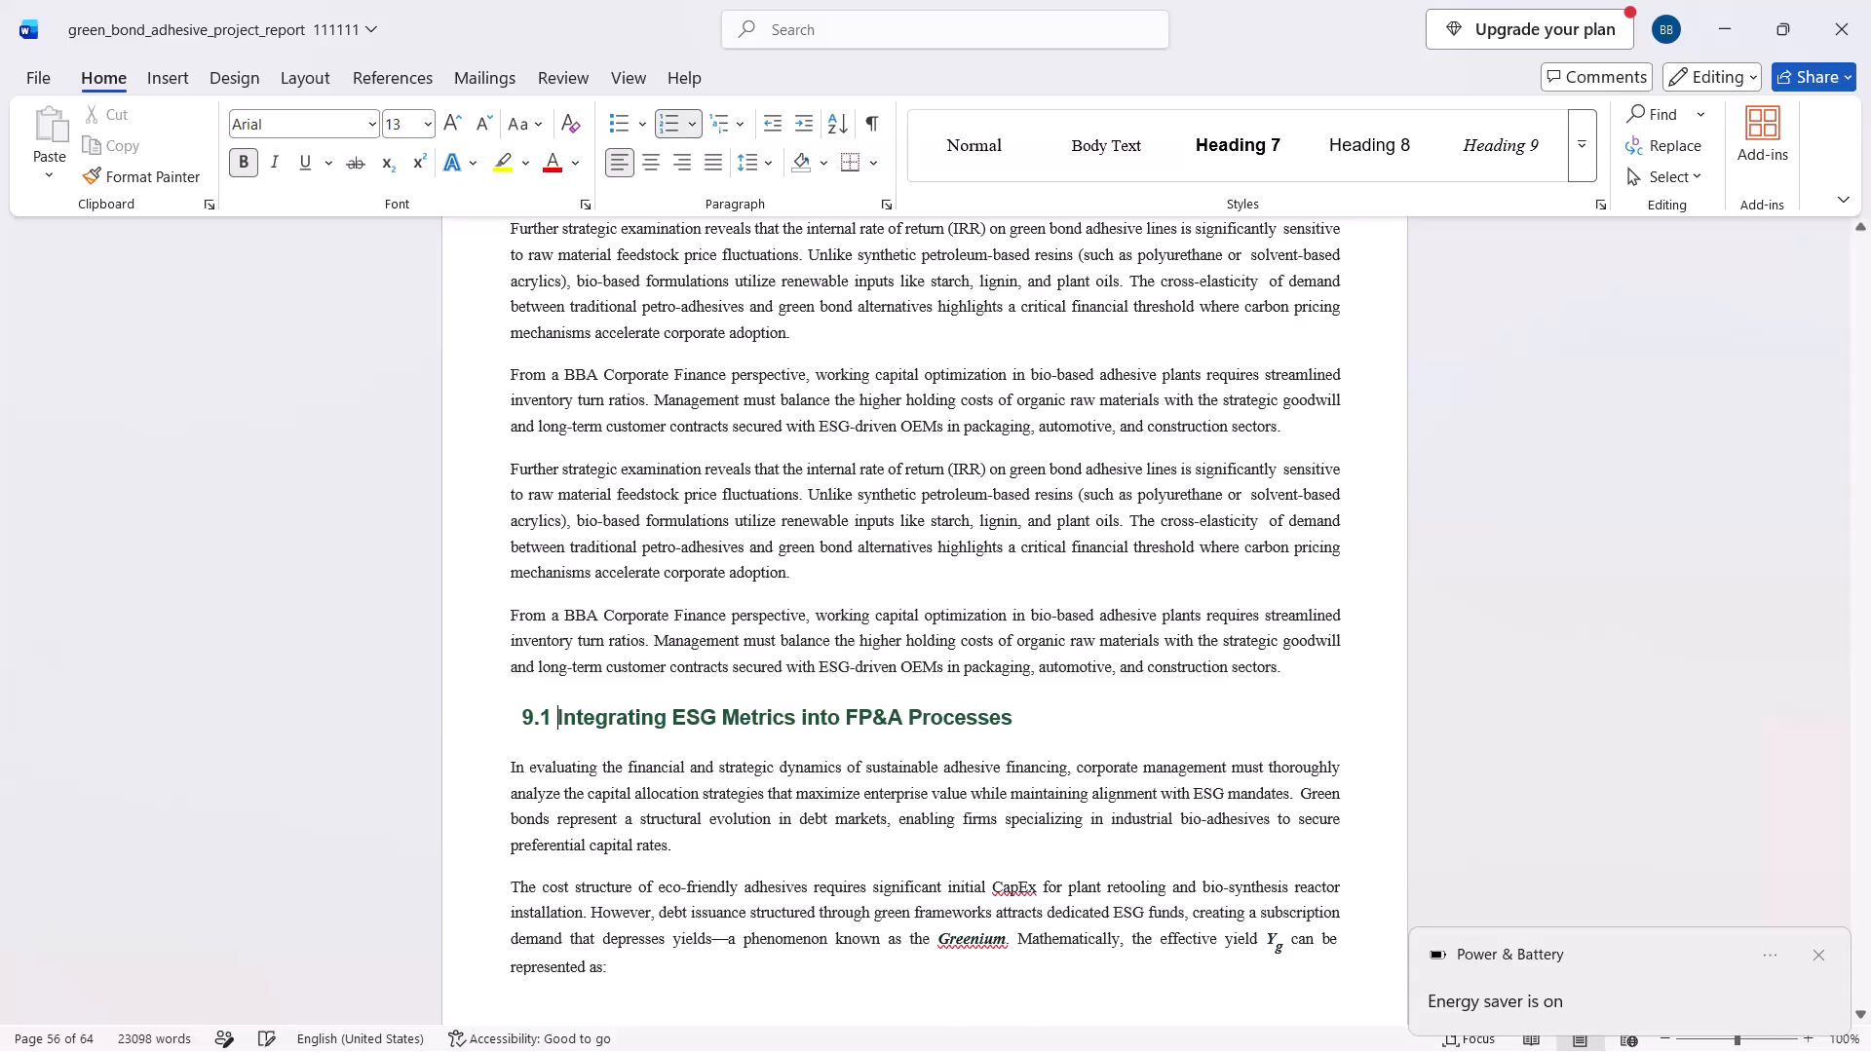
Replace the number of the "Integrating ESG Metrics into FP&A Processes" heading with 9.2, aligned to the text's left margin.
{"action": "scroll", "coordinate": [559, 714], "scroll_direction": "down", "scroll_amount": 1}
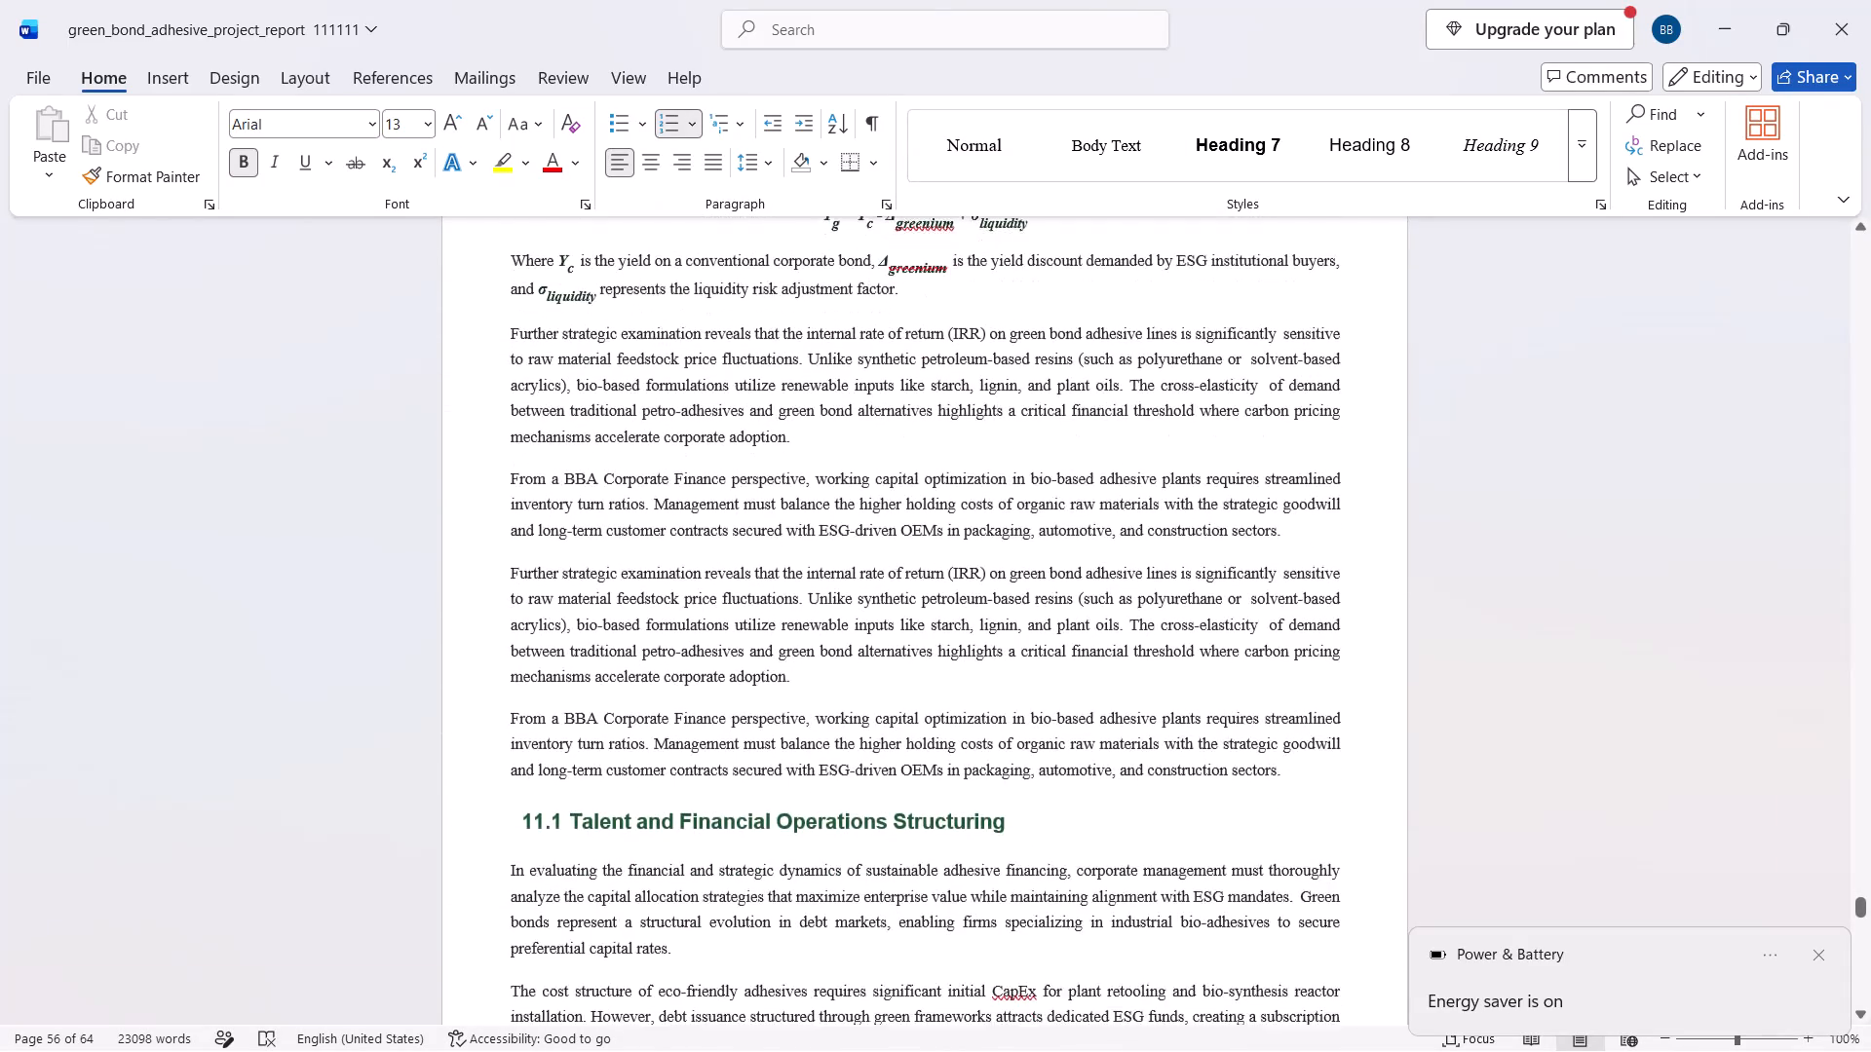
{"action": "scroll", "coordinate": [559, 714], "scroll_direction": "down", "scroll_amount": 1}
{"action": "scroll", "coordinate": [581, 744], "scroll_direction": "up", "scroll_amount": 1}
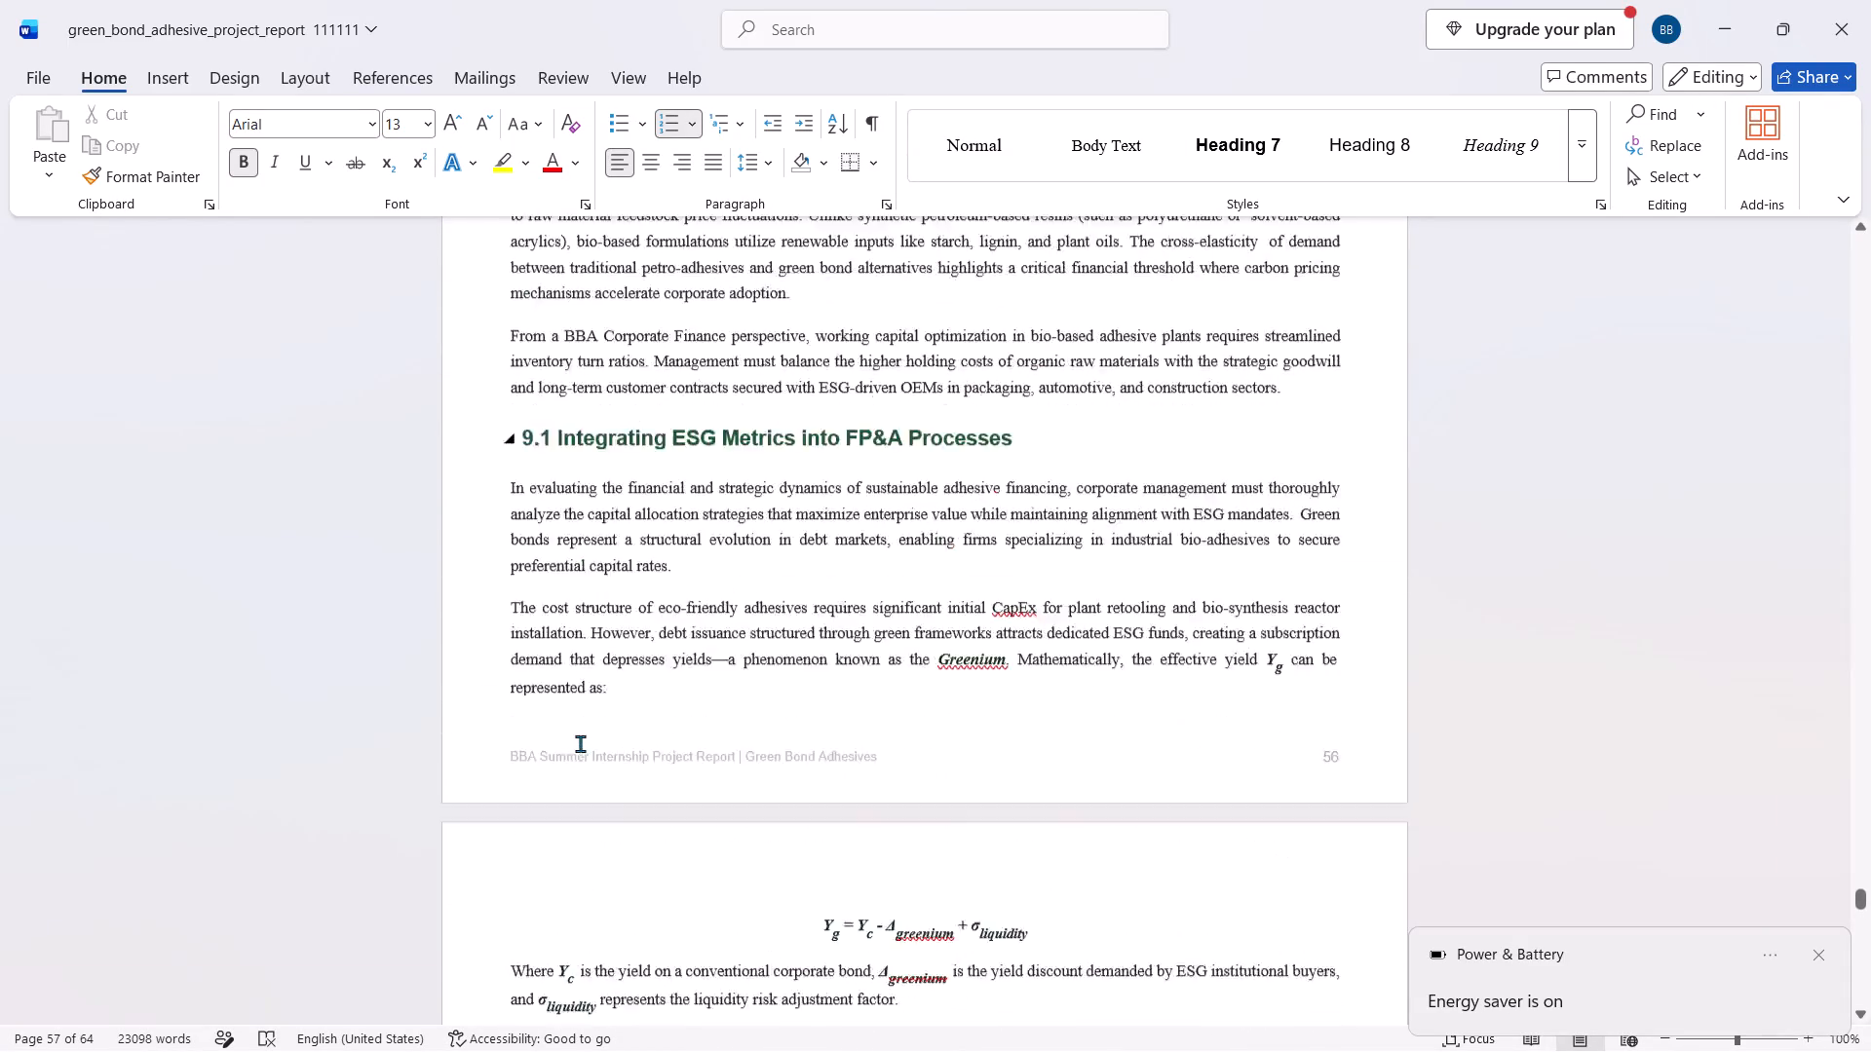
{"action": "scroll", "coordinate": [581, 744], "scroll_direction": "up", "scroll_amount": 1}
{"action": "scroll", "coordinate": [581, 744], "scroll_direction": "right", "scroll_amount": 1}
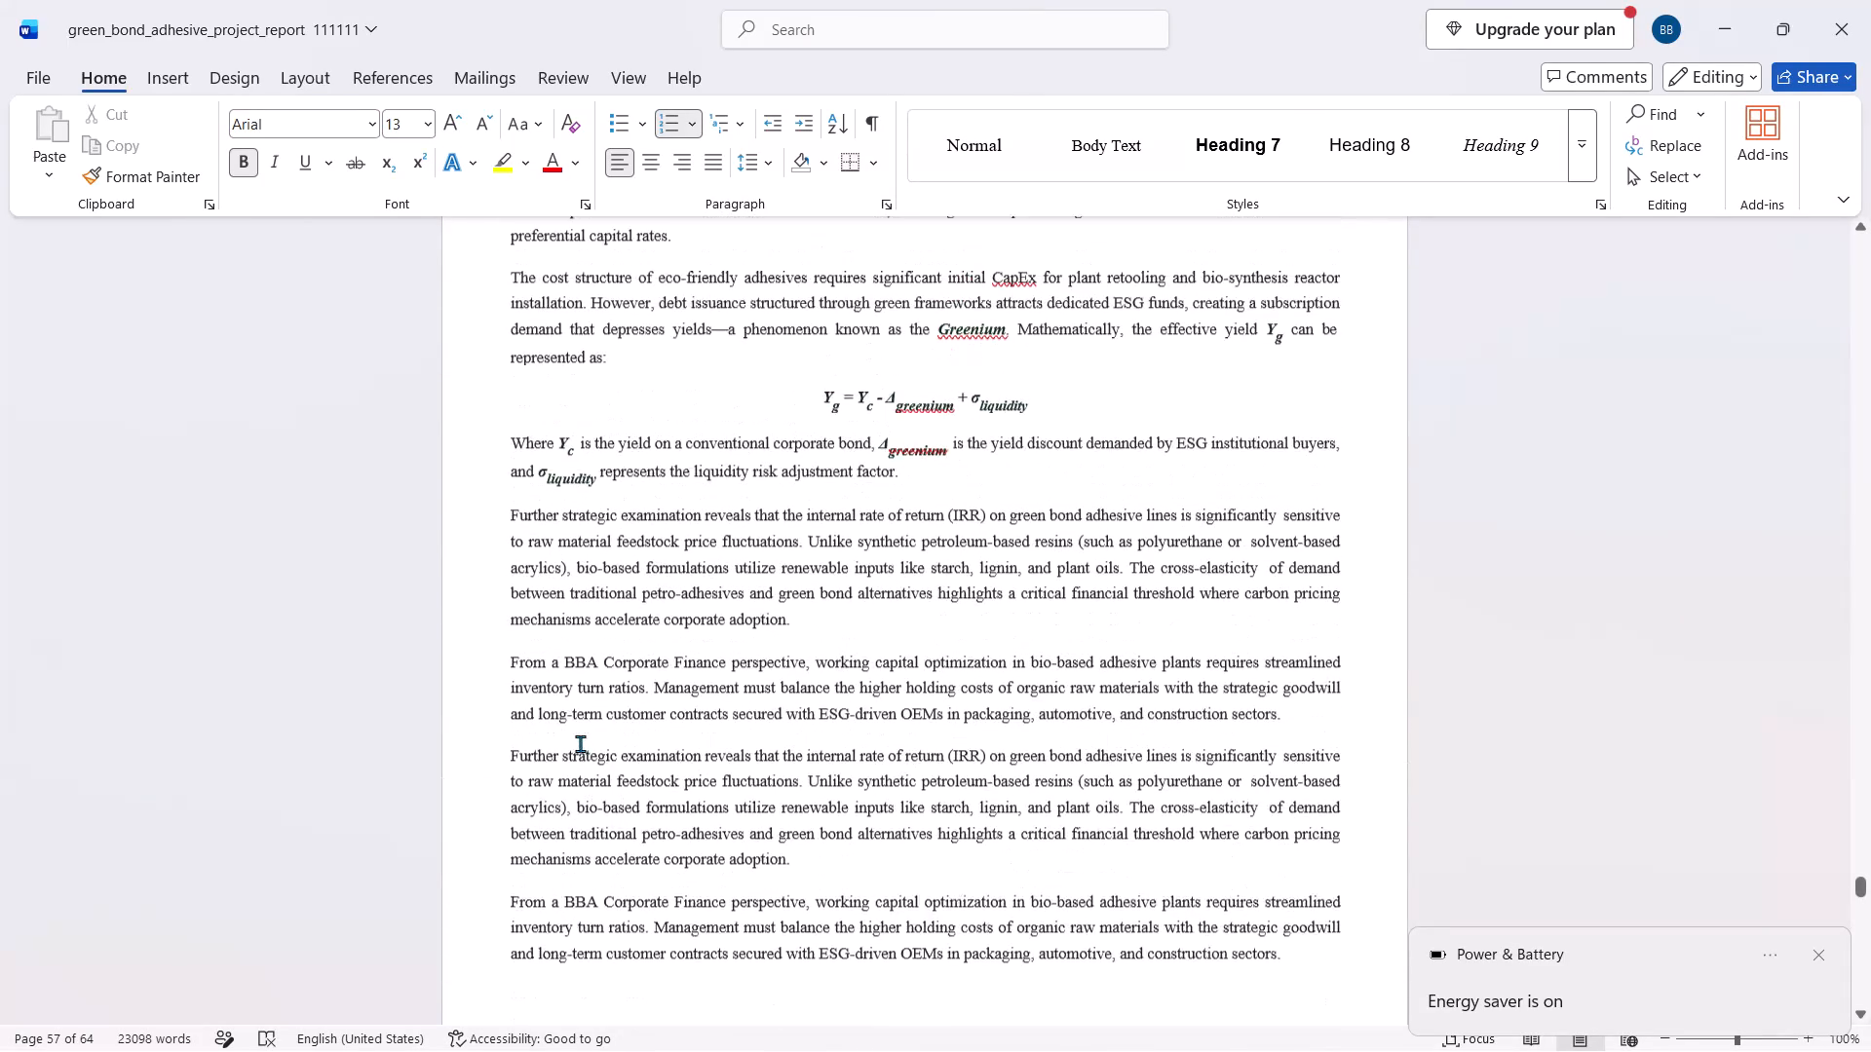
{"action": "scroll", "coordinate": [581, 744], "scroll_direction": "right", "scroll_amount": 1}
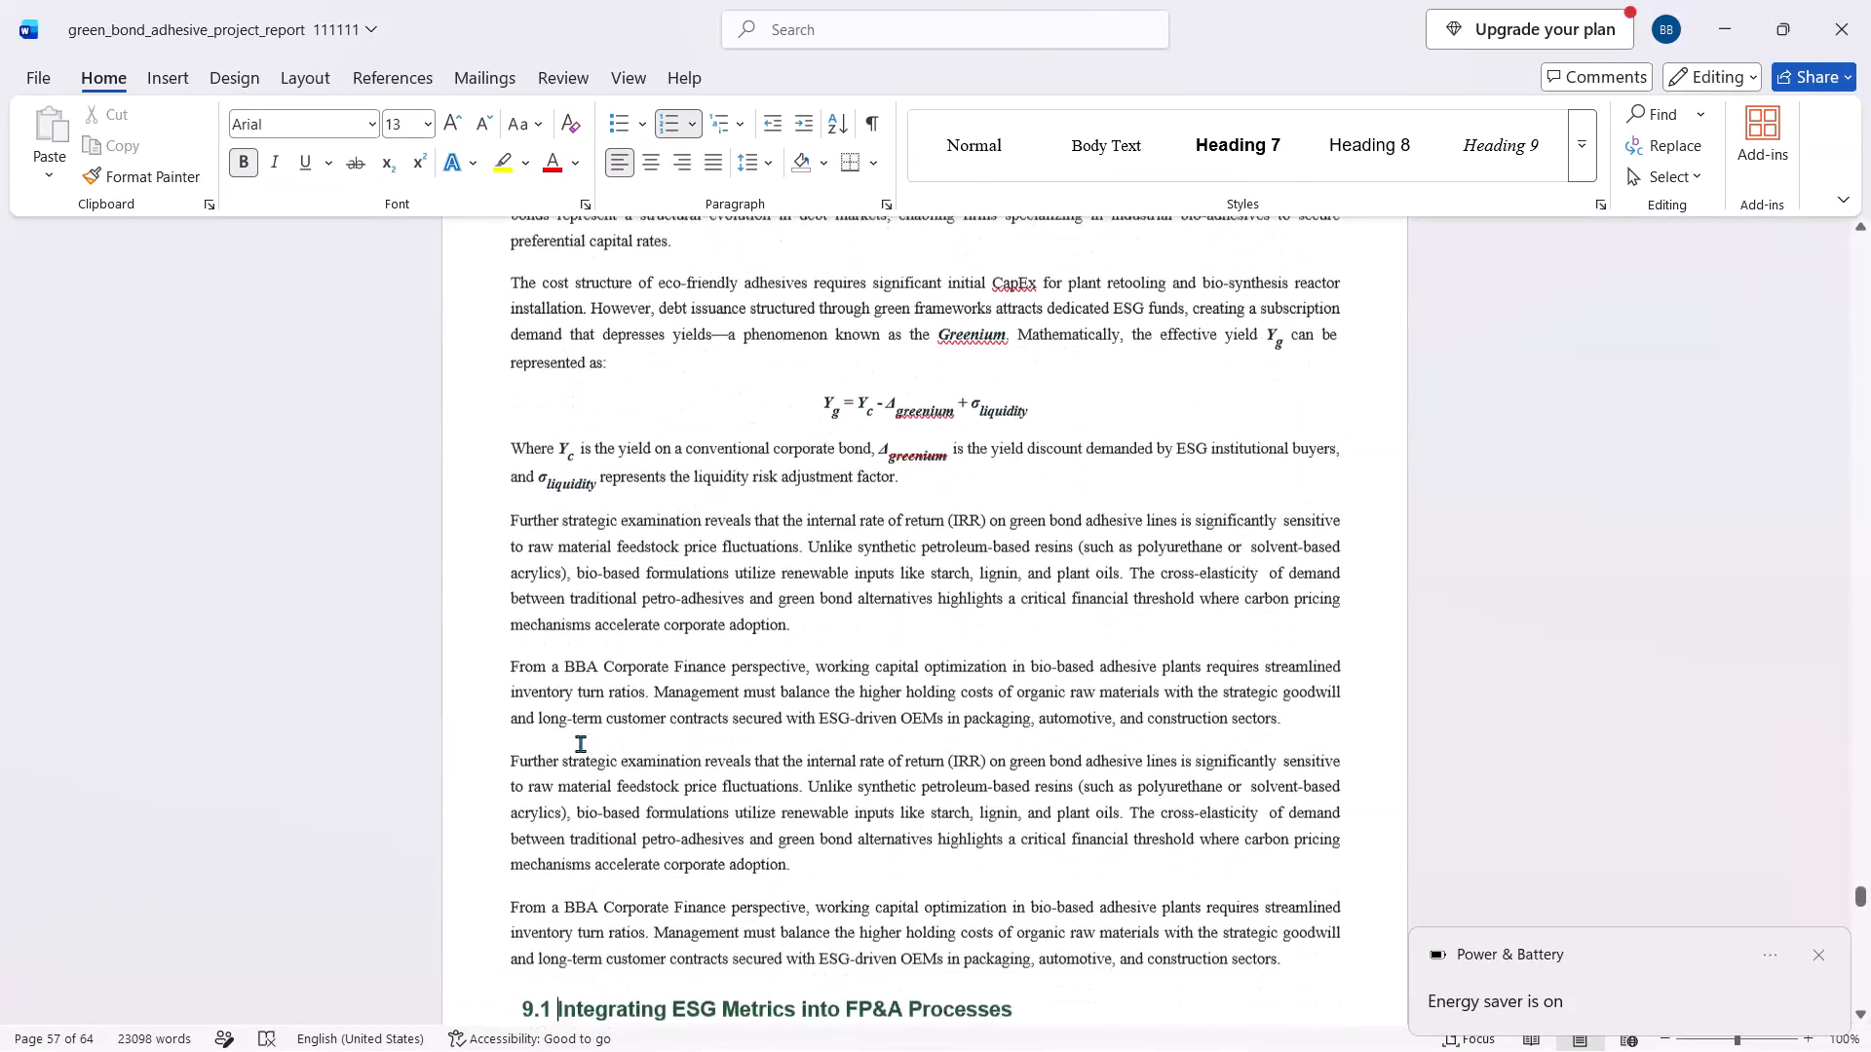
{"action": "scroll", "coordinate": [581, 744], "scroll_direction": "down", "scroll_amount": 1}
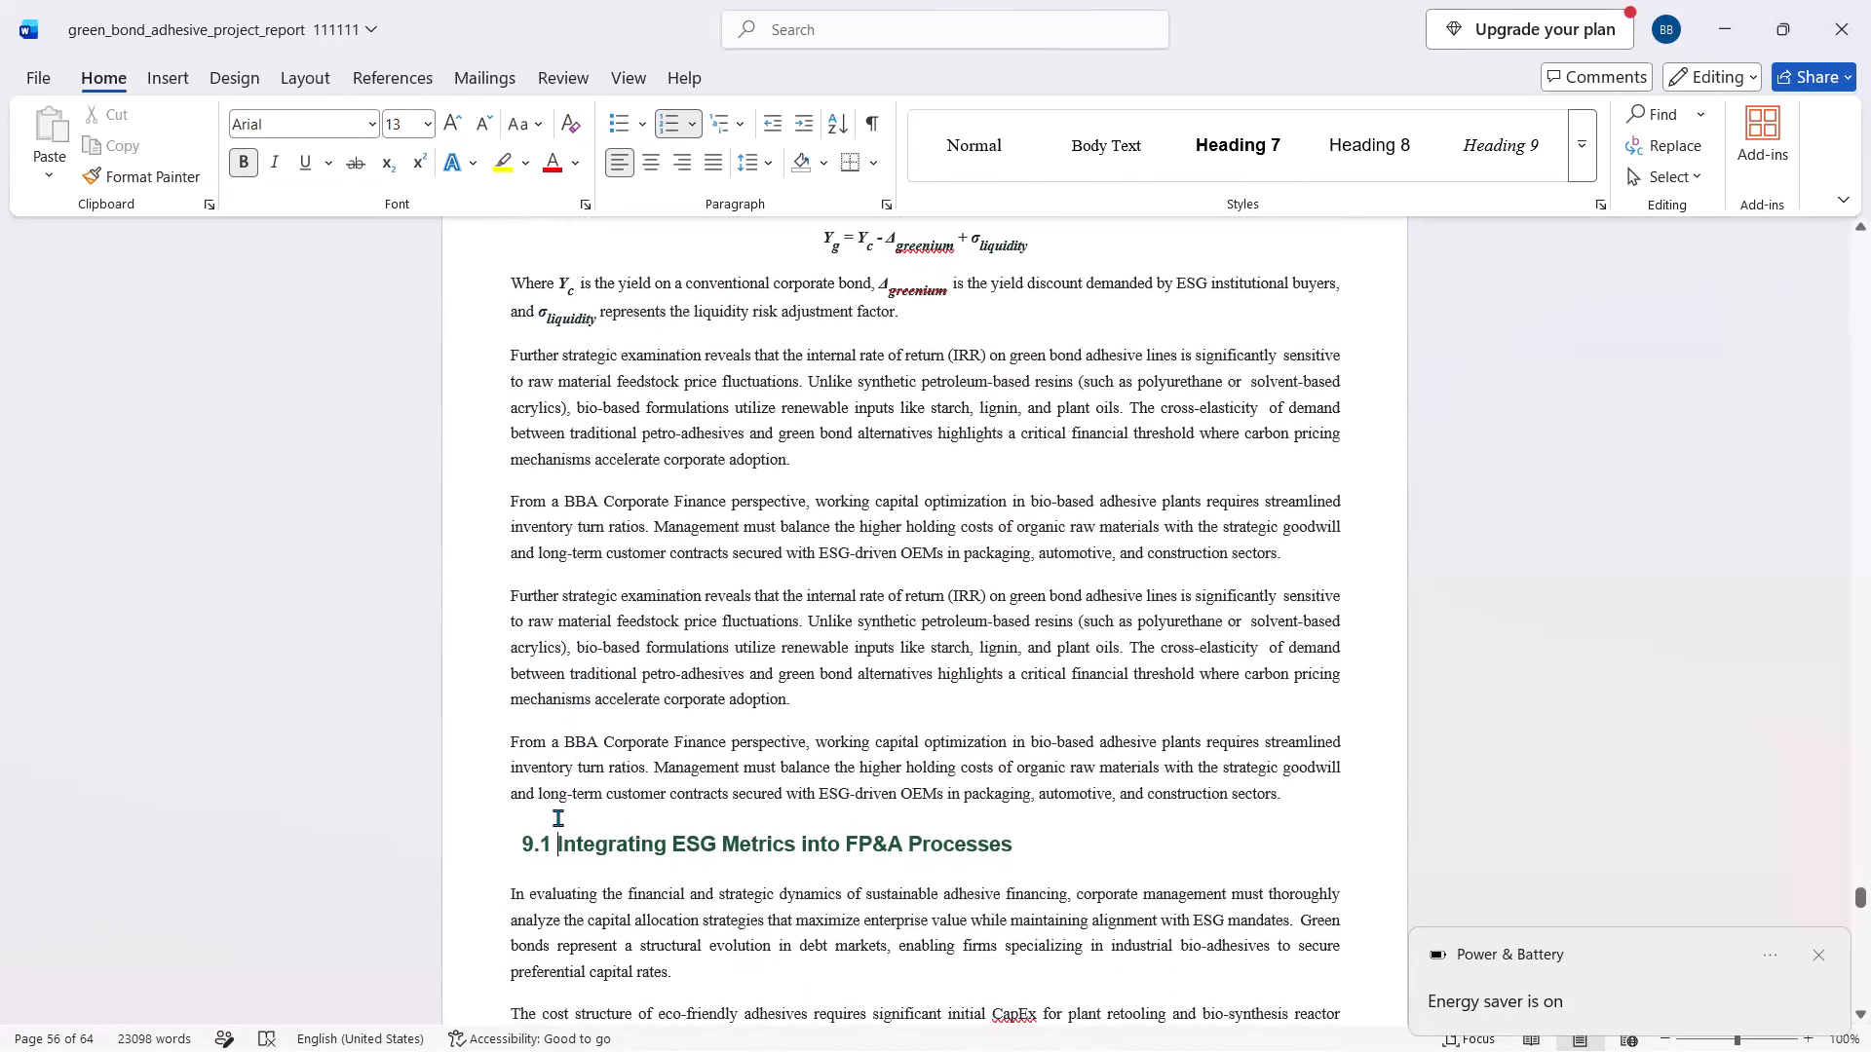
{"action": "key", "text": "BackSpace"}
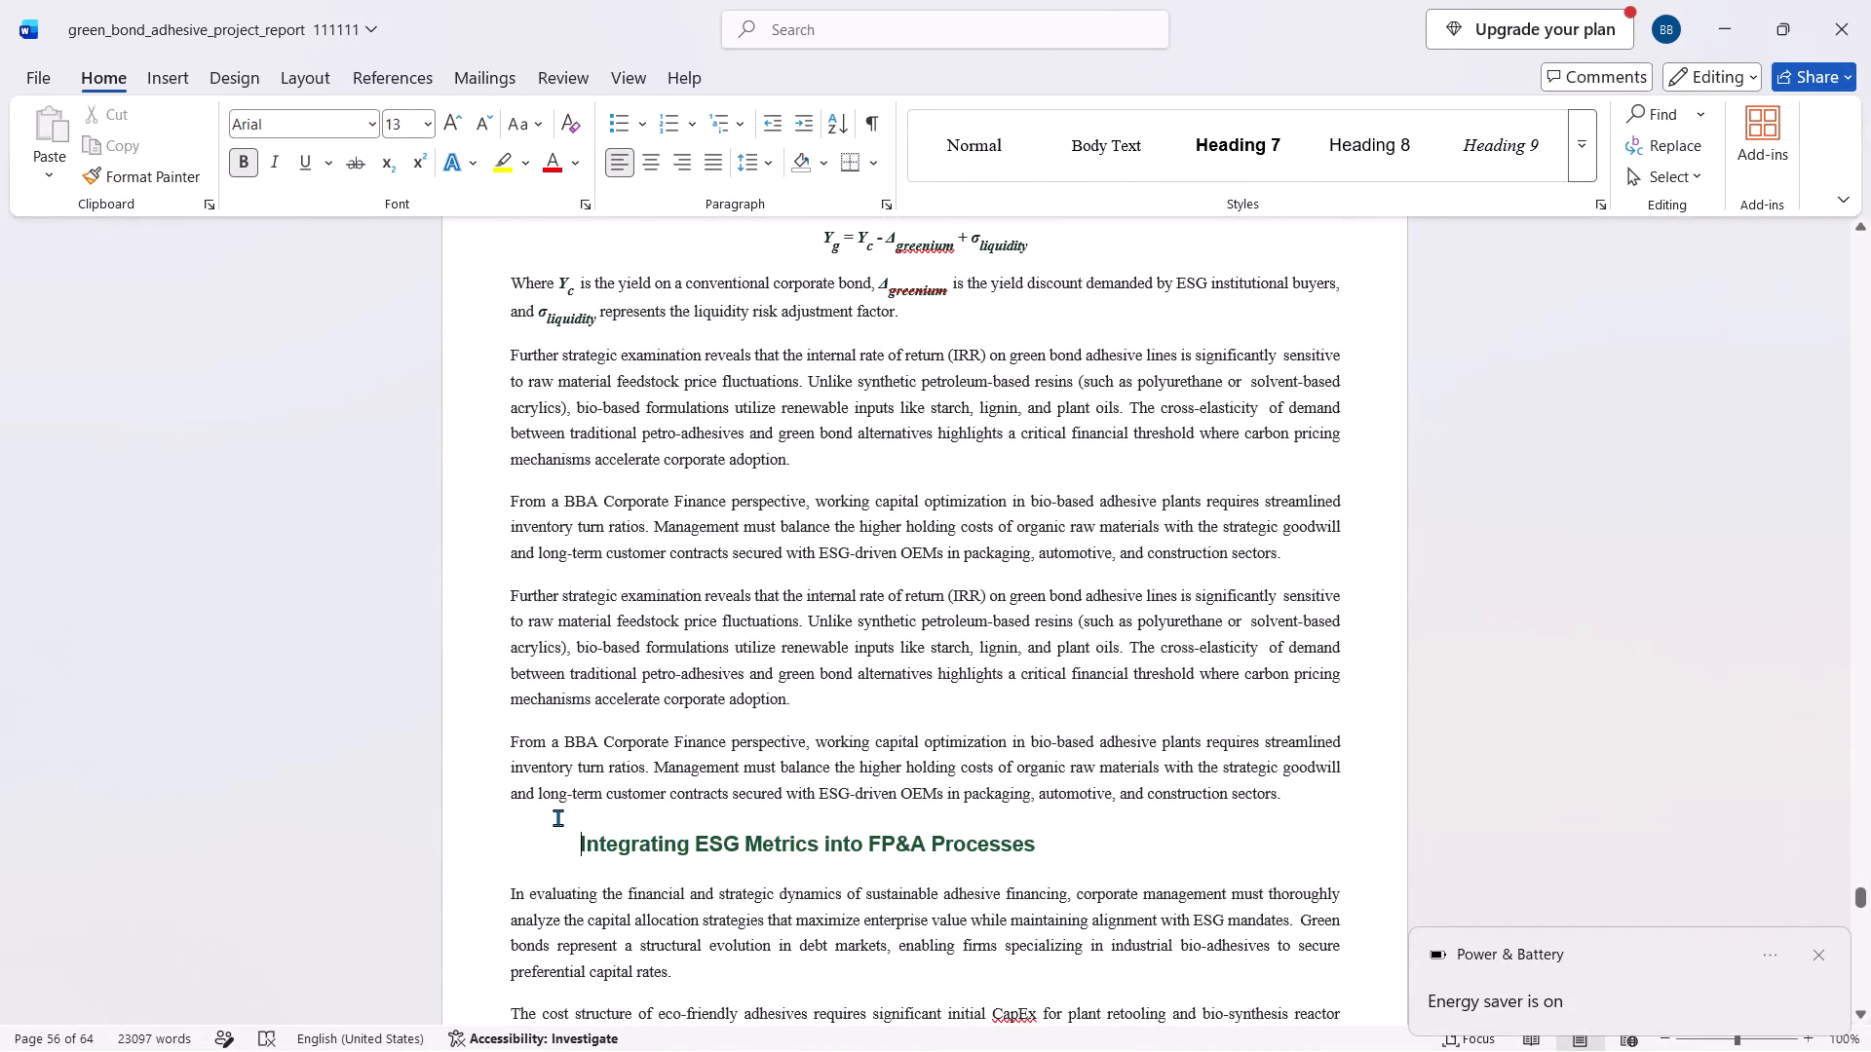
{"action": "type", "text": "9.2"}
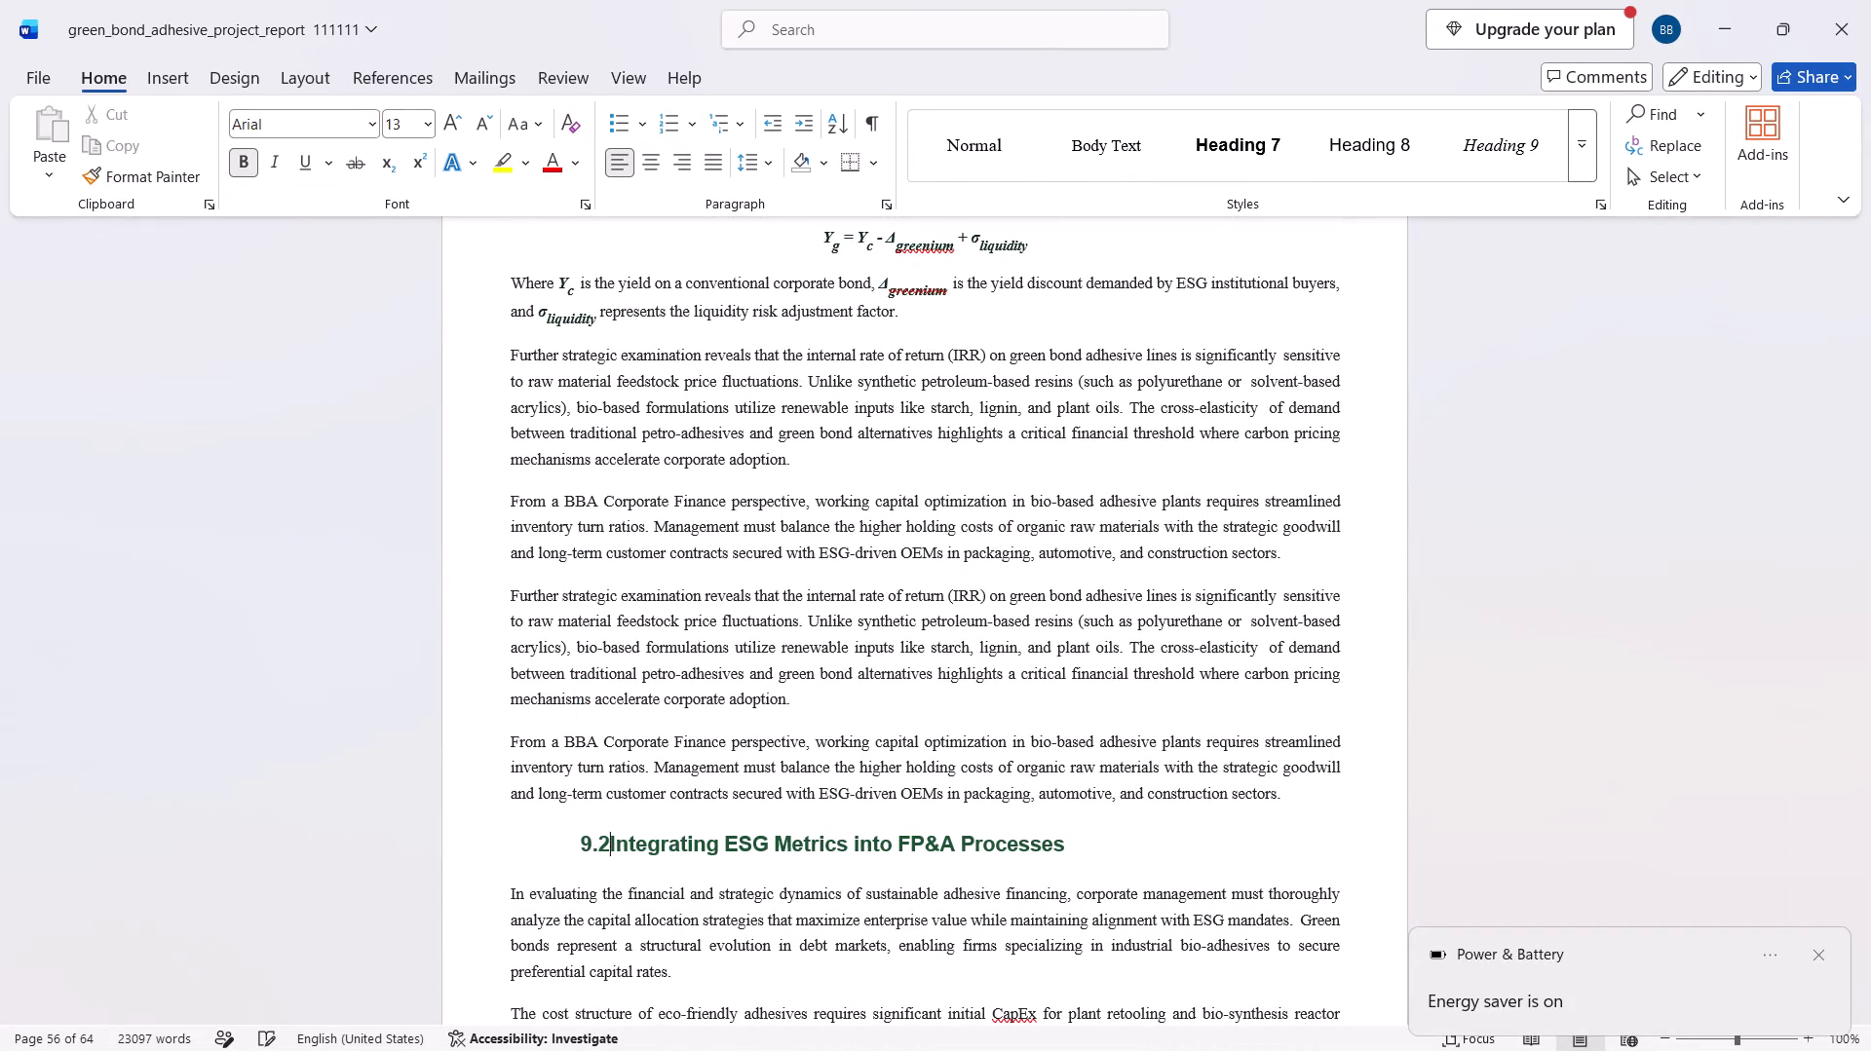
{"action": "key", "text": "Left"}
{"action": "key", "text": "Left"}
{"action": "key", "text": "Left"}
{"action": "key", "text": "BackSpace"}
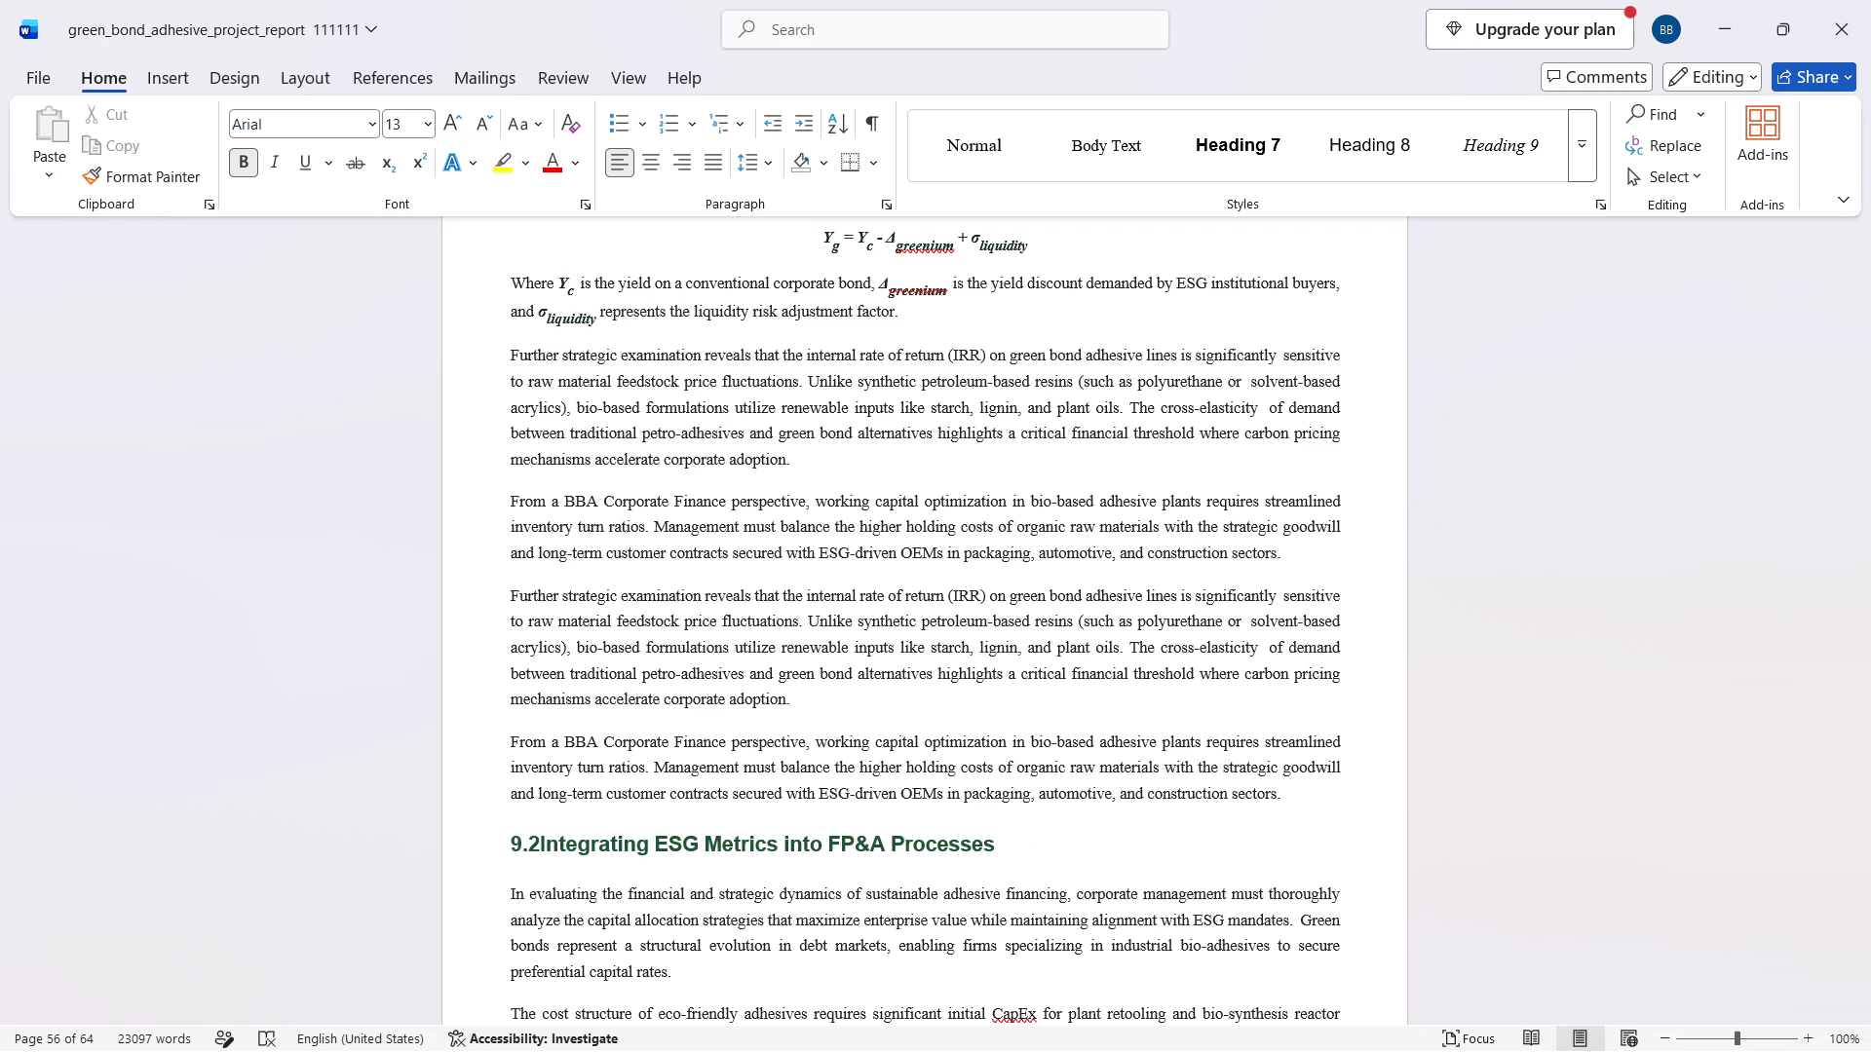
{"action": "key", "text": "Right"}
{"action": "key", "text": "Right"}
{"action": "key", "text": "Right"}
{"action": "key", "text": "space"}
Replace the number of the "Talent and Financial Operations Structuring" heading with 9.3.
{"action": "scroll", "coordinate": [558, 818], "scroll_direction": "down", "scroll_amount": 1}
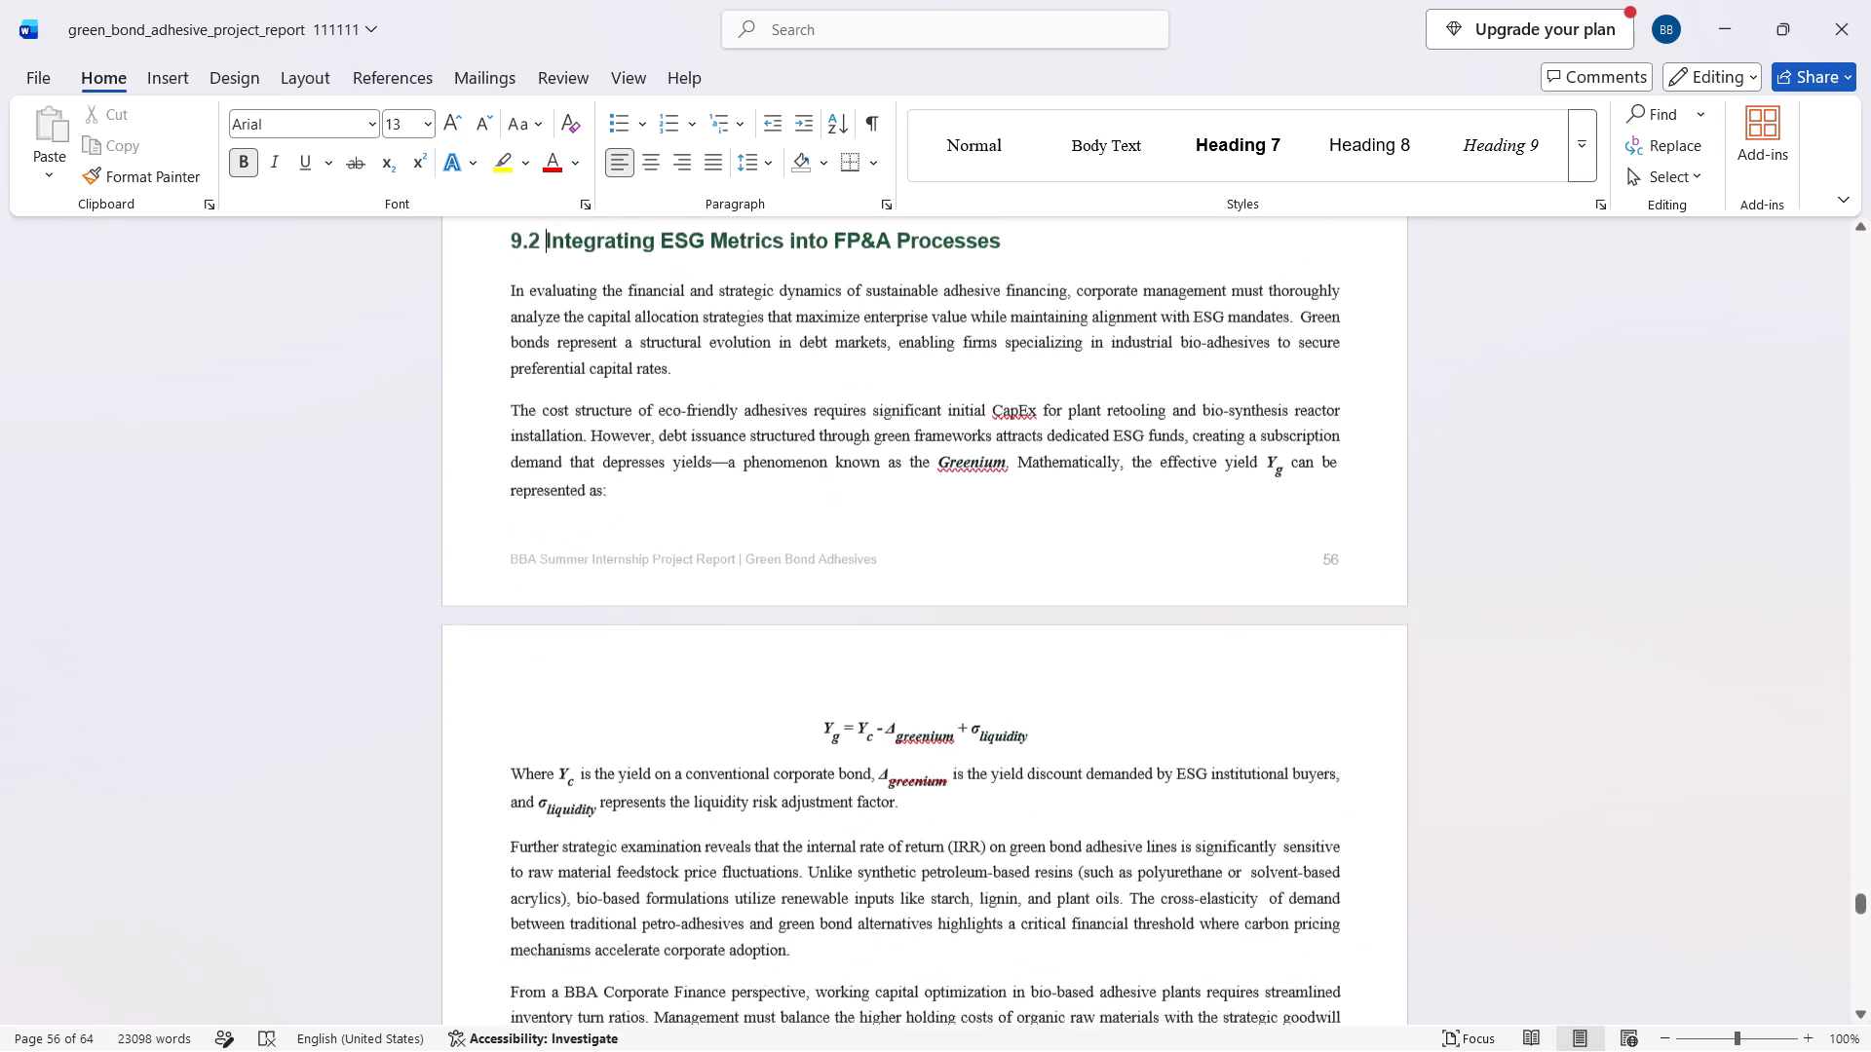
{"action": "scroll", "coordinate": [558, 818], "scroll_direction": "down", "scroll_amount": 2}
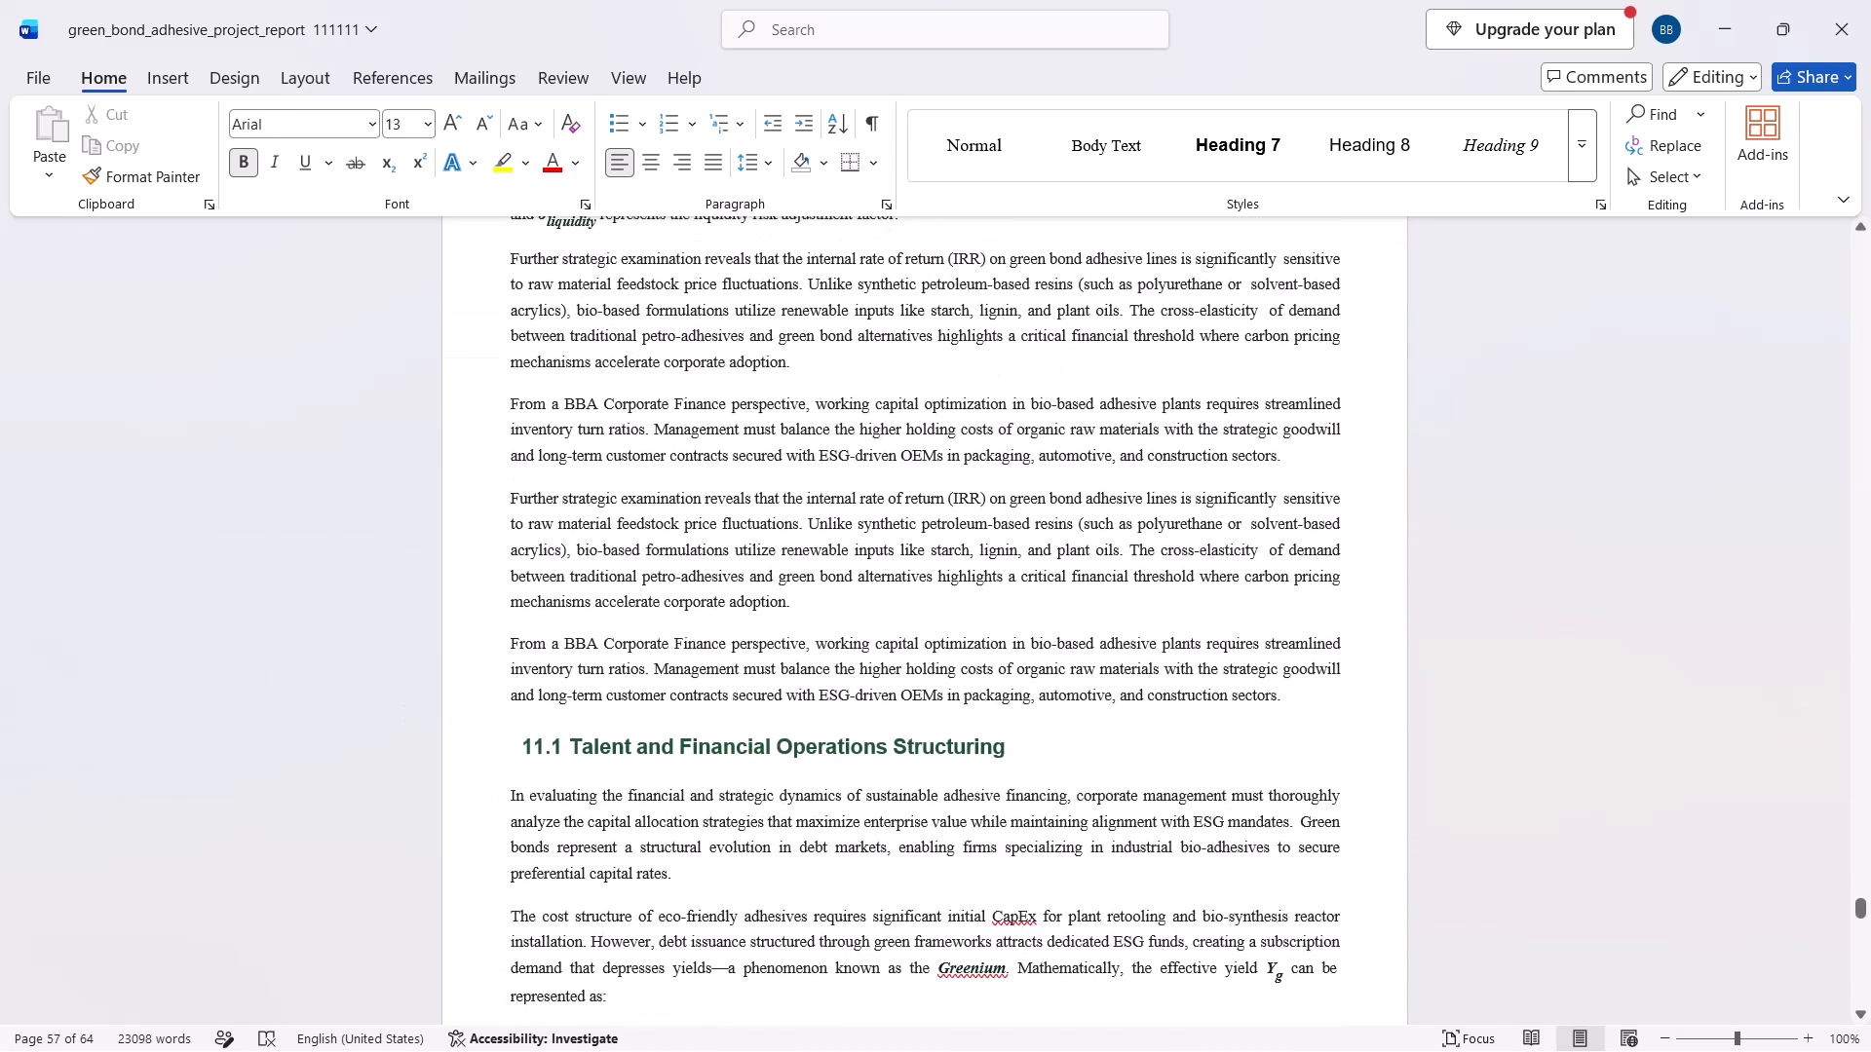
{"action": "left_click", "coordinate": [563, 747]}
{"action": "key", "text": "BackSpace"}
{"action": "type", "text": "9.3"}
{"action": "key", "text": "space"}
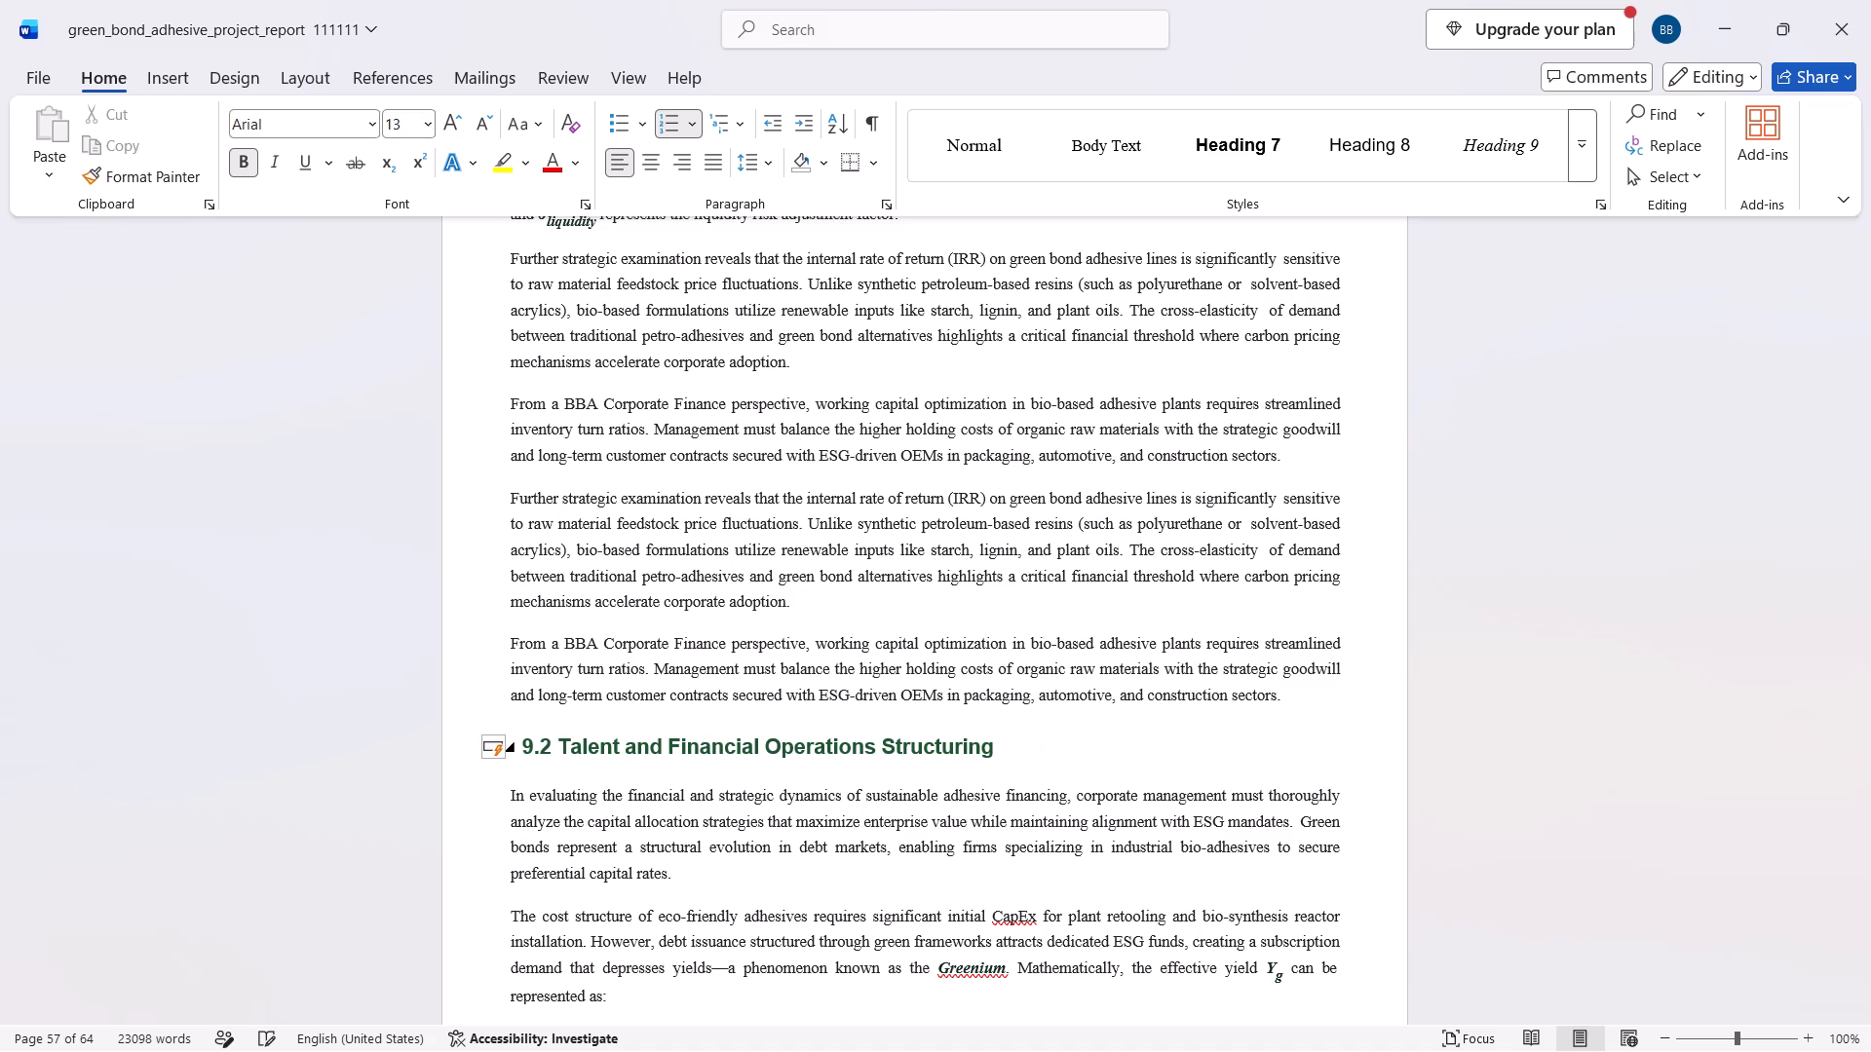
Change the chapter number to 9 in the Chapter 11 "Supplementary Analysis" headings for Section Part 1 and Section Part 2.
{"action": "scroll", "coordinate": [563, 747], "scroll_direction": "down", "scroll_amount": 2}
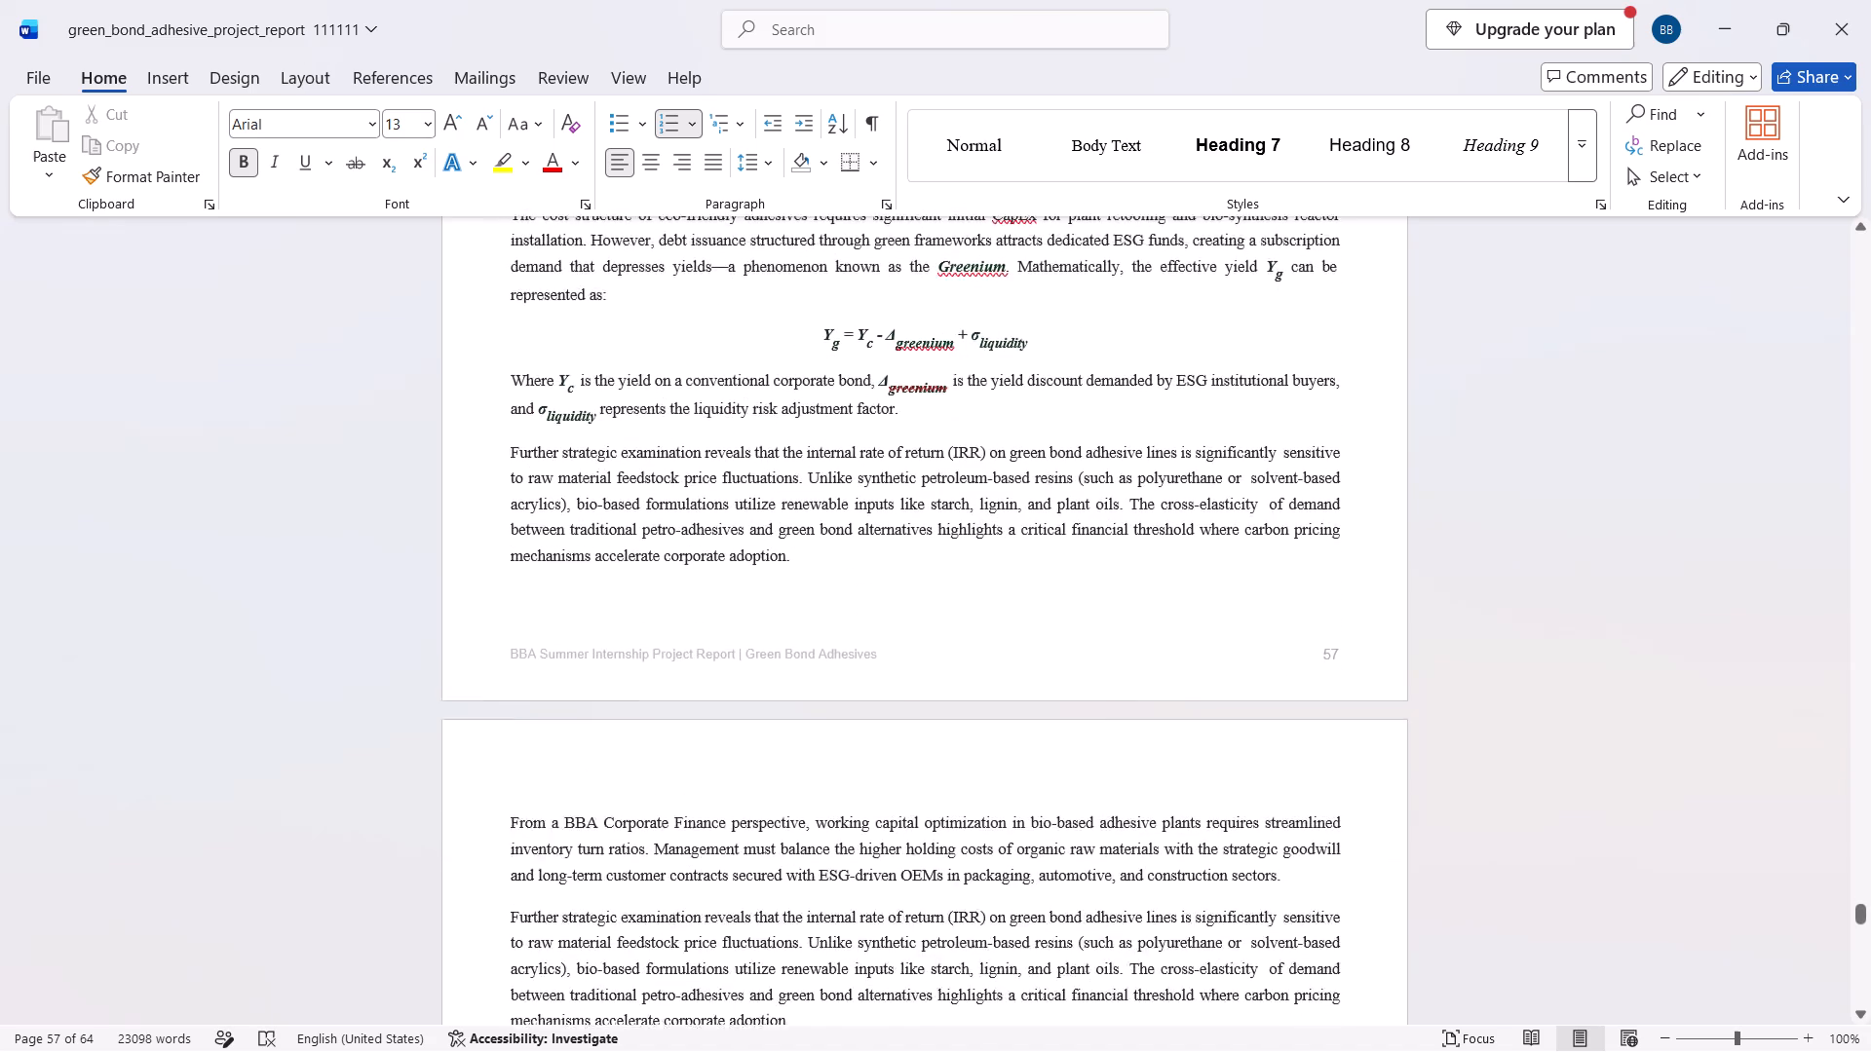
{"action": "scroll", "coordinate": [563, 747], "scroll_direction": "down", "scroll_amount": 1}
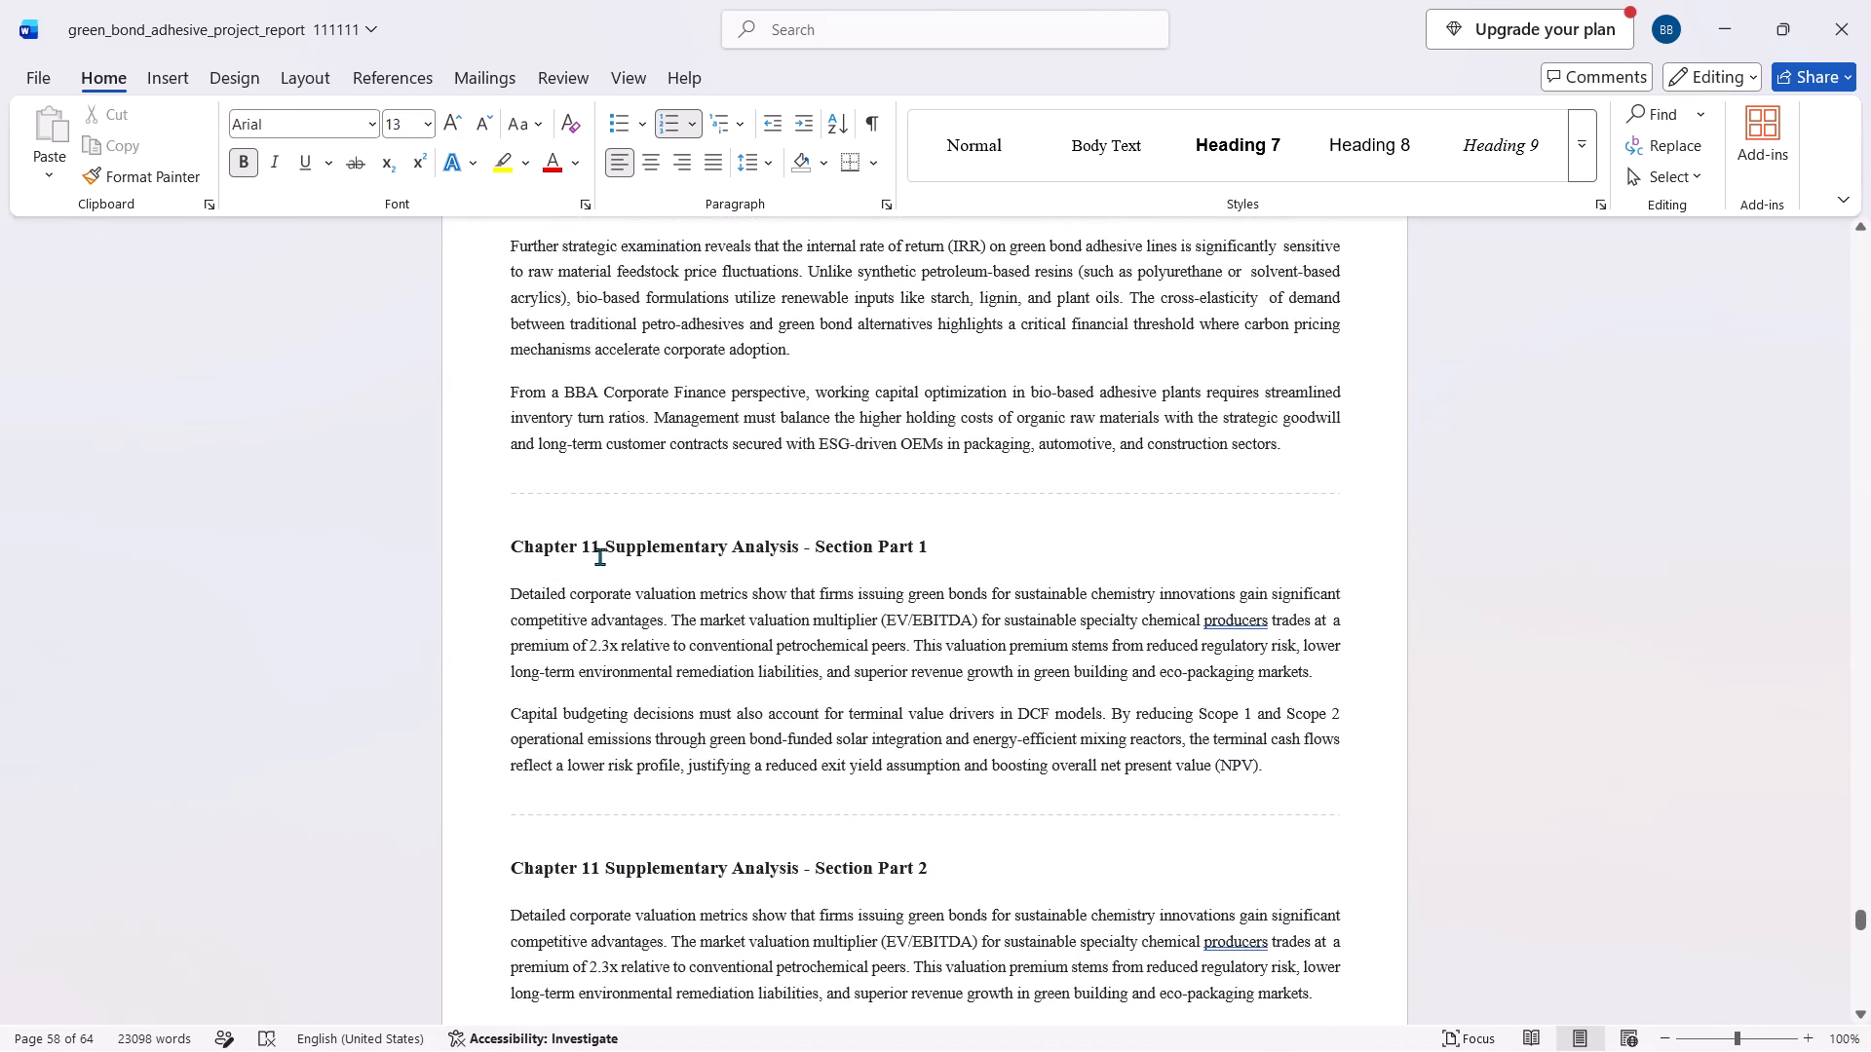
{"action": "left_click", "coordinate": [600, 550]}
{"action": "key", "text": "BackSpace"}
{"action": "key", "text": "BackSpace"}
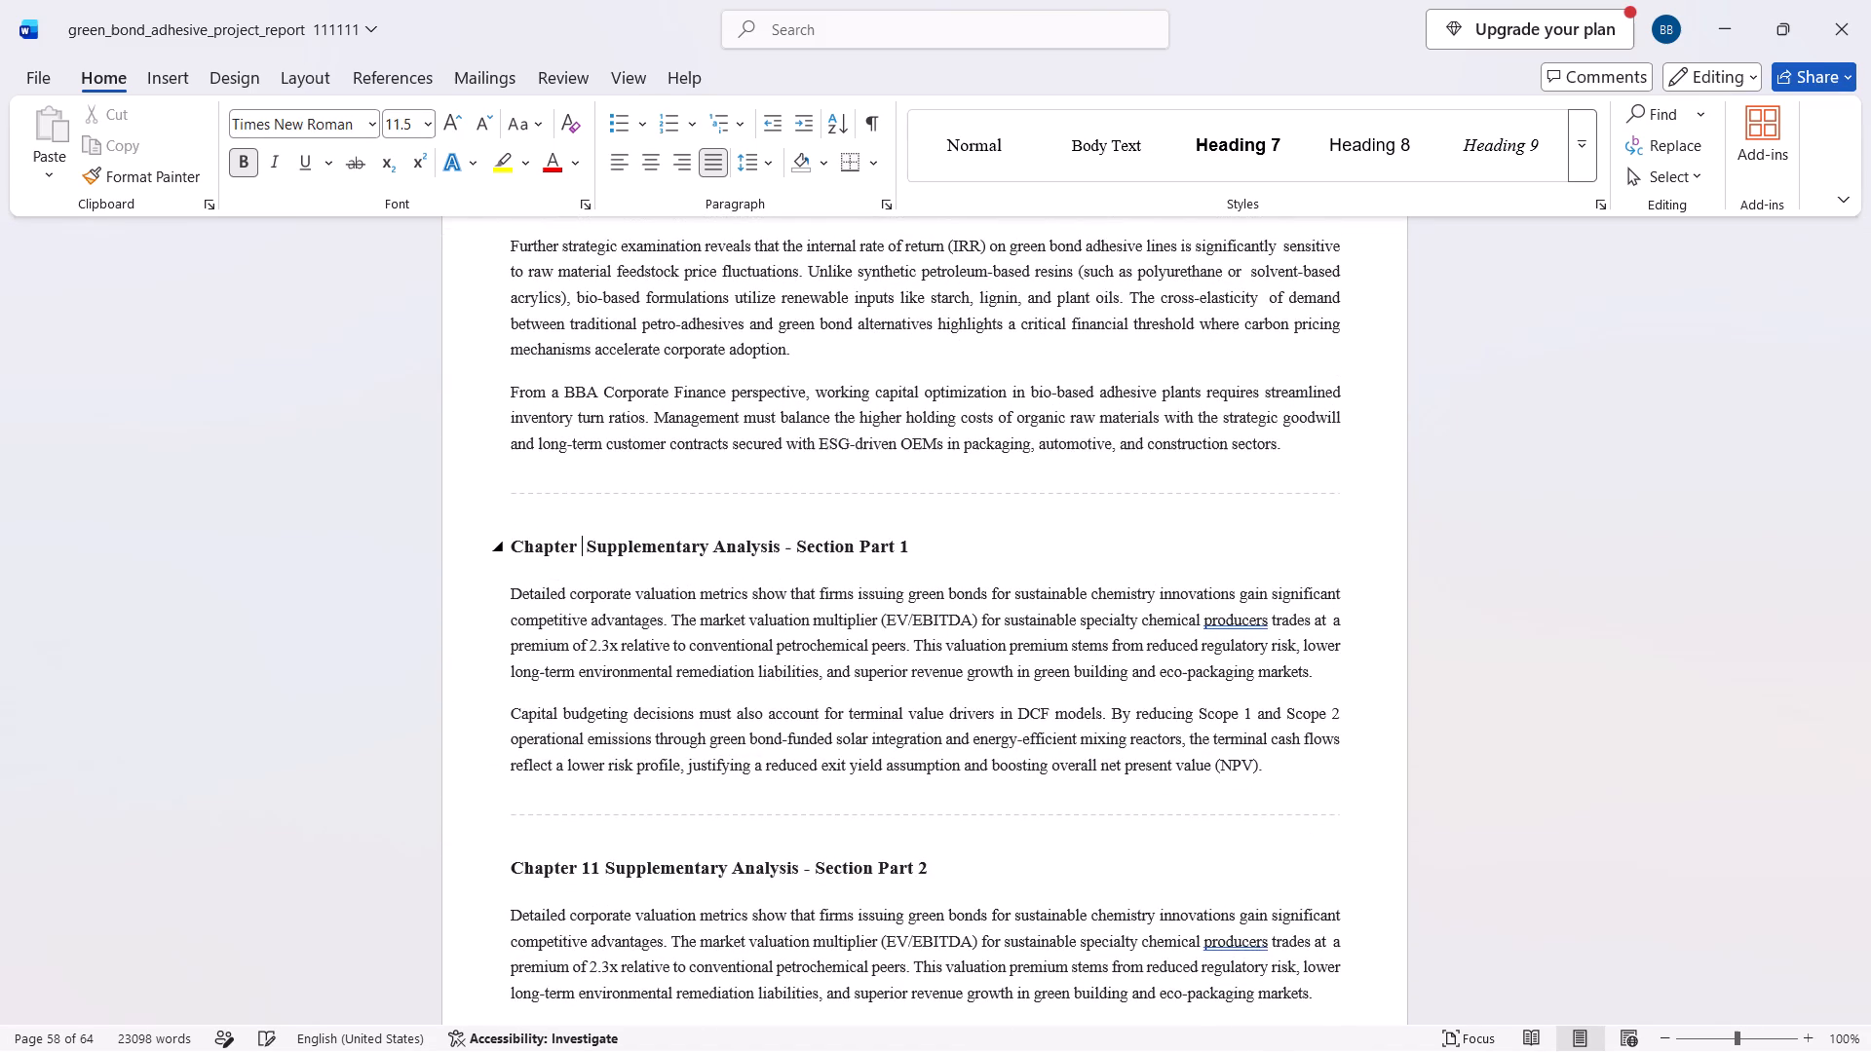
{"action": "key", "text": "9"}
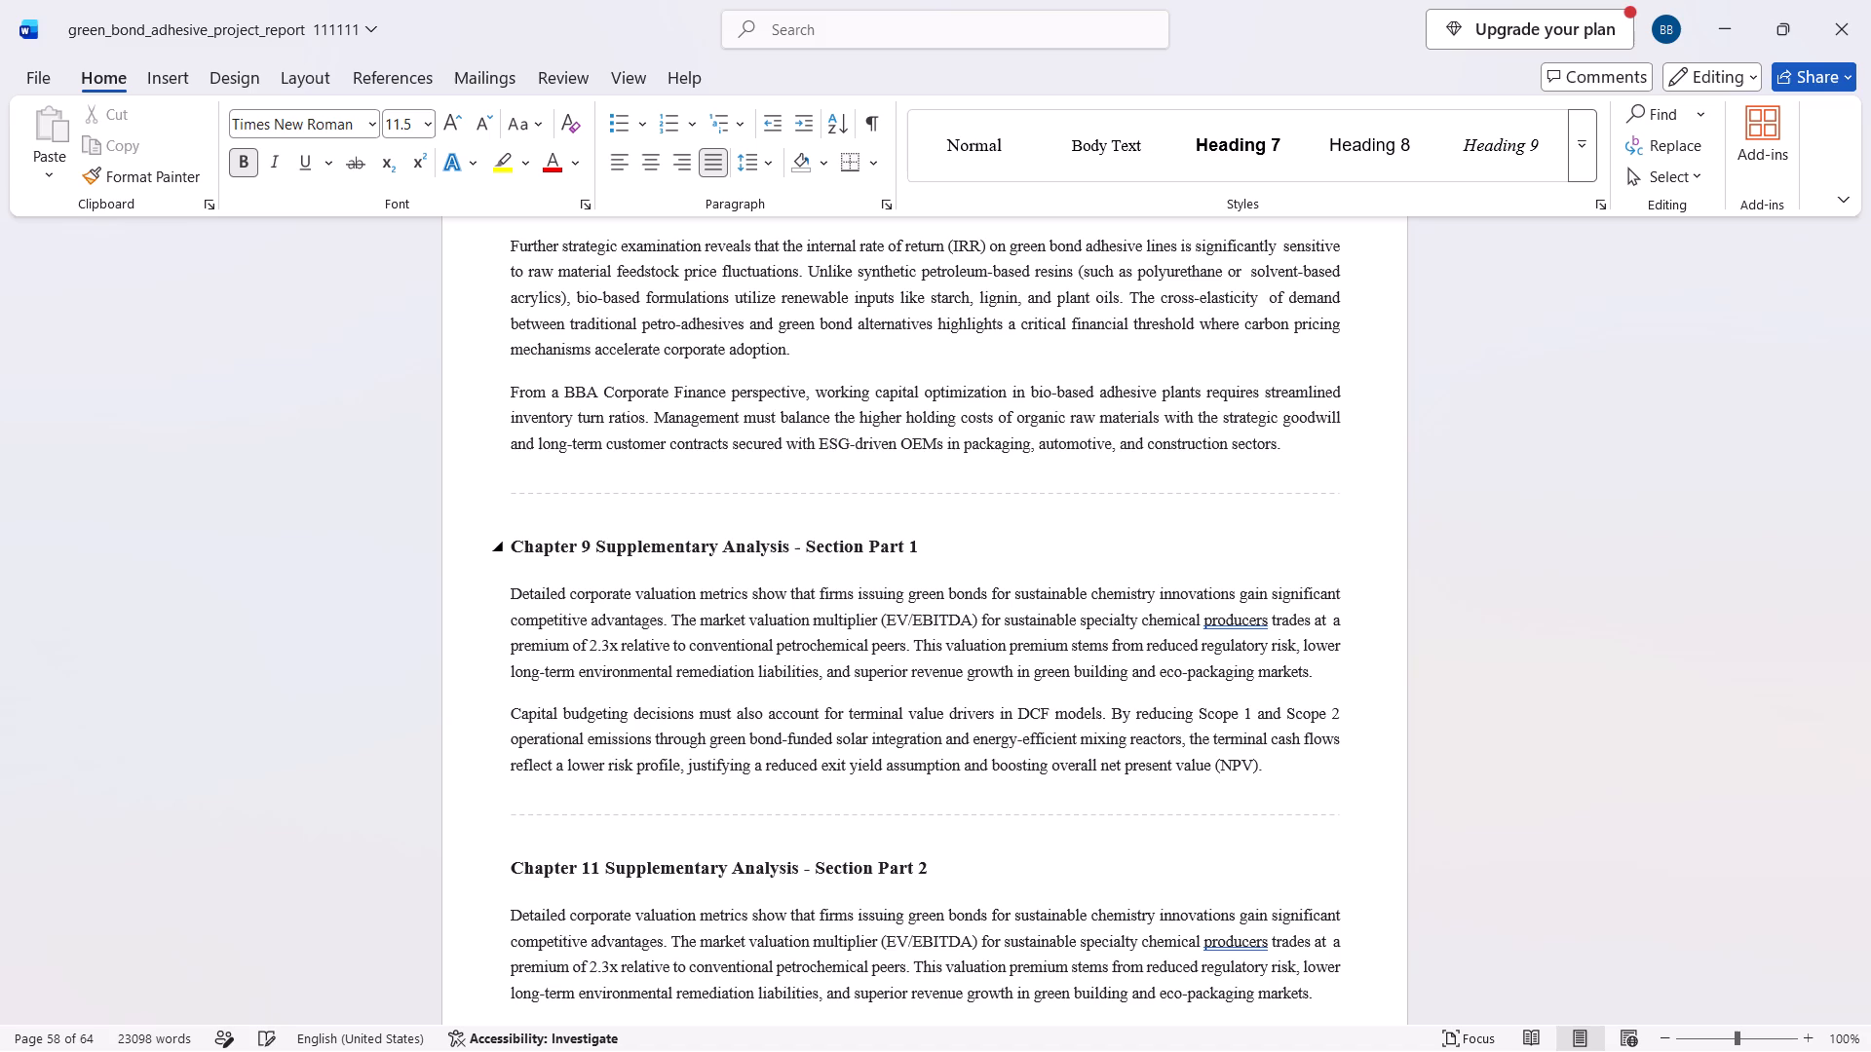
{"action": "left_click", "coordinate": [597, 865]}
{"action": "key", "text": "BackSpace"}
{"action": "key", "text": "BackSpace"}
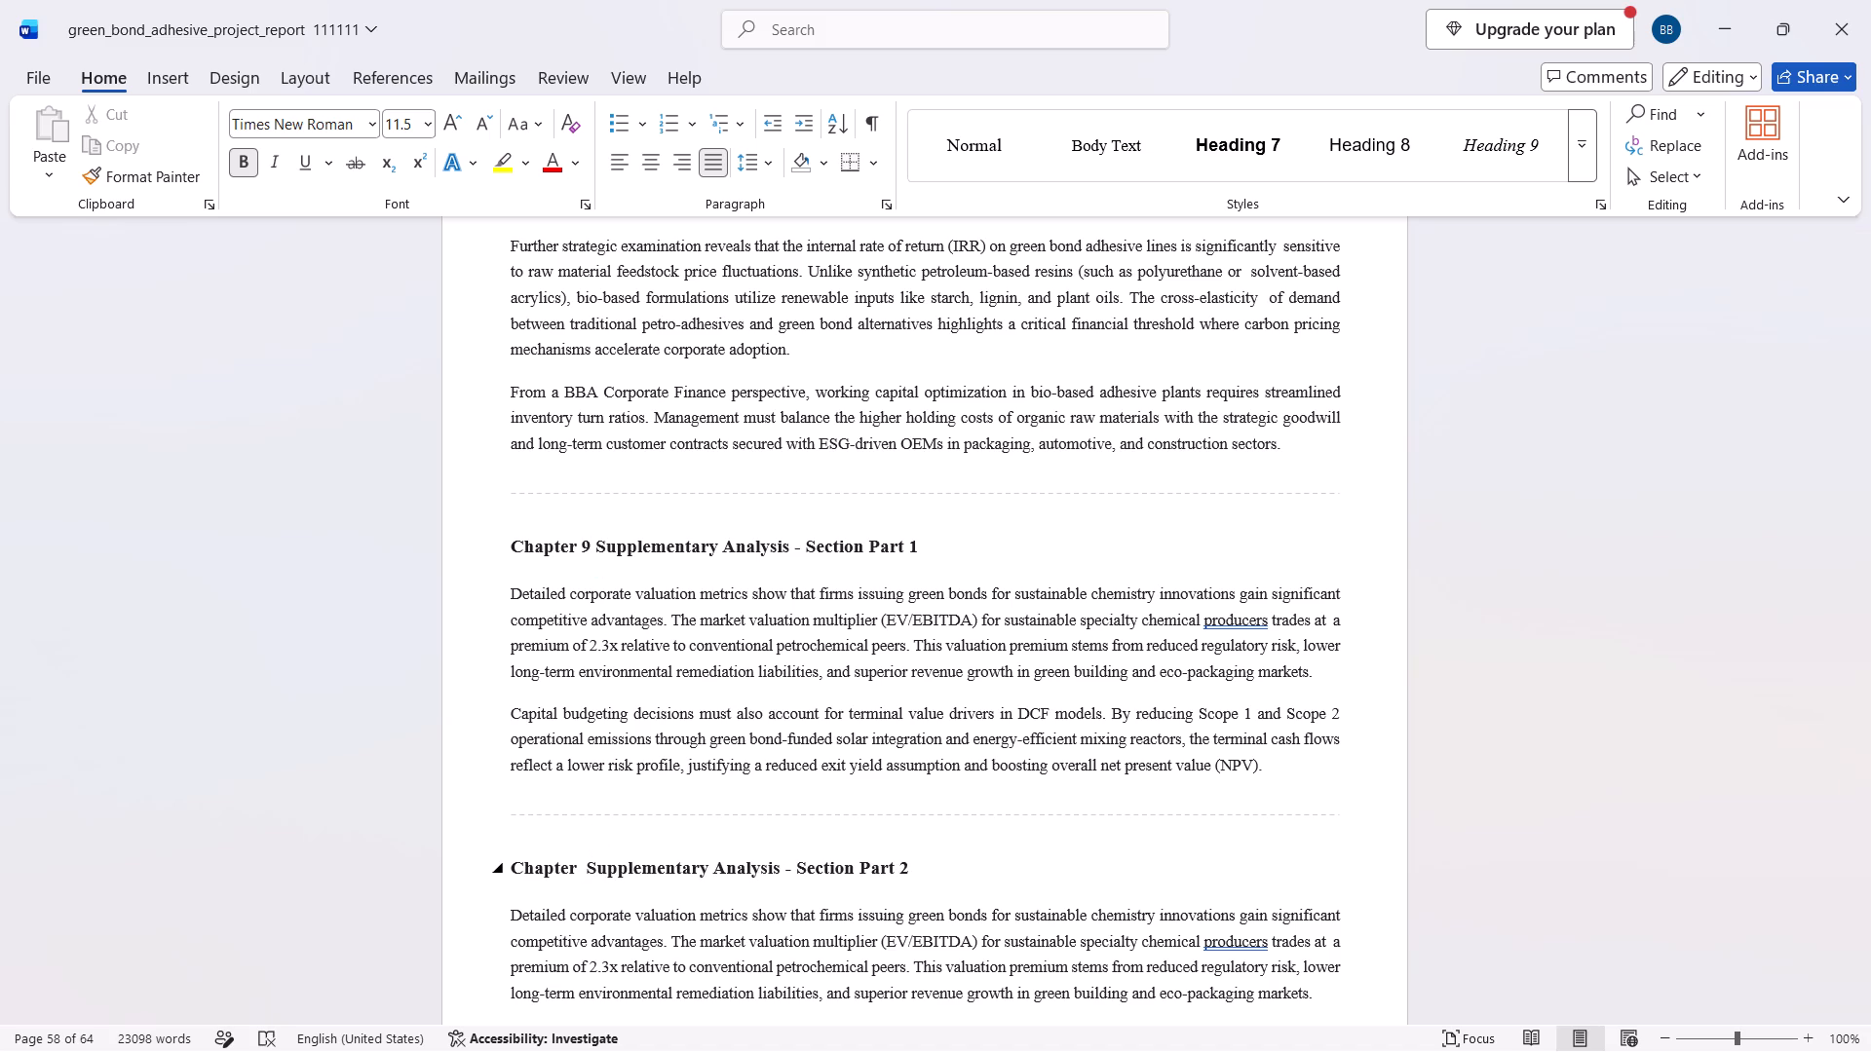
{"action": "key", "text": "9"}
Change the chapter number to 9 in the Chapter 11 "Supplementary Analysis - Section Part 3" heading.
{"action": "scroll", "coordinate": [597, 865], "scroll_direction": "down", "scroll_amount": 1}
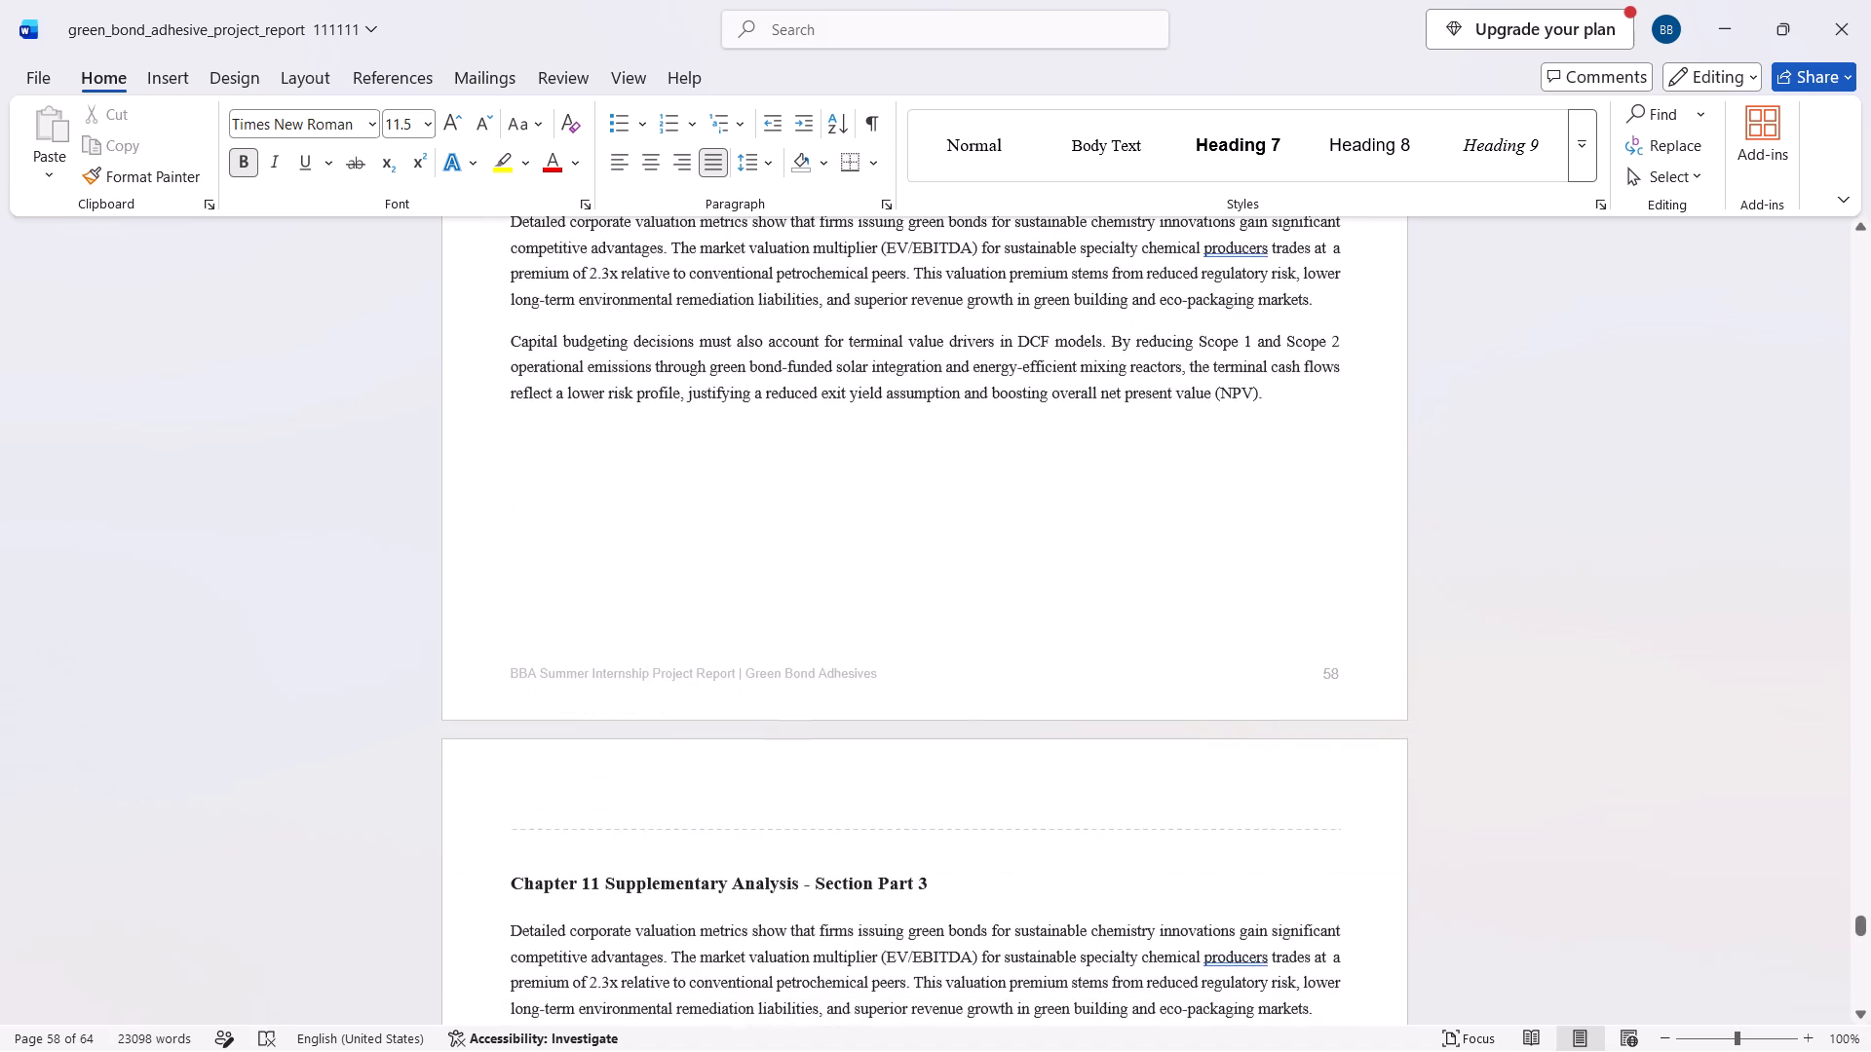
{"action": "left_click", "coordinate": [595, 878]}
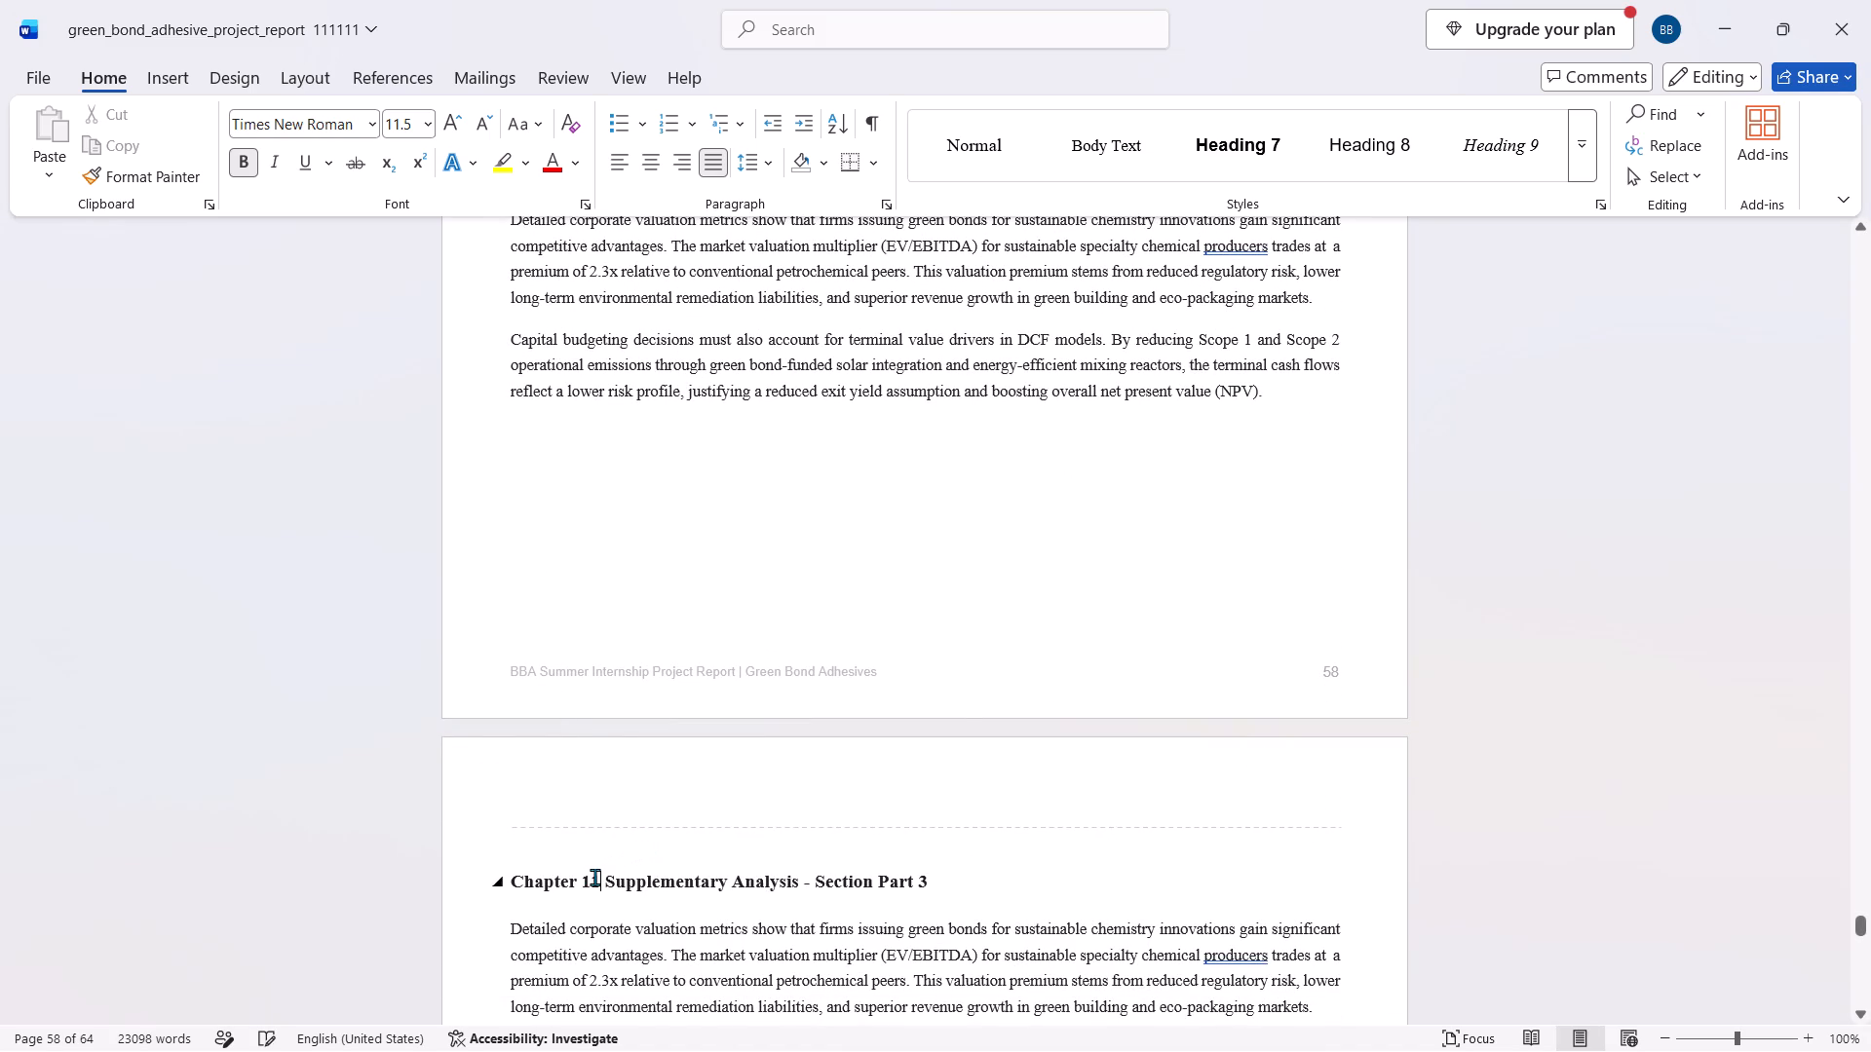
{"action": "key", "text": "BackSpace"}
{"action": "key", "text": "BackSpace"}
{"action": "key", "text": "9"}
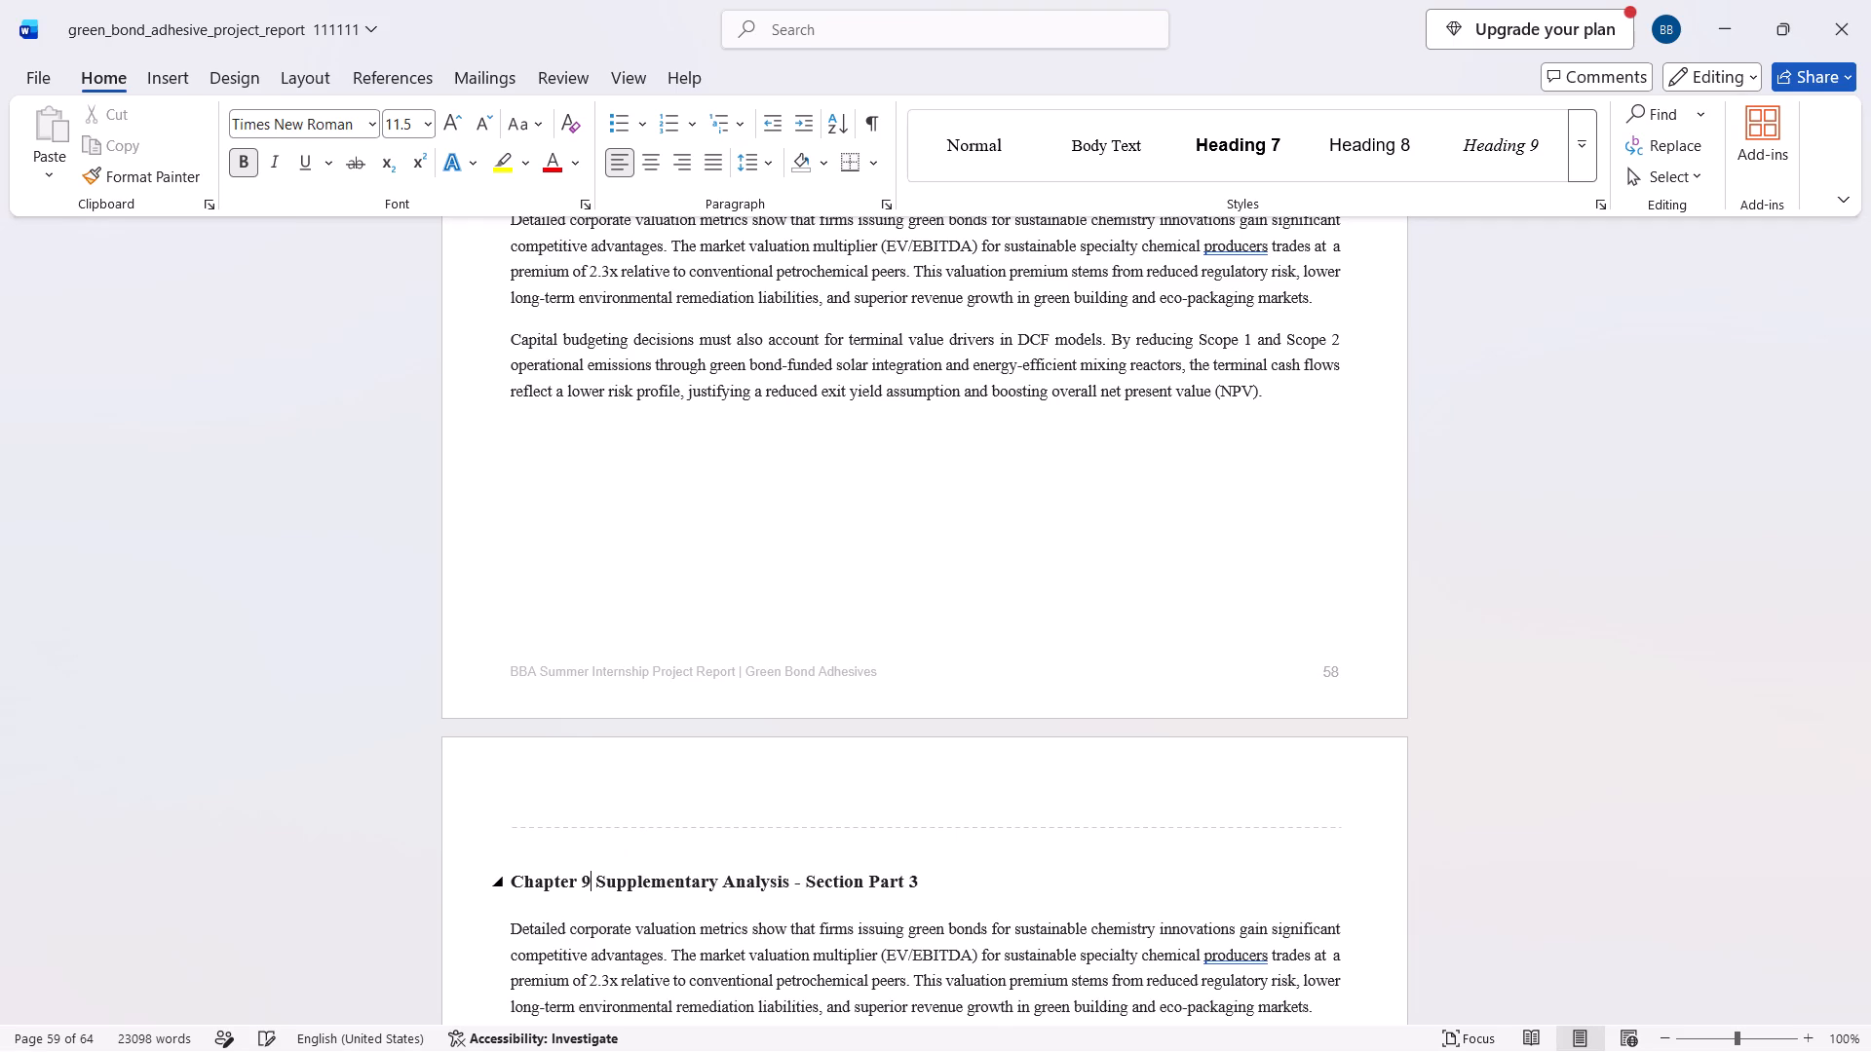
Change the chapter number to 9 in the Chapter 11 "Supplementary Analysis" headings for Section Part 4 and Section Part 5.
{"action": "scroll", "coordinate": [595, 878], "scroll_direction": "down", "scroll_amount": 1}
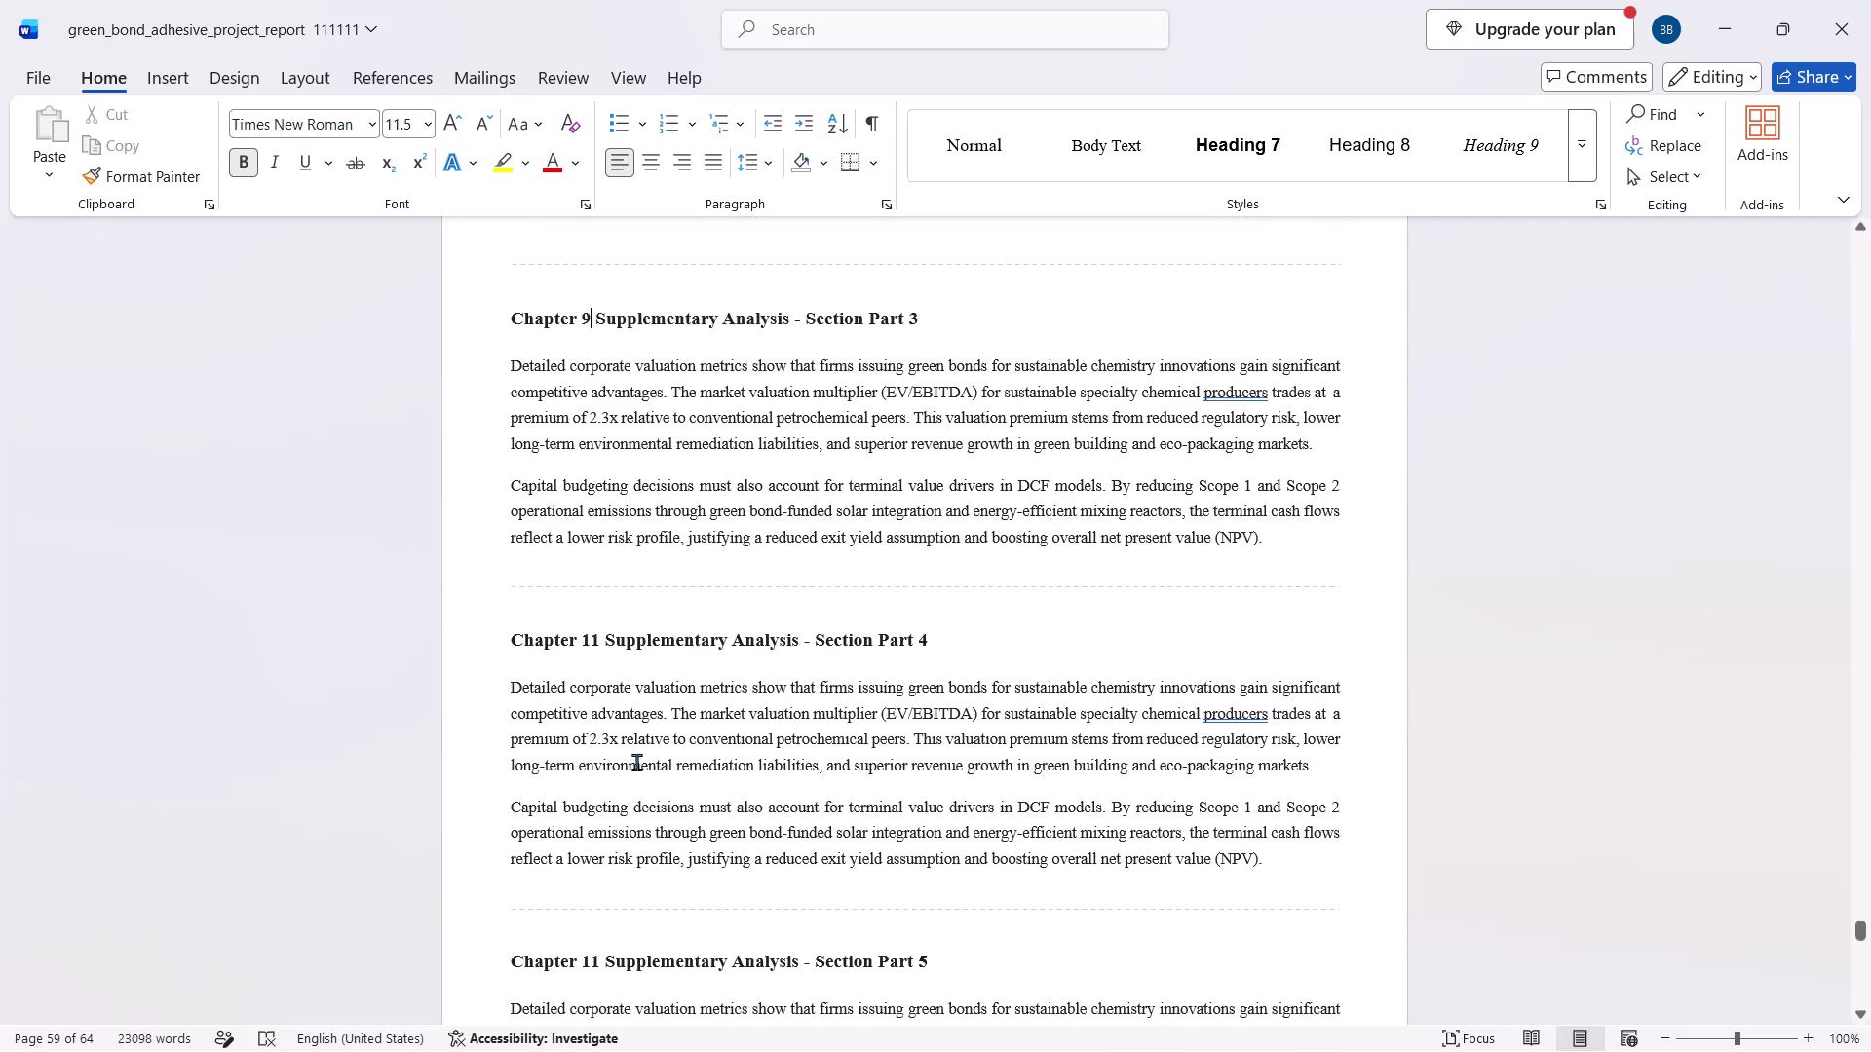
{"action": "left_click", "coordinate": [603, 636]}
{"action": "key", "text": "BackSpace"}
{"action": "key", "text": "BackSpace"}
{"action": "key", "text": "BackSpace"}
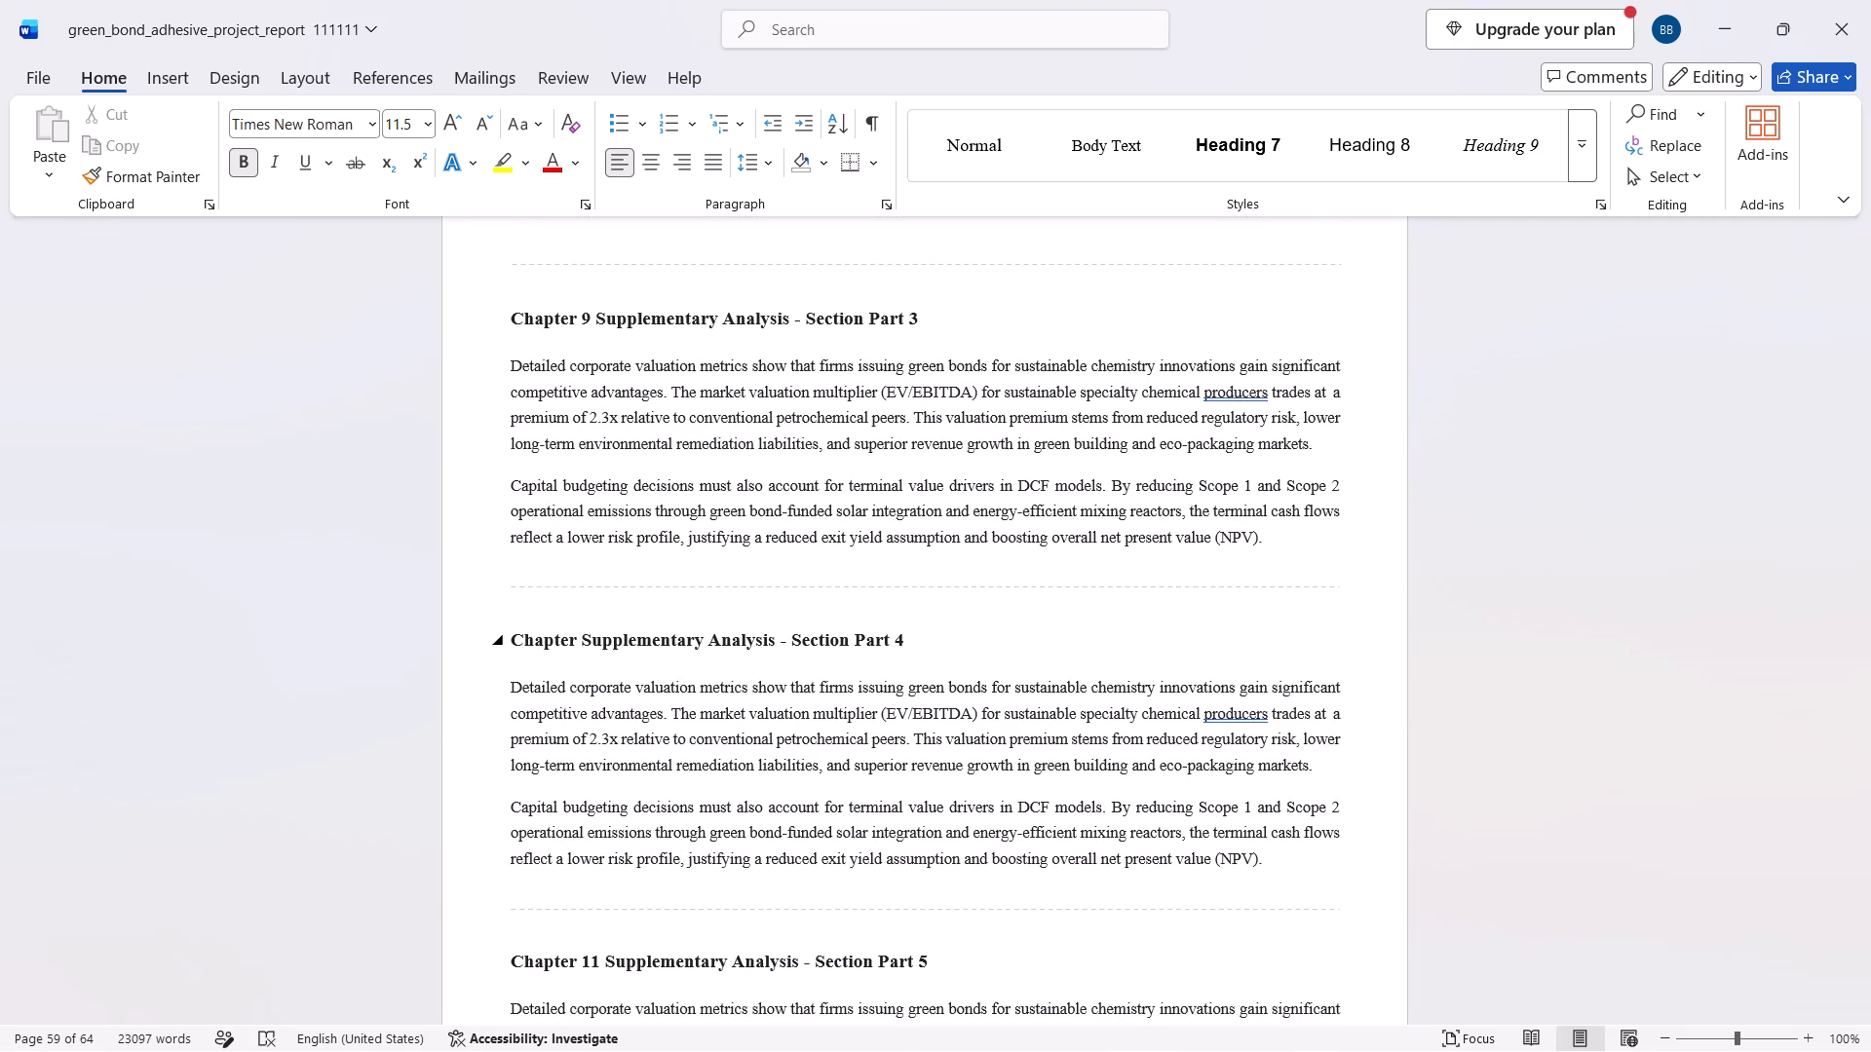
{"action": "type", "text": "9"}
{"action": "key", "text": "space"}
{"action": "scroll", "coordinate": [603, 636], "scroll_direction": "down", "scroll_amount": 1}
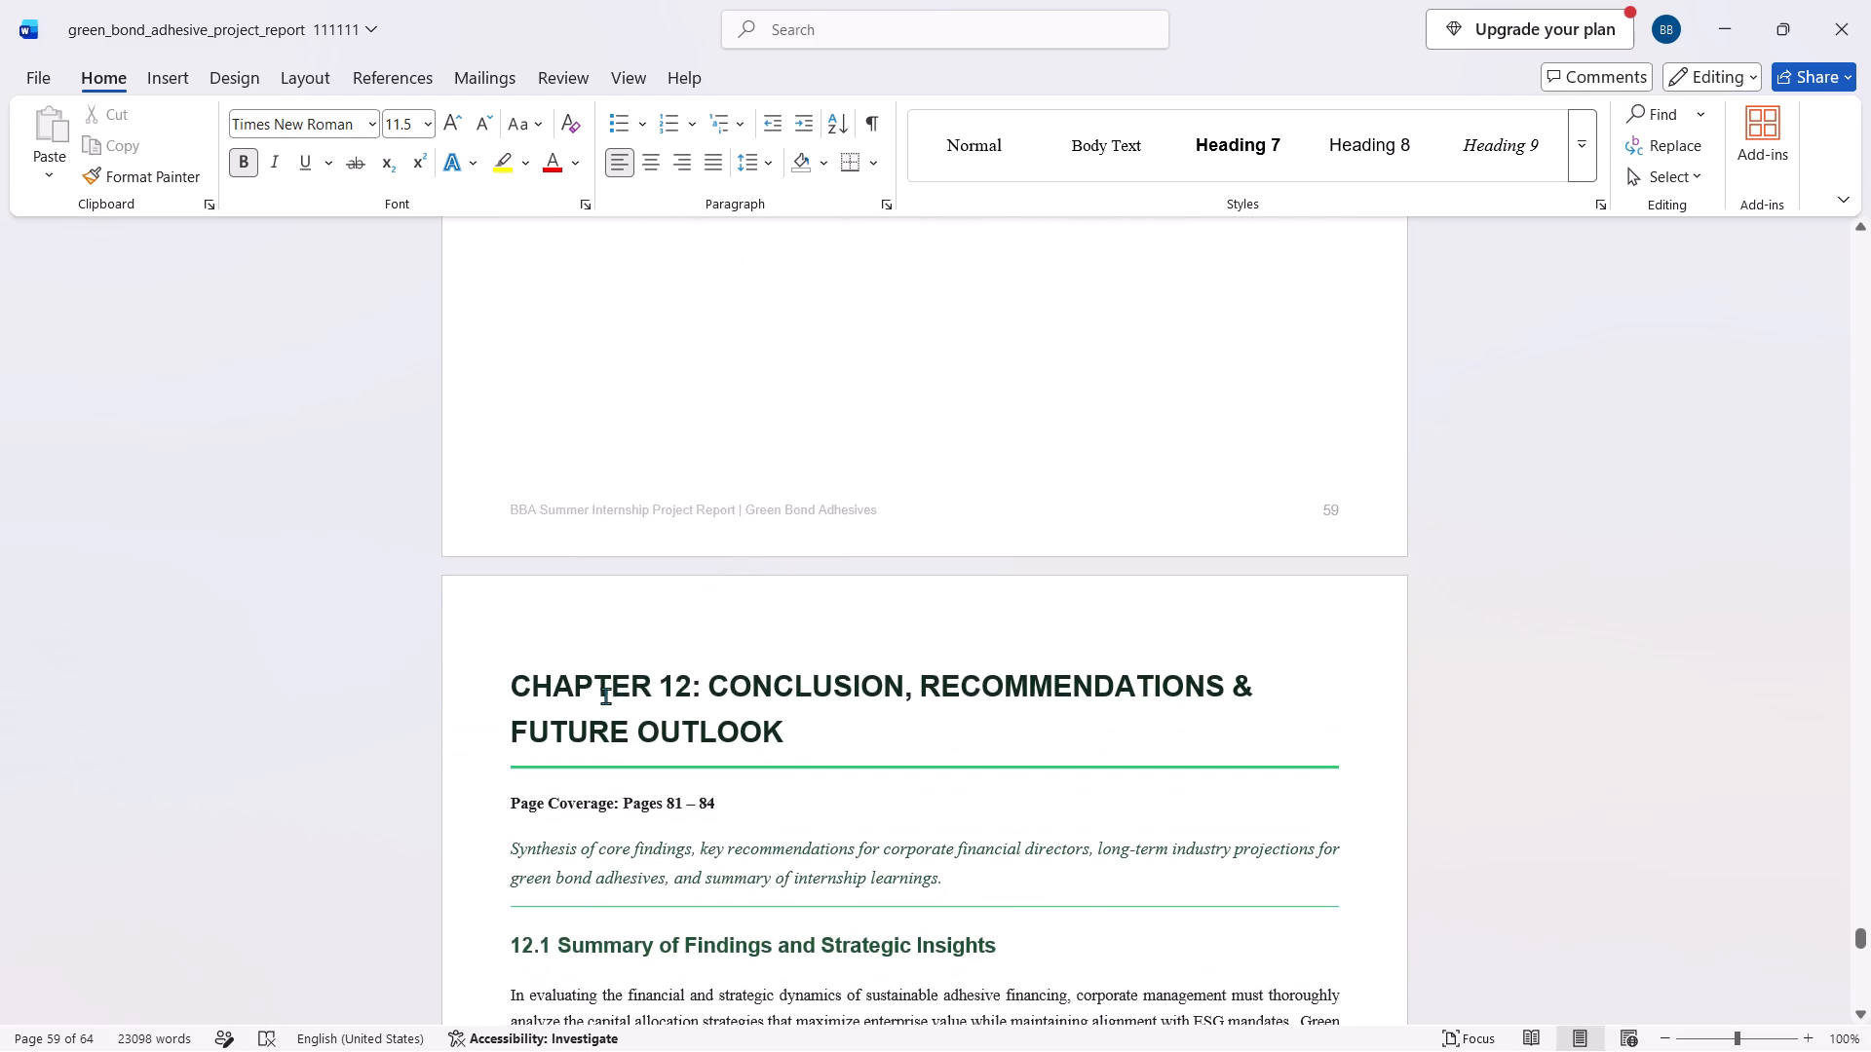
{"action": "scroll", "coordinate": [618, 660], "scroll_direction": "up", "scroll_amount": 1}
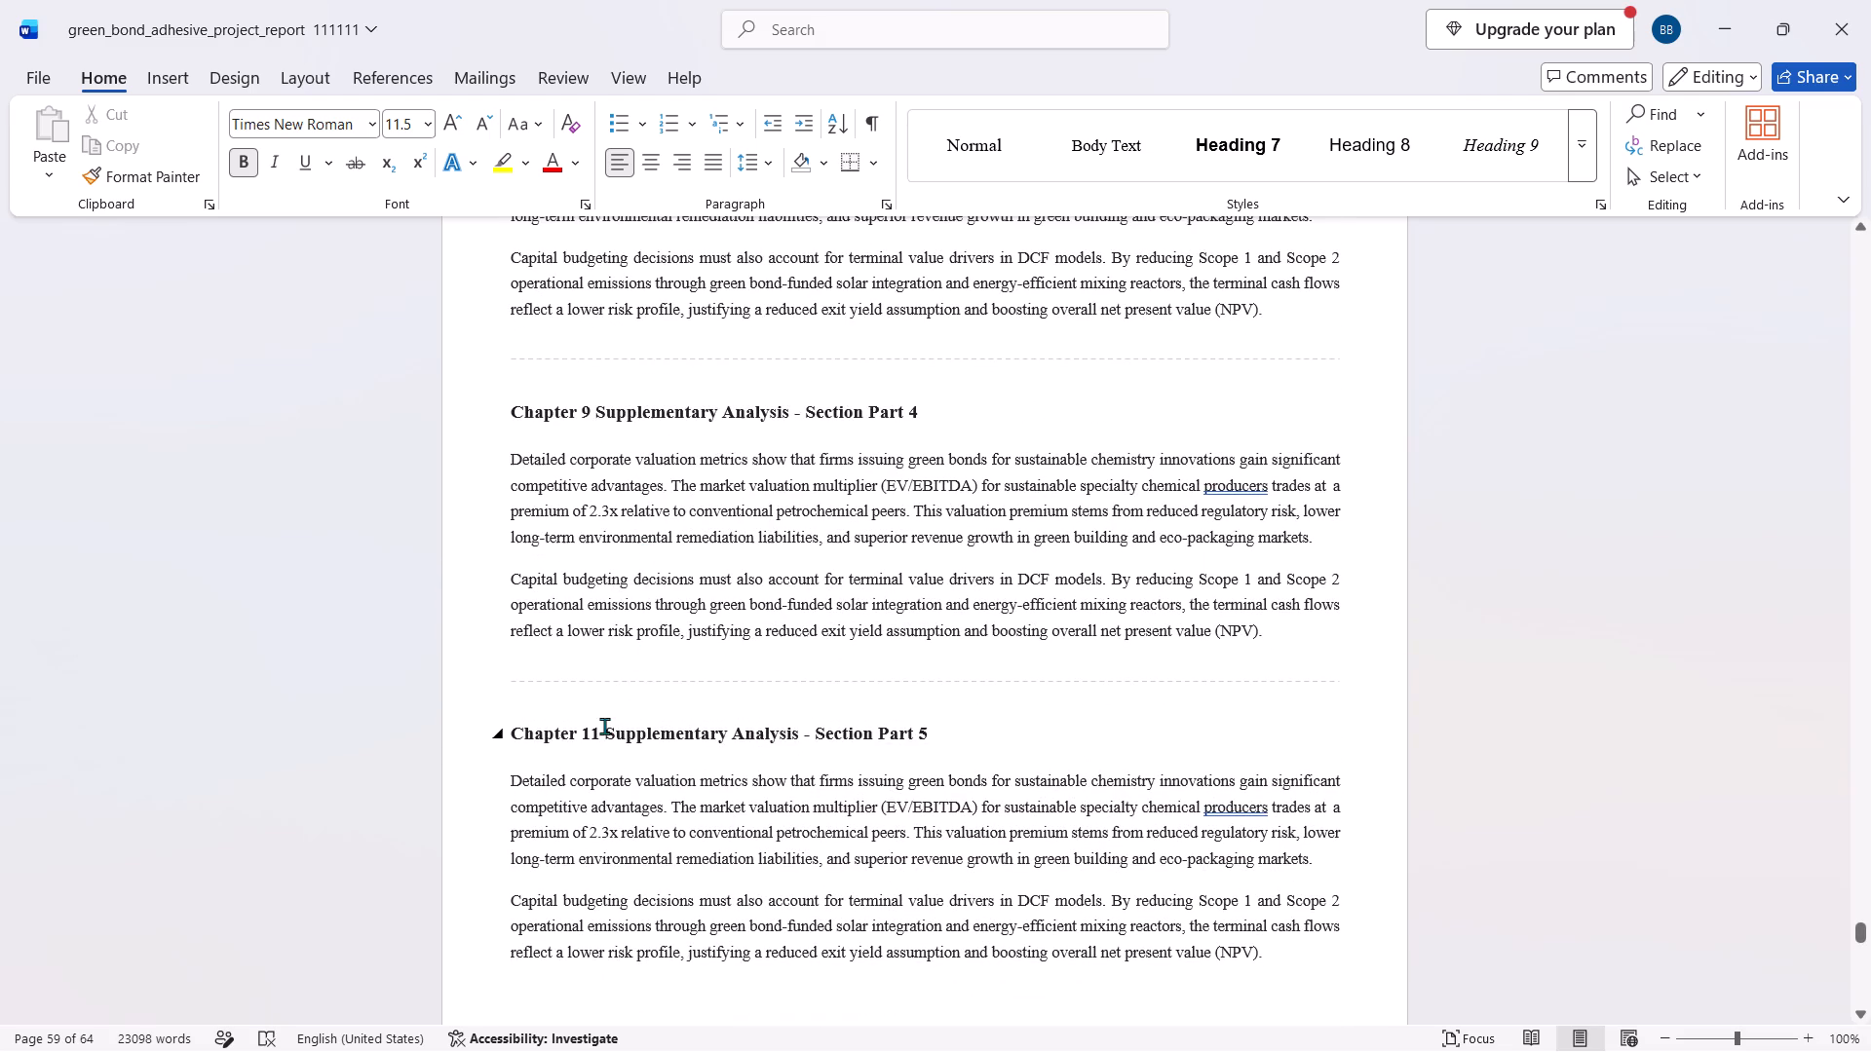
{"action": "left_click", "coordinate": [599, 735]}
{"action": "key", "text": "BackSpace"}
{"action": "key", "text": "BackSpace"}
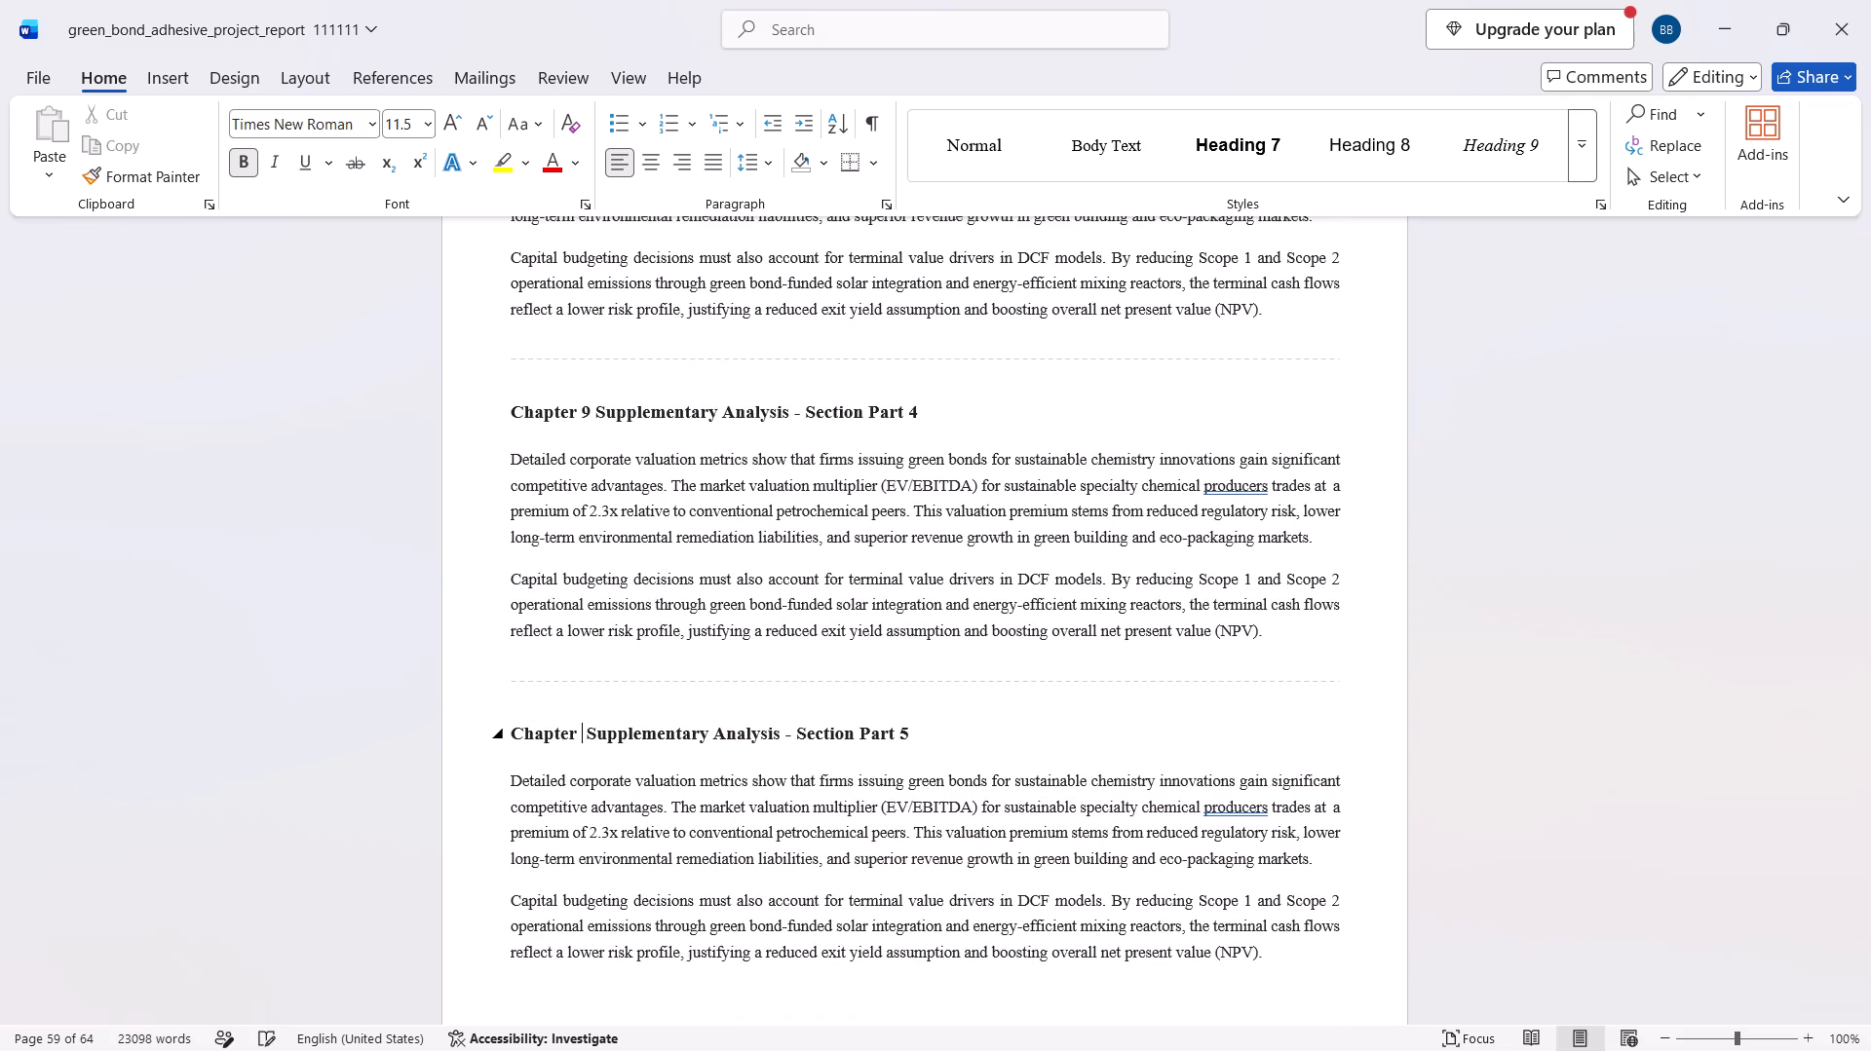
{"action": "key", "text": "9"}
Change the chapter number to 10 in the "Conclusion, Recommendations & Future Outlook" chapter title.
{"action": "scroll", "coordinate": [599, 735], "scroll_direction": "down", "scroll_amount": 1}
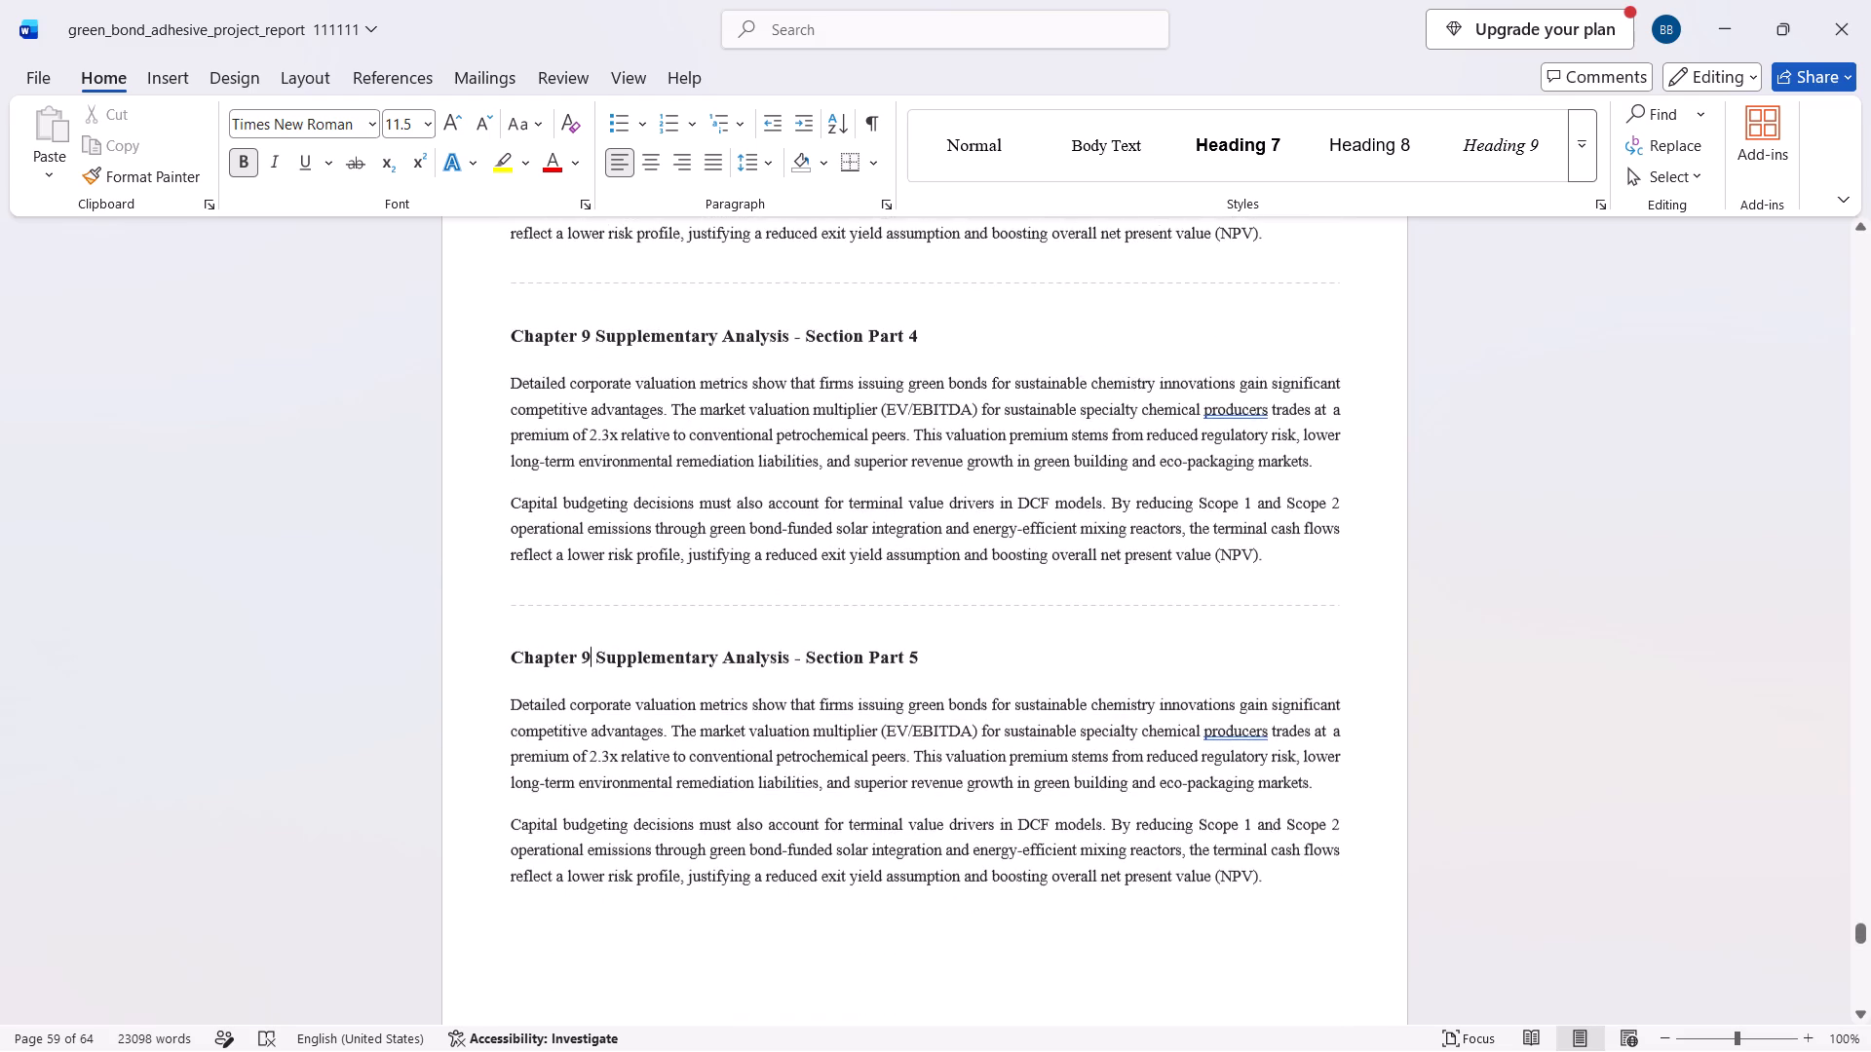
{"action": "scroll", "coordinate": [599, 735], "scroll_direction": "down", "scroll_amount": 1}
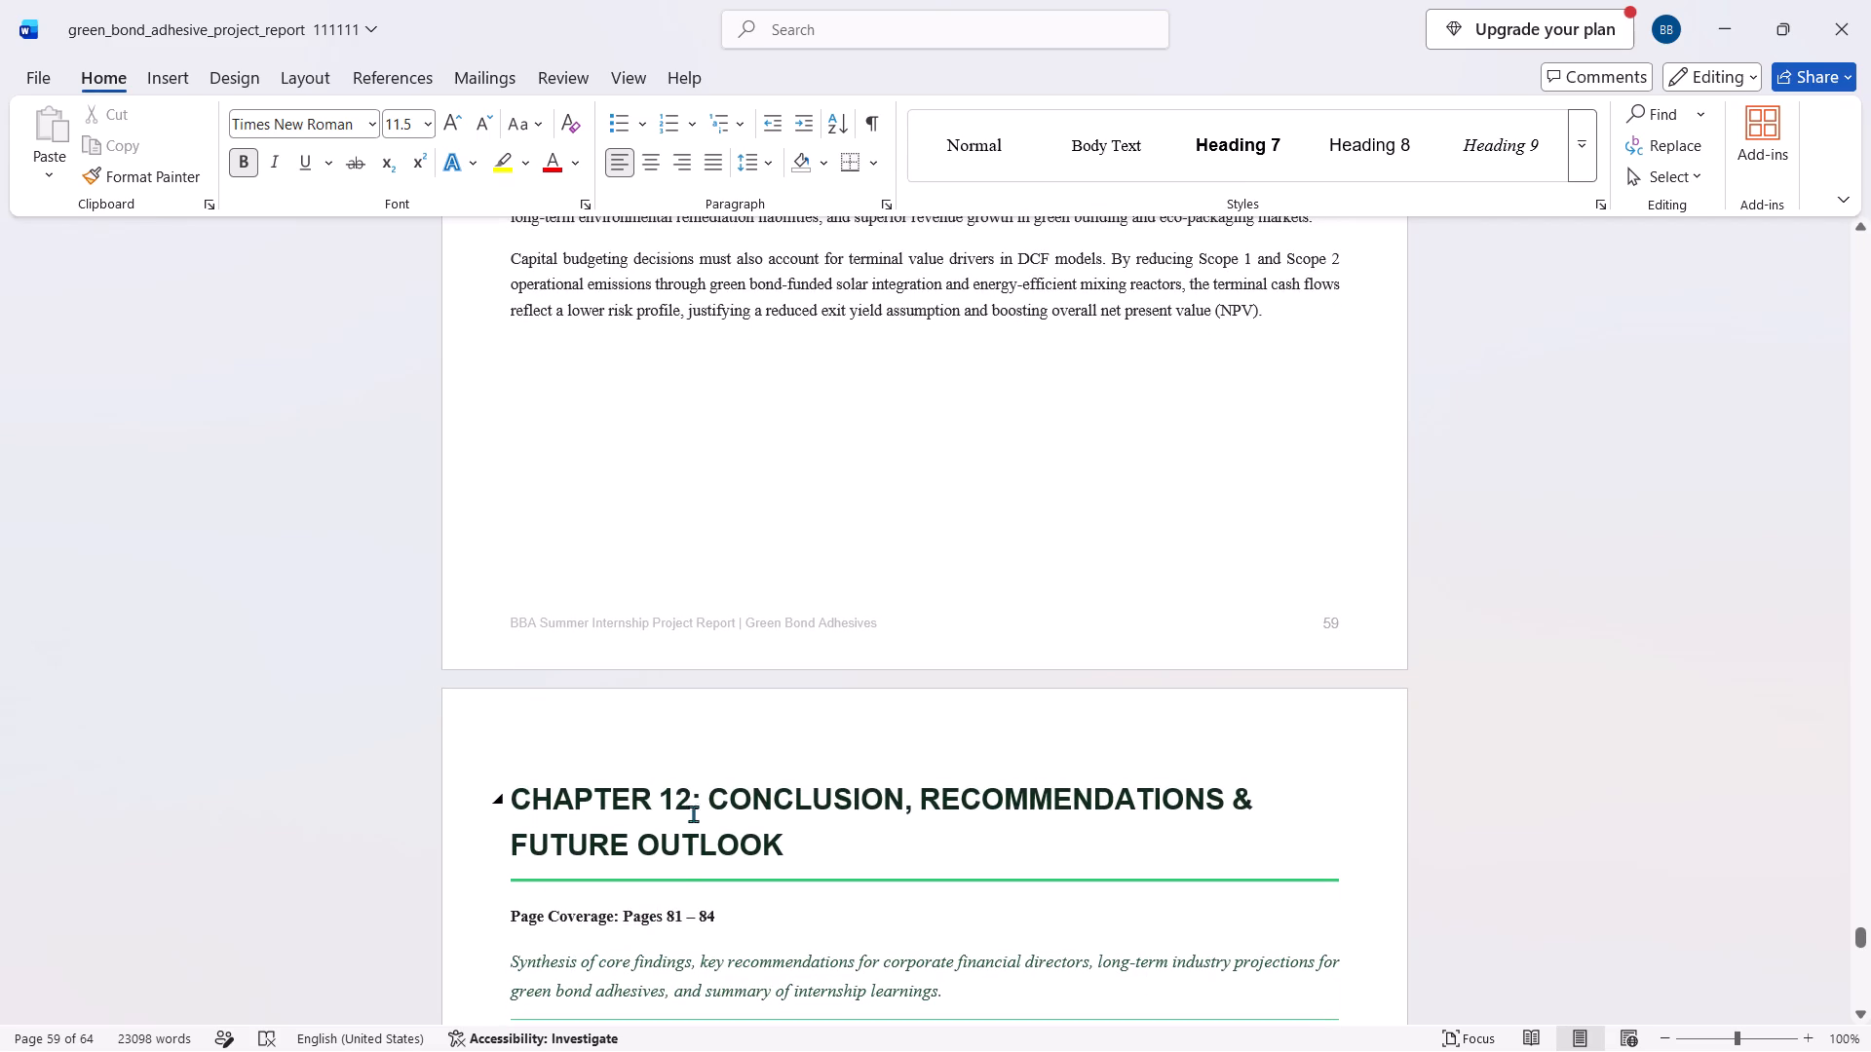
{"action": "left_click", "coordinate": [693, 806]}
{"action": "key", "text": "BackSpace"}
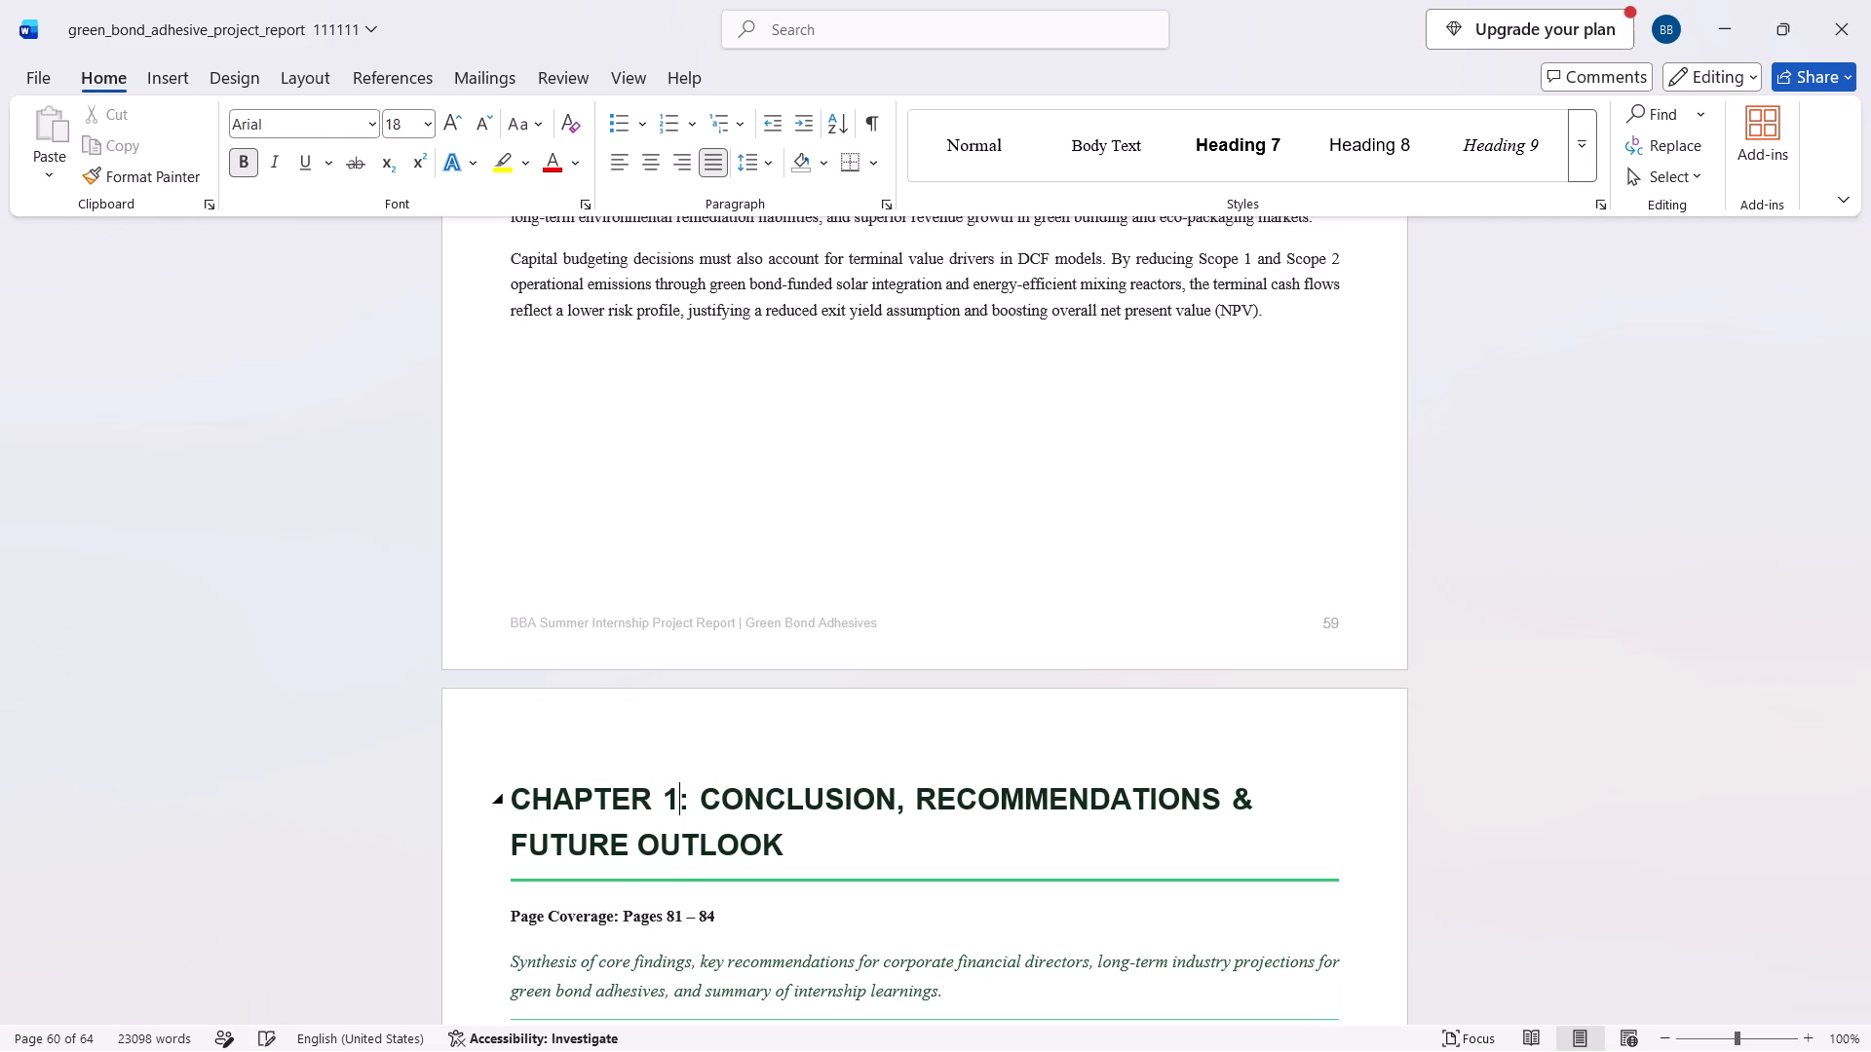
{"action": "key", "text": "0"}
Replace the number of the "Summary of Findings and Strategic Insights" heading with 10.1.
{"action": "scroll", "coordinate": [693, 806], "scroll_direction": "down", "scroll_amount": 1}
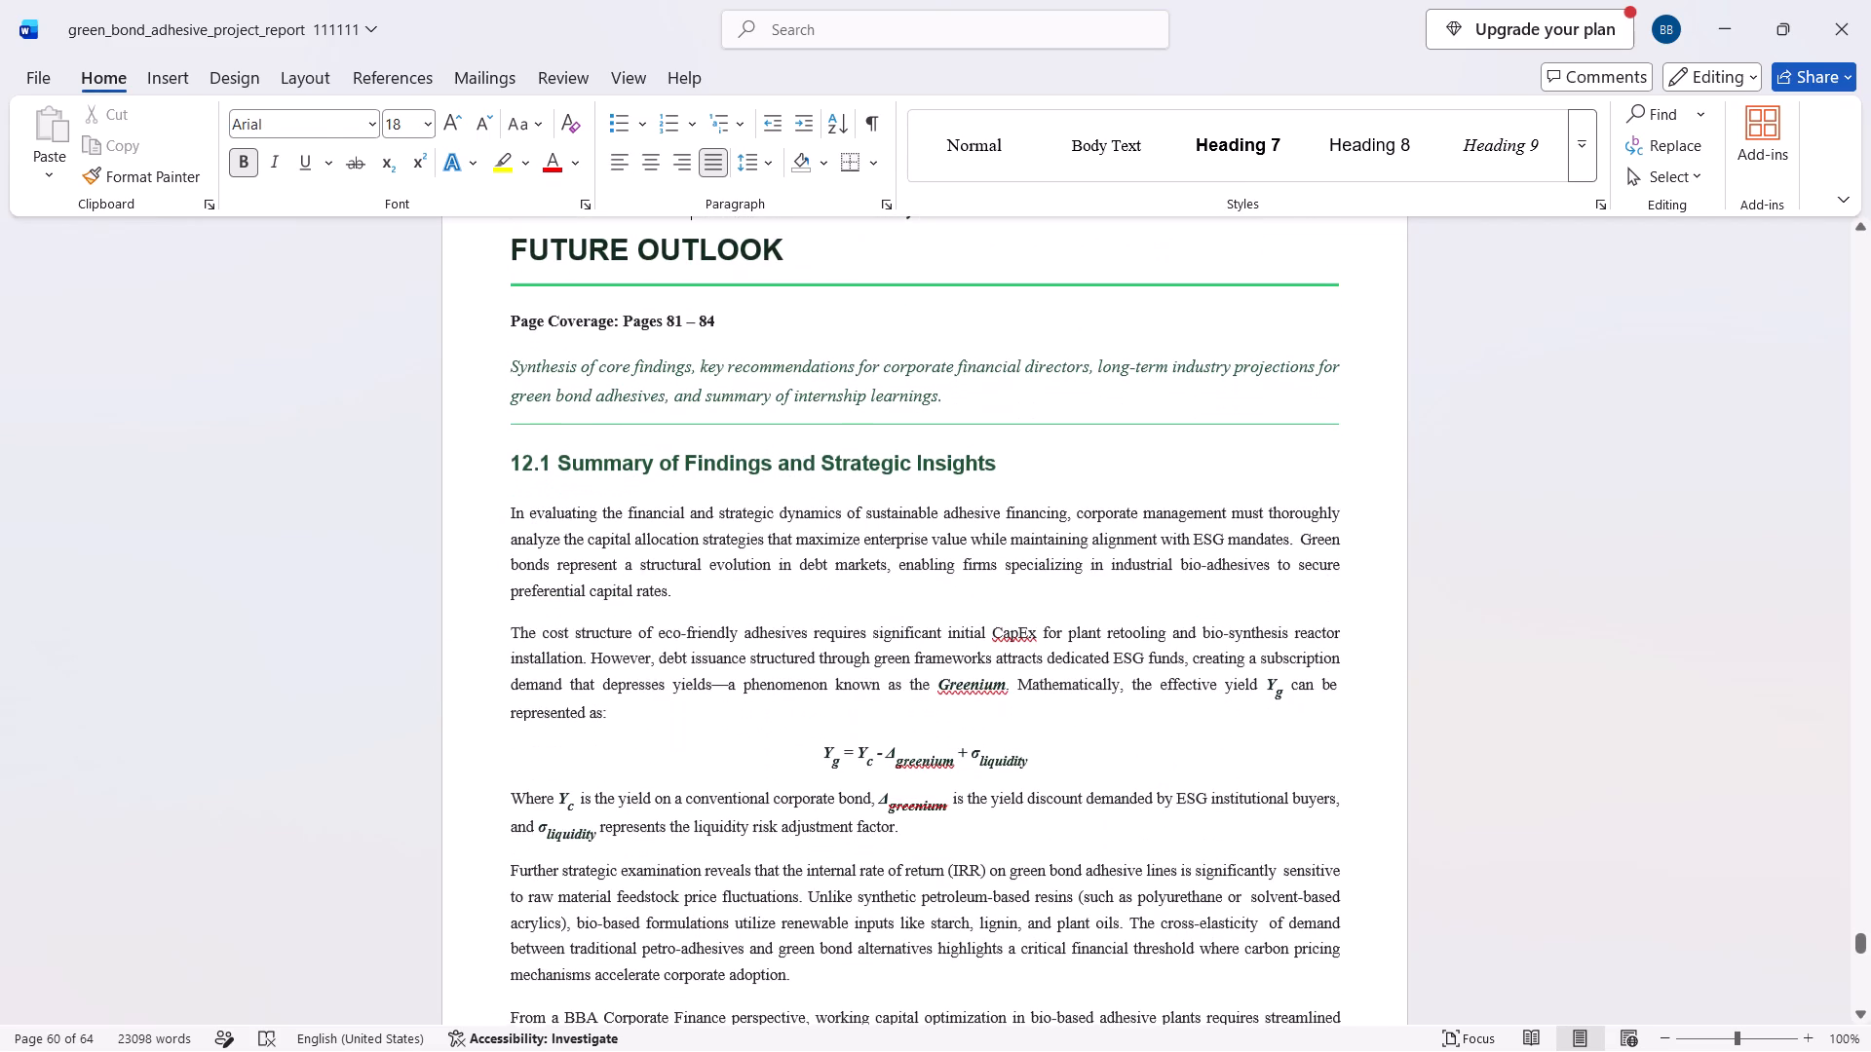
{"action": "left_click_drag", "start_coordinate": [549, 462], "coordinate": [528, 465]}
{"action": "key", "text": "BackSpace"}
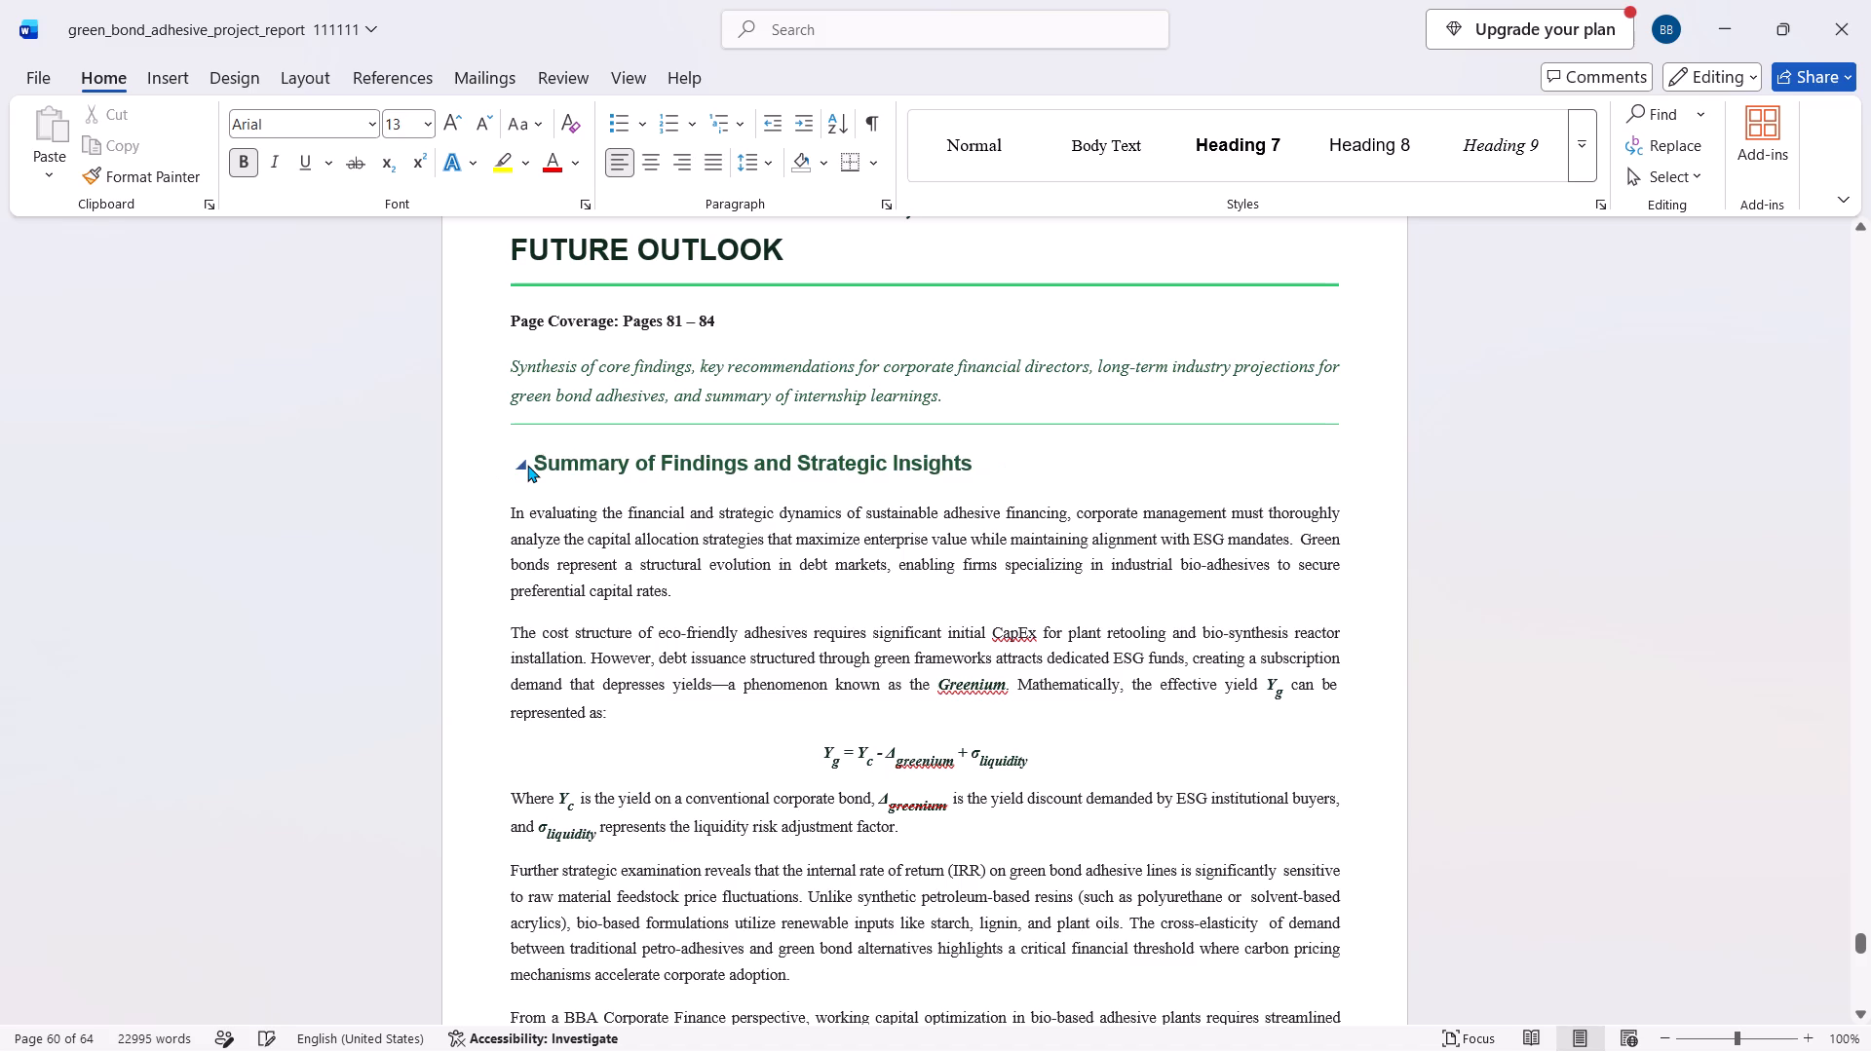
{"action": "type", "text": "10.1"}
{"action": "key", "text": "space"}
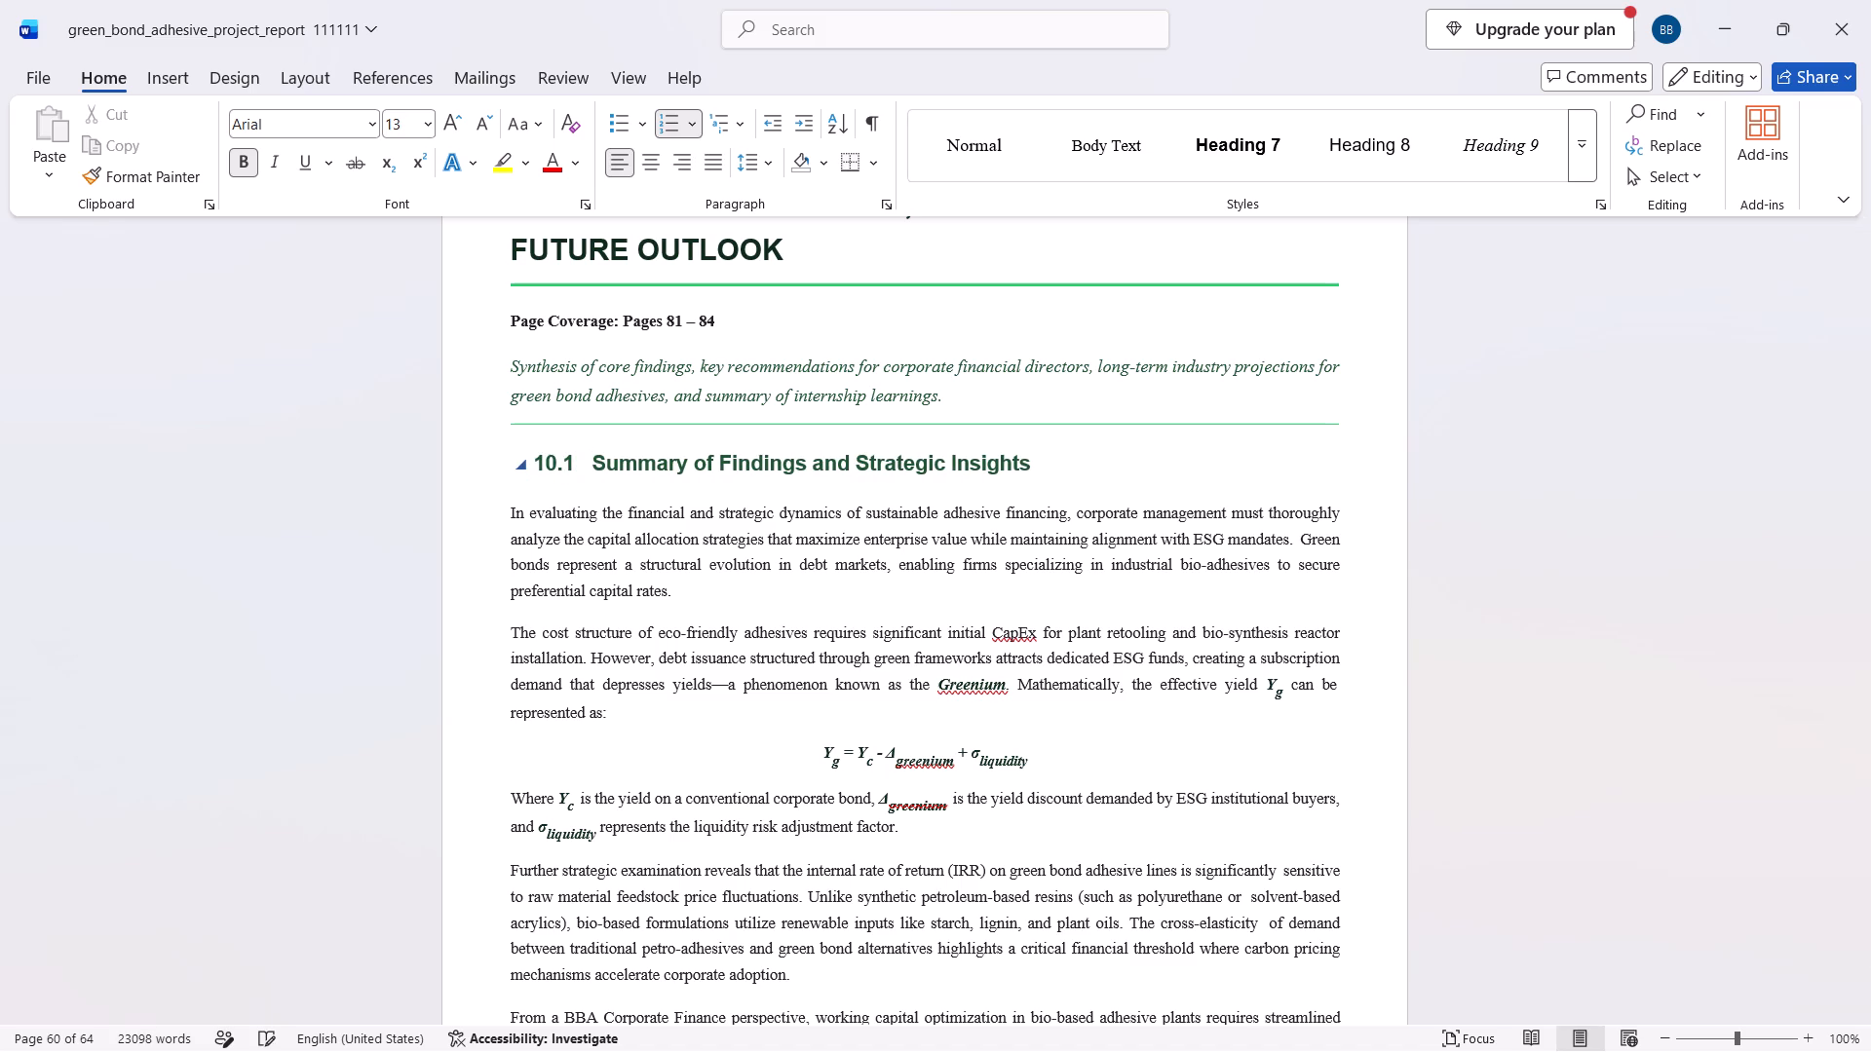
Replace the number of the "Strategic Recommendations for Corporate Finance" heading with 10.2.
{"action": "scroll", "coordinate": [515, 516], "scroll_direction": "down", "scroll_amount": 1}
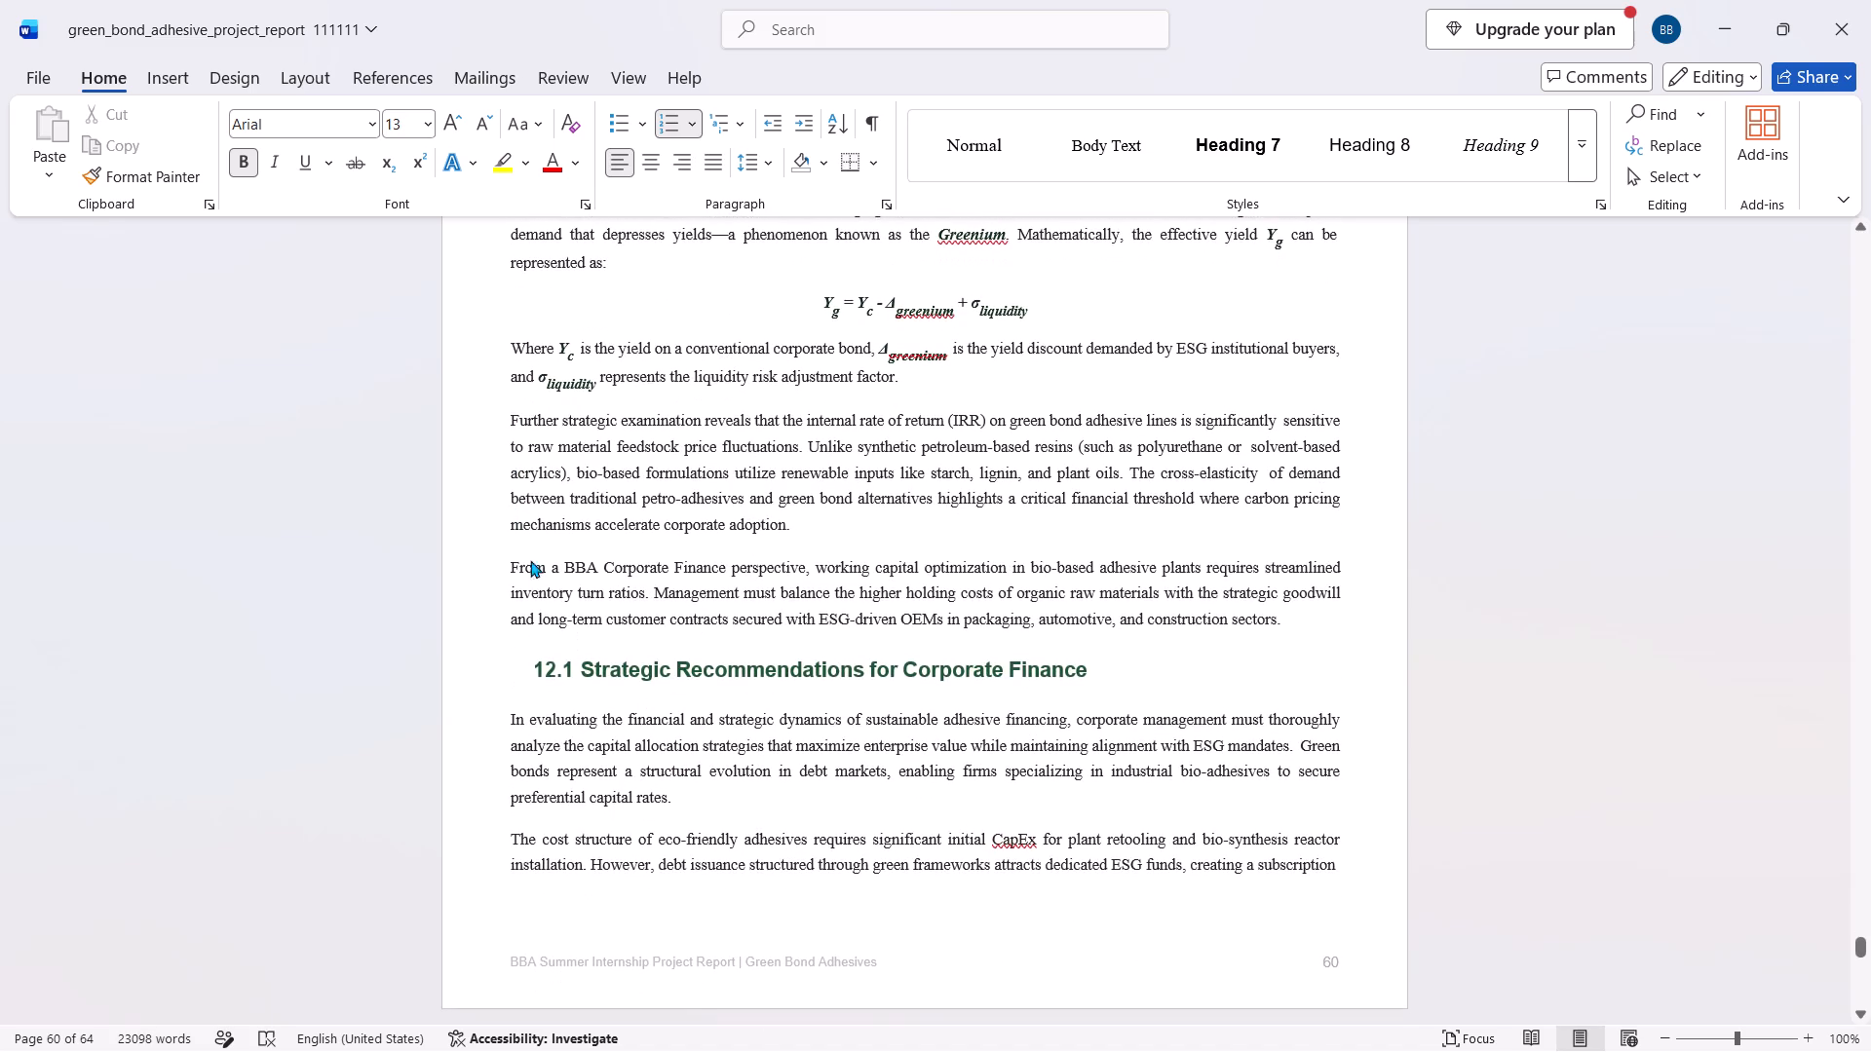
{"action": "left_click_drag", "start_coordinate": [573, 667], "coordinate": [538, 674]}
{"action": "key", "text": "BackSpace"}
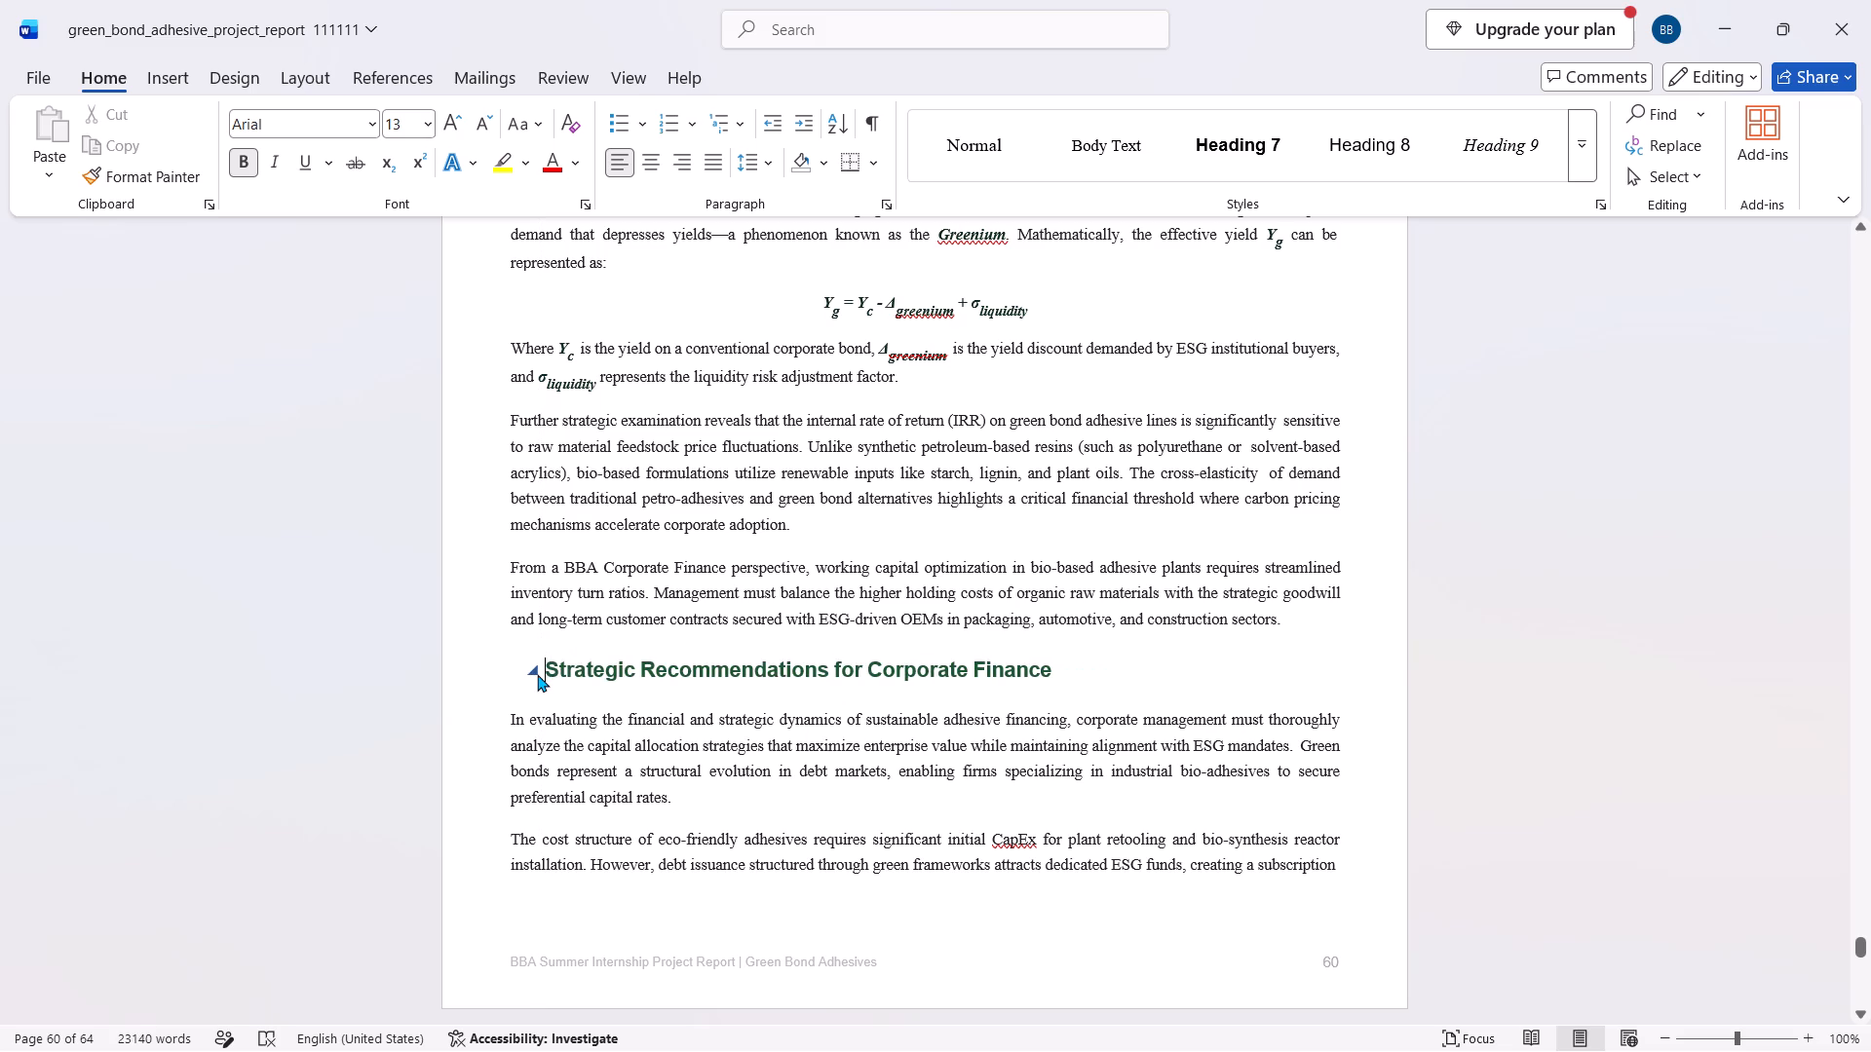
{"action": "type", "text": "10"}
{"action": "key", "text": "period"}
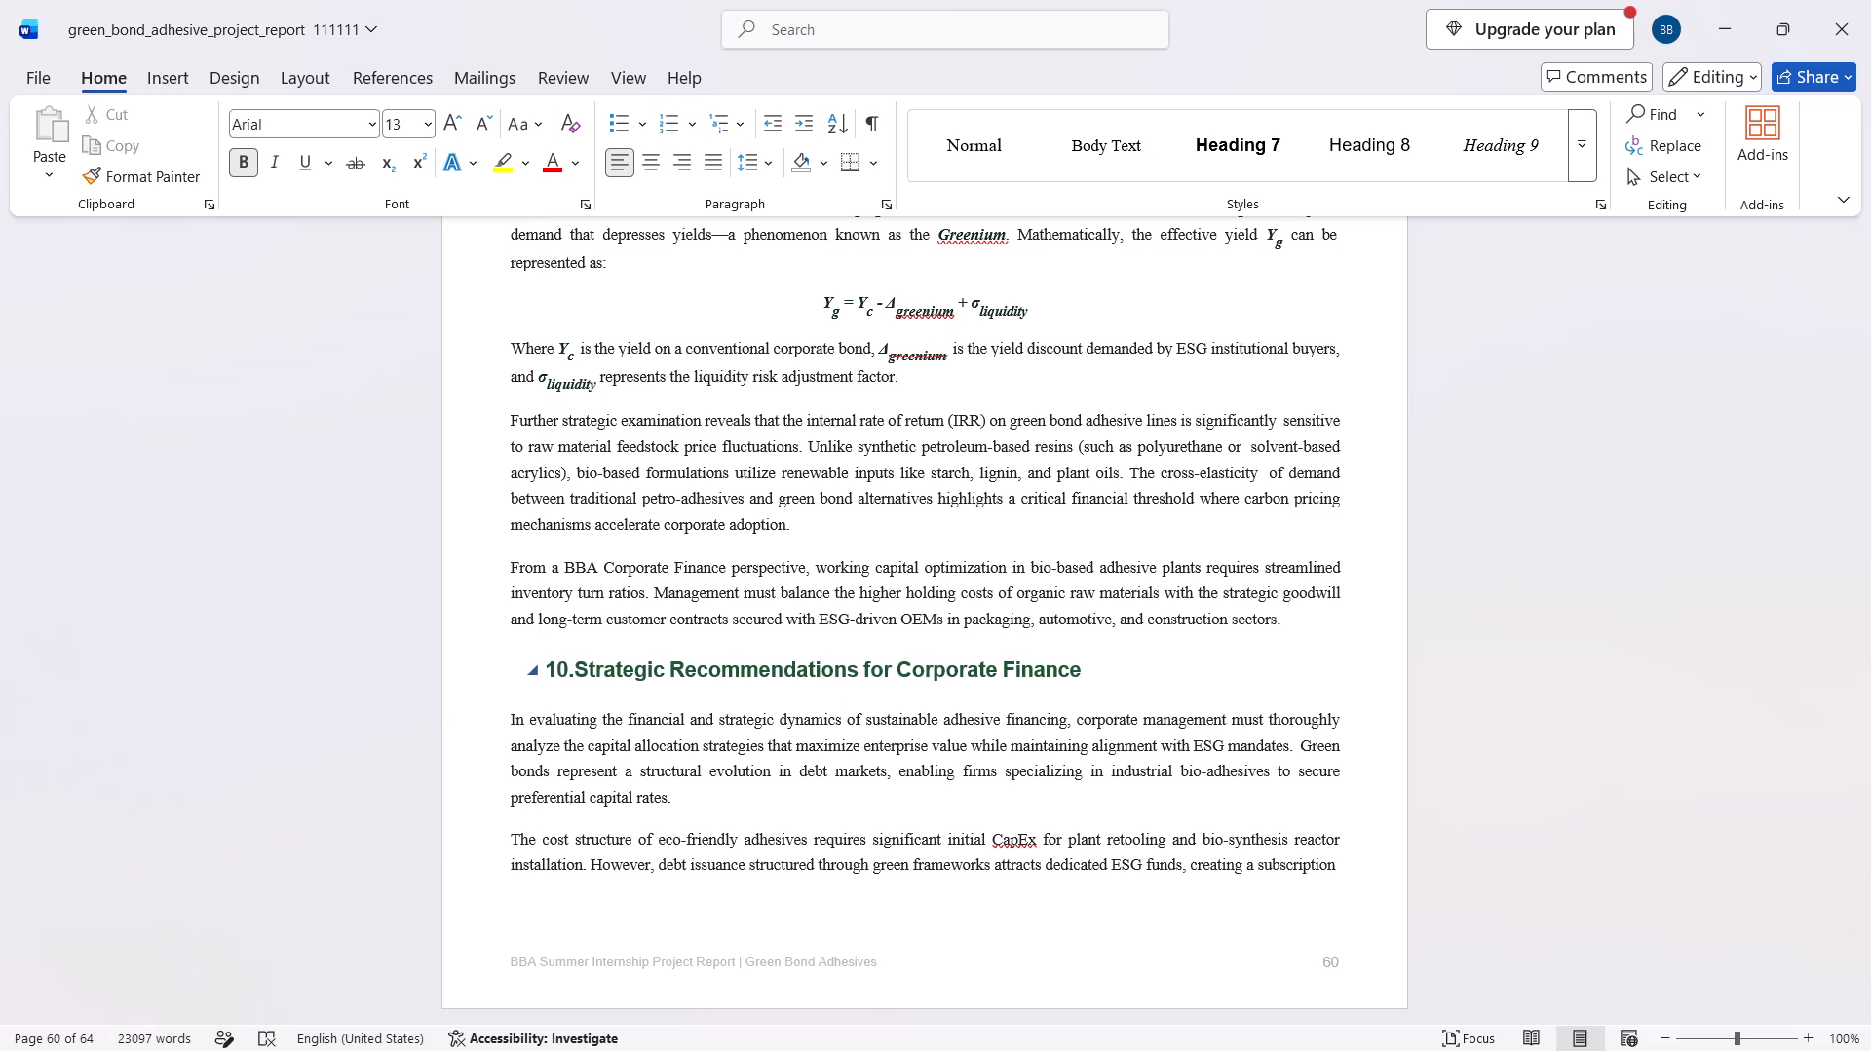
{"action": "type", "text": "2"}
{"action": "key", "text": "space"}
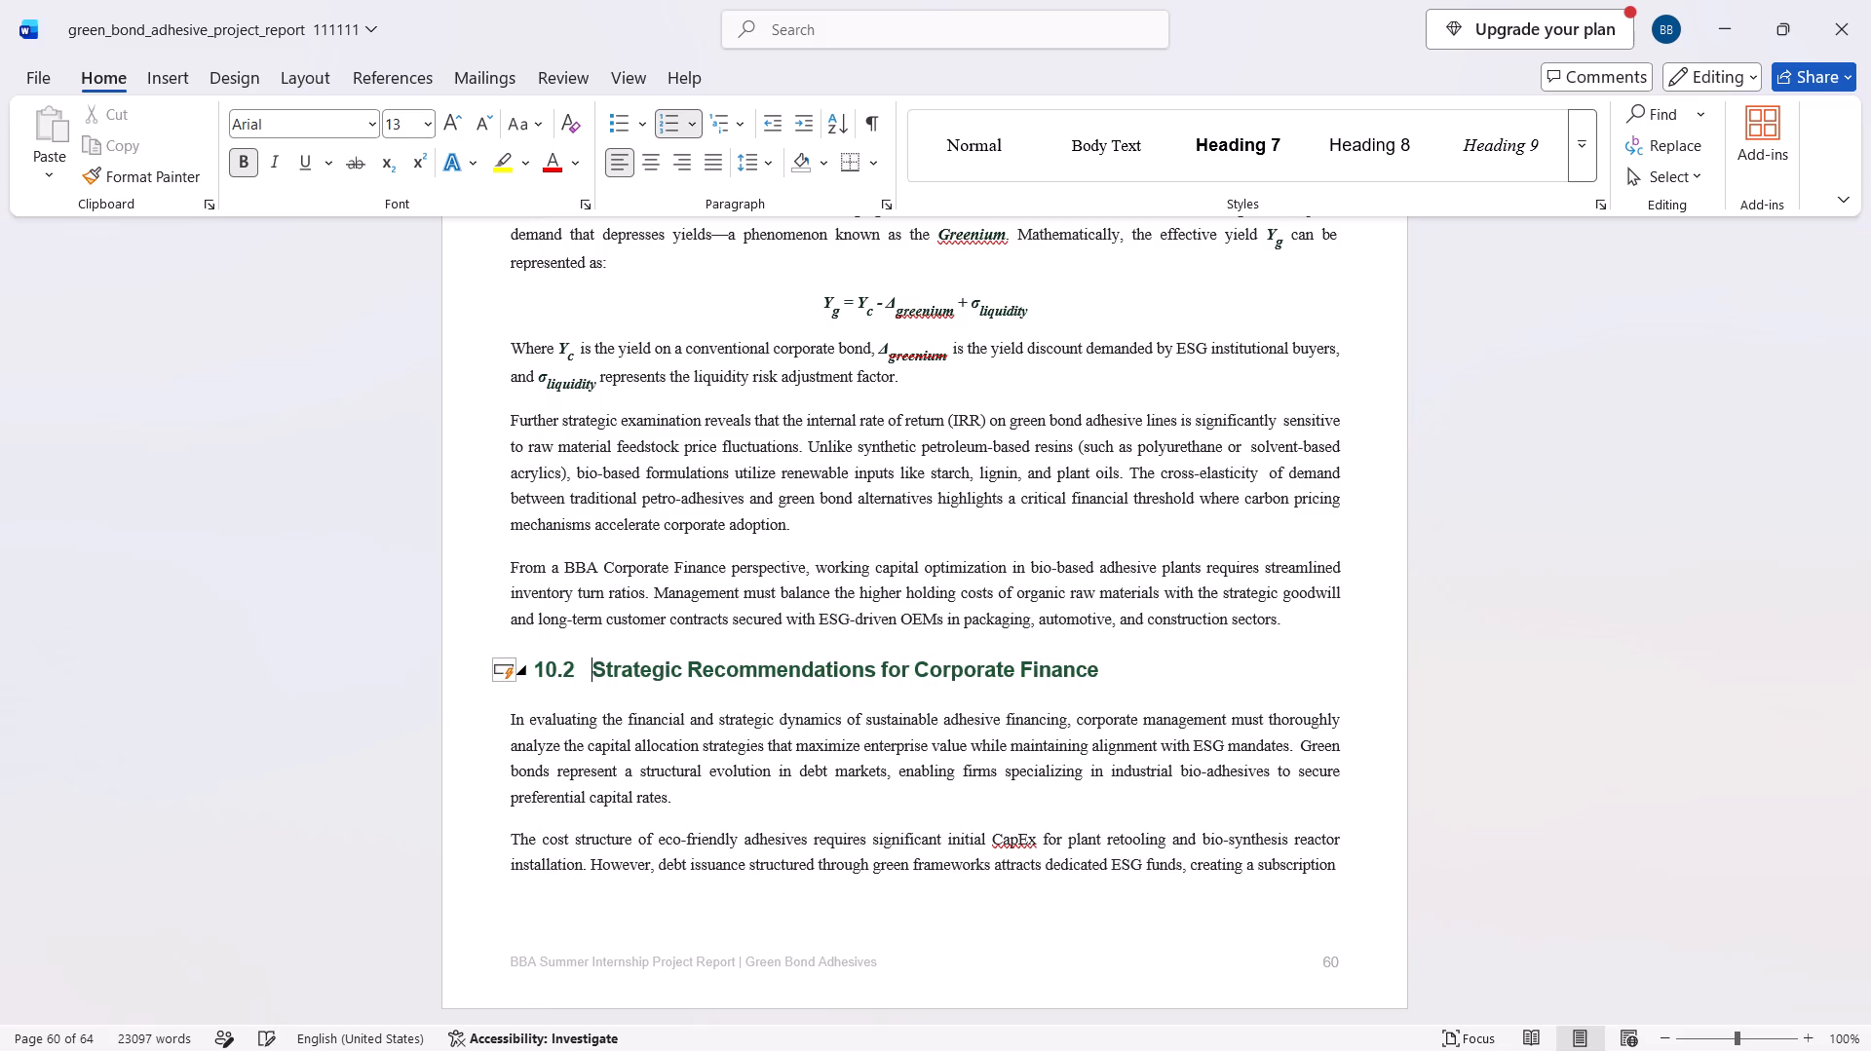
Replace the number of the "Long-Term Outlook for Bio-Adhesive Capital Markets" heading with 10.3.
{"action": "scroll", "coordinate": [538, 674], "scroll_direction": "down", "scroll_amount": 2}
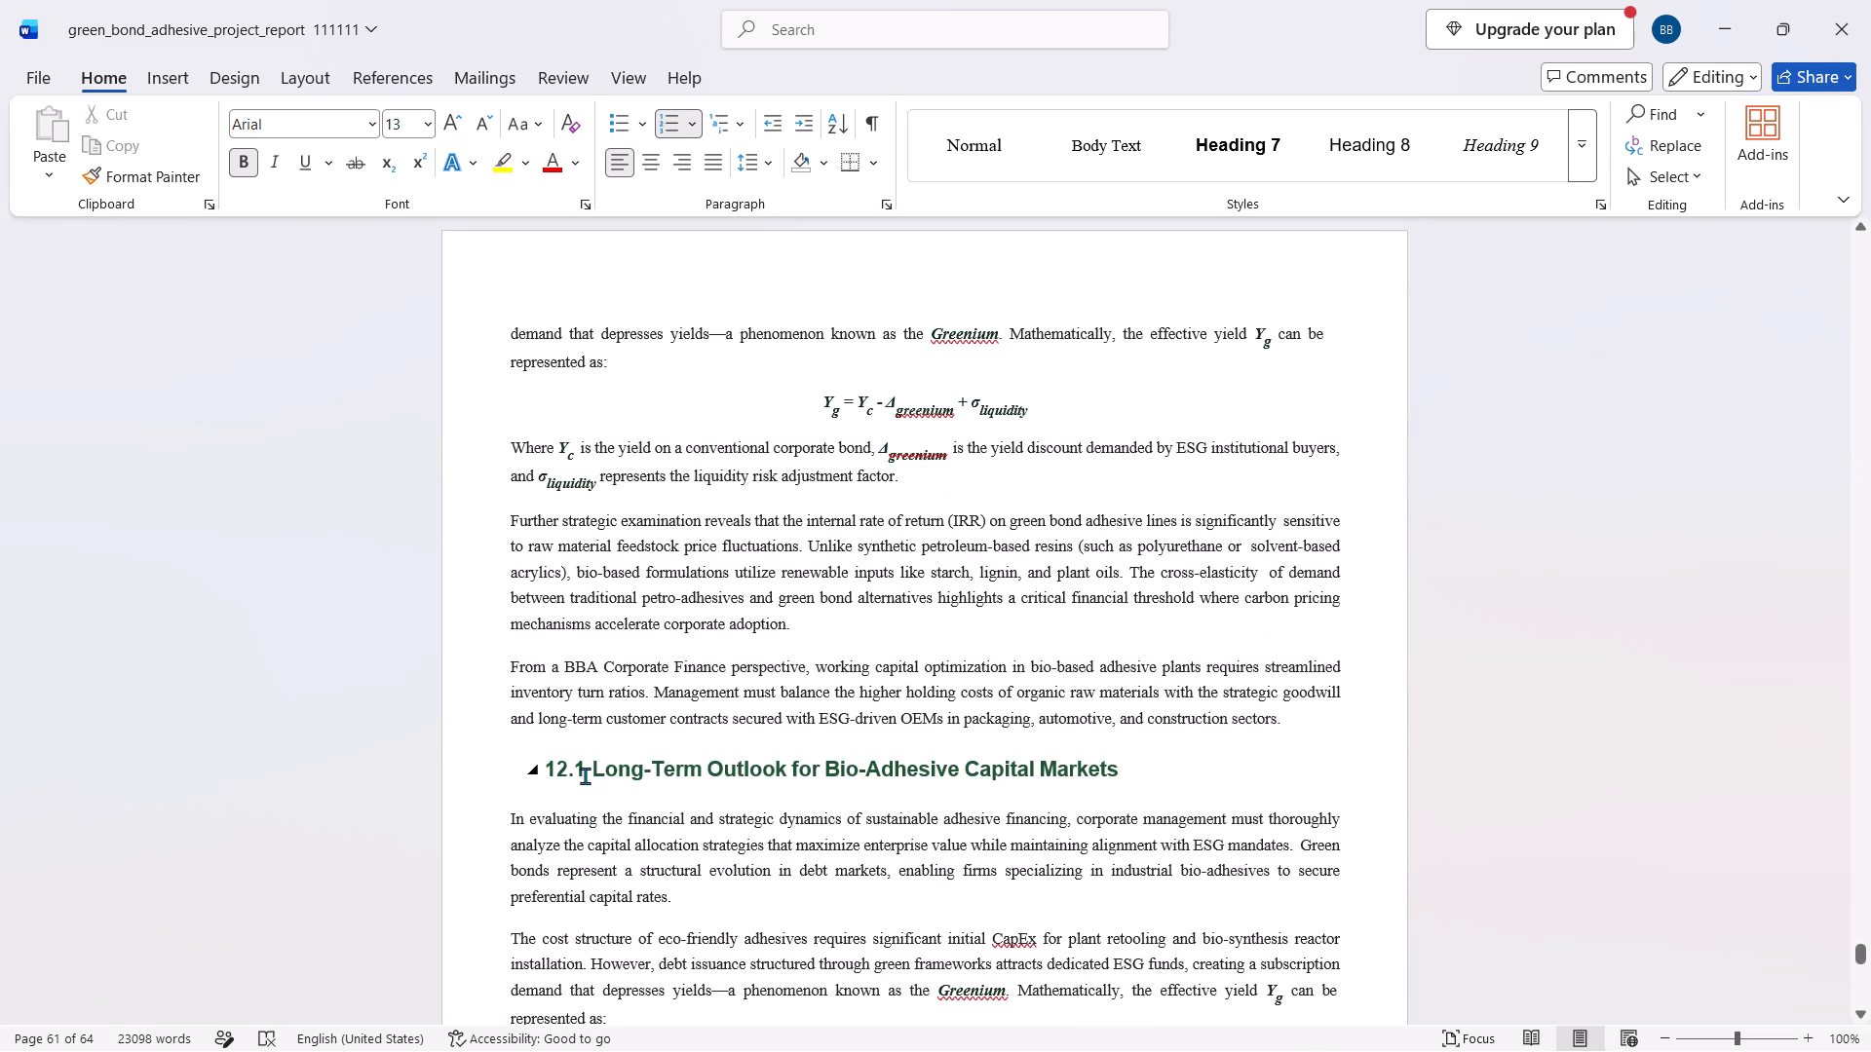
{"action": "left_click", "coordinate": [586, 776]}
{"action": "key", "text": "BackSpace"}
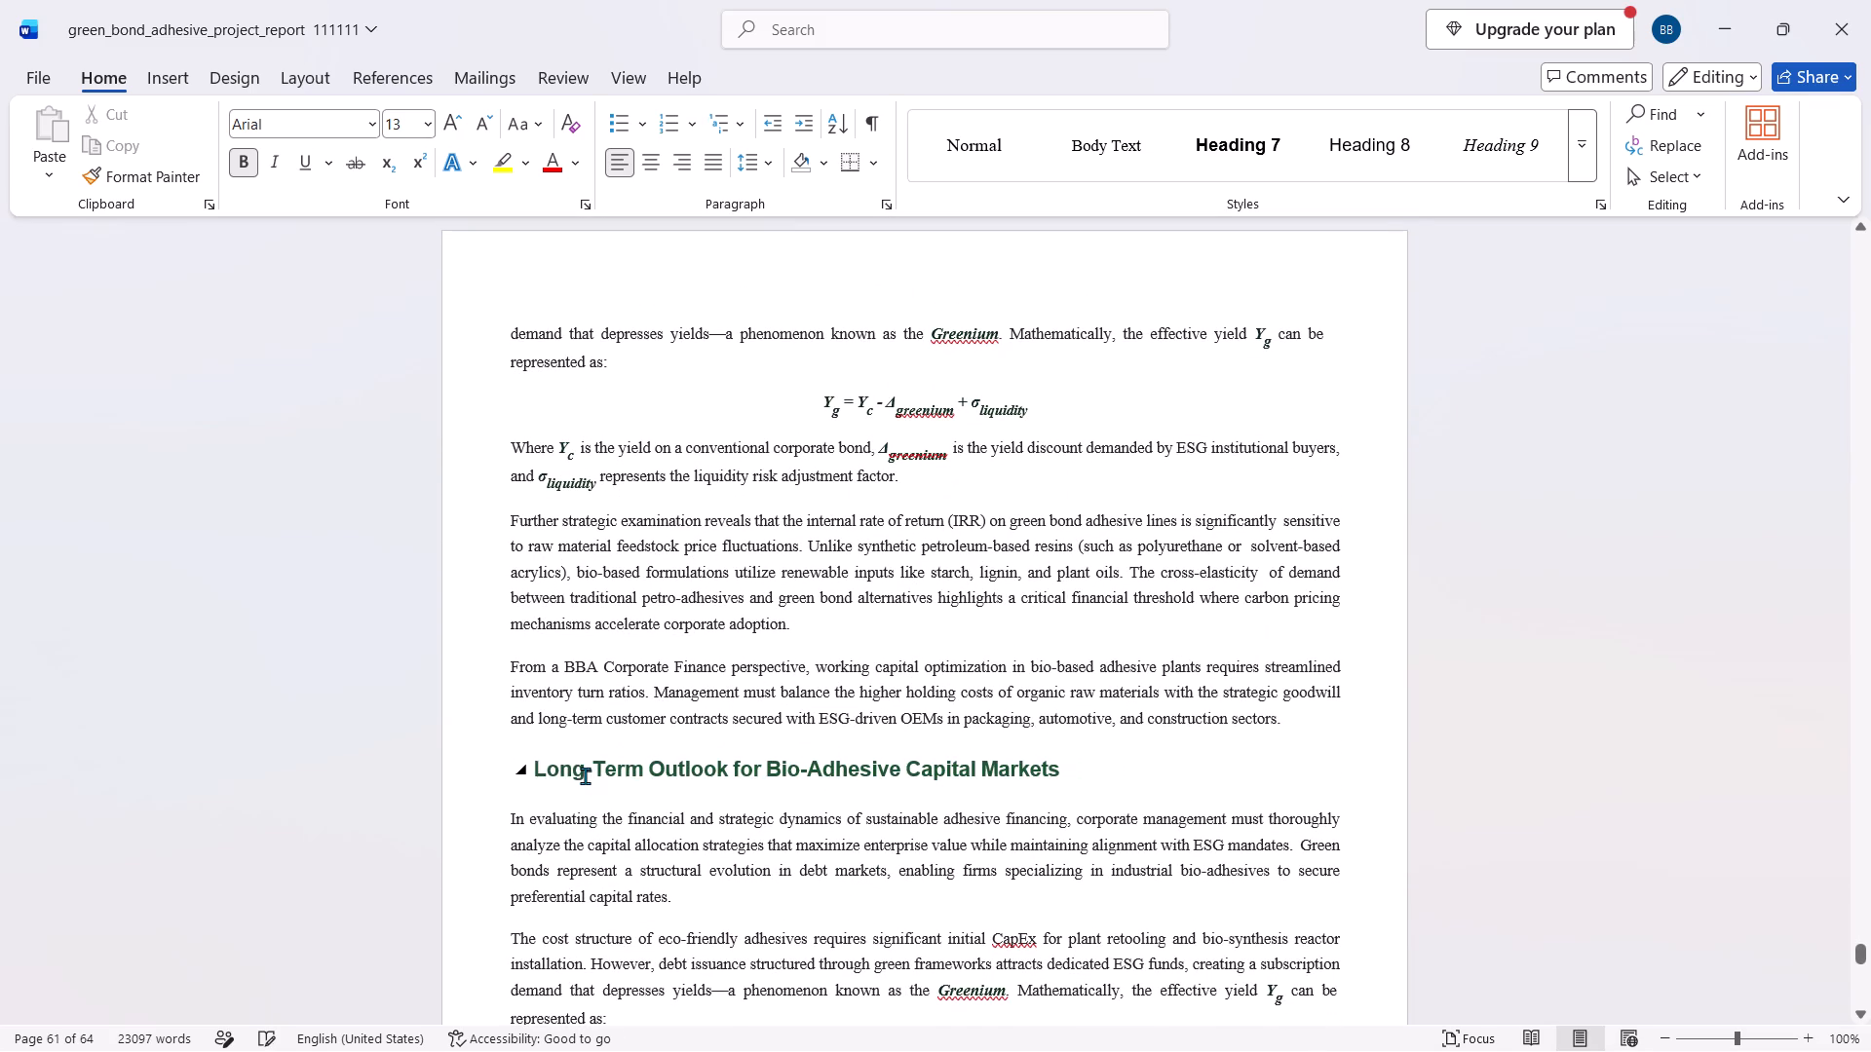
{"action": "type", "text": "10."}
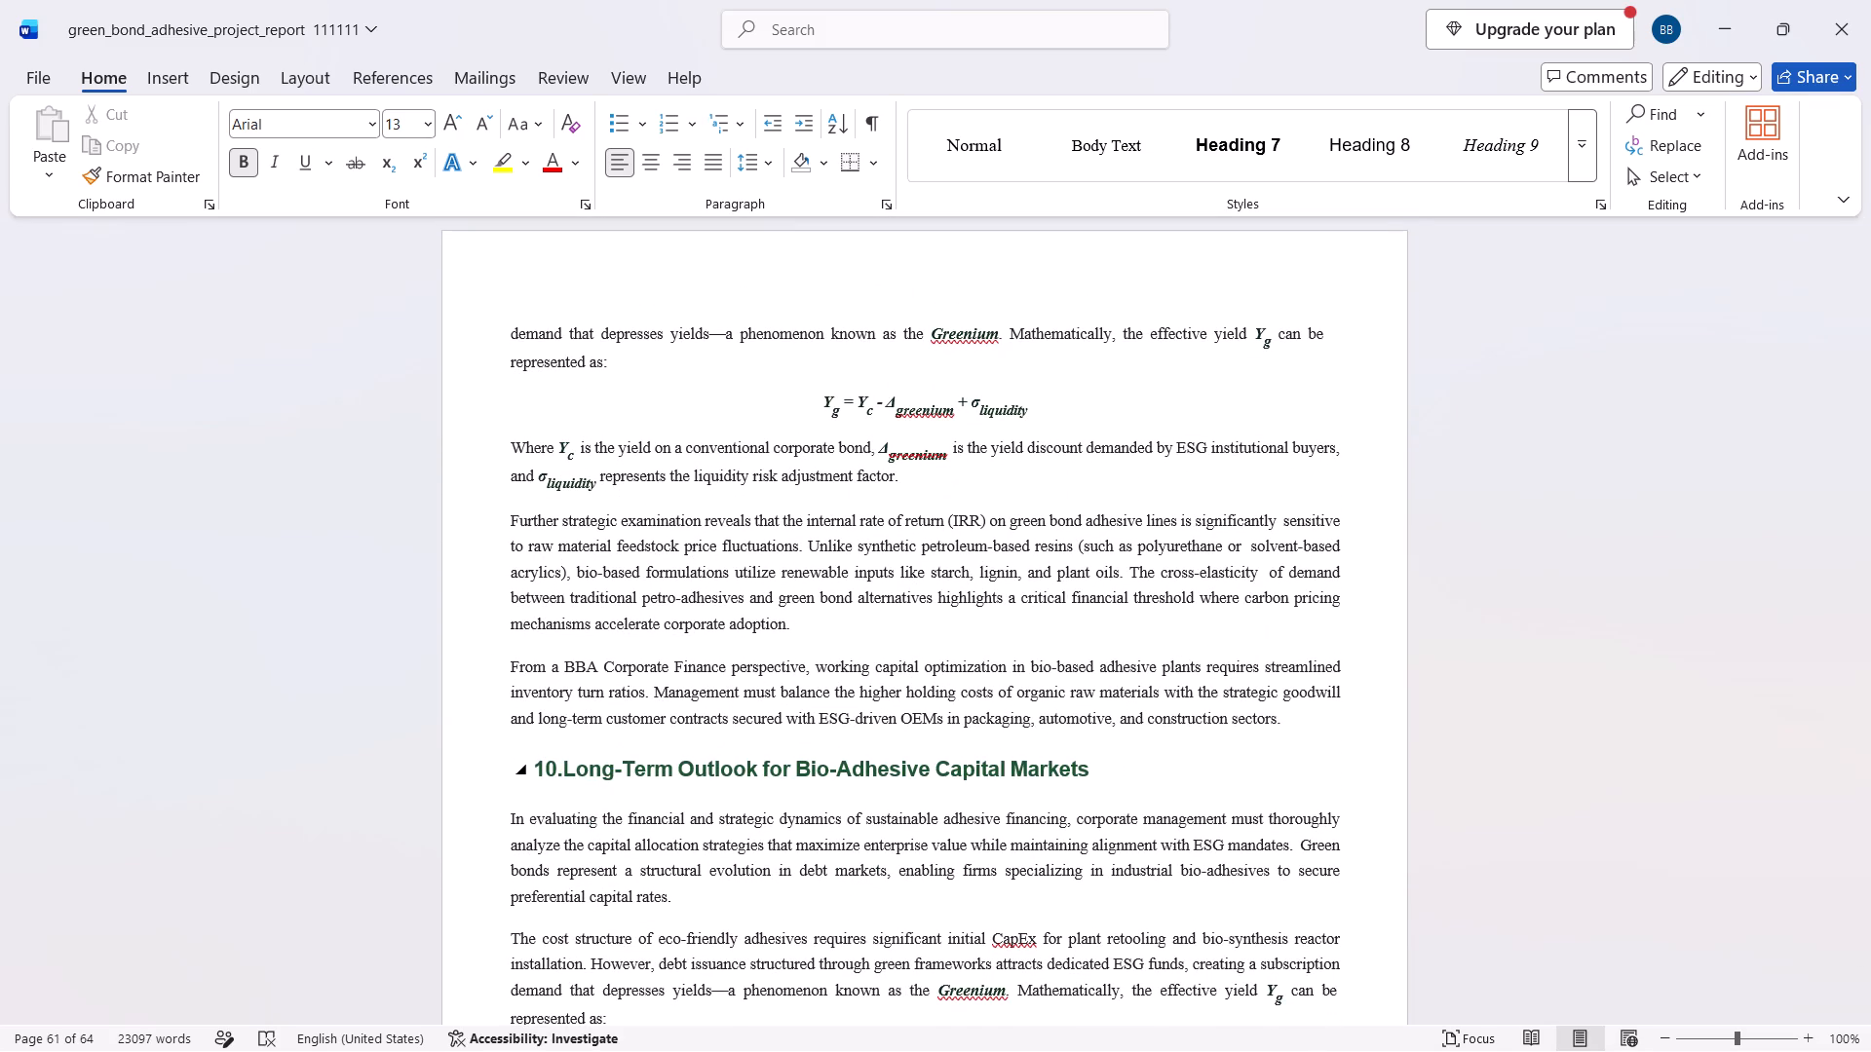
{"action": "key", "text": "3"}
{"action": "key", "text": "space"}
Replace the number of the "Concluding Remarks for Summer Internship Thesis" heading with 10.4.
{"action": "scroll", "coordinate": [586, 776], "scroll_direction": "down", "scroll_amount": 1}
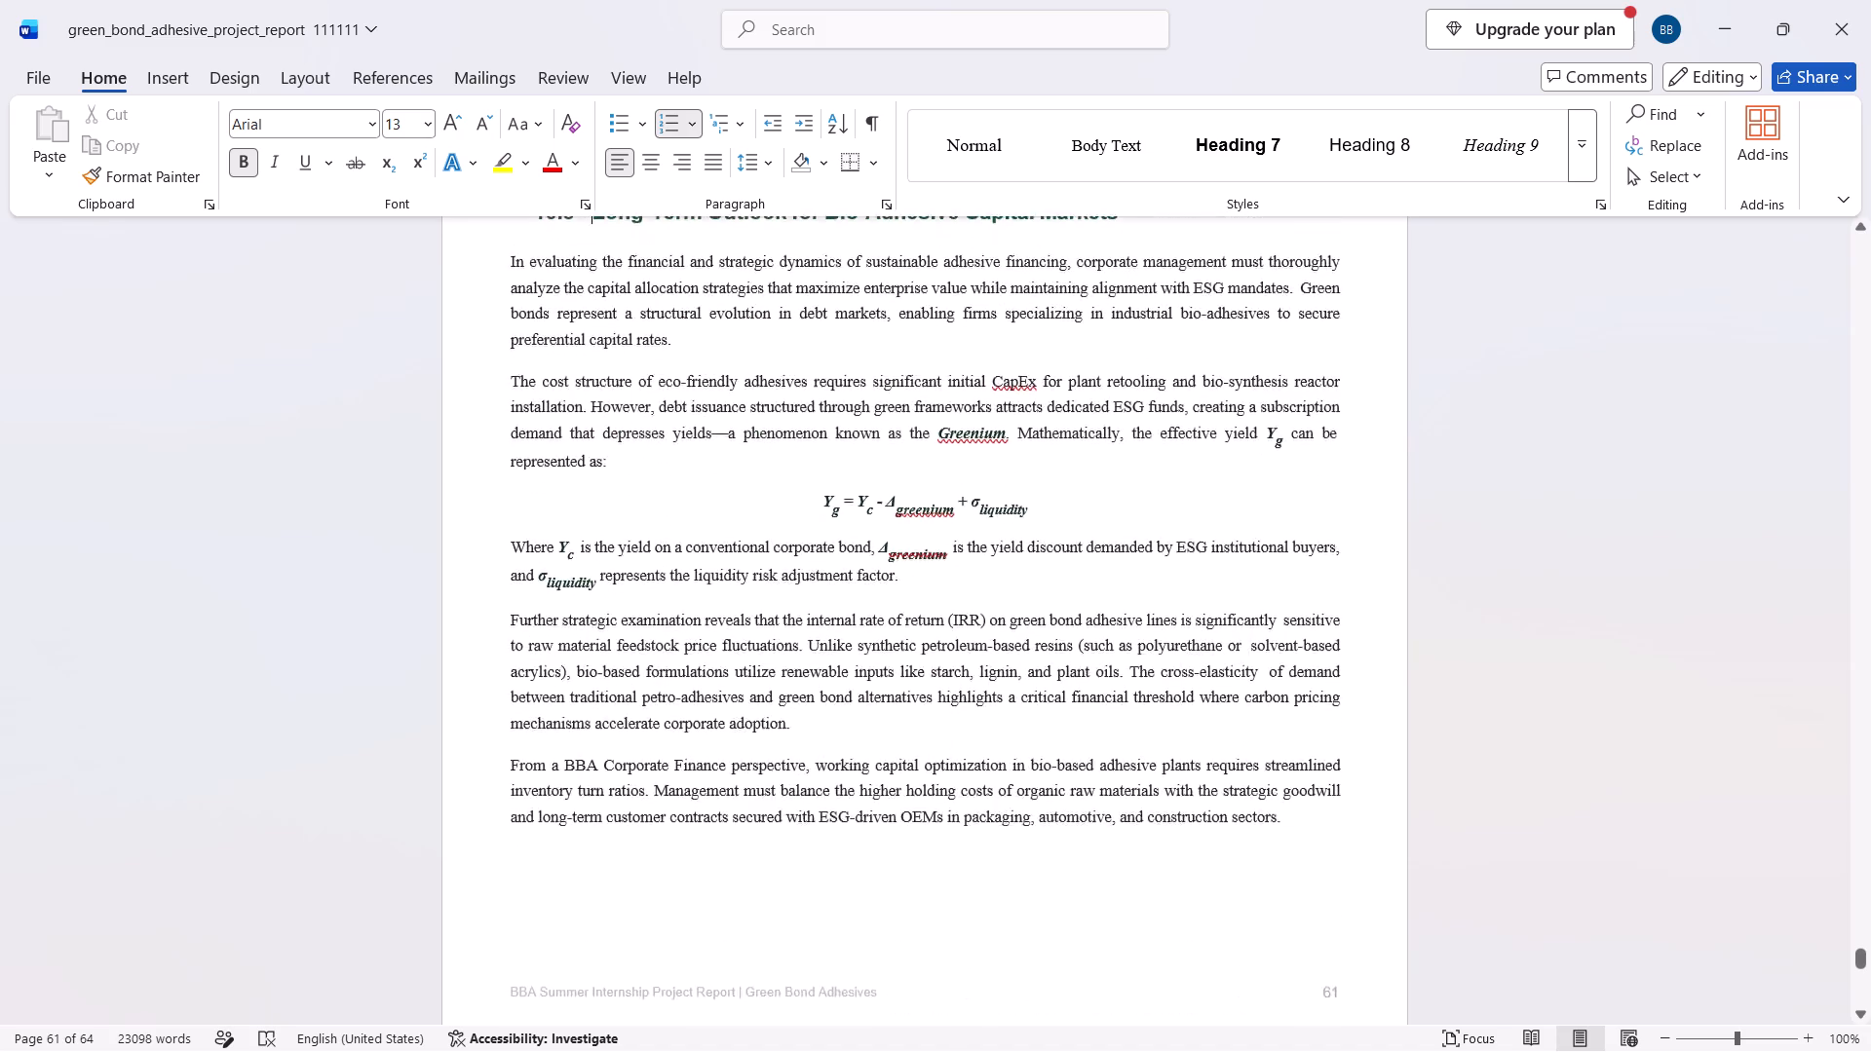
{"action": "scroll", "coordinate": [586, 776], "scroll_direction": "down", "scroll_amount": 1}
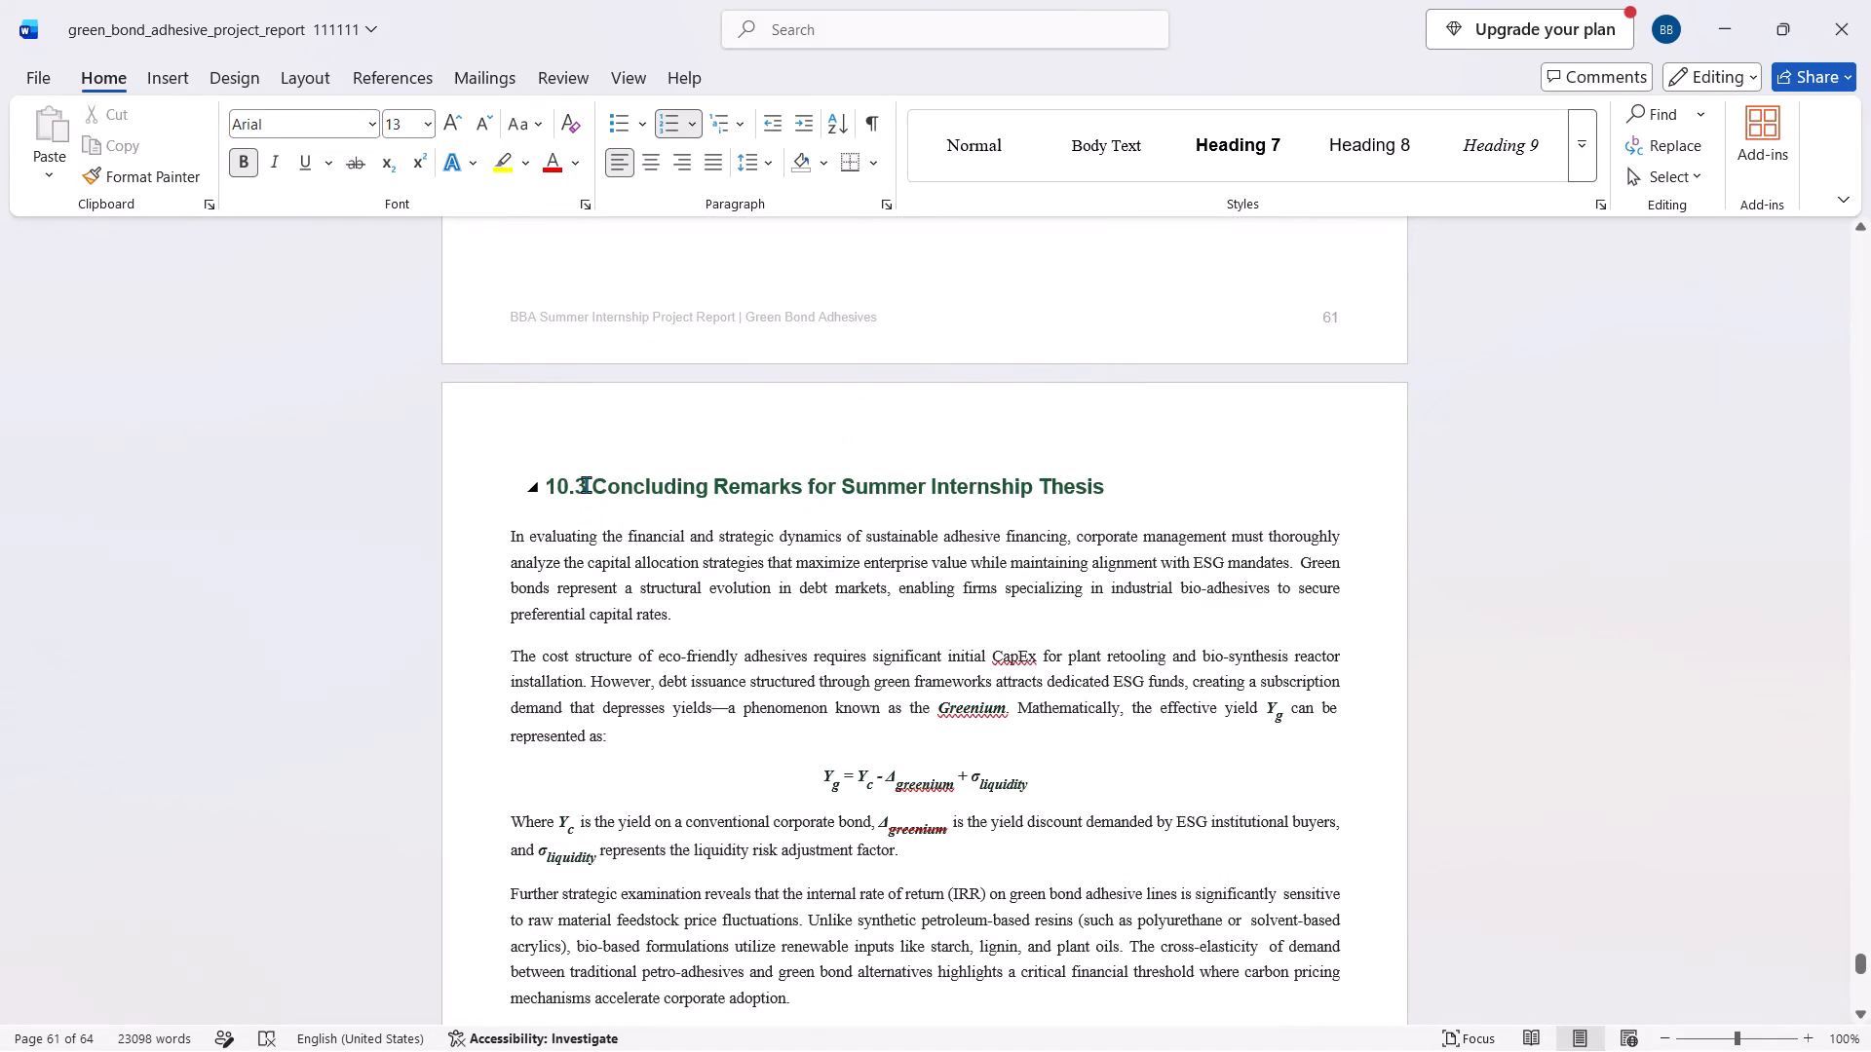
{"action": "left_click", "coordinate": [587, 485]}
{"action": "key", "text": "BackSpace"}
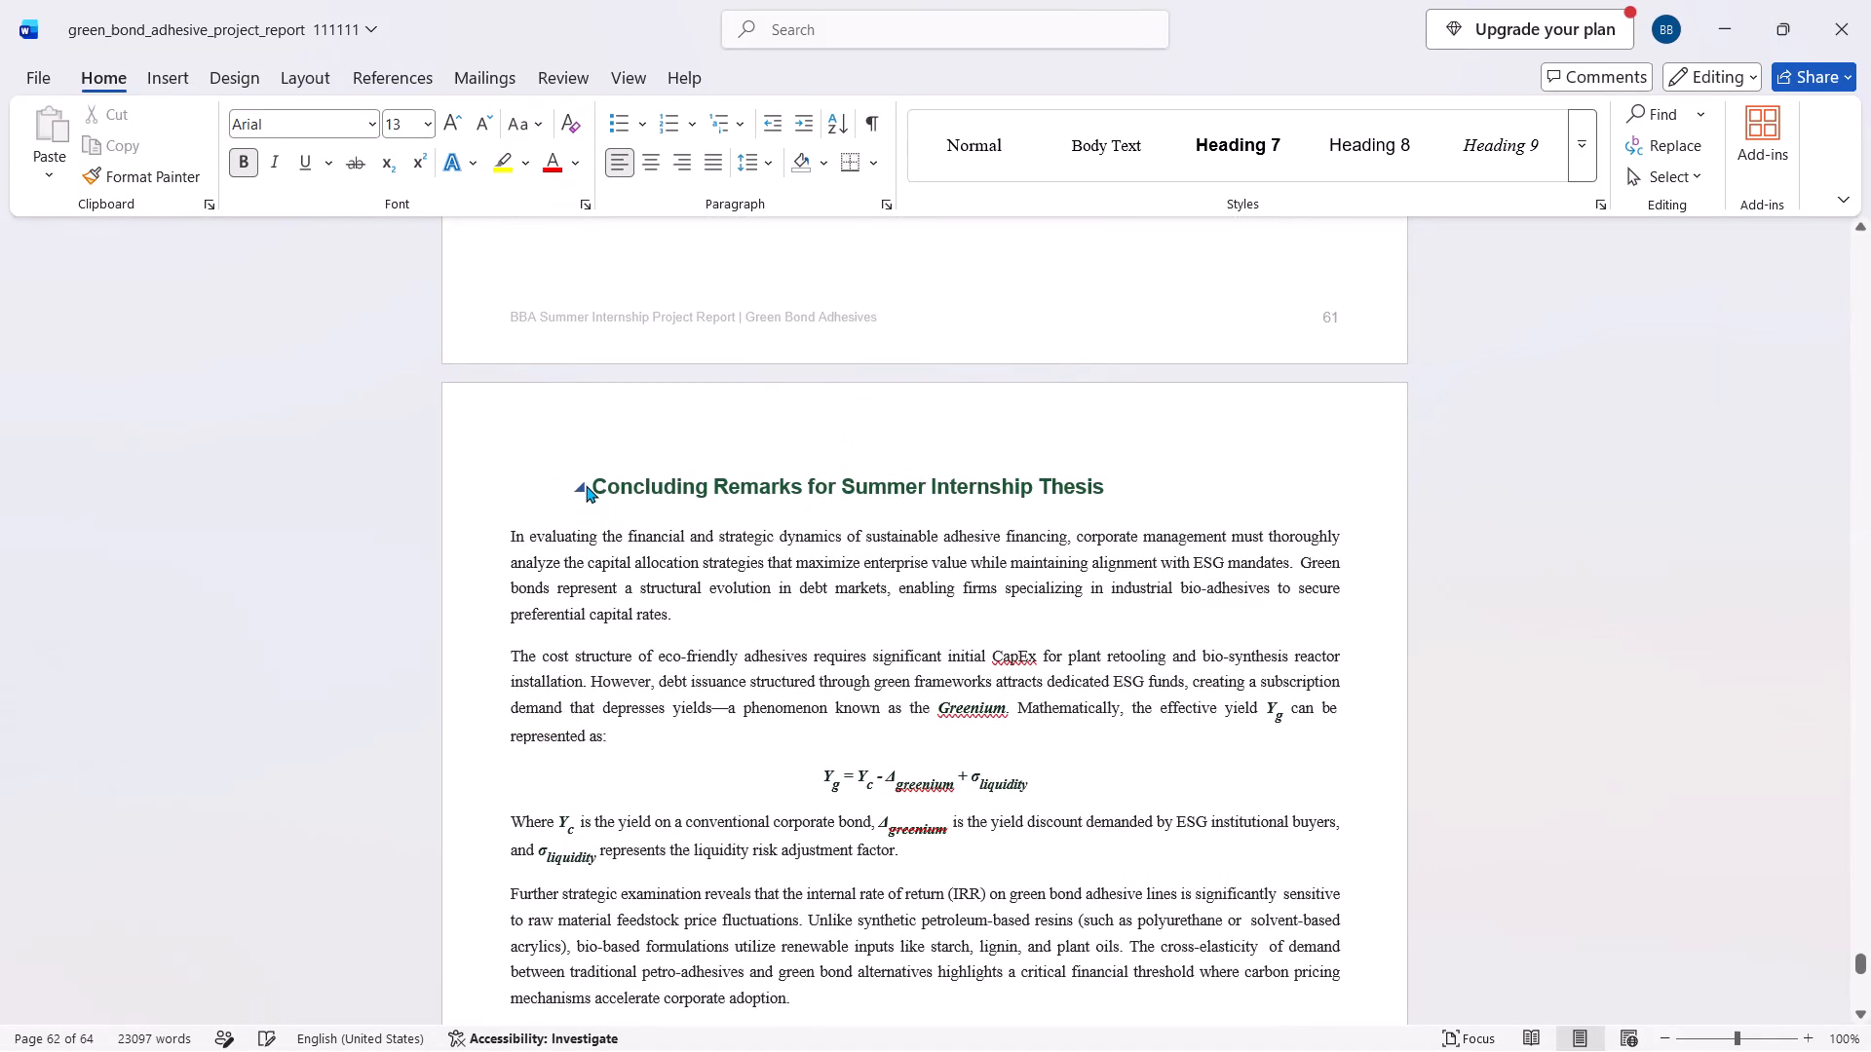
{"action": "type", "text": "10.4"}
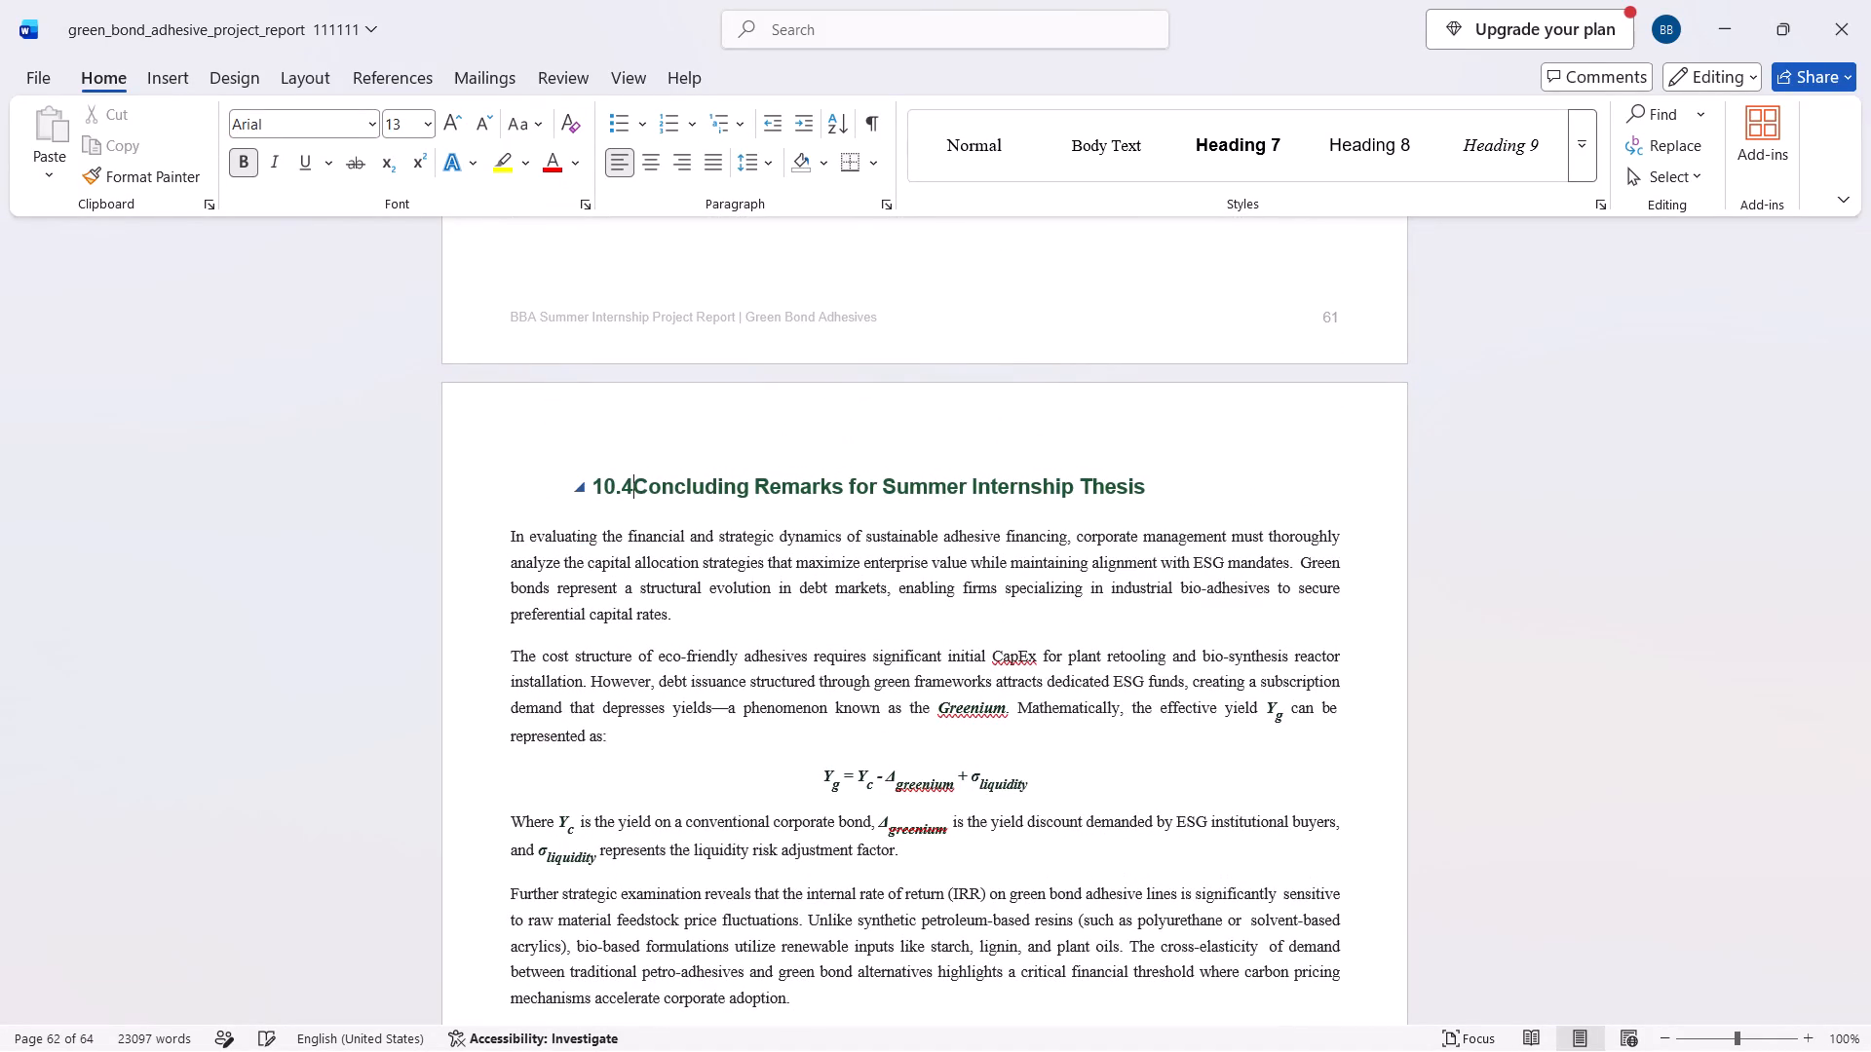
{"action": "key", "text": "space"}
Review the section heading numbers of the conclusion chapter and the supplementary analysis pages that follow.
{"action": "scroll", "coordinate": [587, 485], "scroll_direction": "up", "scroll_amount": 1}
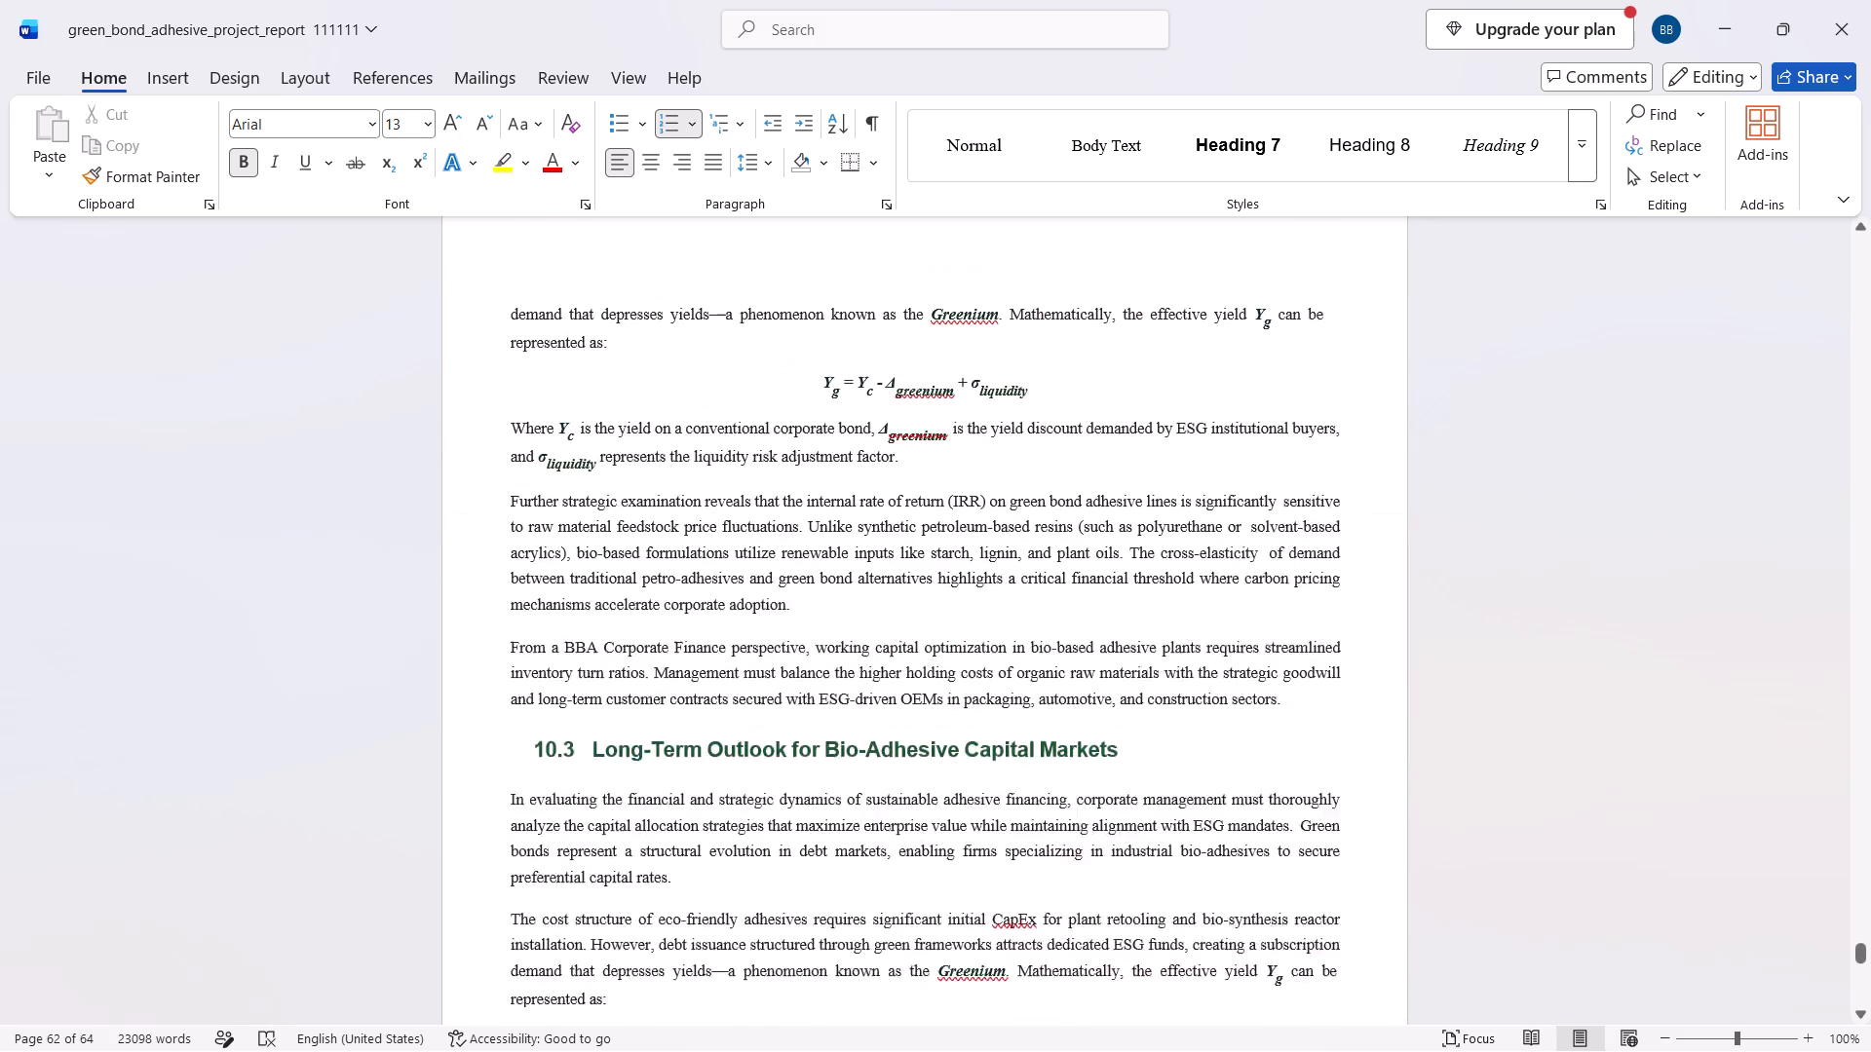
{"action": "scroll", "coordinate": [587, 485], "scroll_direction": "up", "scroll_amount": 3}
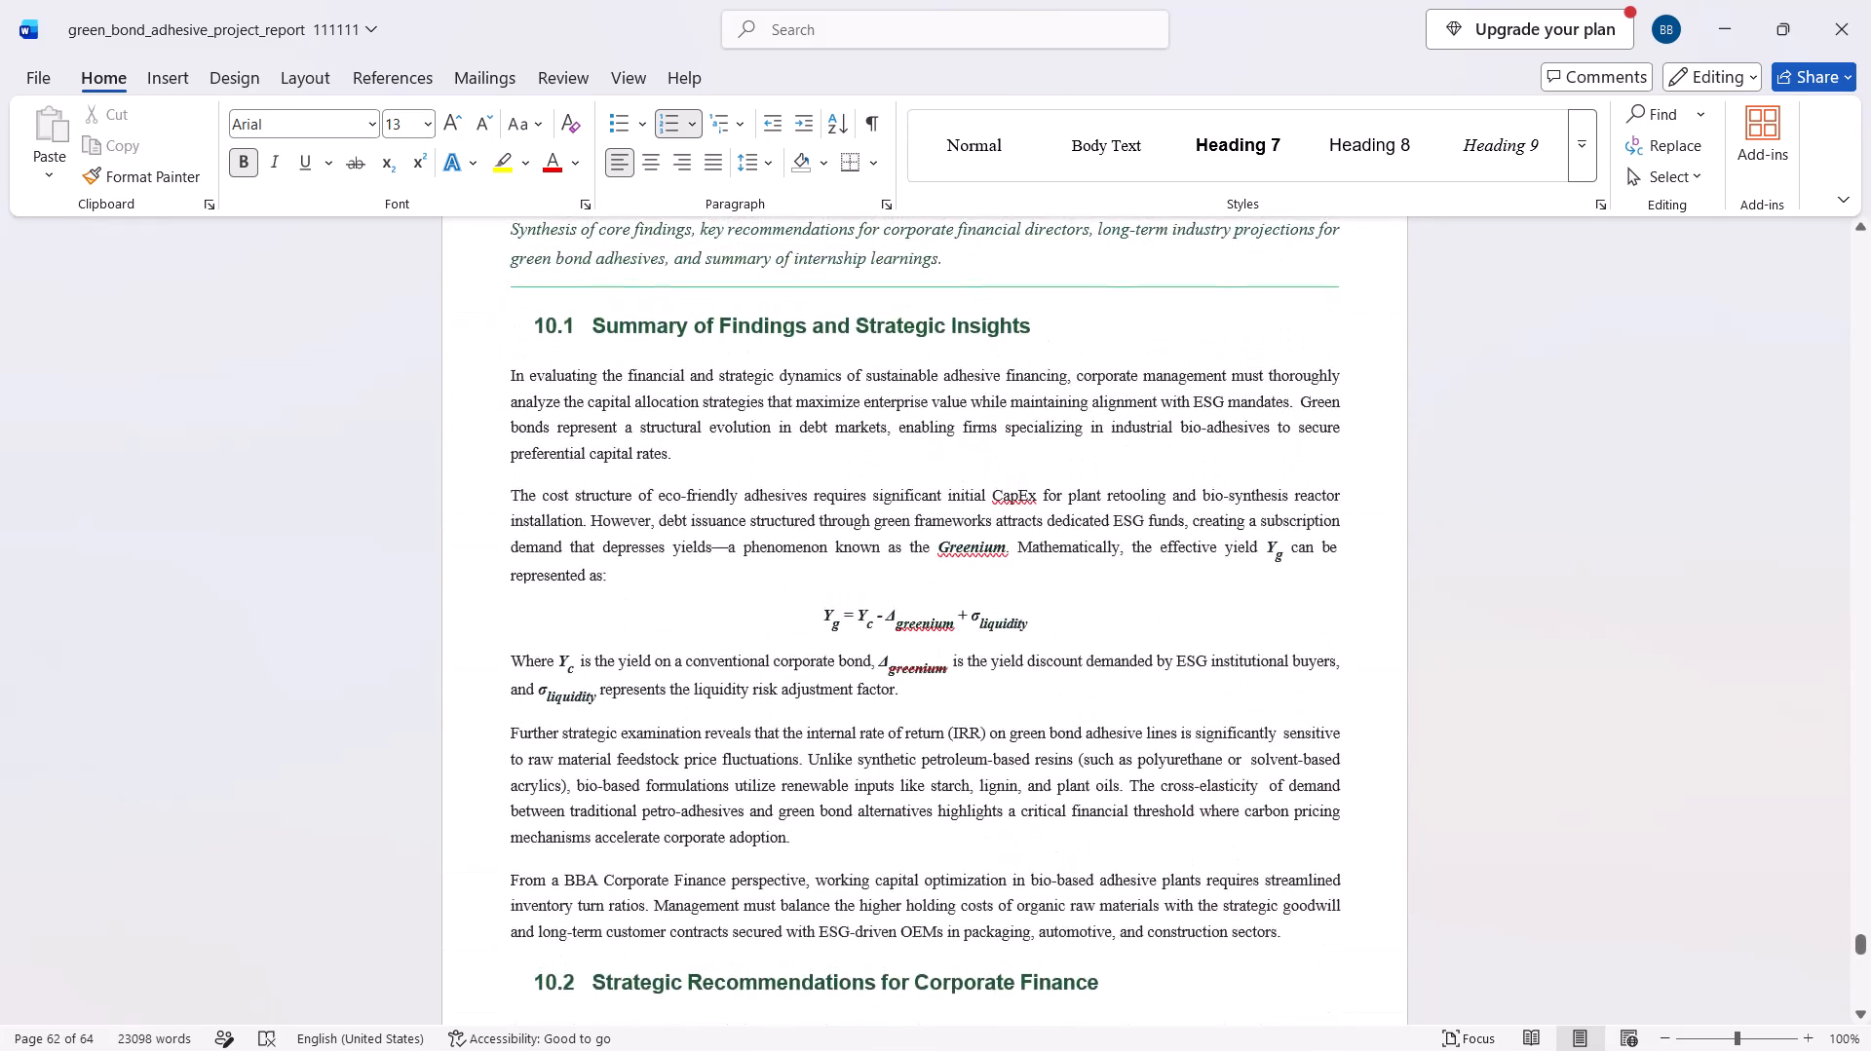
{"action": "scroll", "coordinate": [587, 485], "scroll_direction": "down", "scroll_amount": 3}
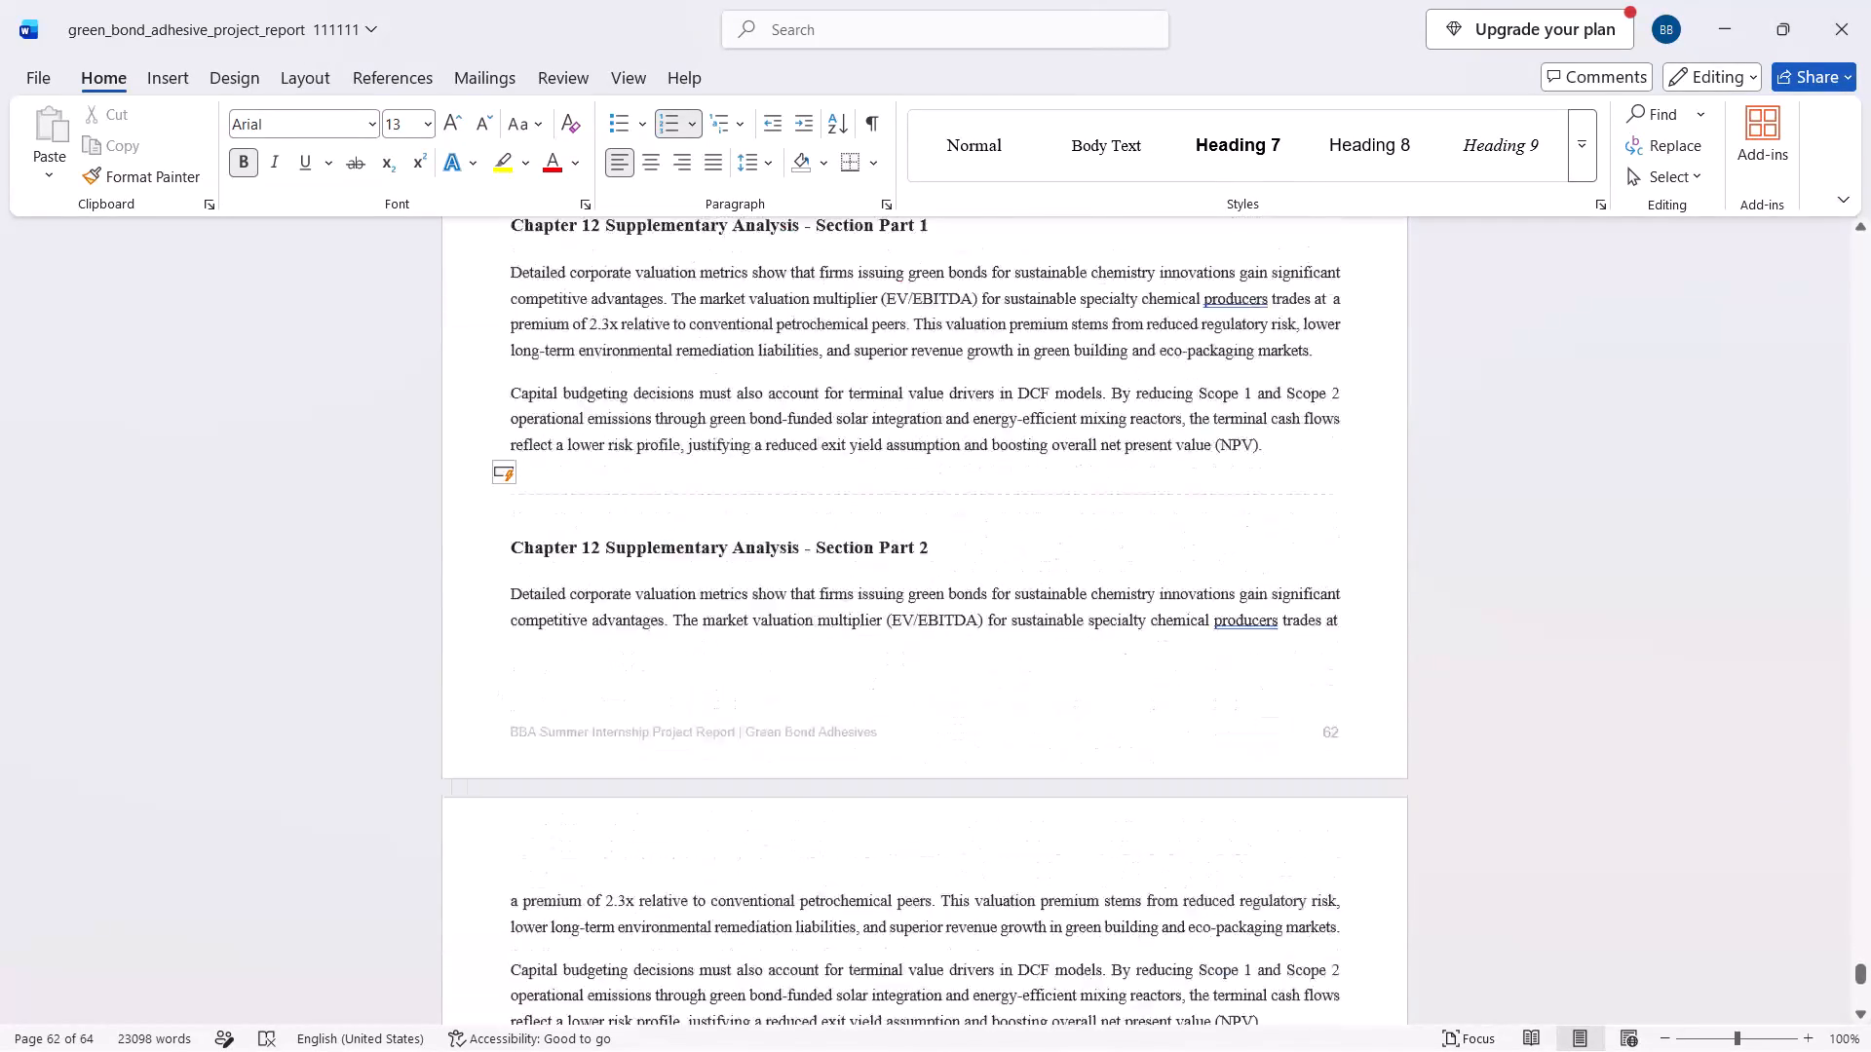
{"action": "scroll", "coordinate": [587, 485], "scroll_direction": "down", "scroll_amount": 1}
{"action": "scroll", "coordinate": [587, 485], "scroll_direction": "right", "scroll_amount": 1}
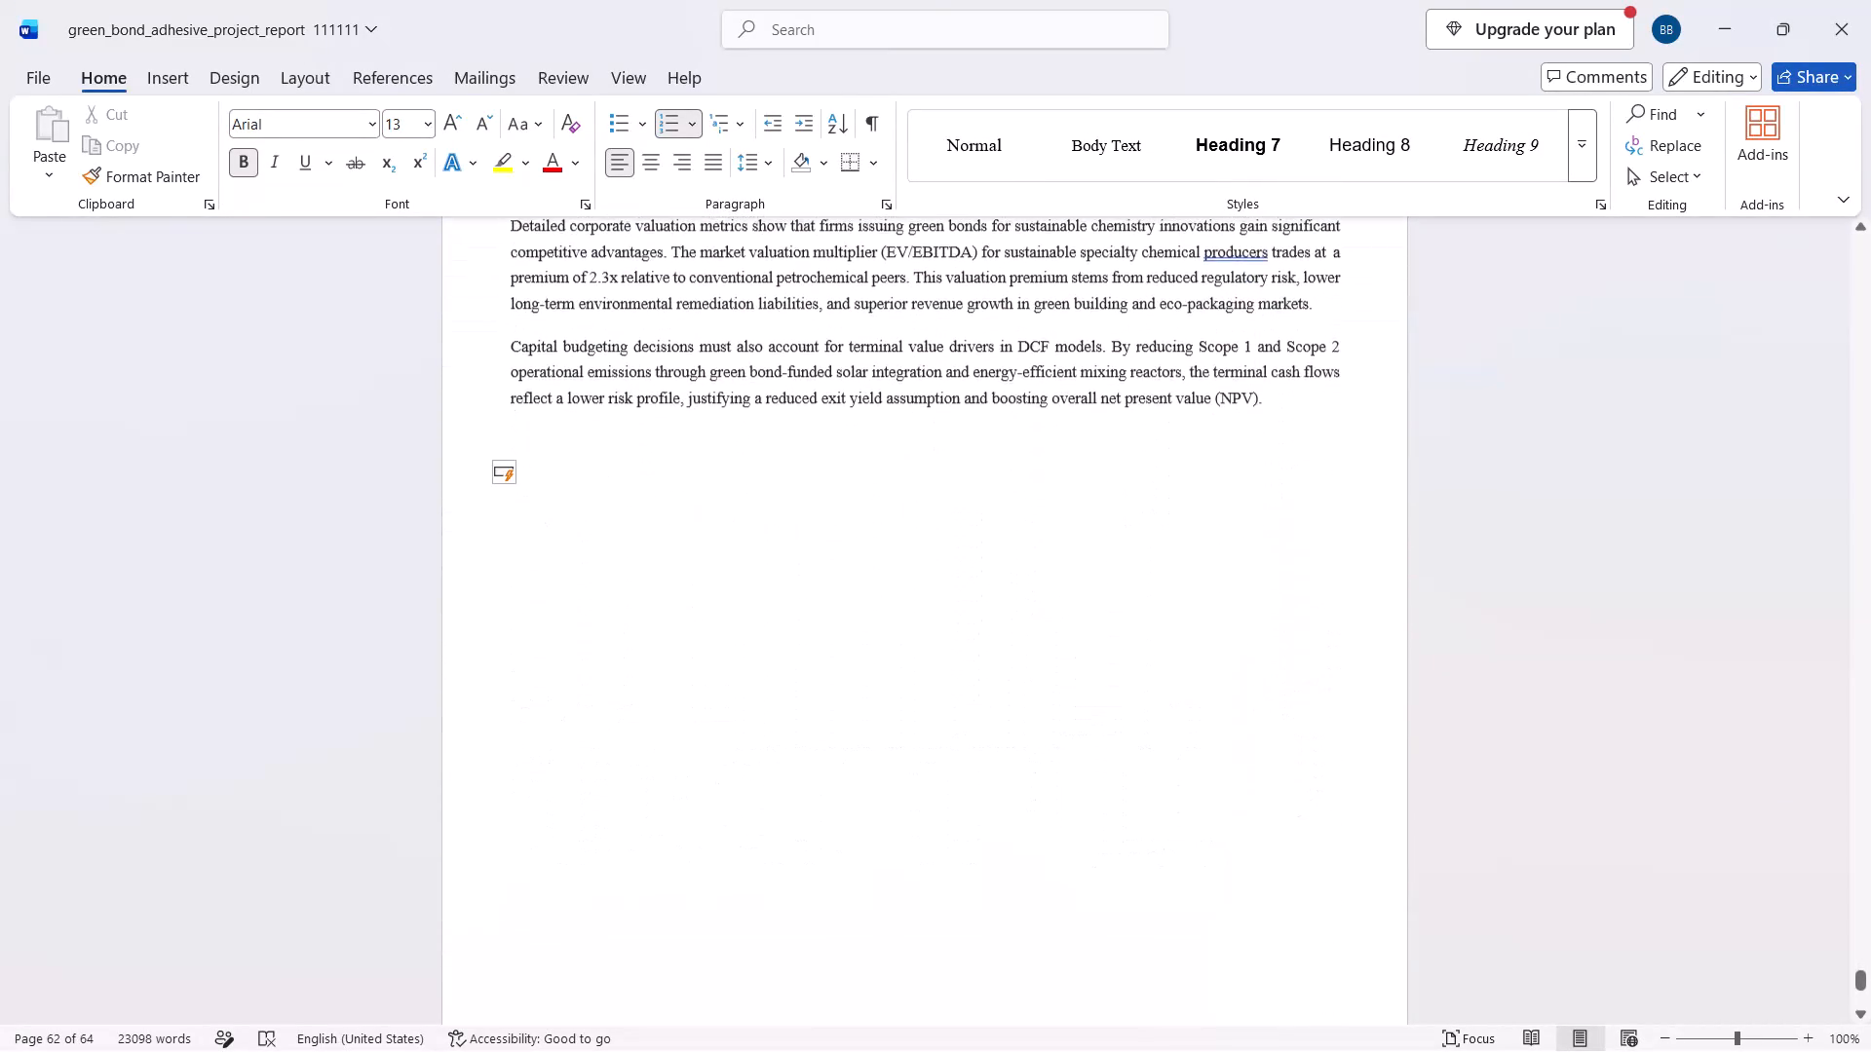
{"action": "scroll", "coordinate": [587, 485], "scroll_direction": "right", "scroll_amount": 2}
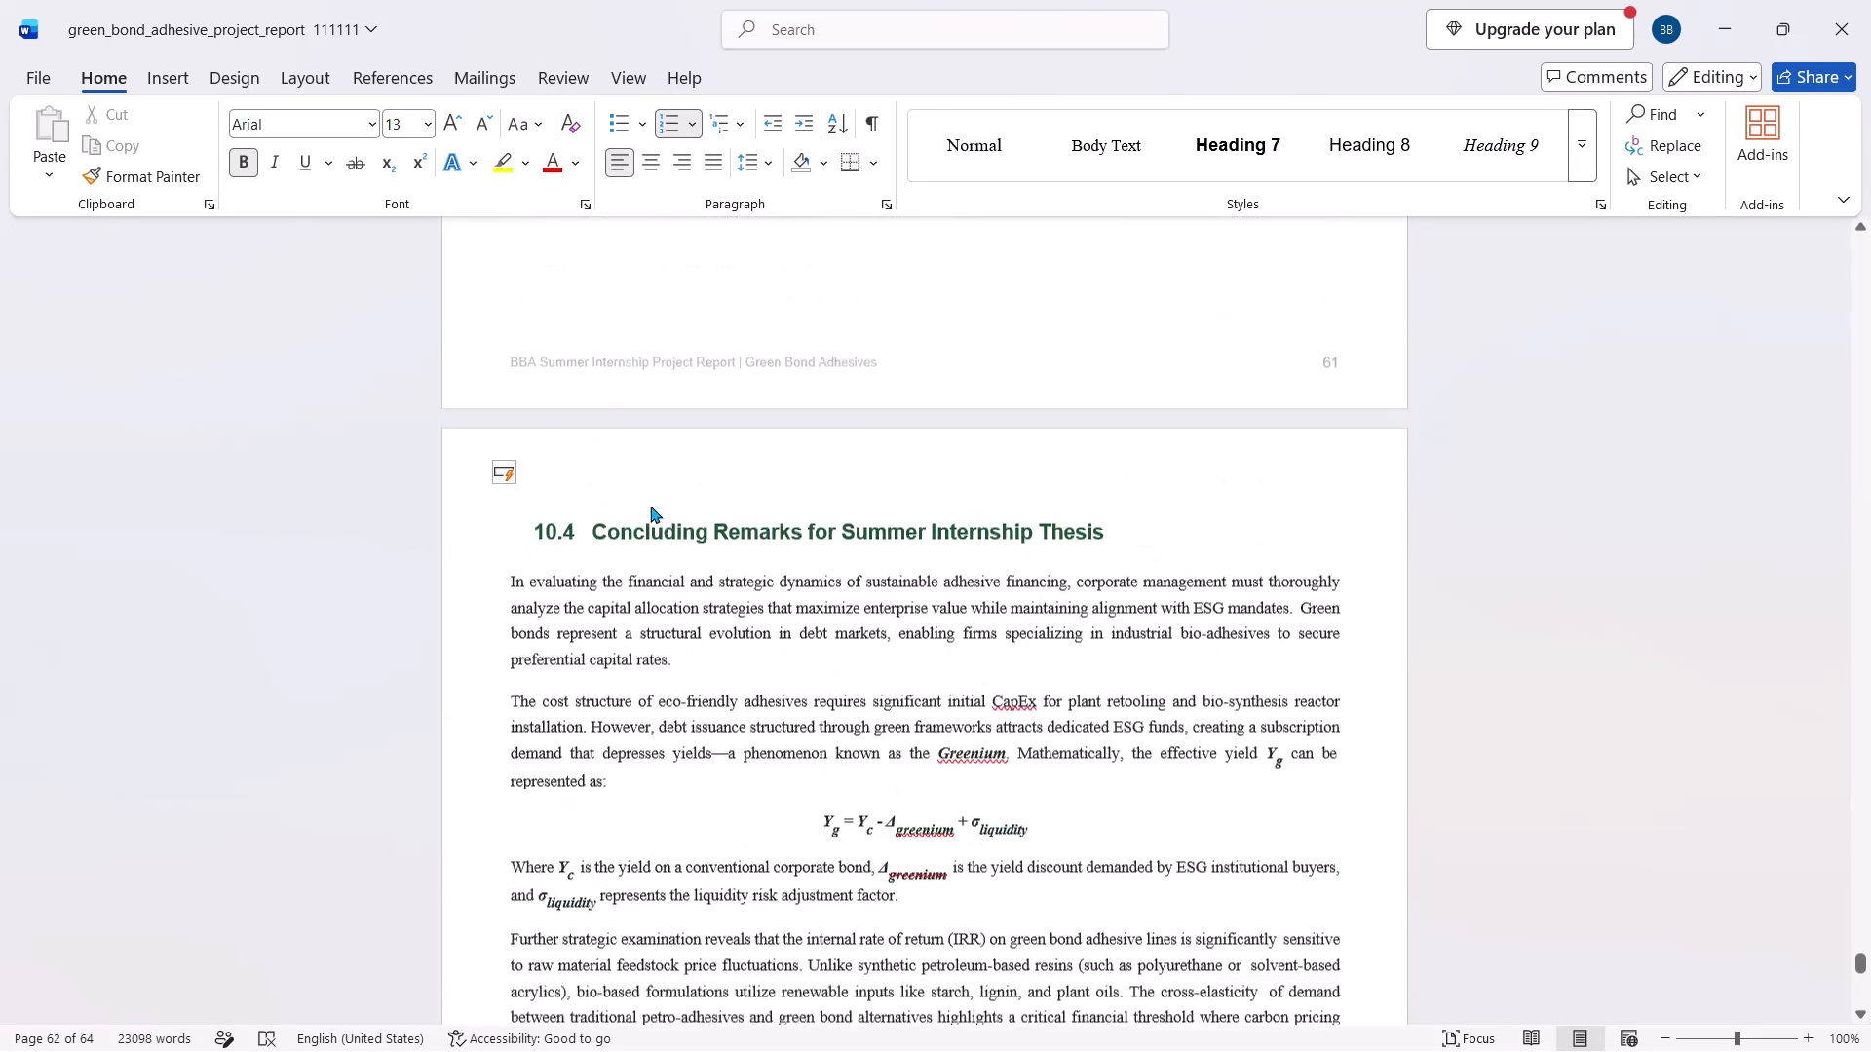
Change the chapter number to 10 in the Chapter 12 "Supplementary Analysis - Section Part 1" heading.
{"action": "scroll", "coordinate": [651, 506], "scroll_direction": "right", "scroll_amount": 1}
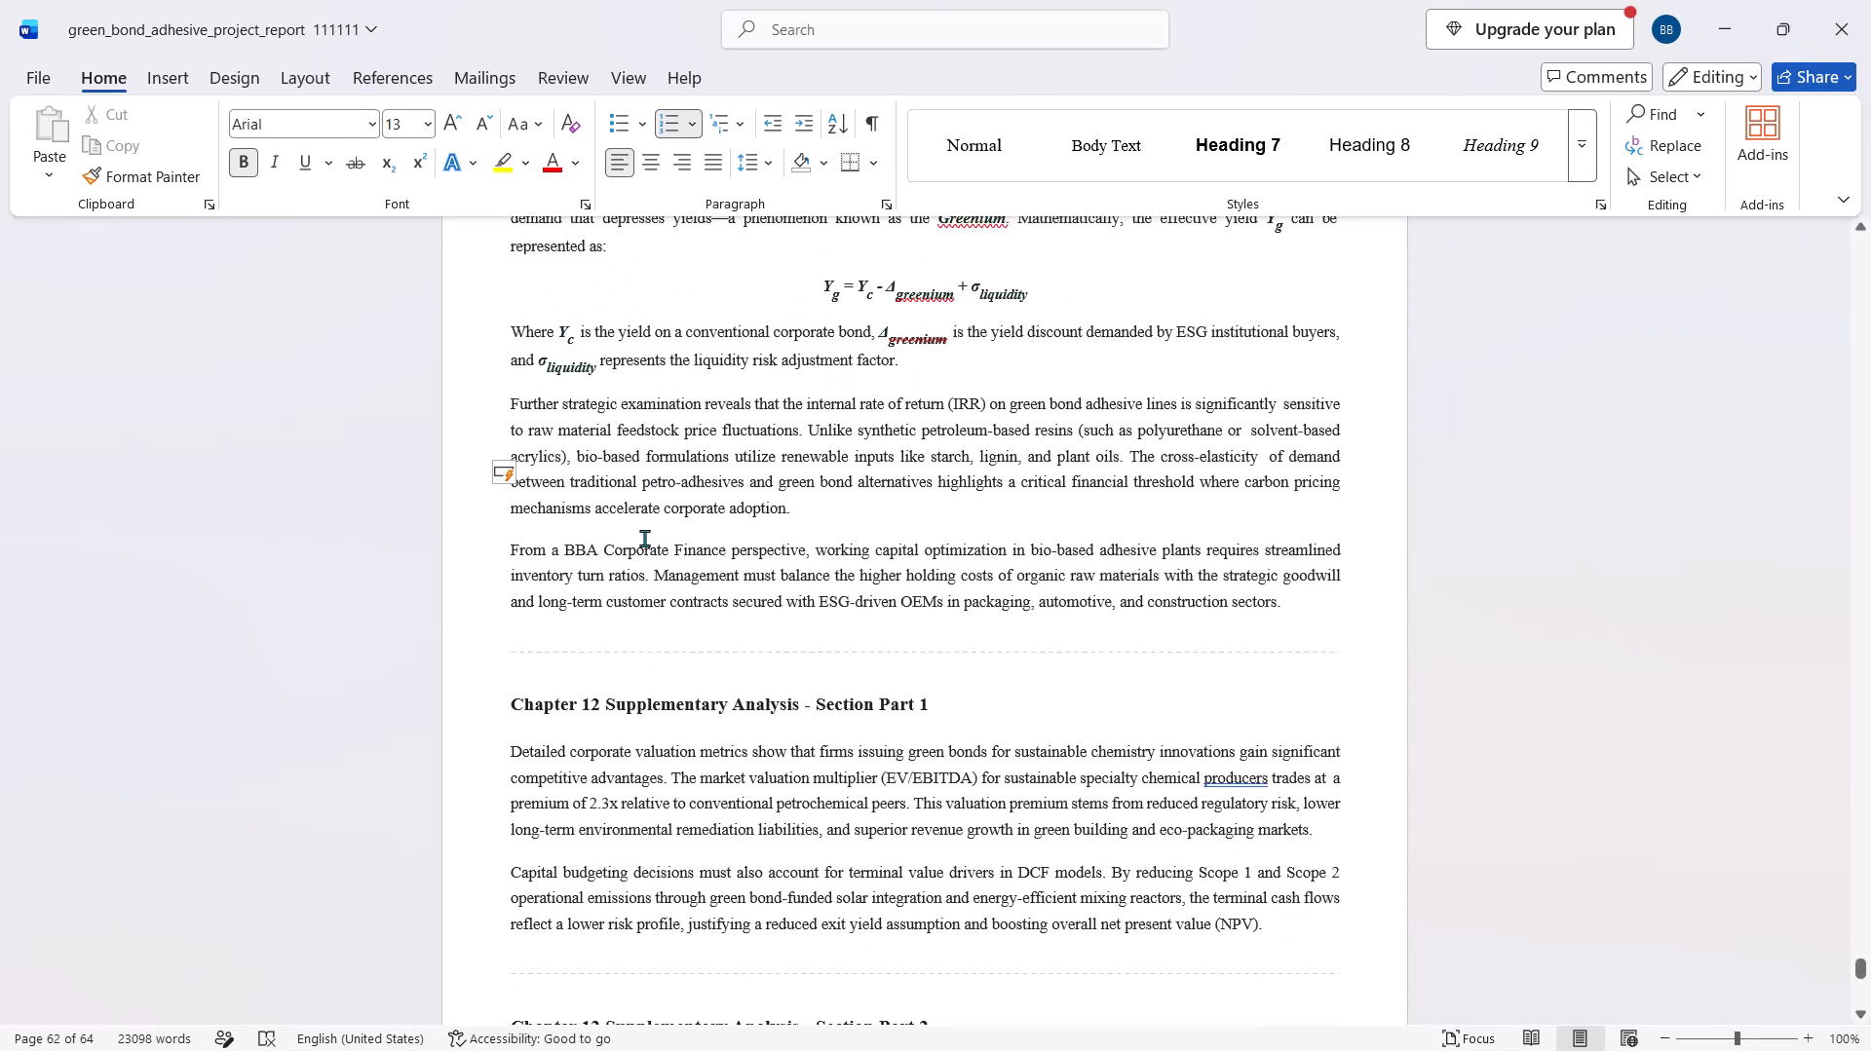
{"action": "left_click", "coordinate": [603, 703]}
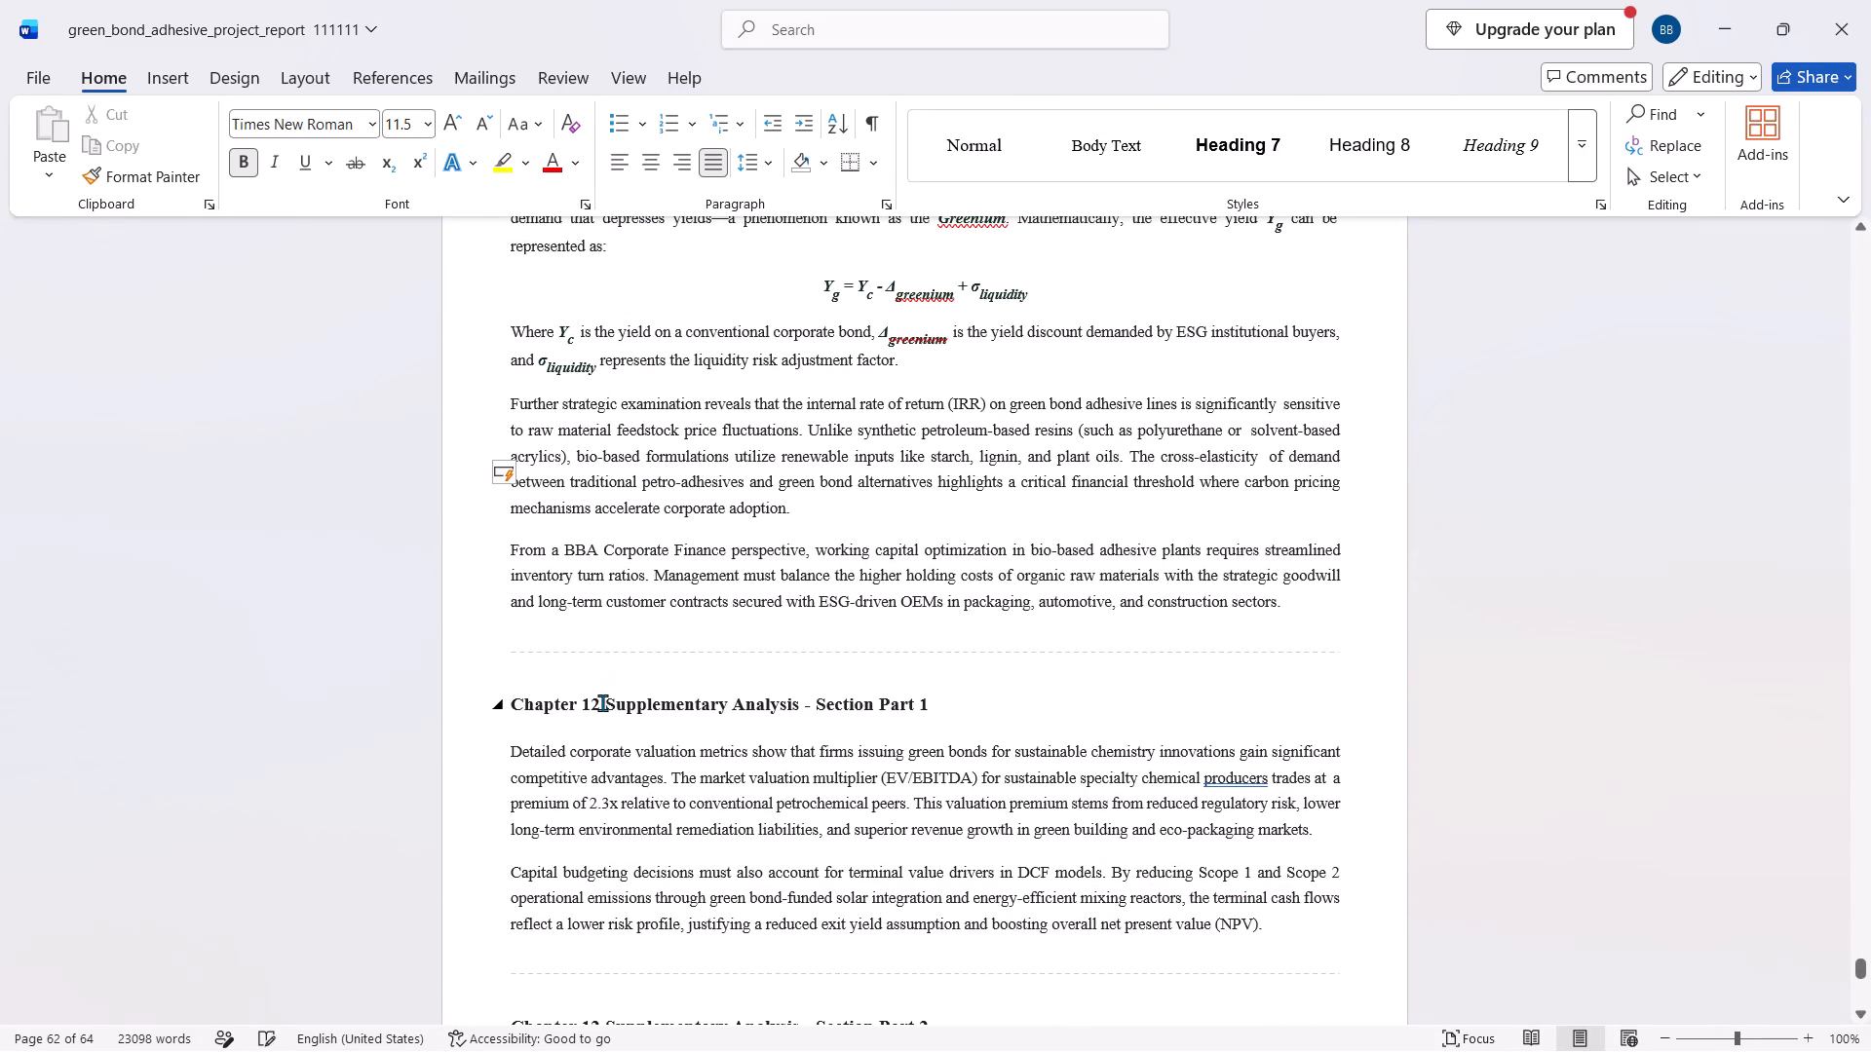
{"action": "key", "text": "BackSpace"}
{"action": "key", "text": "BackSpace"}
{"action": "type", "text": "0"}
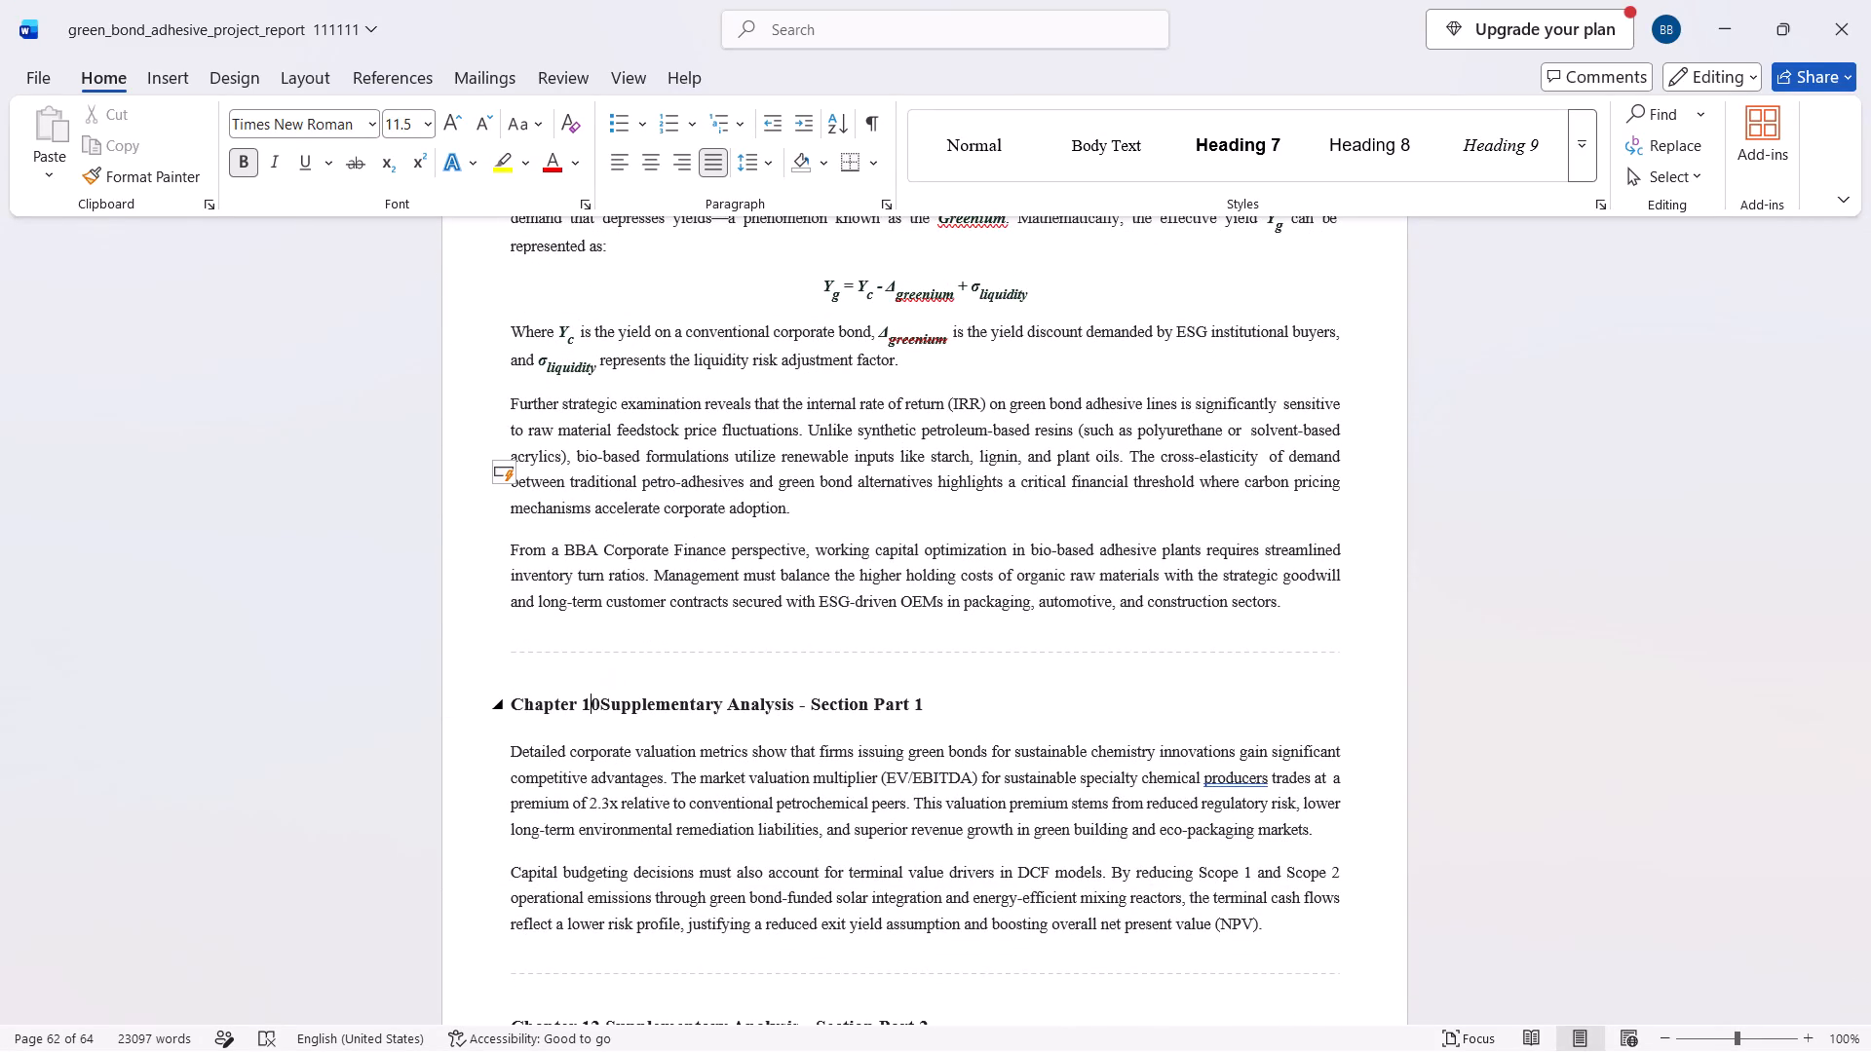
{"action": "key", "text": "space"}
Change the chapter number to 10 in the Chapter 12 "Supplementary Analysis - Section Part 2" heading.
{"action": "scroll", "coordinate": [603, 703], "scroll_direction": "down", "scroll_amount": 1}
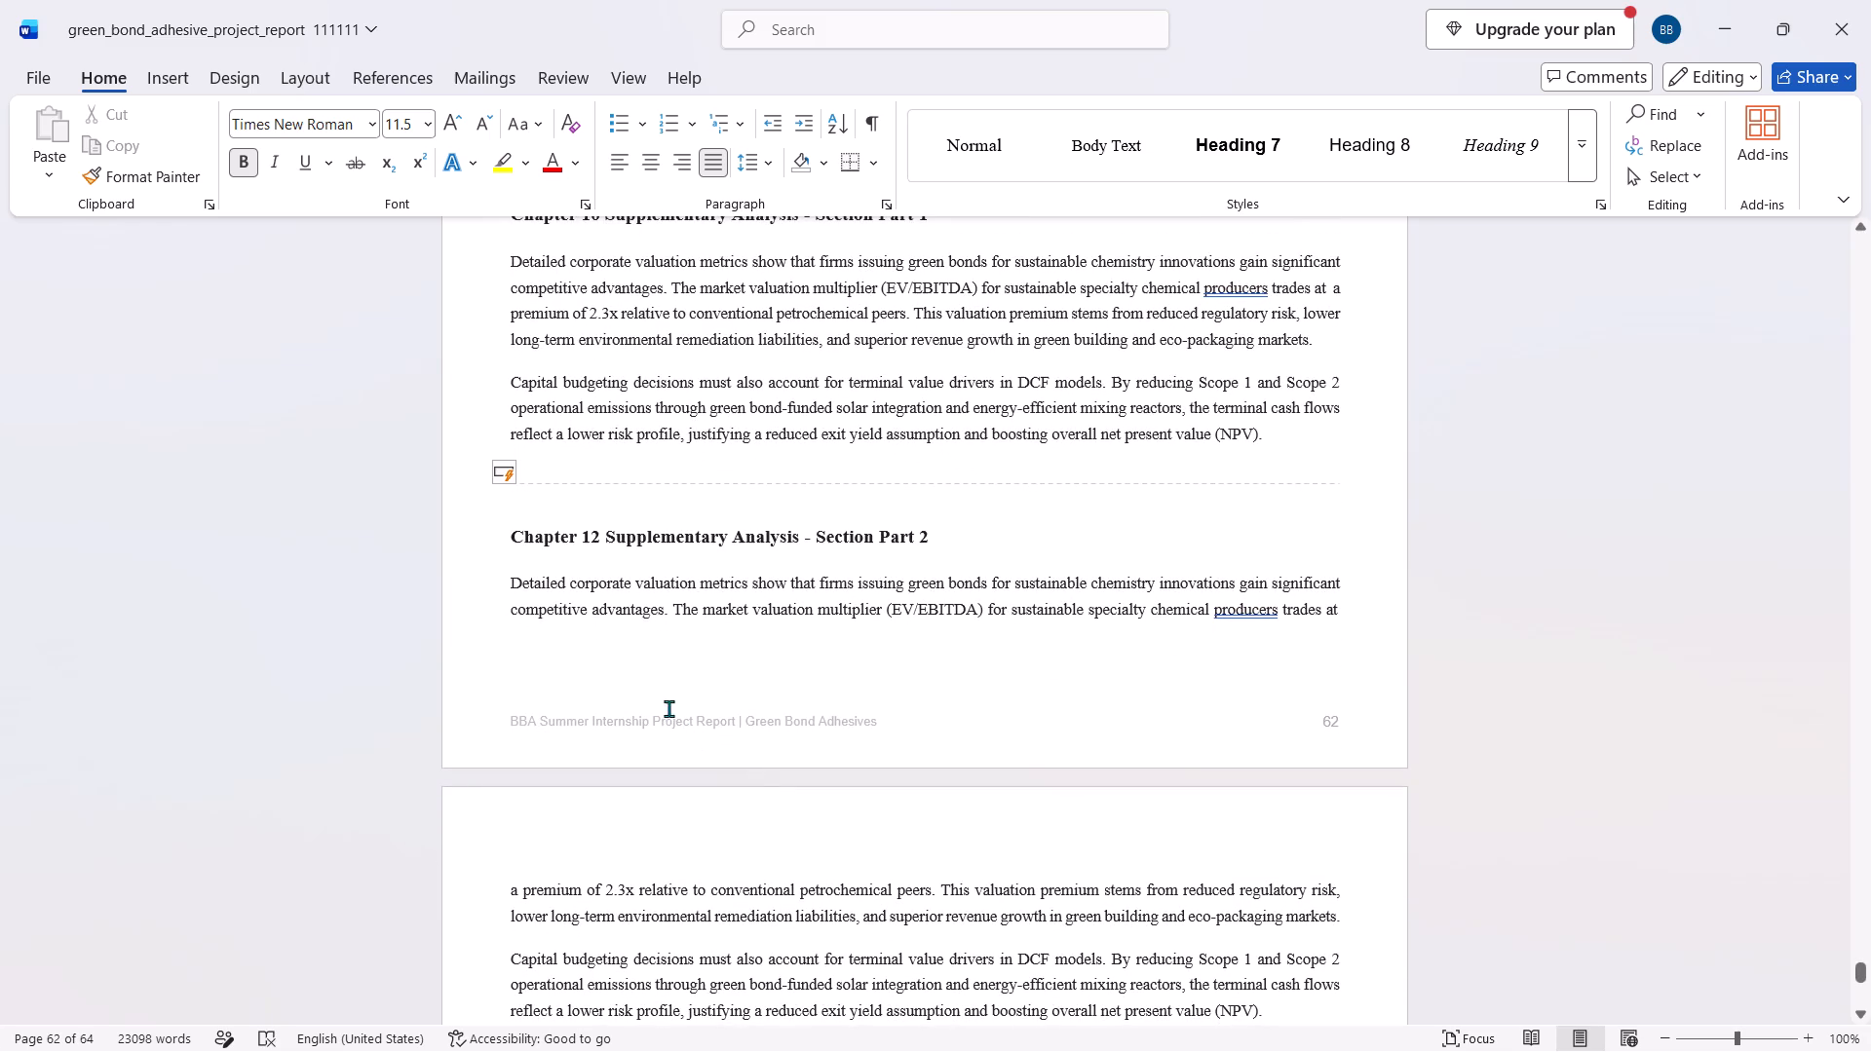
{"action": "left_click", "coordinate": [603, 540]}
{"action": "key", "text": "BackSpace"}
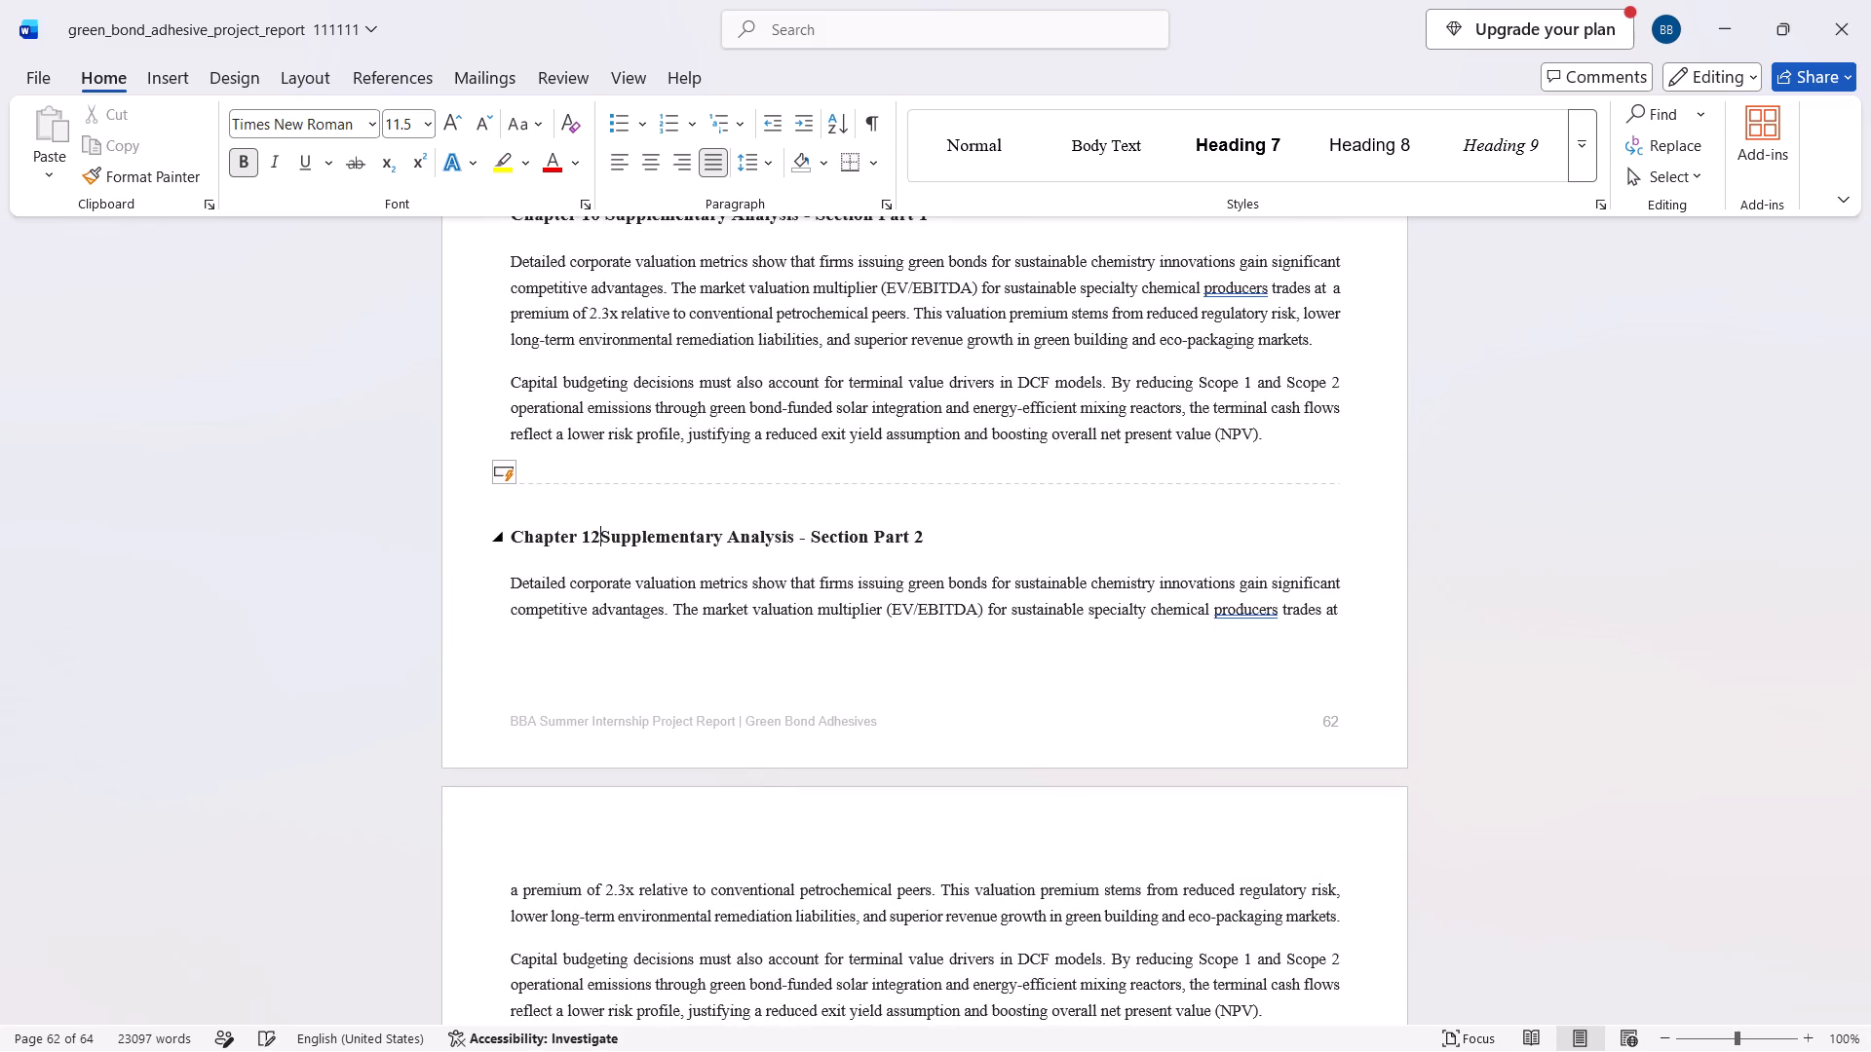
{"action": "key", "text": "BackSpace"}
{"action": "type", "text": "0"}
{"action": "key", "text": "space"}
Change the chapter number to 10 in the Chapter 12 "Supplementary Analysis - Section Part 3" heading.
{"action": "scroll", "coordinate": [603, 540], "scroll_direction": "down", "scroll_amount": 1}
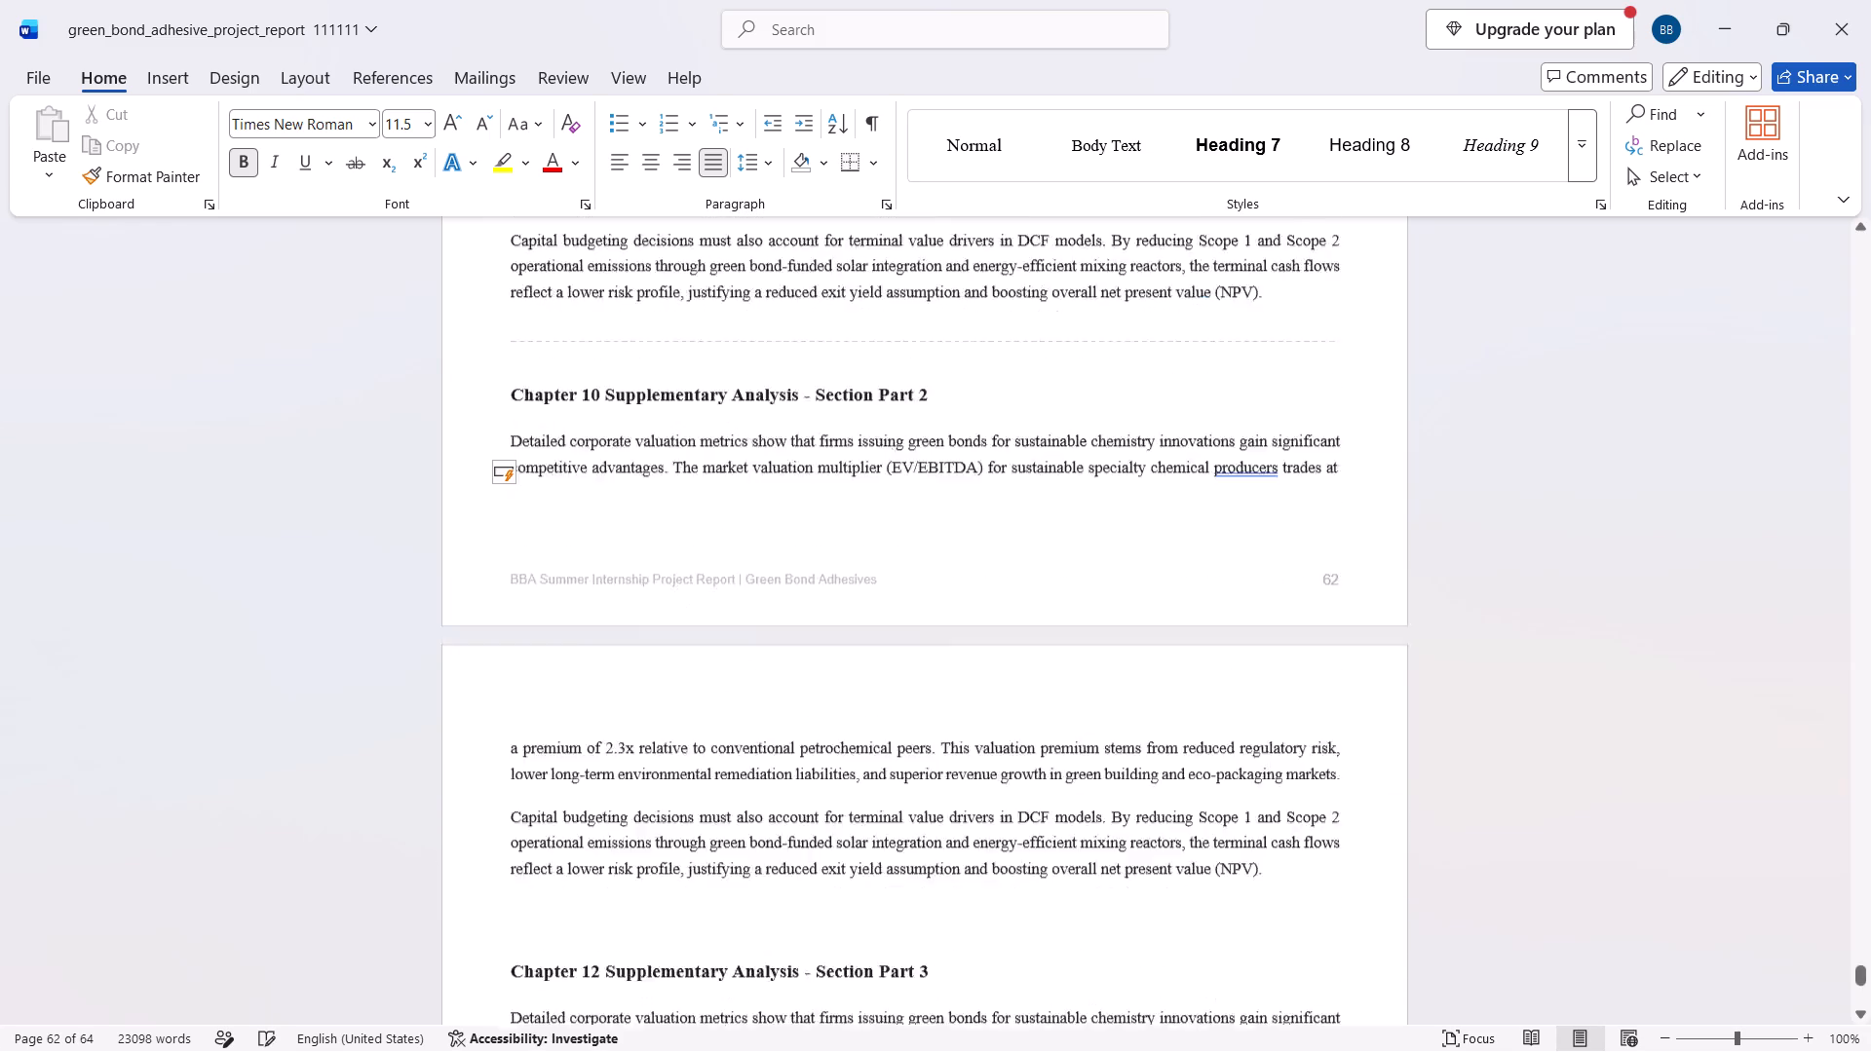
{"action": "scroll", "coordinate": [603, 540], "scroll_direction": "down", "scroll_amount": 1}
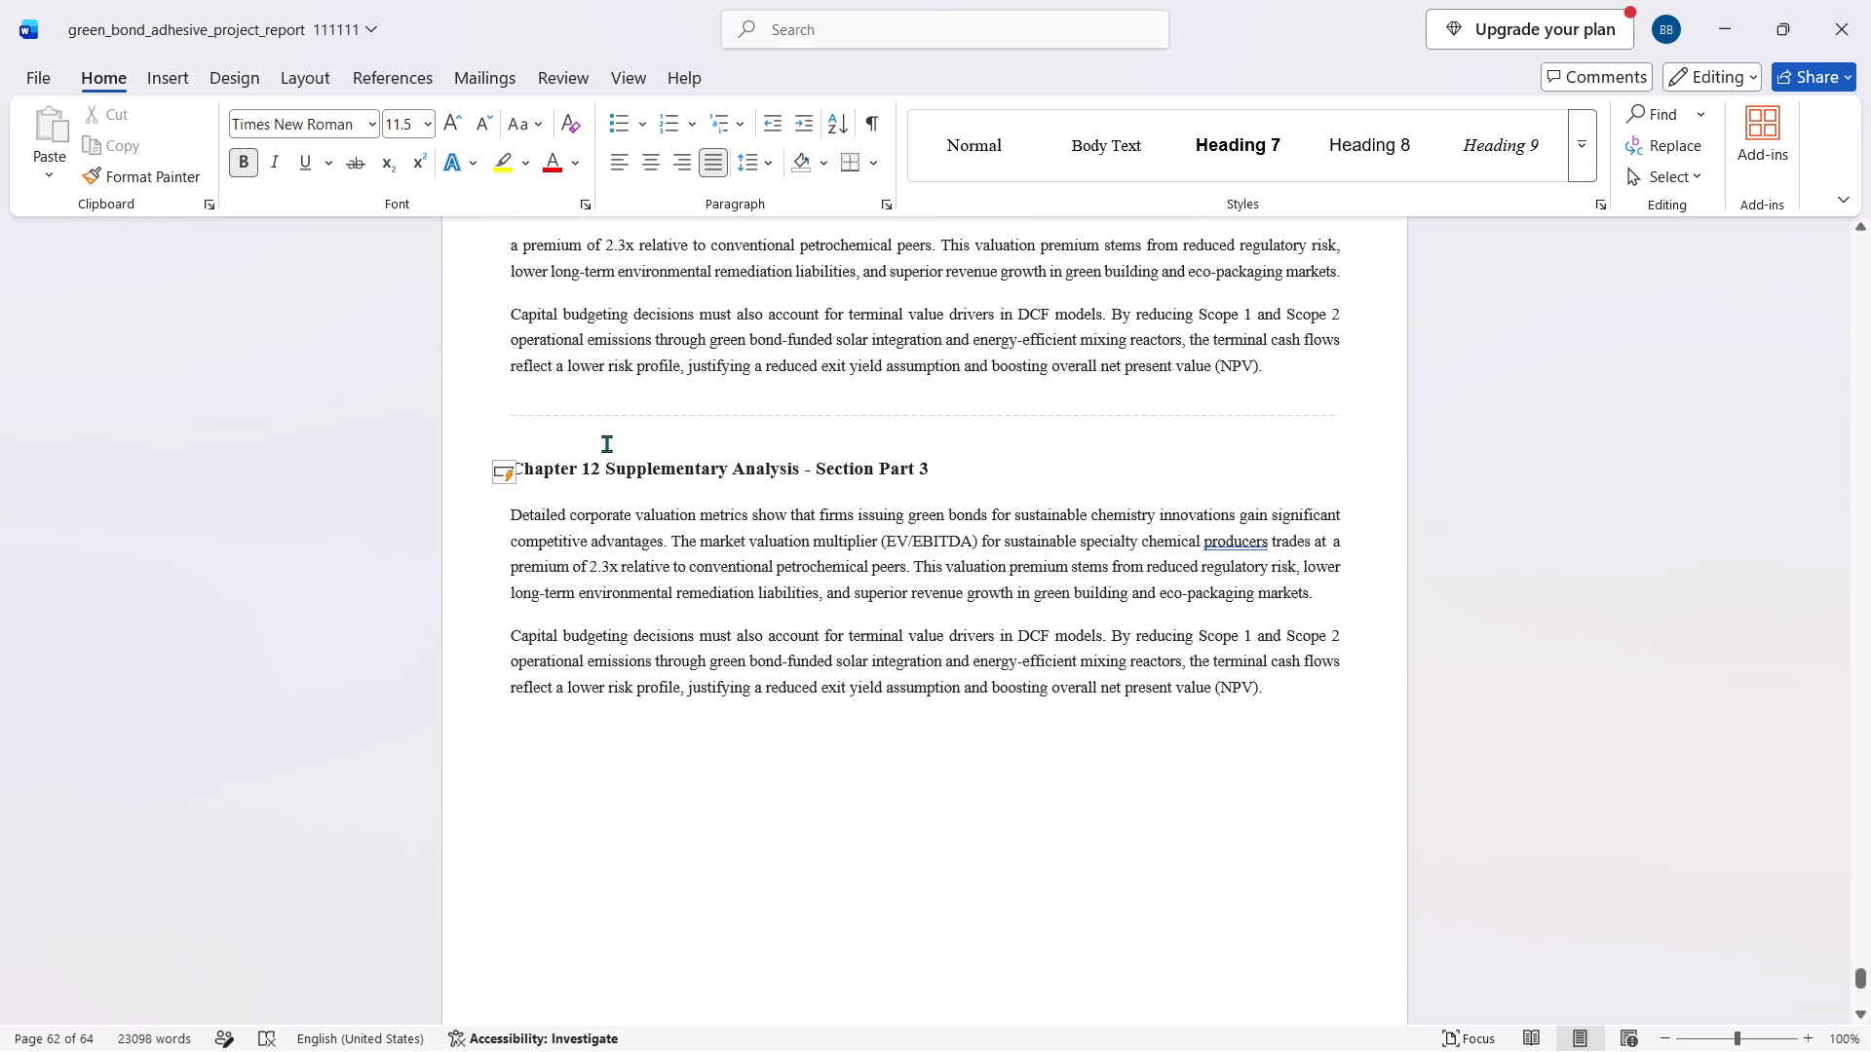
{"action": "left_click", "coordinate": [600, 464]}
{"action": "key", "text": "BackSpace"}
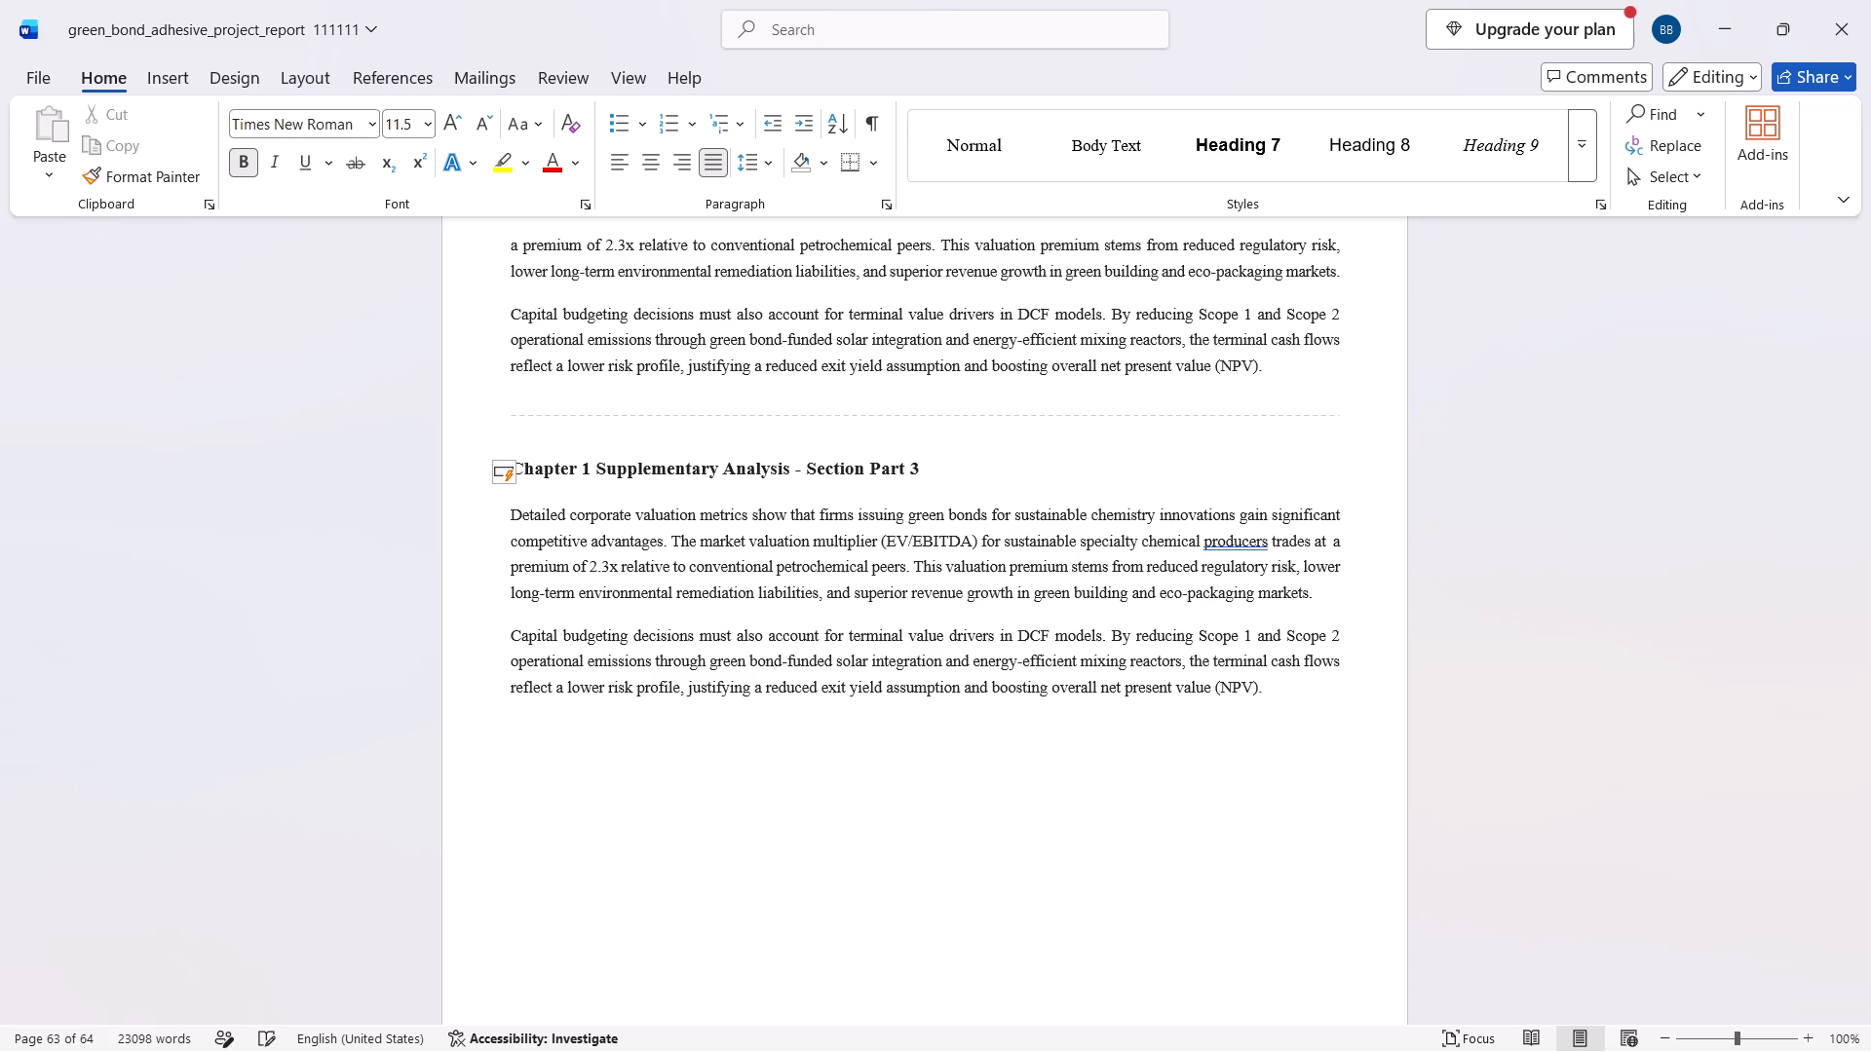
{"action": "key", "text": "0"}
Delete the "Chapter 5: Valuation, DCF Modeling & Yield Metrics" entry from the table of contents.
{"action": "scroll", "coordinate": [600, 464], "scroll_direction": "down", "scroll_amount": 1}
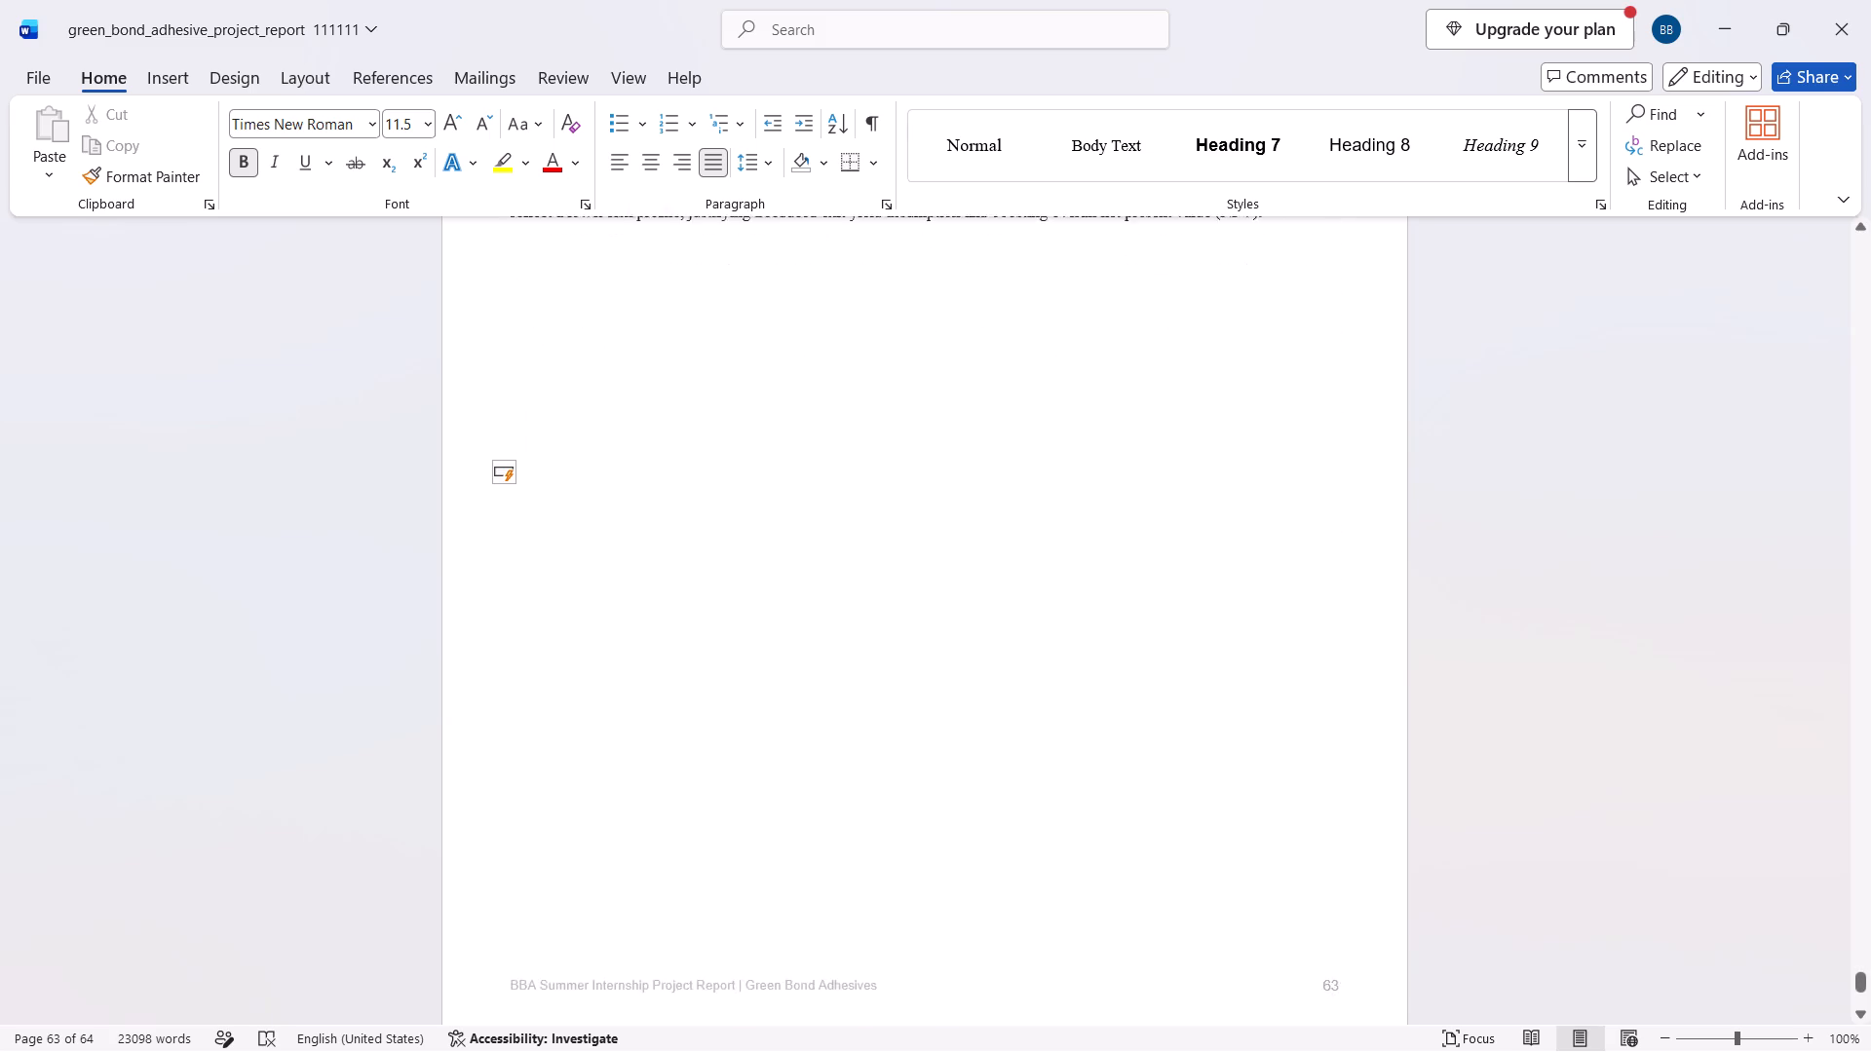
{"action": "scroll", "coordinate": [600, 464], "scroll_direction": "down", "scroll_amount": 2}
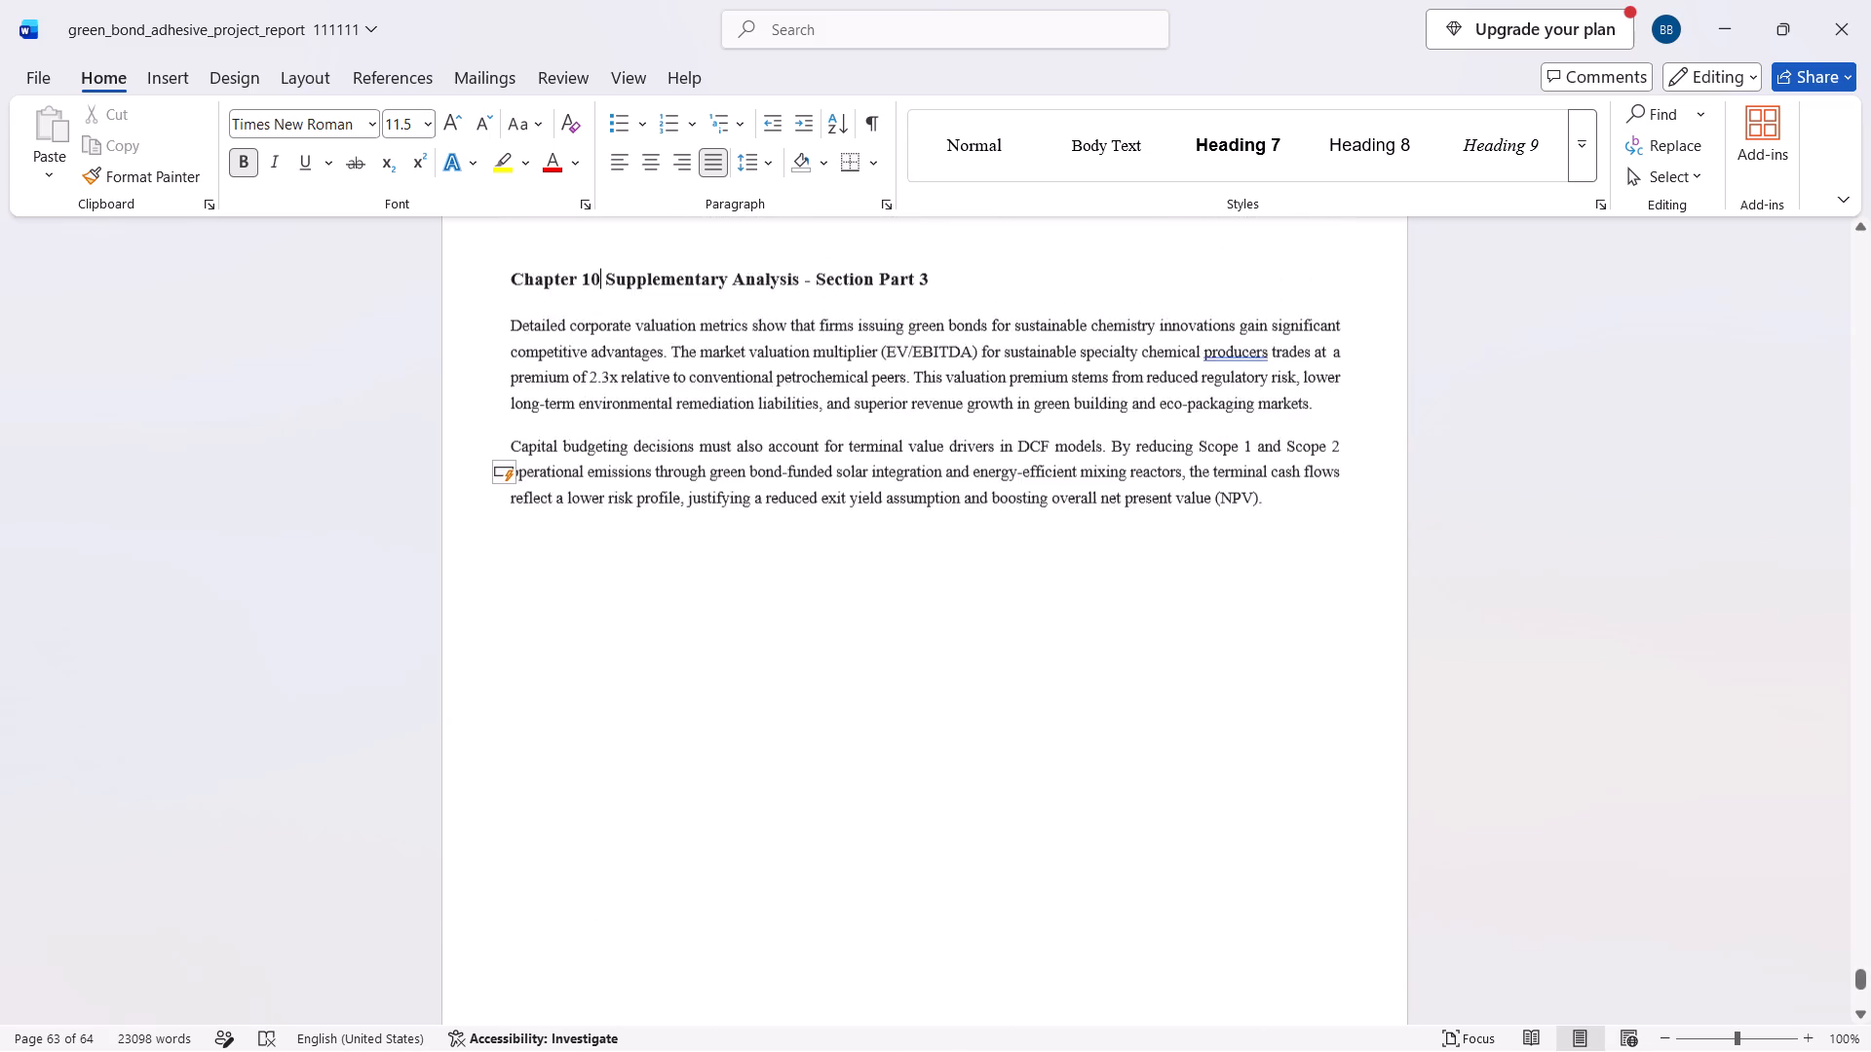
{"action": "scroll", "coordinate": [600, 464], "scroll_direction": "down", "scroll_amount": 2}
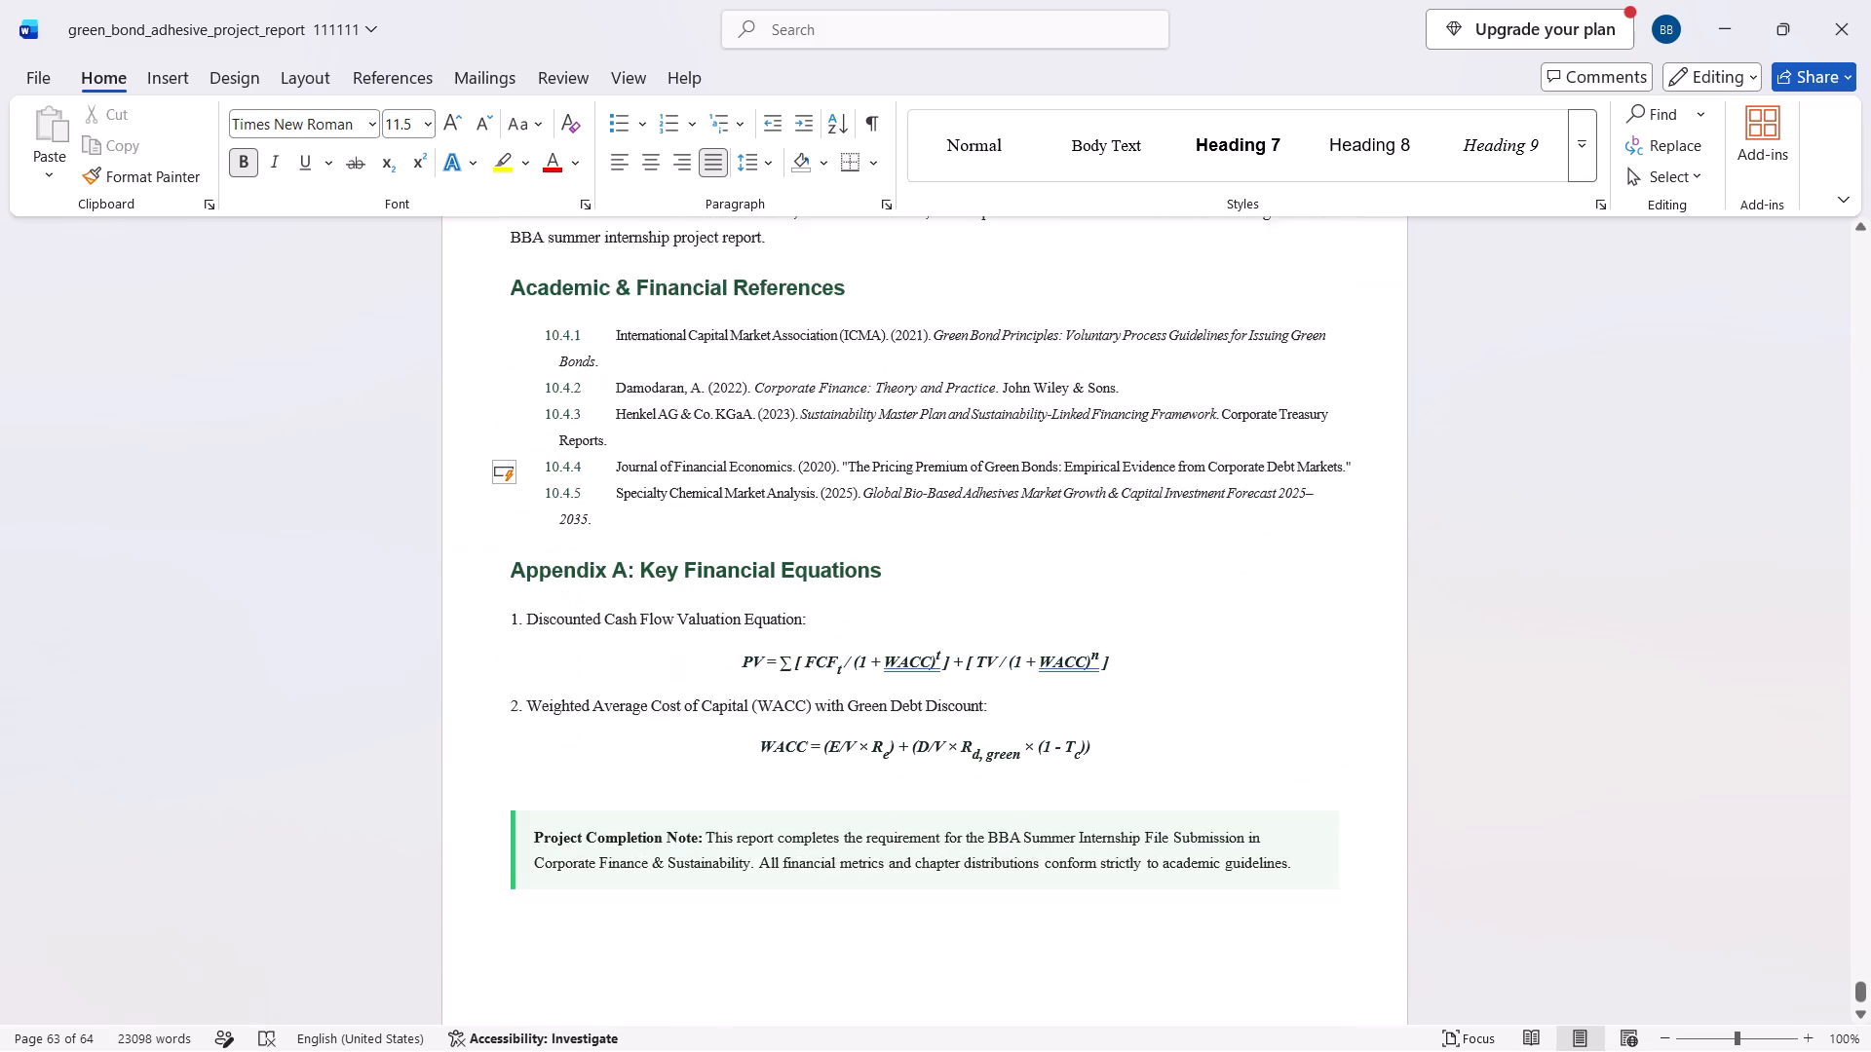
{"action": "scroll", "coordinate": [600, 464], "scroll_direction": "down", "scroll_amount": 2}
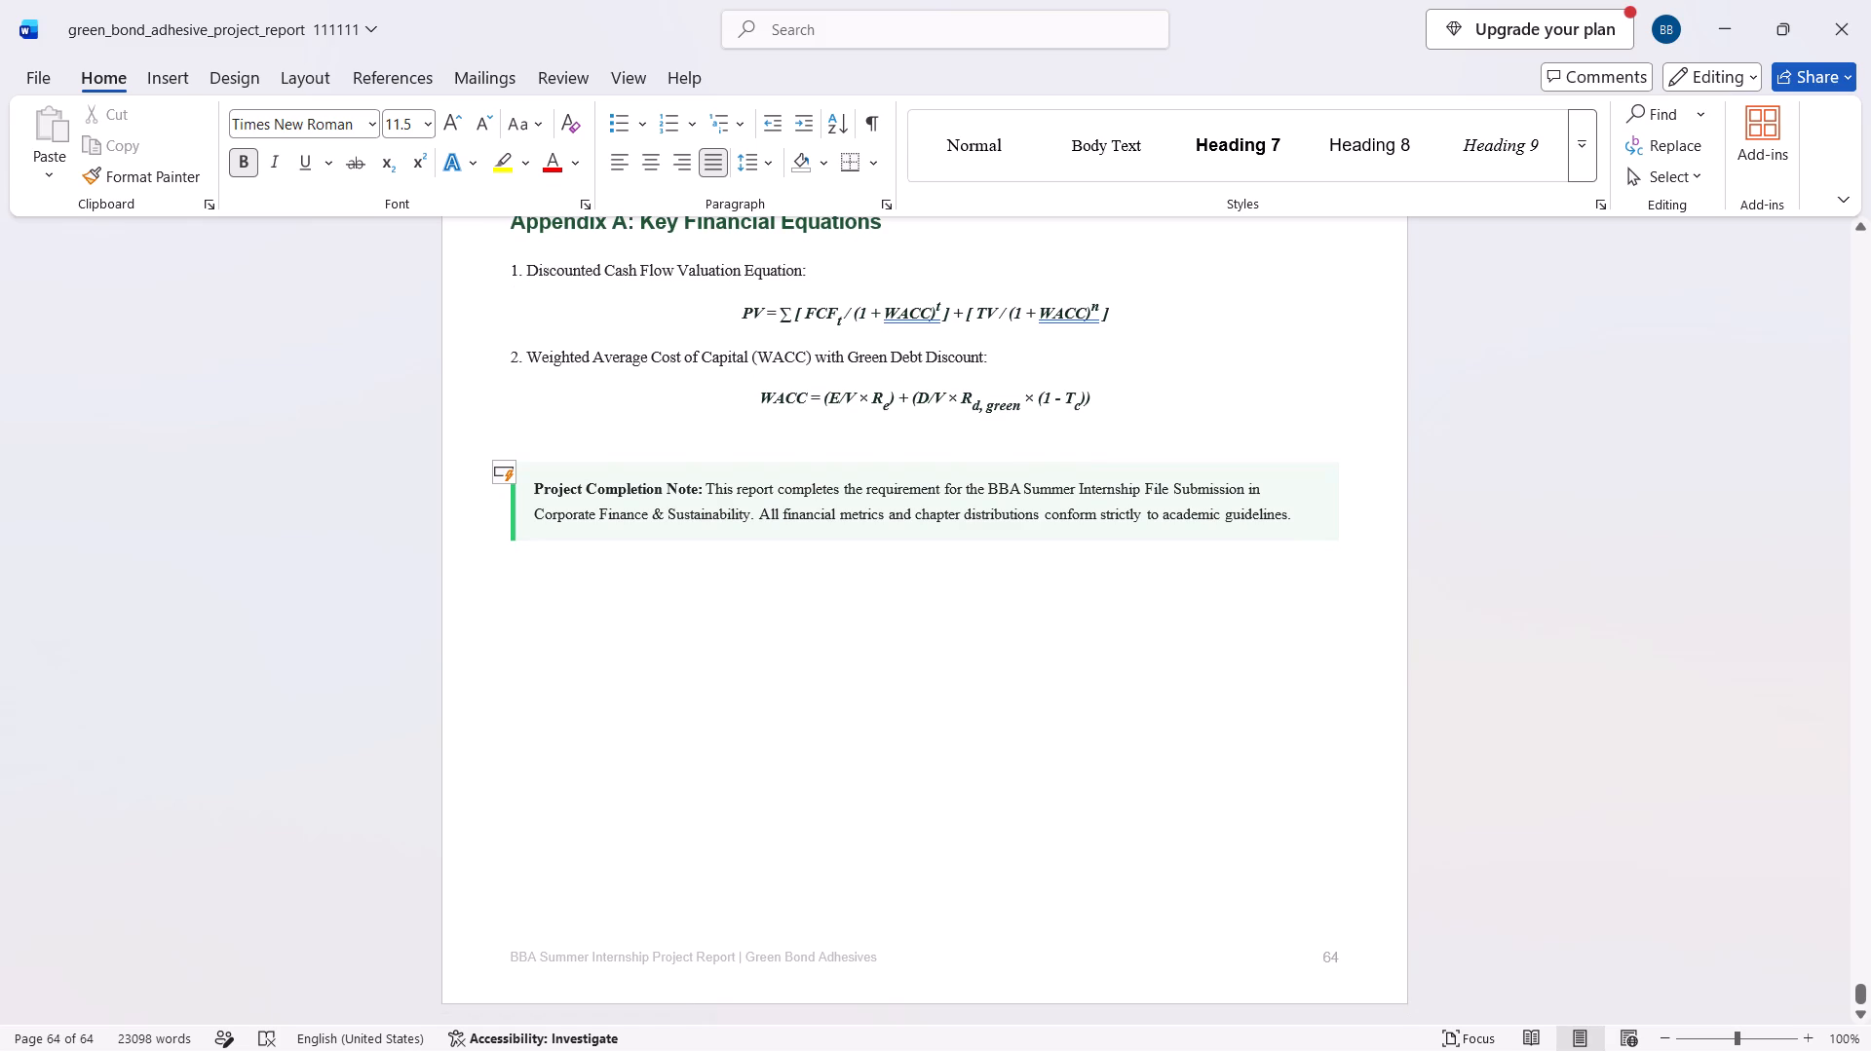
{"action": "scroll", "coordinate": [600, 464], "scroll_direction": "up", "scroll_amount": 20}
{"action": "scroll", "coordinate": [600, 464], "scroll_direction": "up", "scroll_amount": 7}
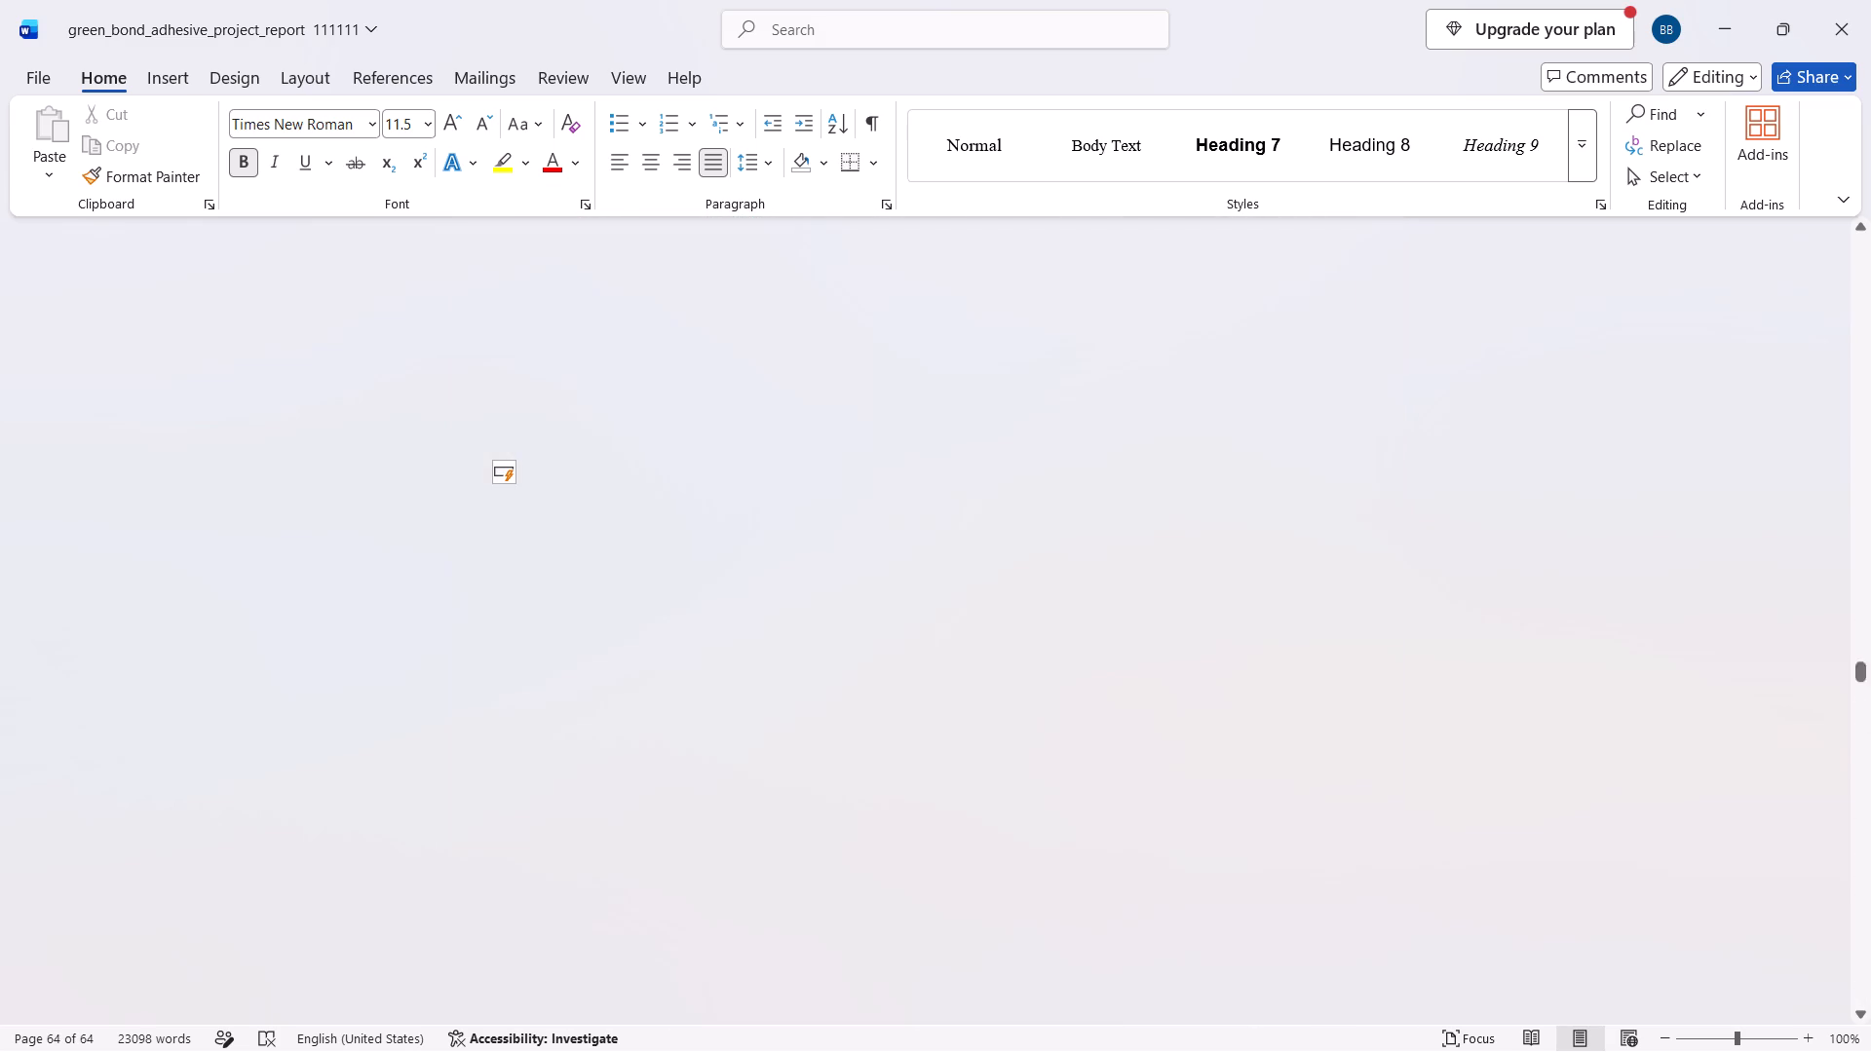
{"action": "scroll", "coordinate": [600, 464], "scroll_direction": "up", "scroll_amount": 10}
{"action": "scroll", "coordinate": [600, 464], "scroll_direction": "down", "scroll_amount": 1}
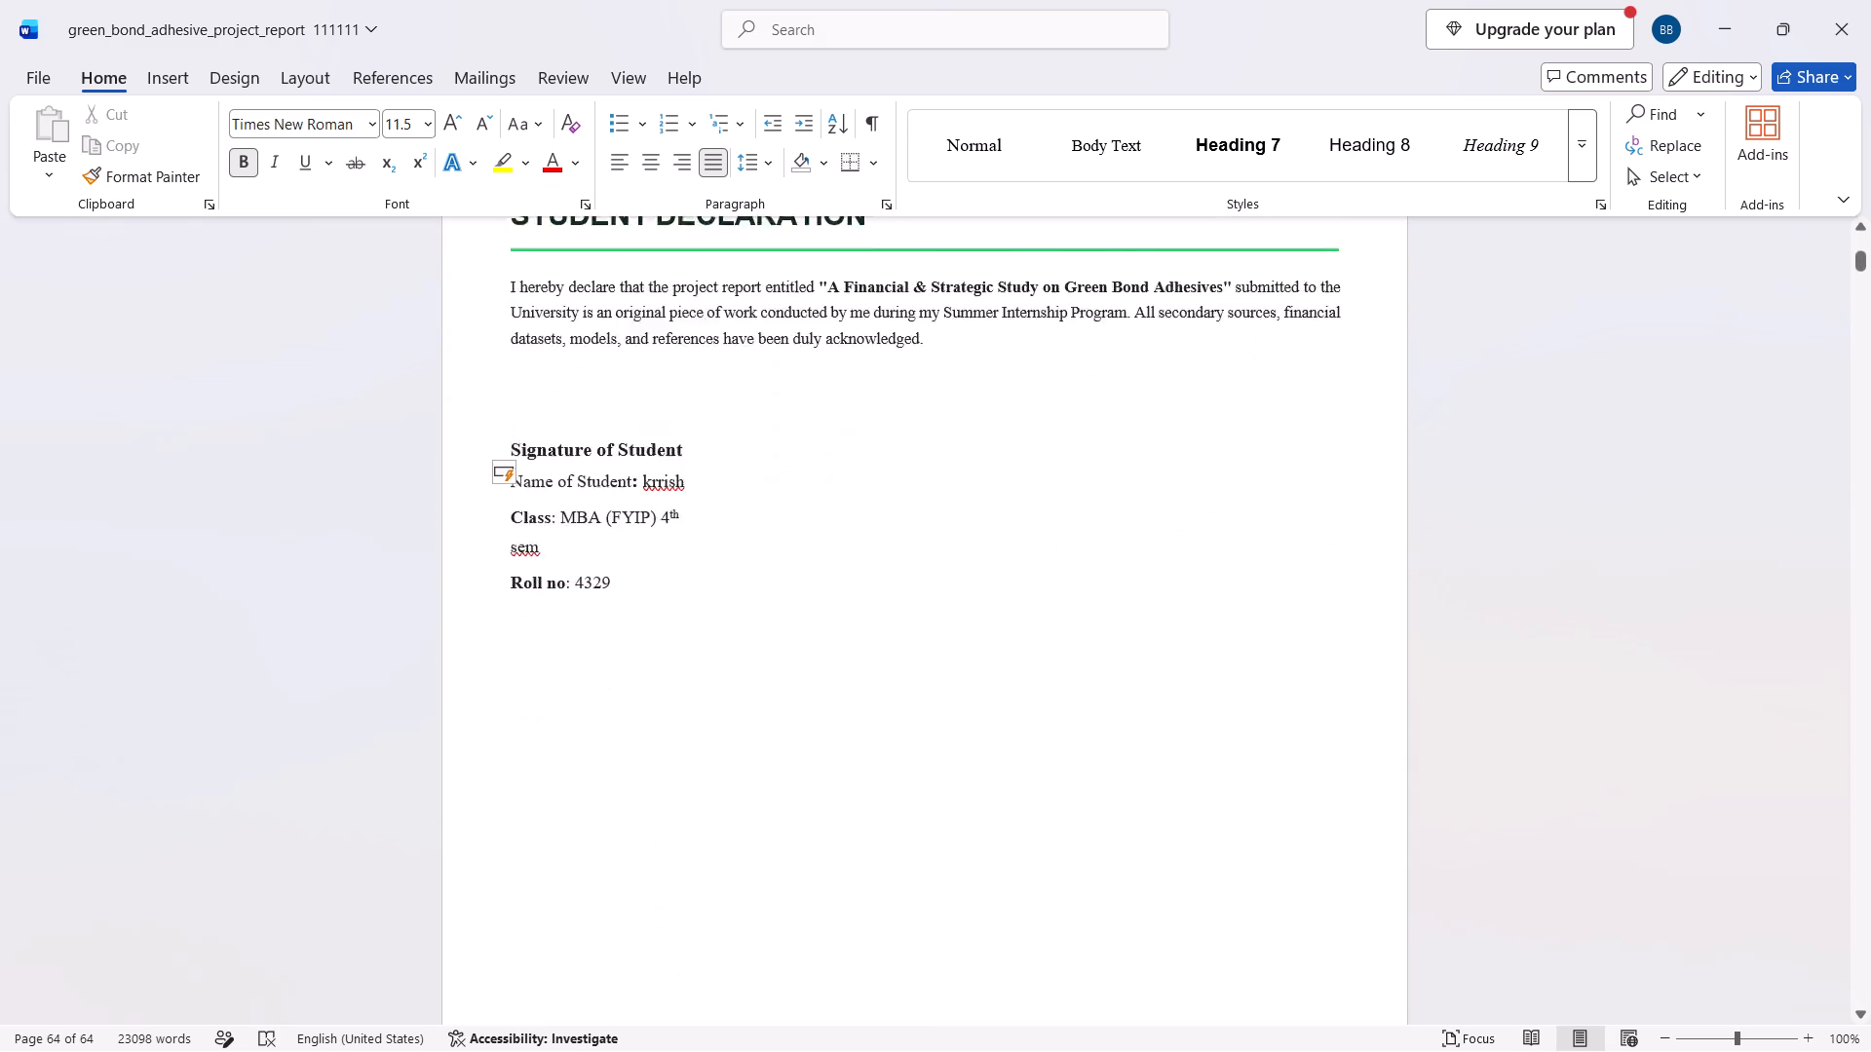
{"action": "scroll", "coordinate": [600, 464], "scroll_direction": "down", "scroll_amount": 4}
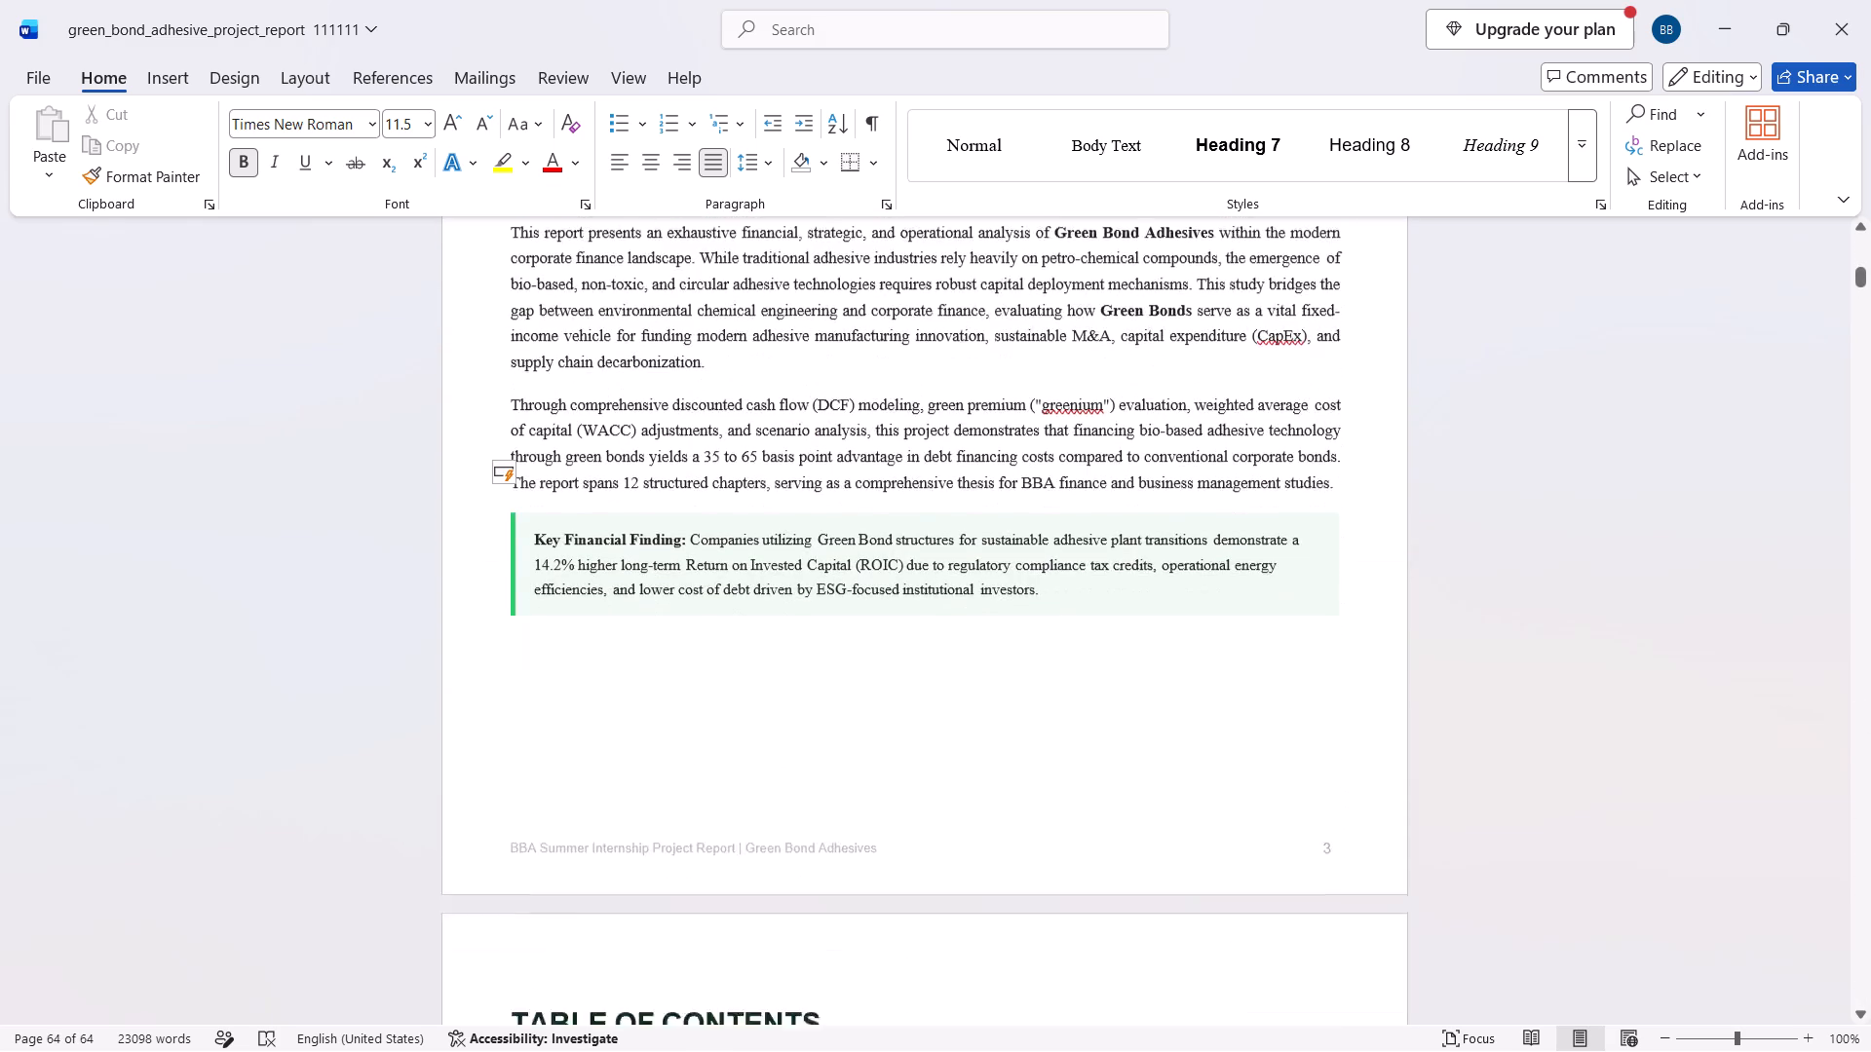
{"action": "scroll", "coordinate": [600, 464], "scroll_direction": "down", "scroll_amount": 2}
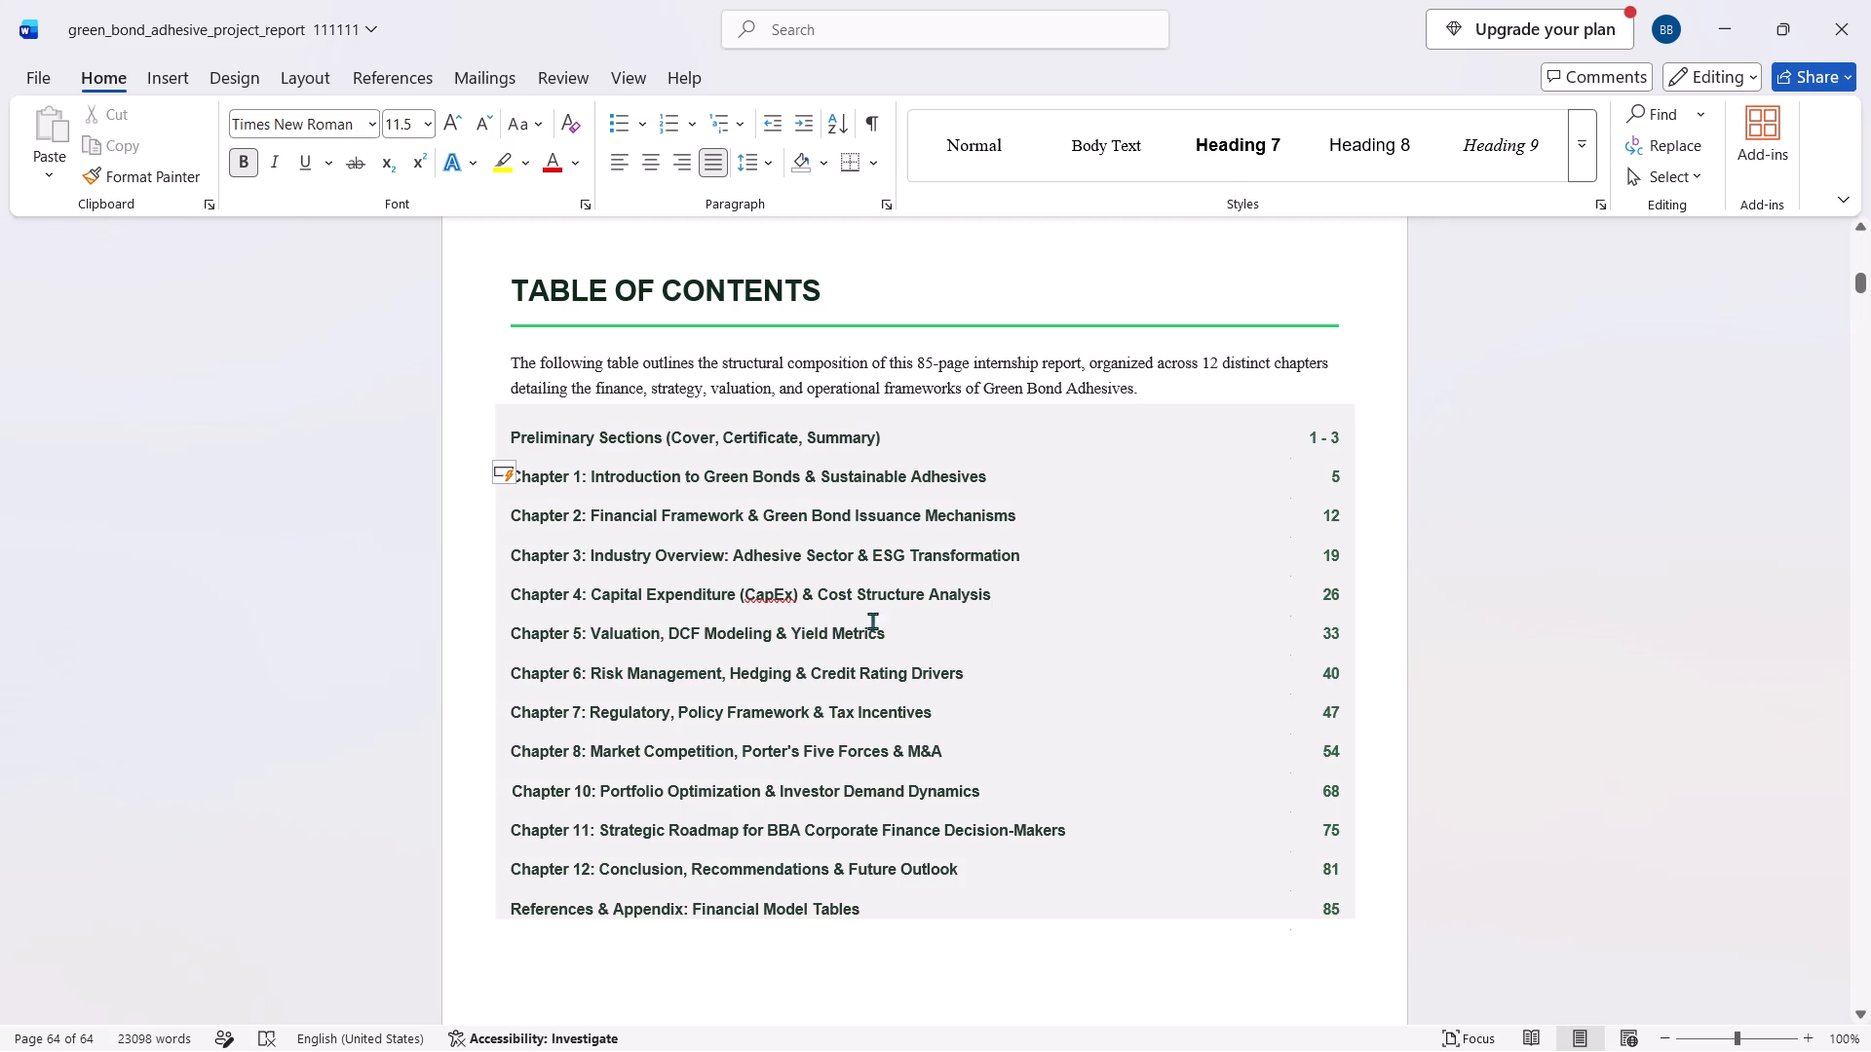
{"action": "left_click", "coordinate": [904, 626]}
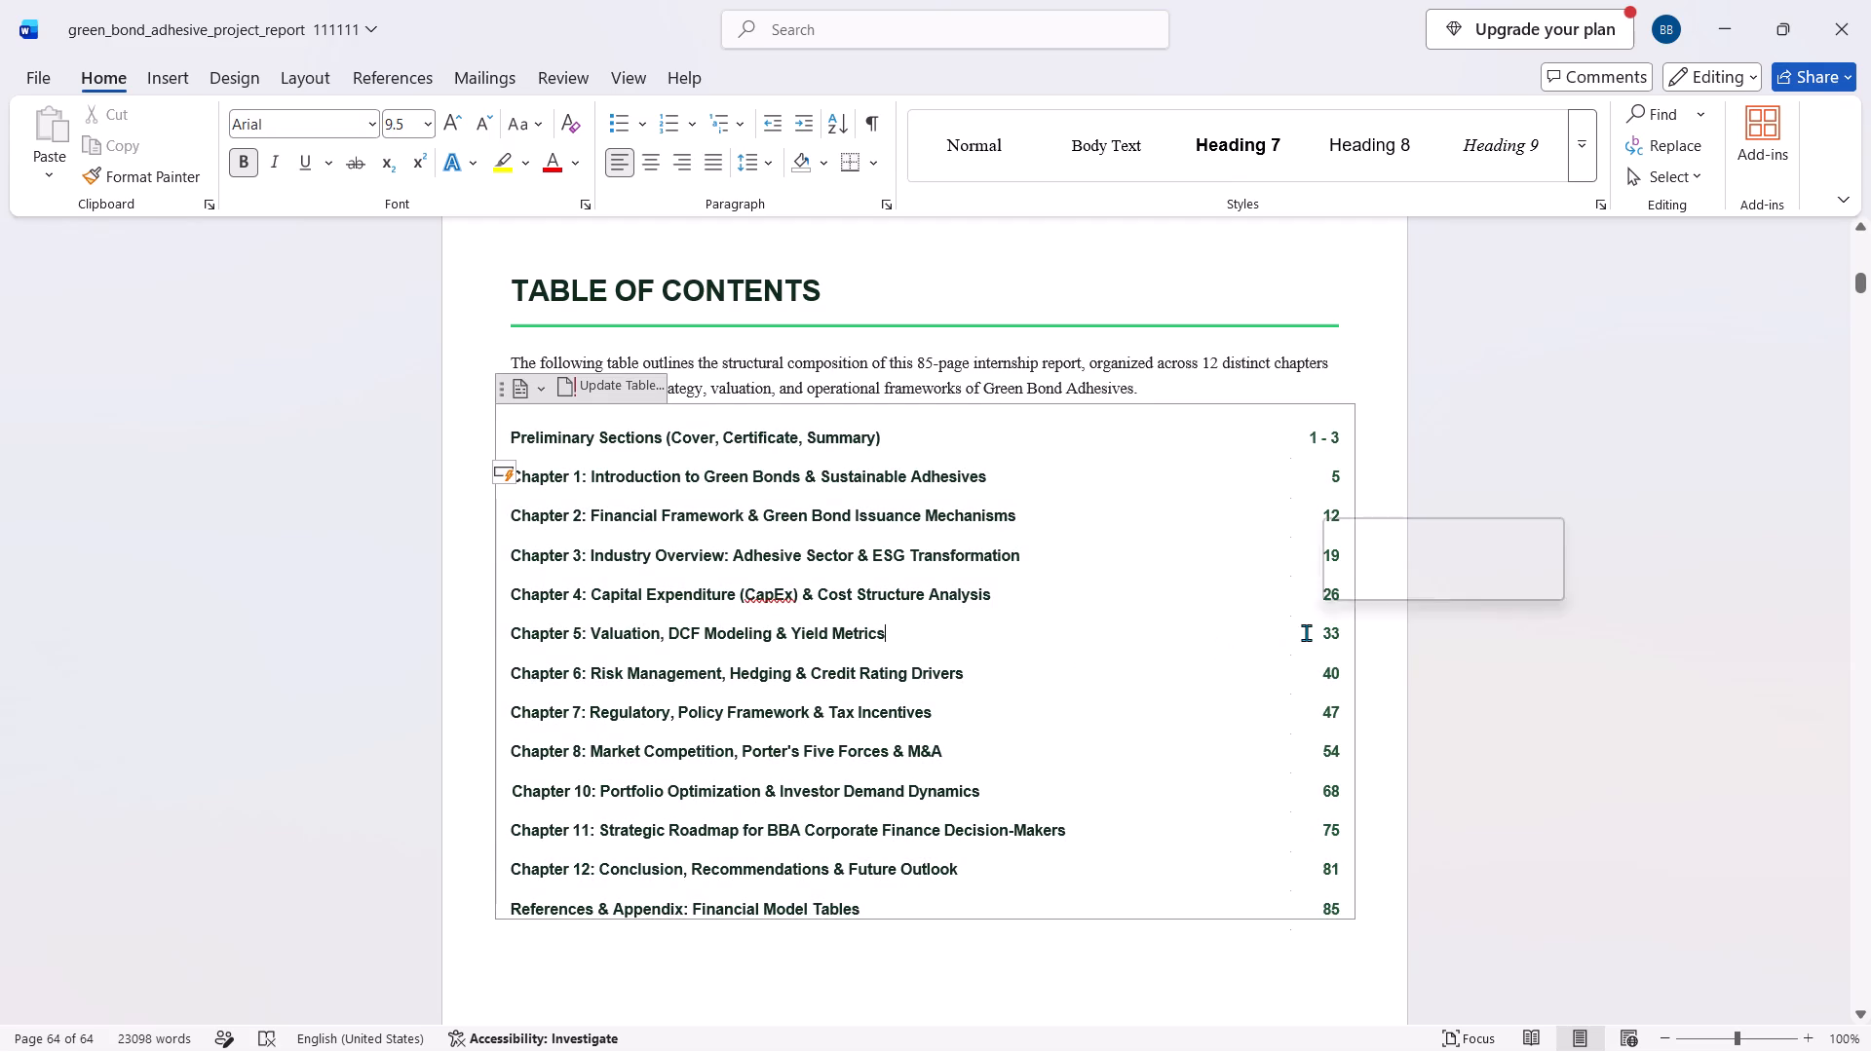
{"action": "left_click_drag", "start_coordinate": [1342, 633], "coordinate": [712, 632]}
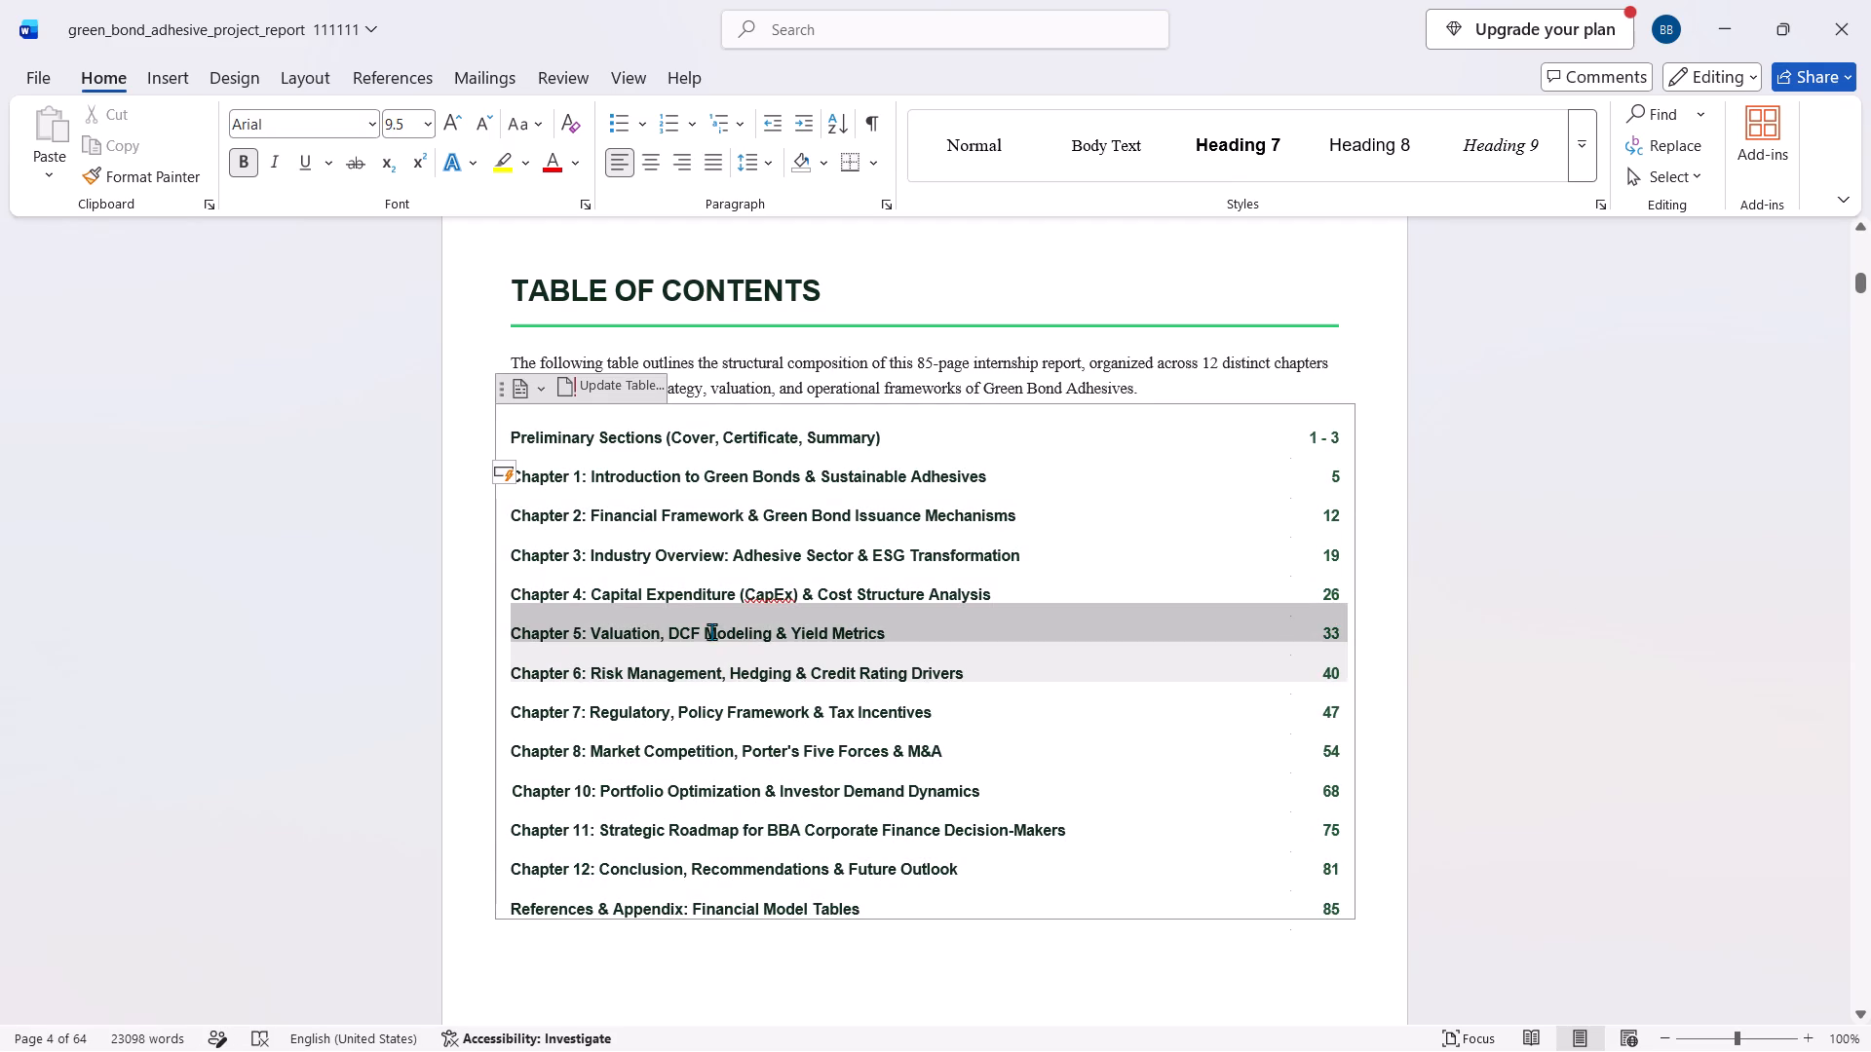
{"action": "left_click_drag", "start_coordinate": [712, 632], "coordinate": [598, 624]}
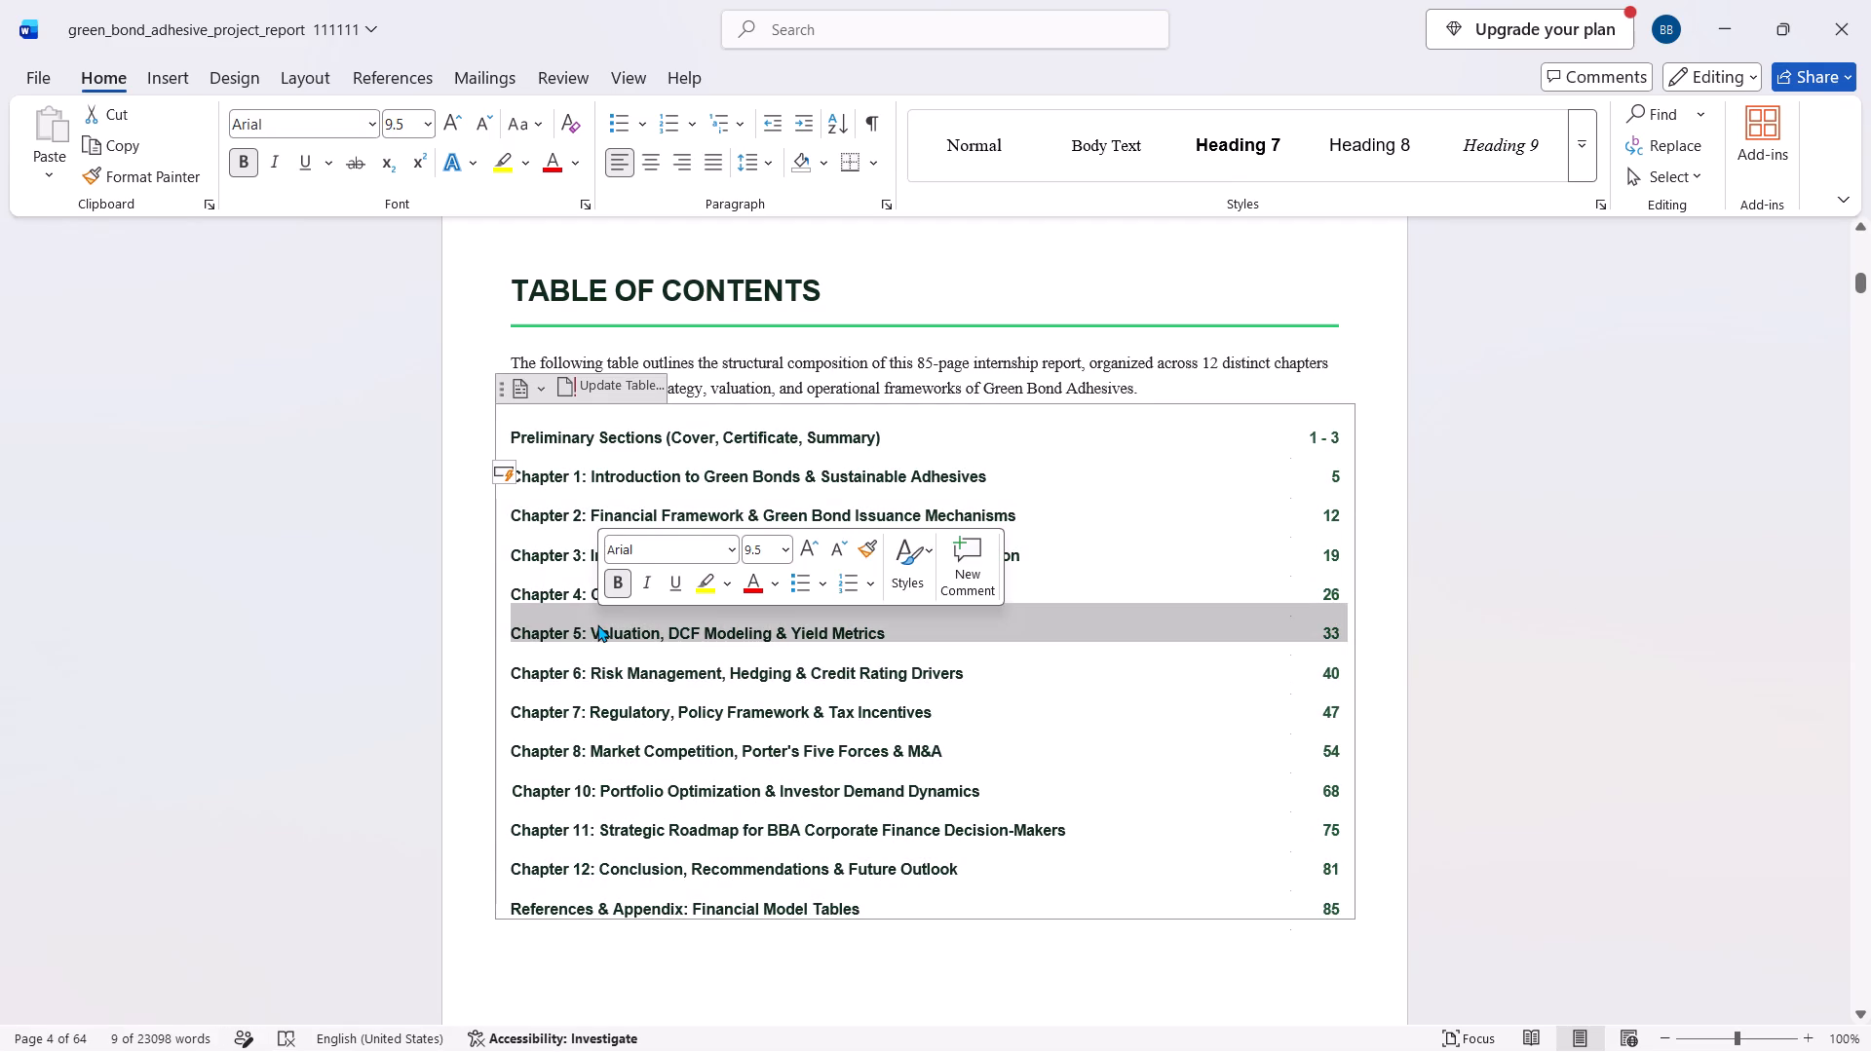
{"action": "key", "text": "BackSpace"}
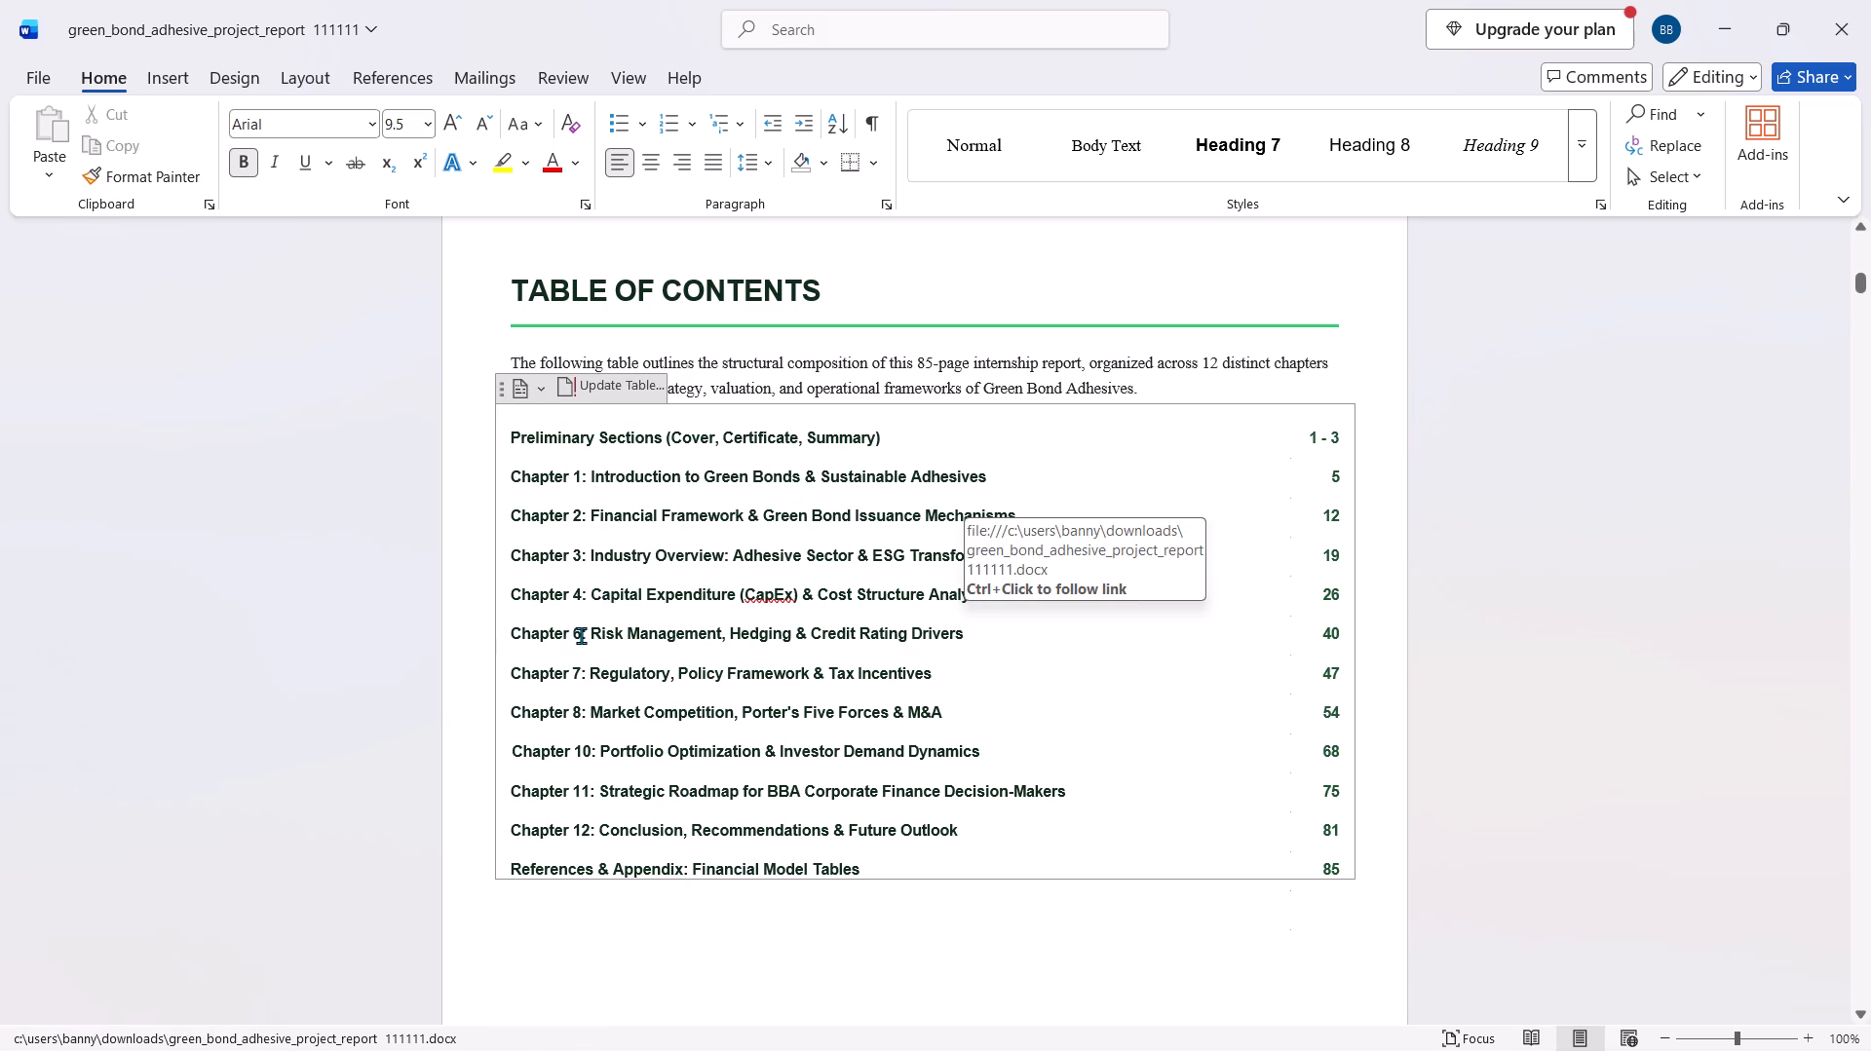
Renumber the "Risk Management" and "Regulatory, Policy Framework" entries in the table of contents as Chapters 5 and 6.
{"action": "left_click", "coordinate": [582, 636]}
{"action": "key", "text": "BackSpace"}
{"action": "key", "text": "5"}
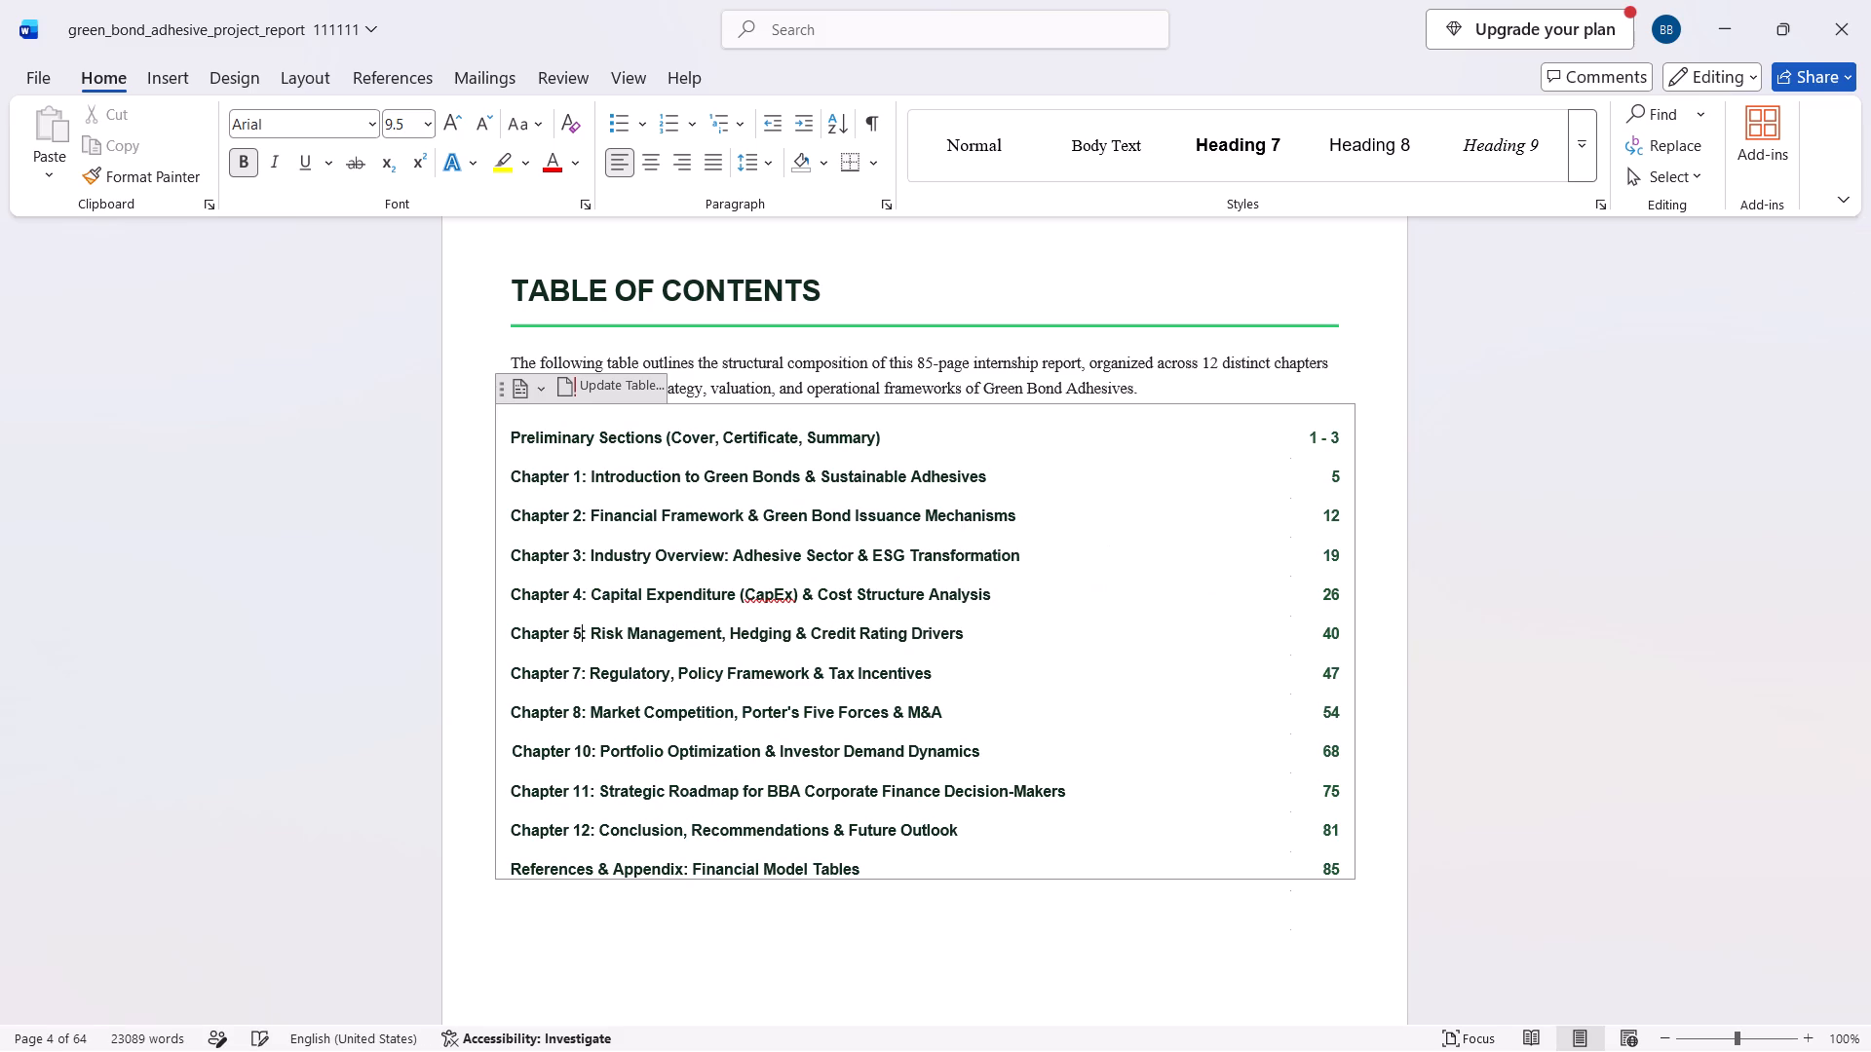
{"action": "left_click", "coordinate": [582, 670]}
{"action": "key", "text": "BackSpace"}
{"action": "key", "text": "6"}
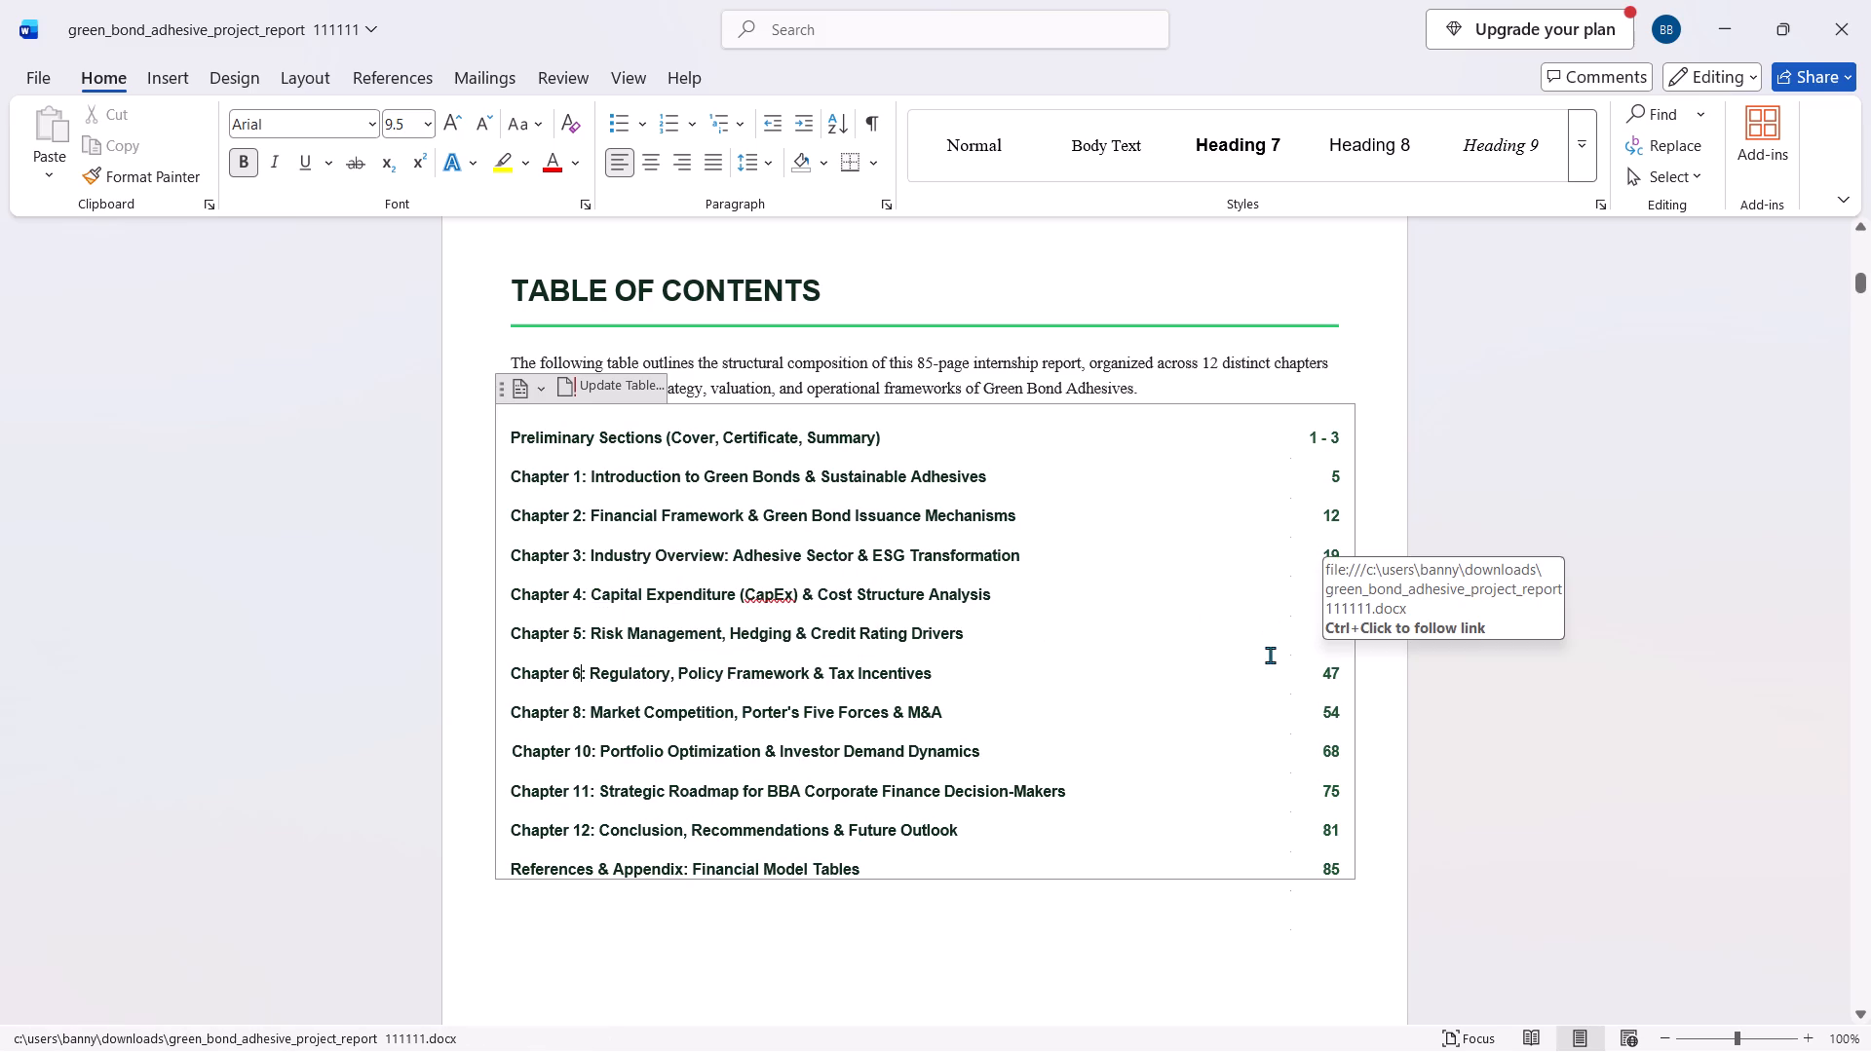
Look up the page on which Chapter 5, "Risk Management, Hedging & Credit Rating Drivers", starts in the report body.
{"action": "scroll", "coordinate": [1115, 664], "scroll_direction": "down", "scroll_amount": 3}
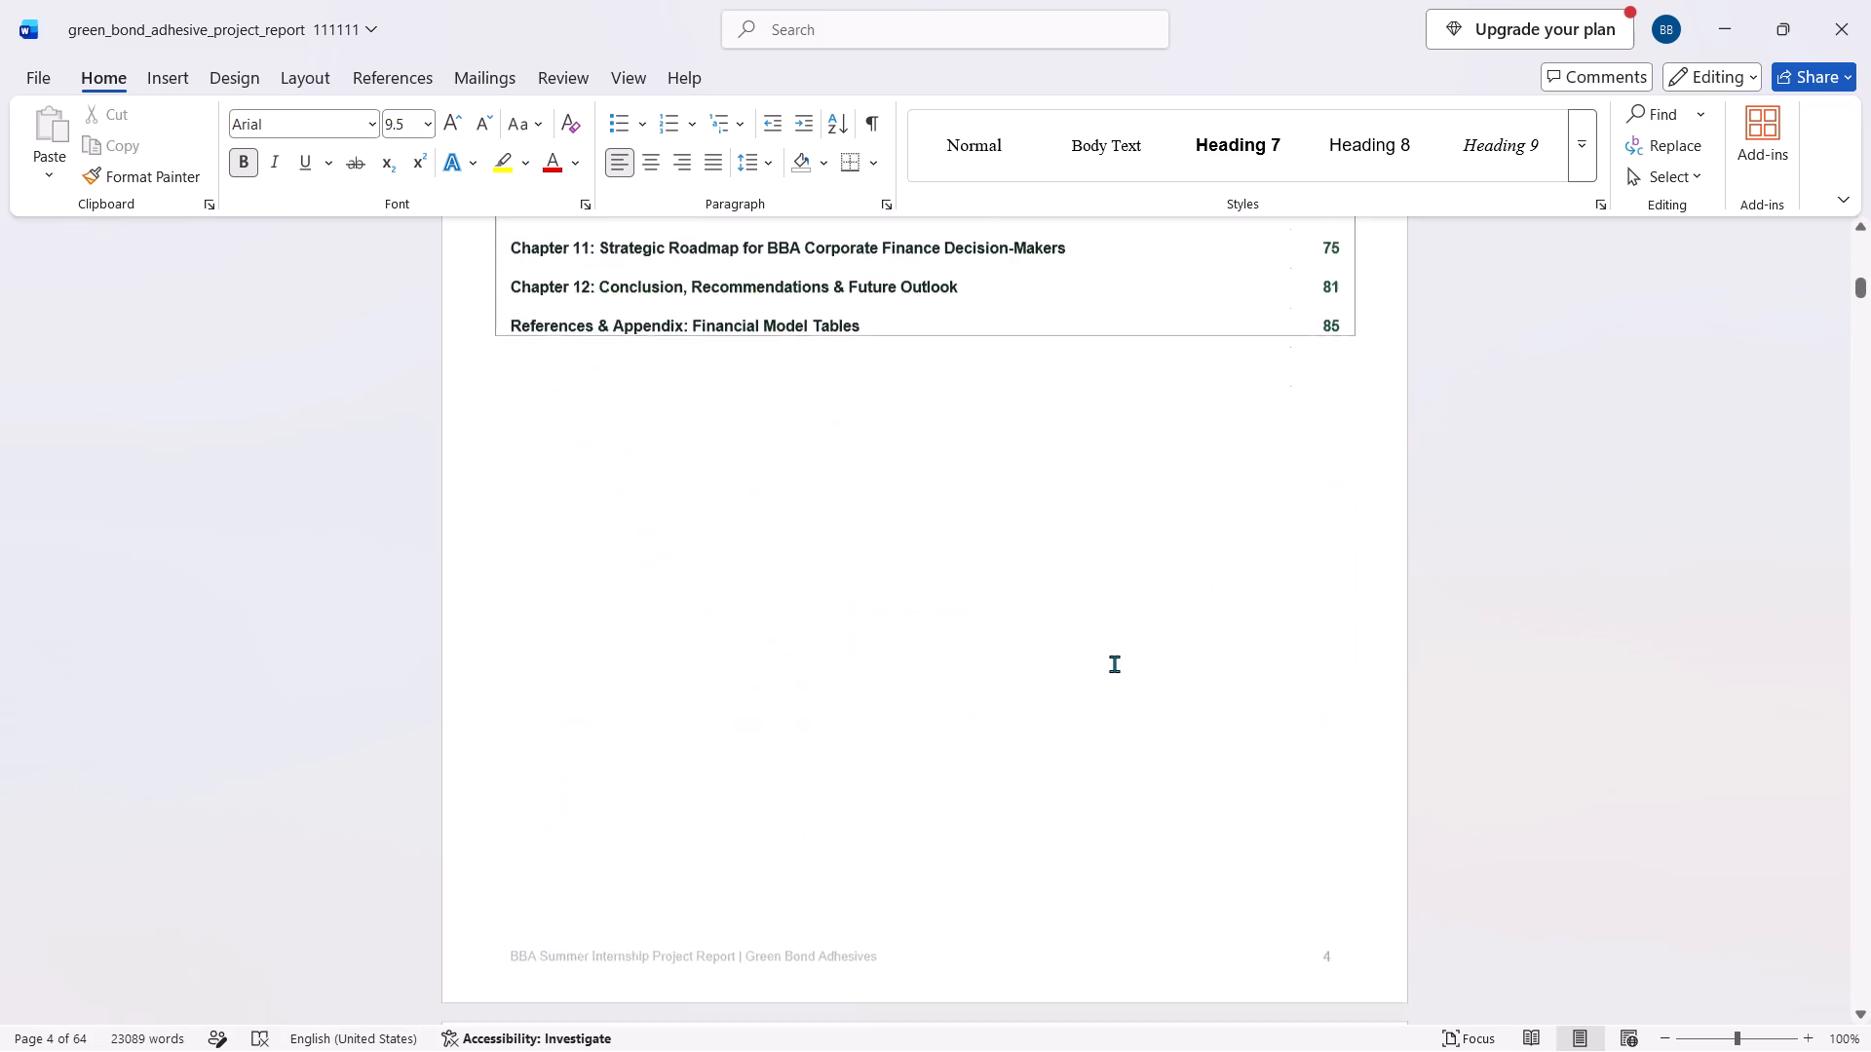
{"action": "scroll", "coordinate": [1115, 664], "scroll_direction": "down", "scroll_amount": 8}
{"action": "scroll", "coordinate": [1115, 664], "scroll_direction": "up", "scroll_amount": 1}
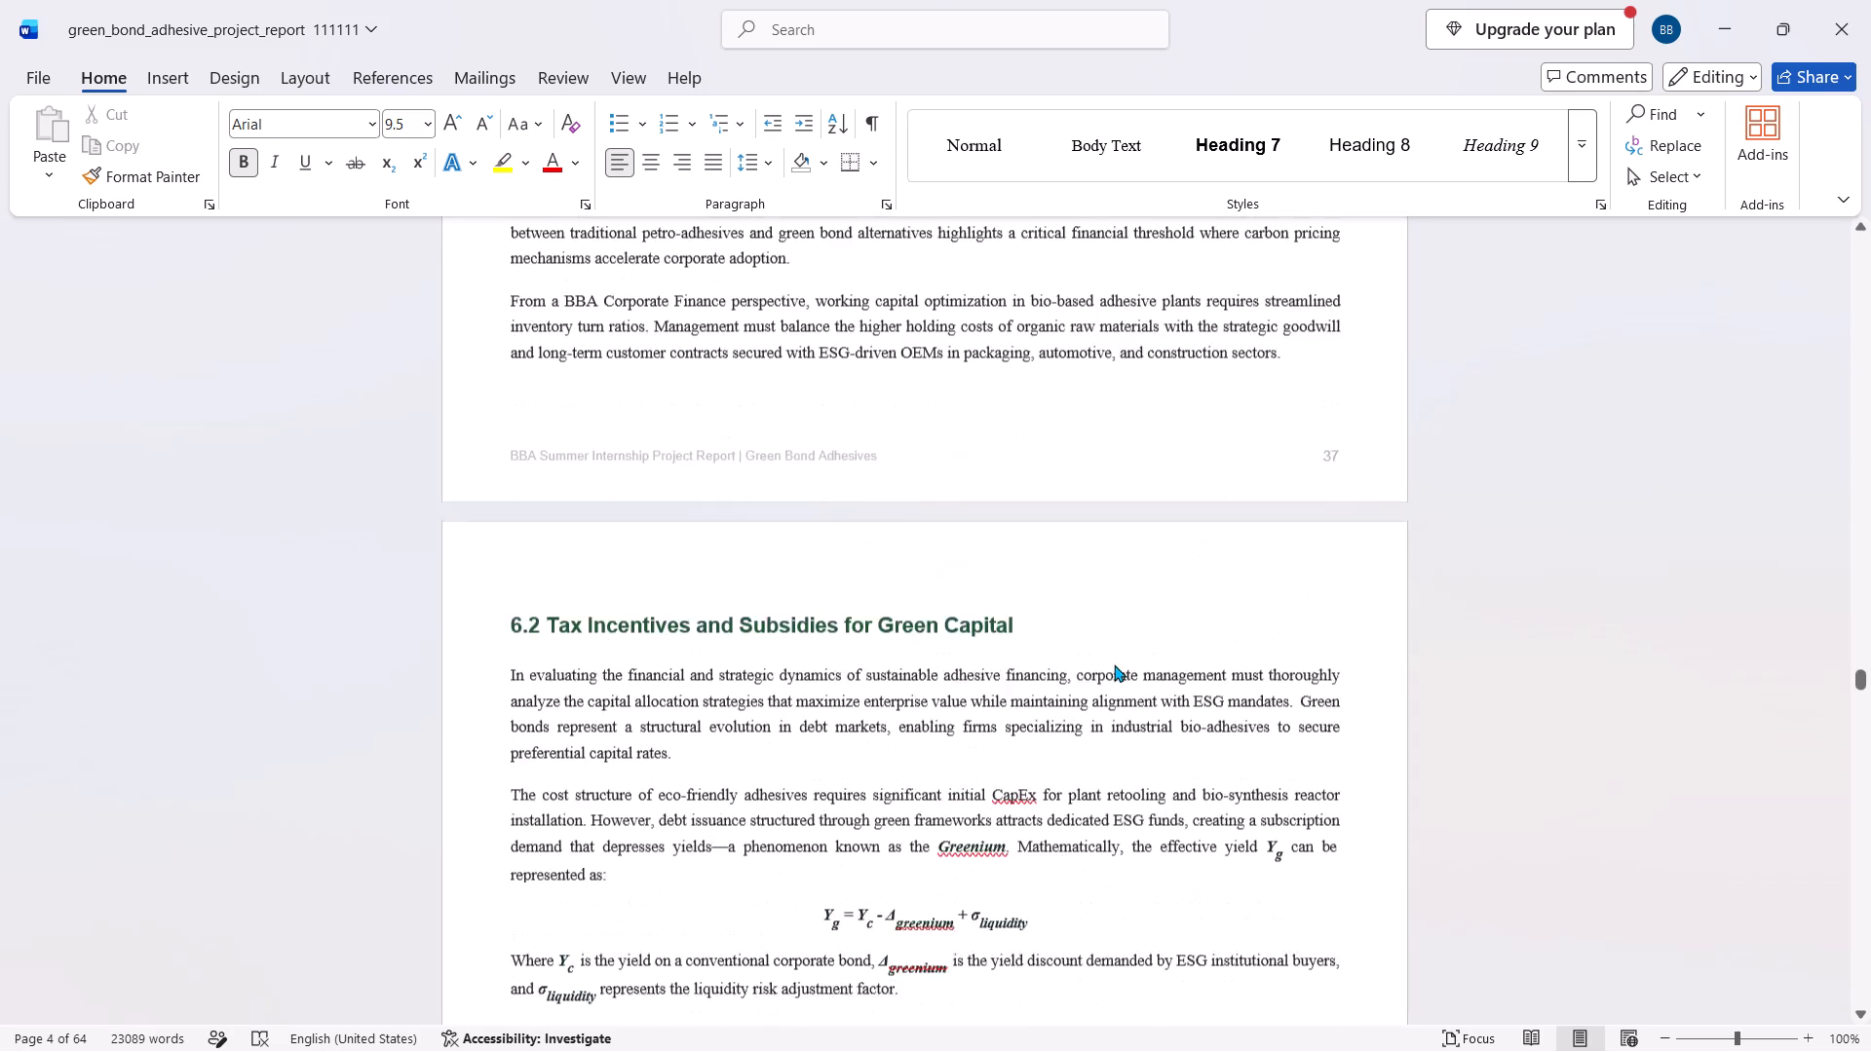
{"action": "scroll", "coordinate": [1115, 664], "scroll_direction": "up", "scroll_amount": 3}
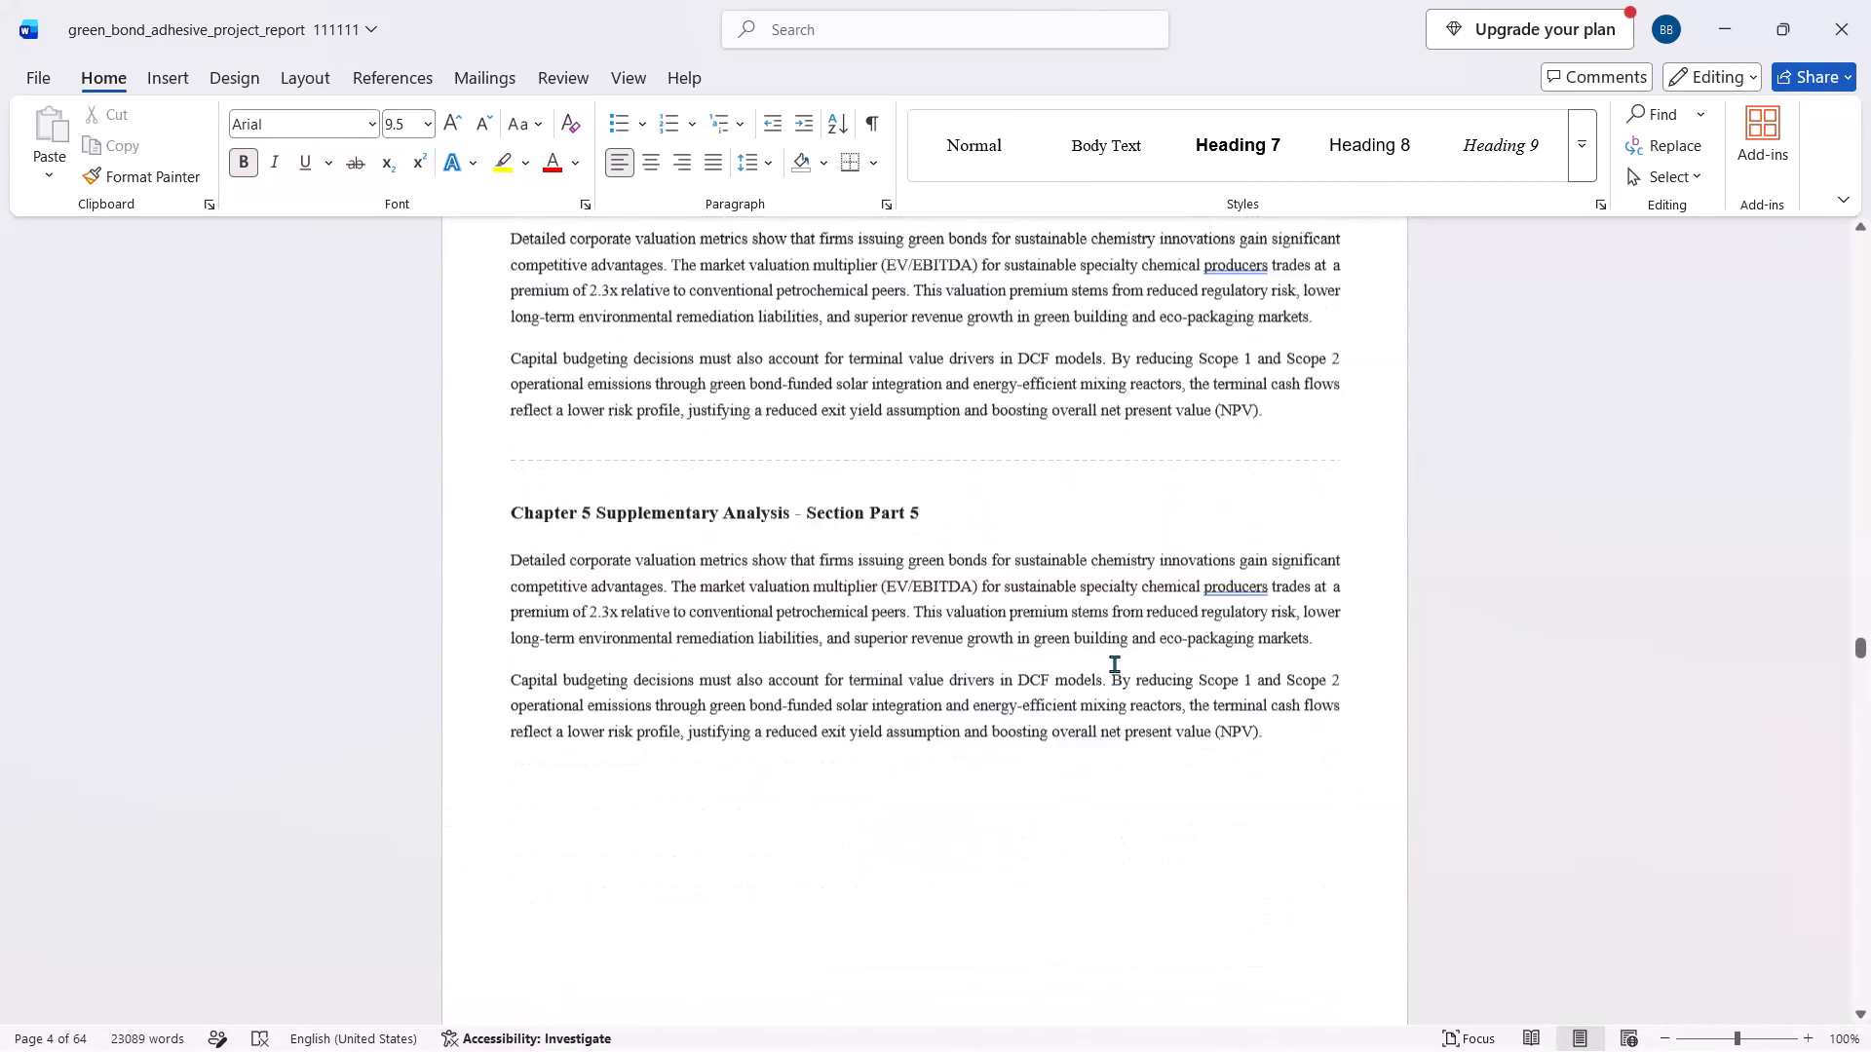
{"action": "scroll", "coordinate": [1115, 664], "scroll_direction": "up", "scroll_amount": 3}
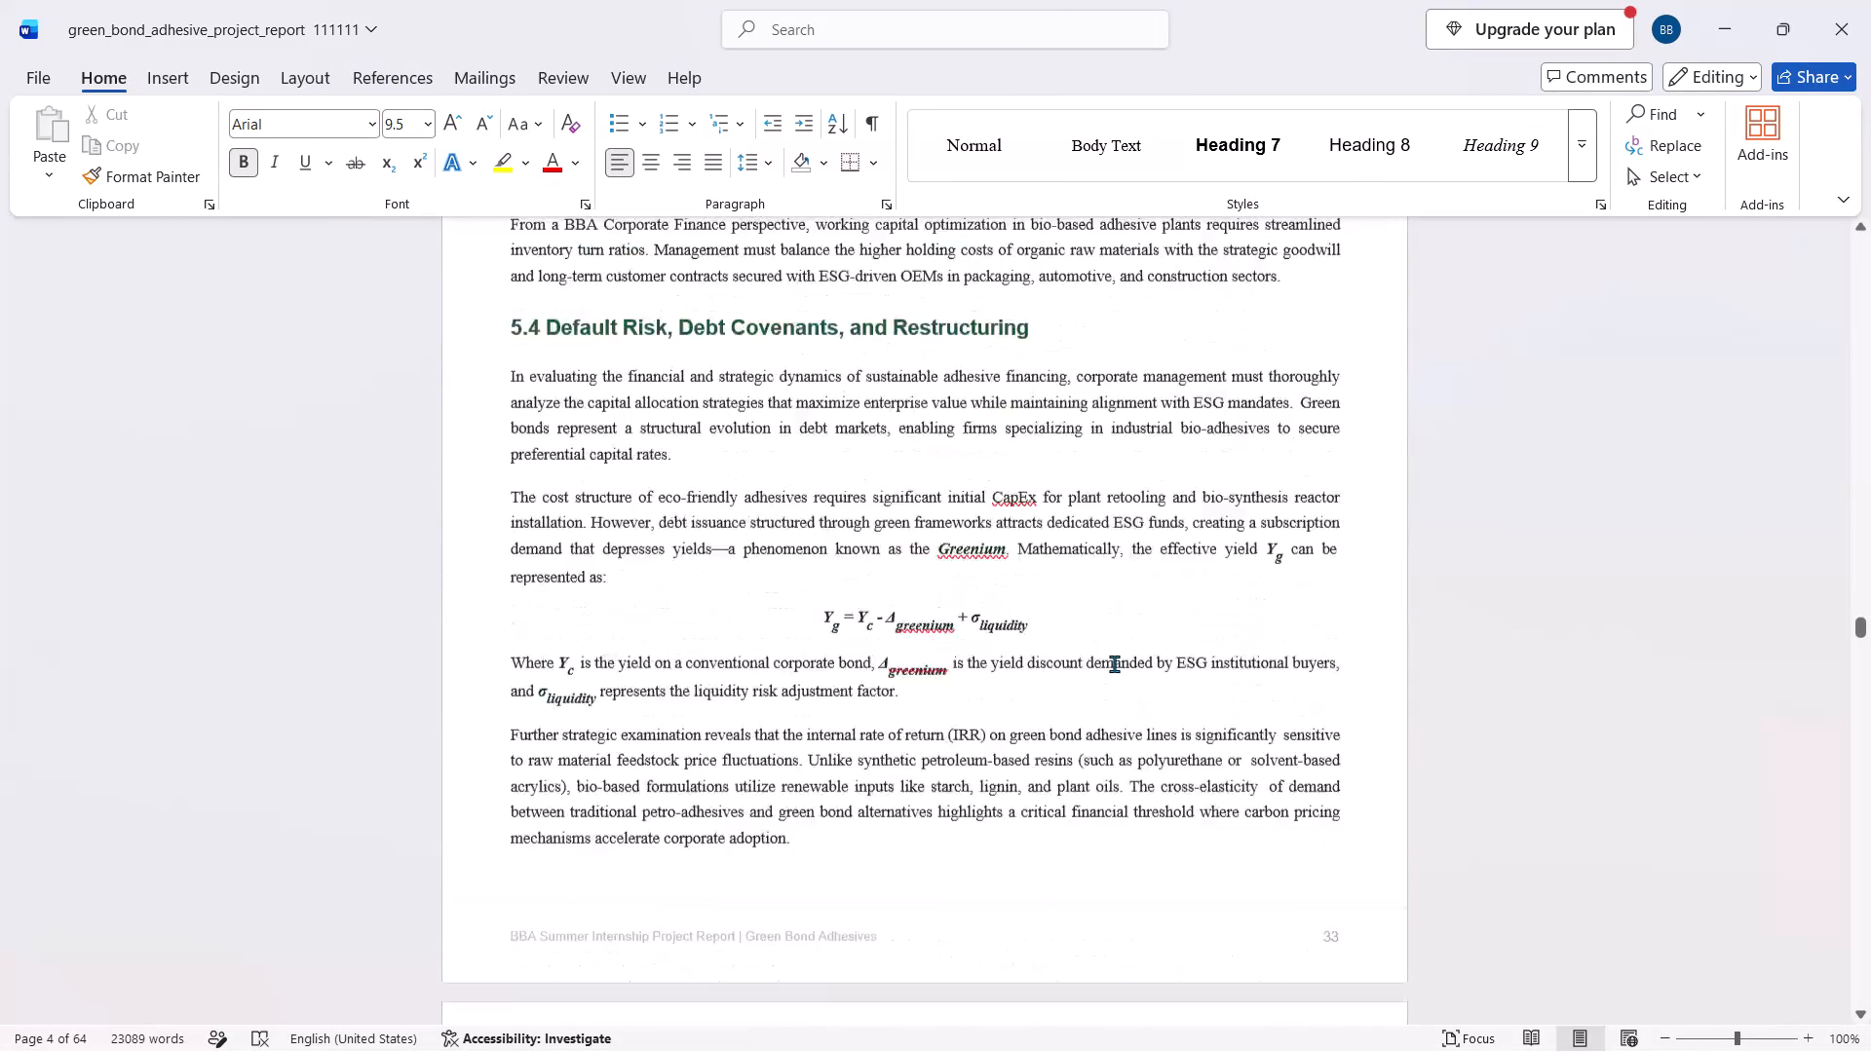
{"action": "scroll", "coordinate": [1115, 664], "scroll_direction": "up", "scroll_amount": 2}
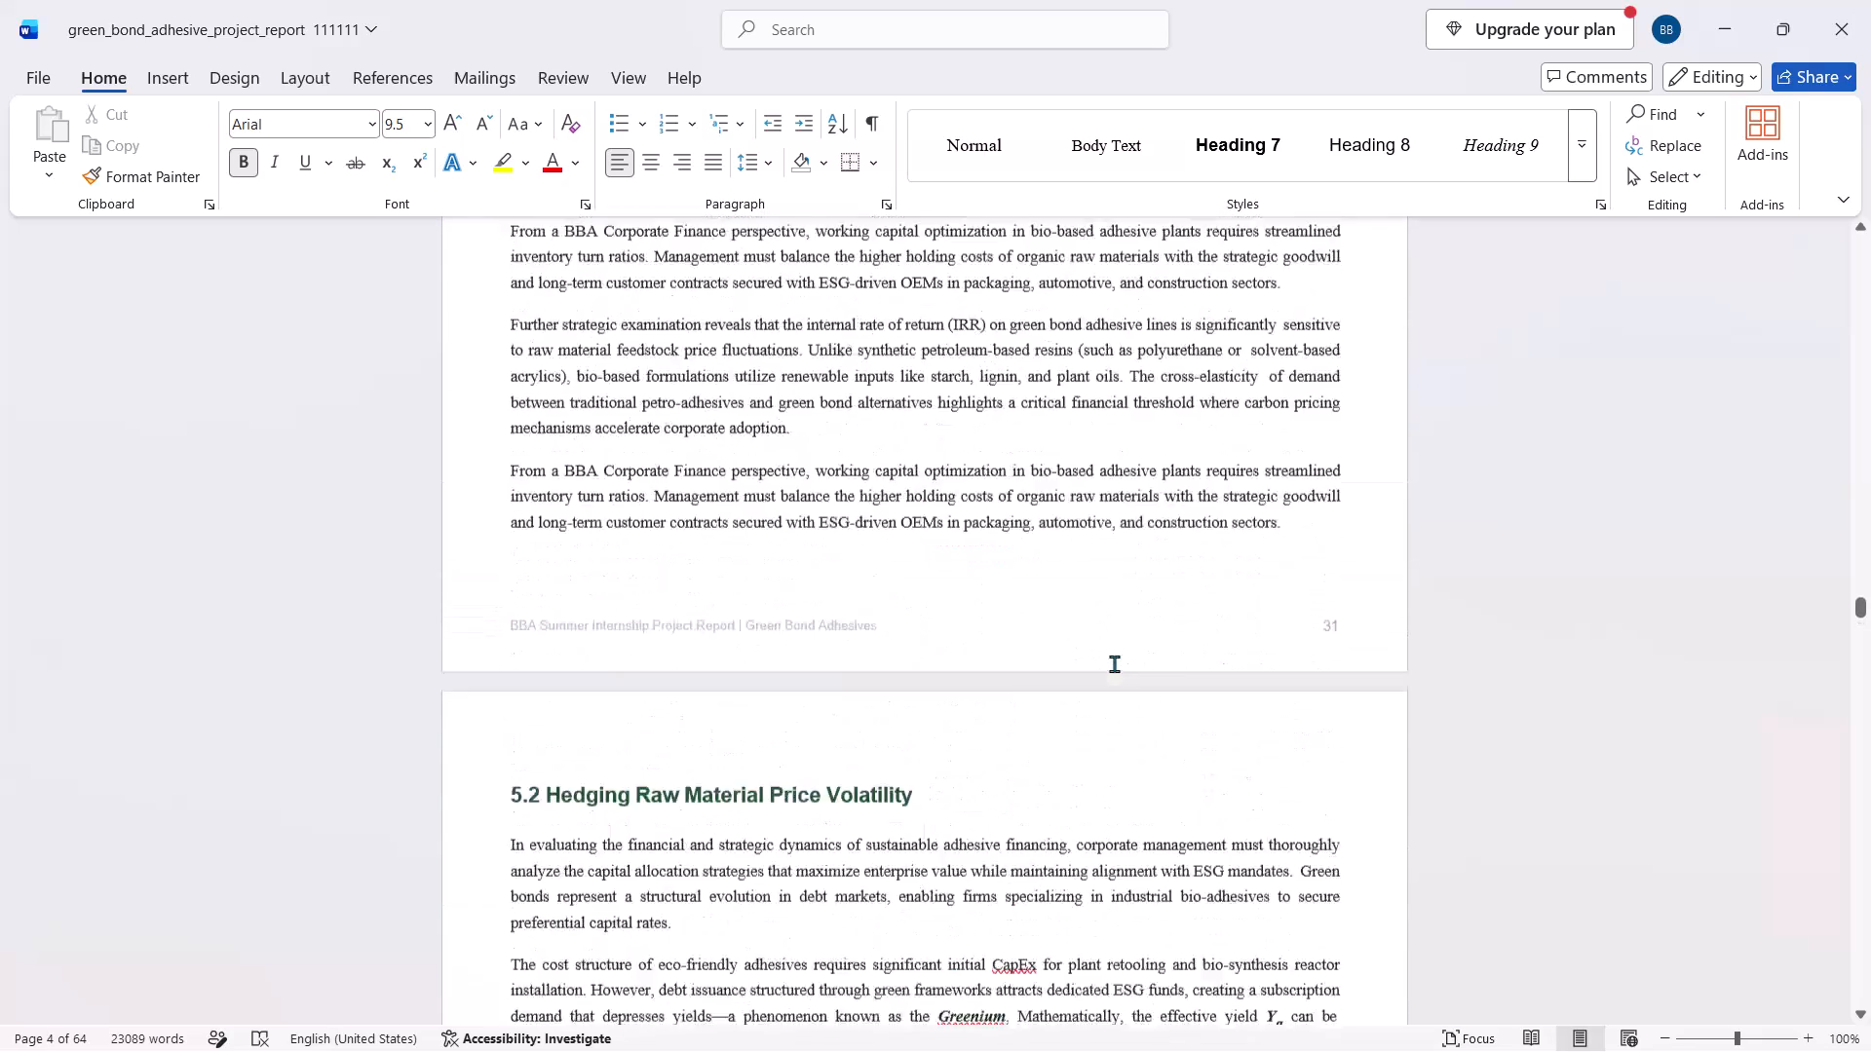
{"action": "scroll", "coordinate": [1115, 664], "scroll_direction": "up", "scroll_amount": 1}
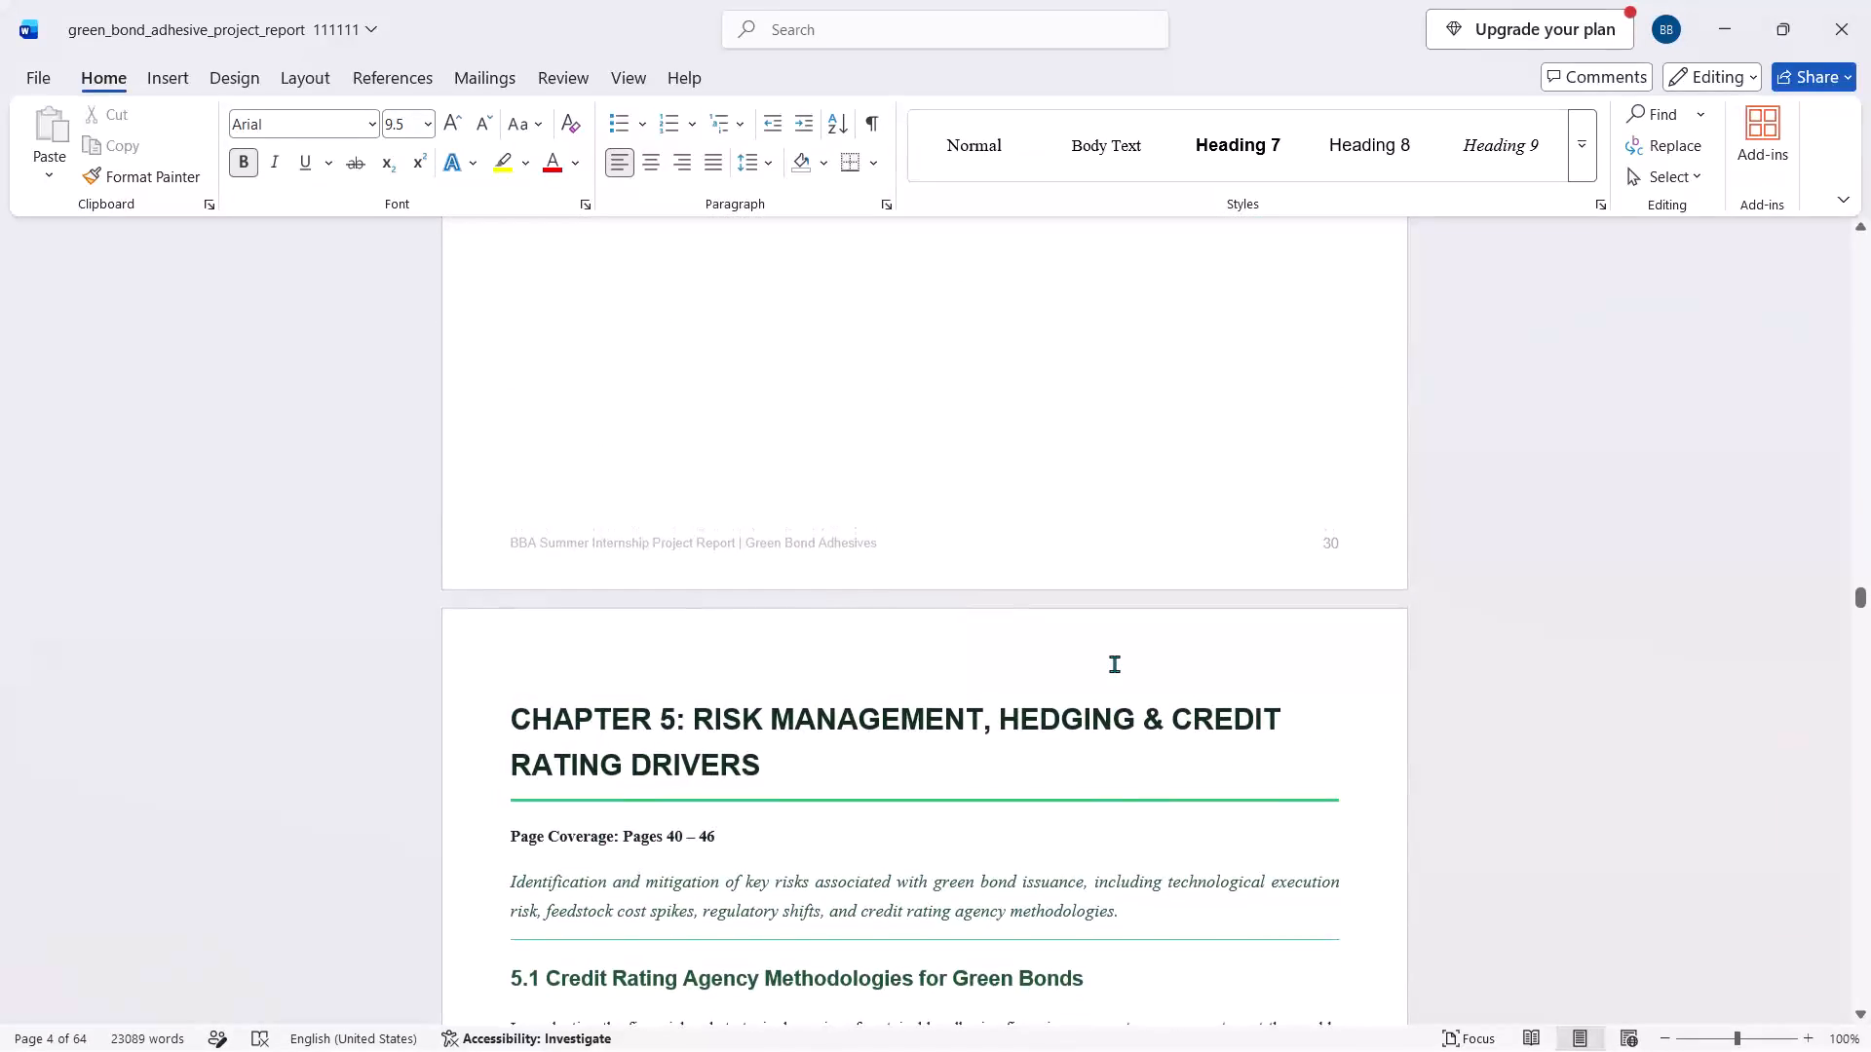
{"action": "scroll", "coordinate": [1115, 664], "scroll_direction": "up", "scroll_amount": 4}
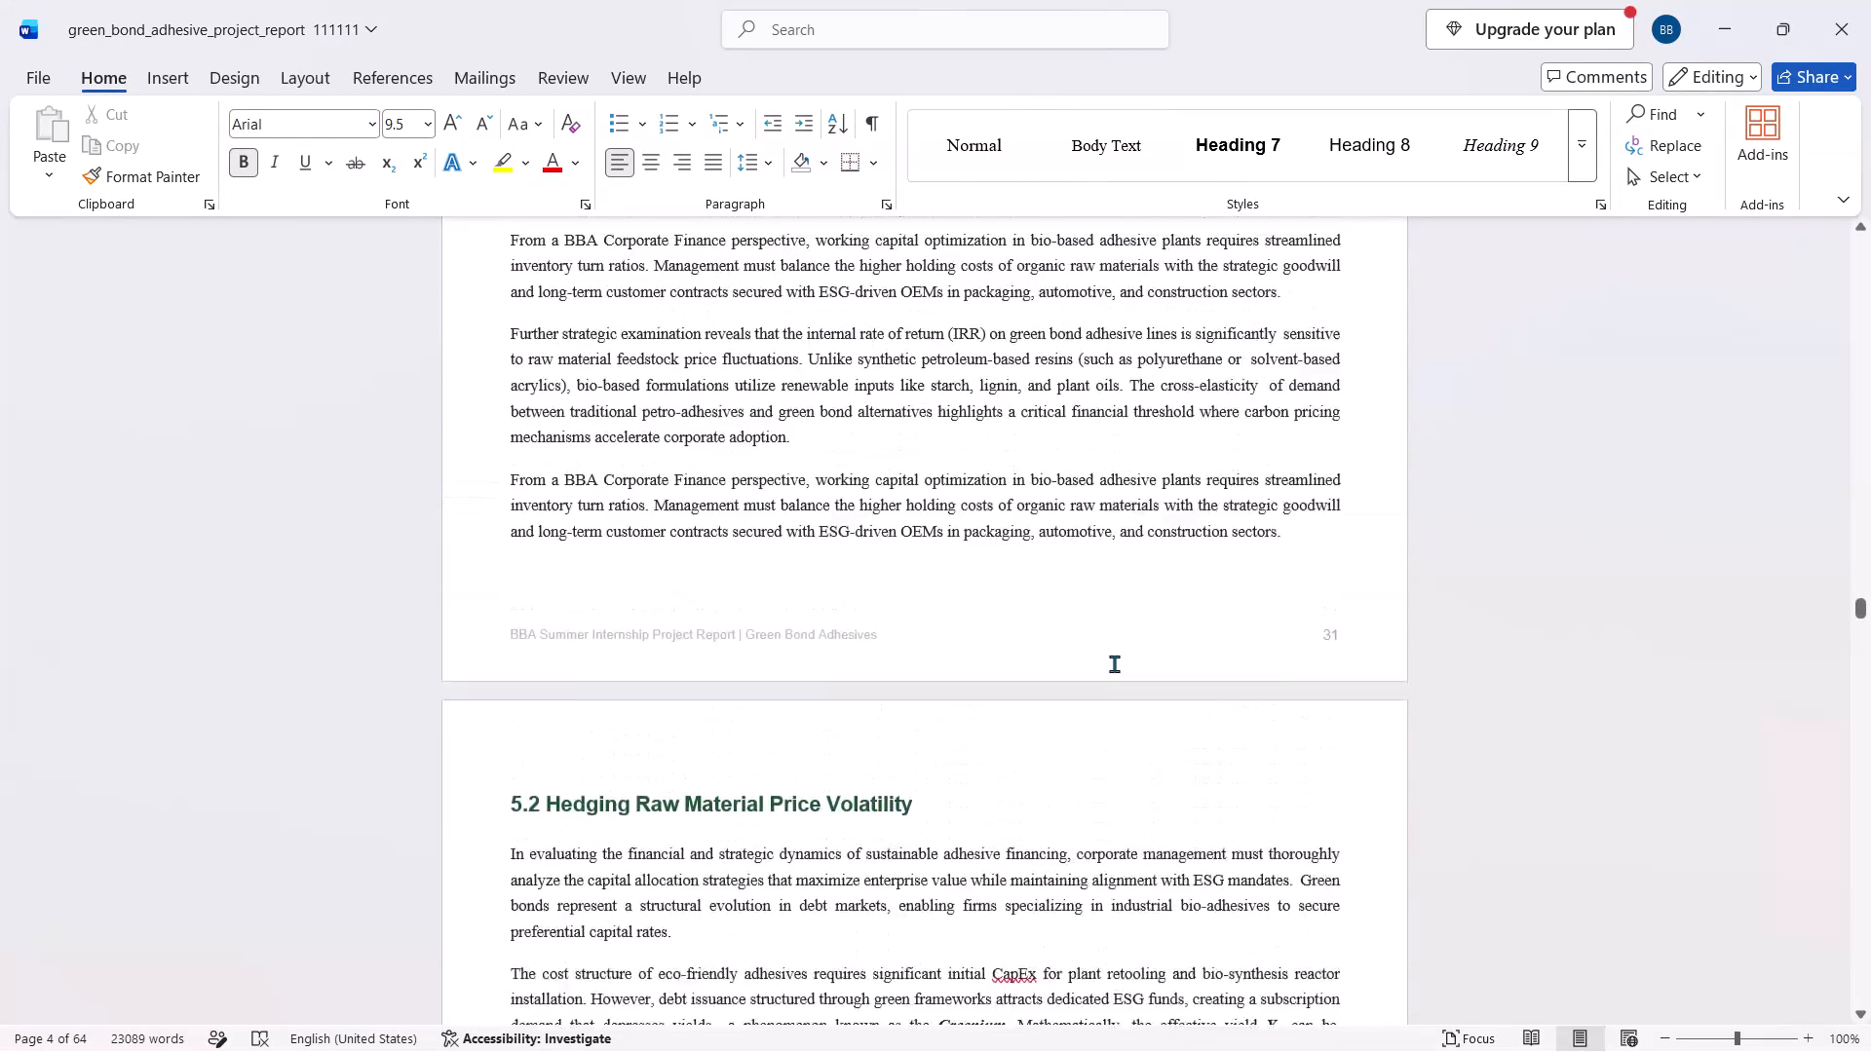
{"action": "scroll", "coordinate": [1115, 664], "scroll_direction": "up", "scroll_amount": 2}
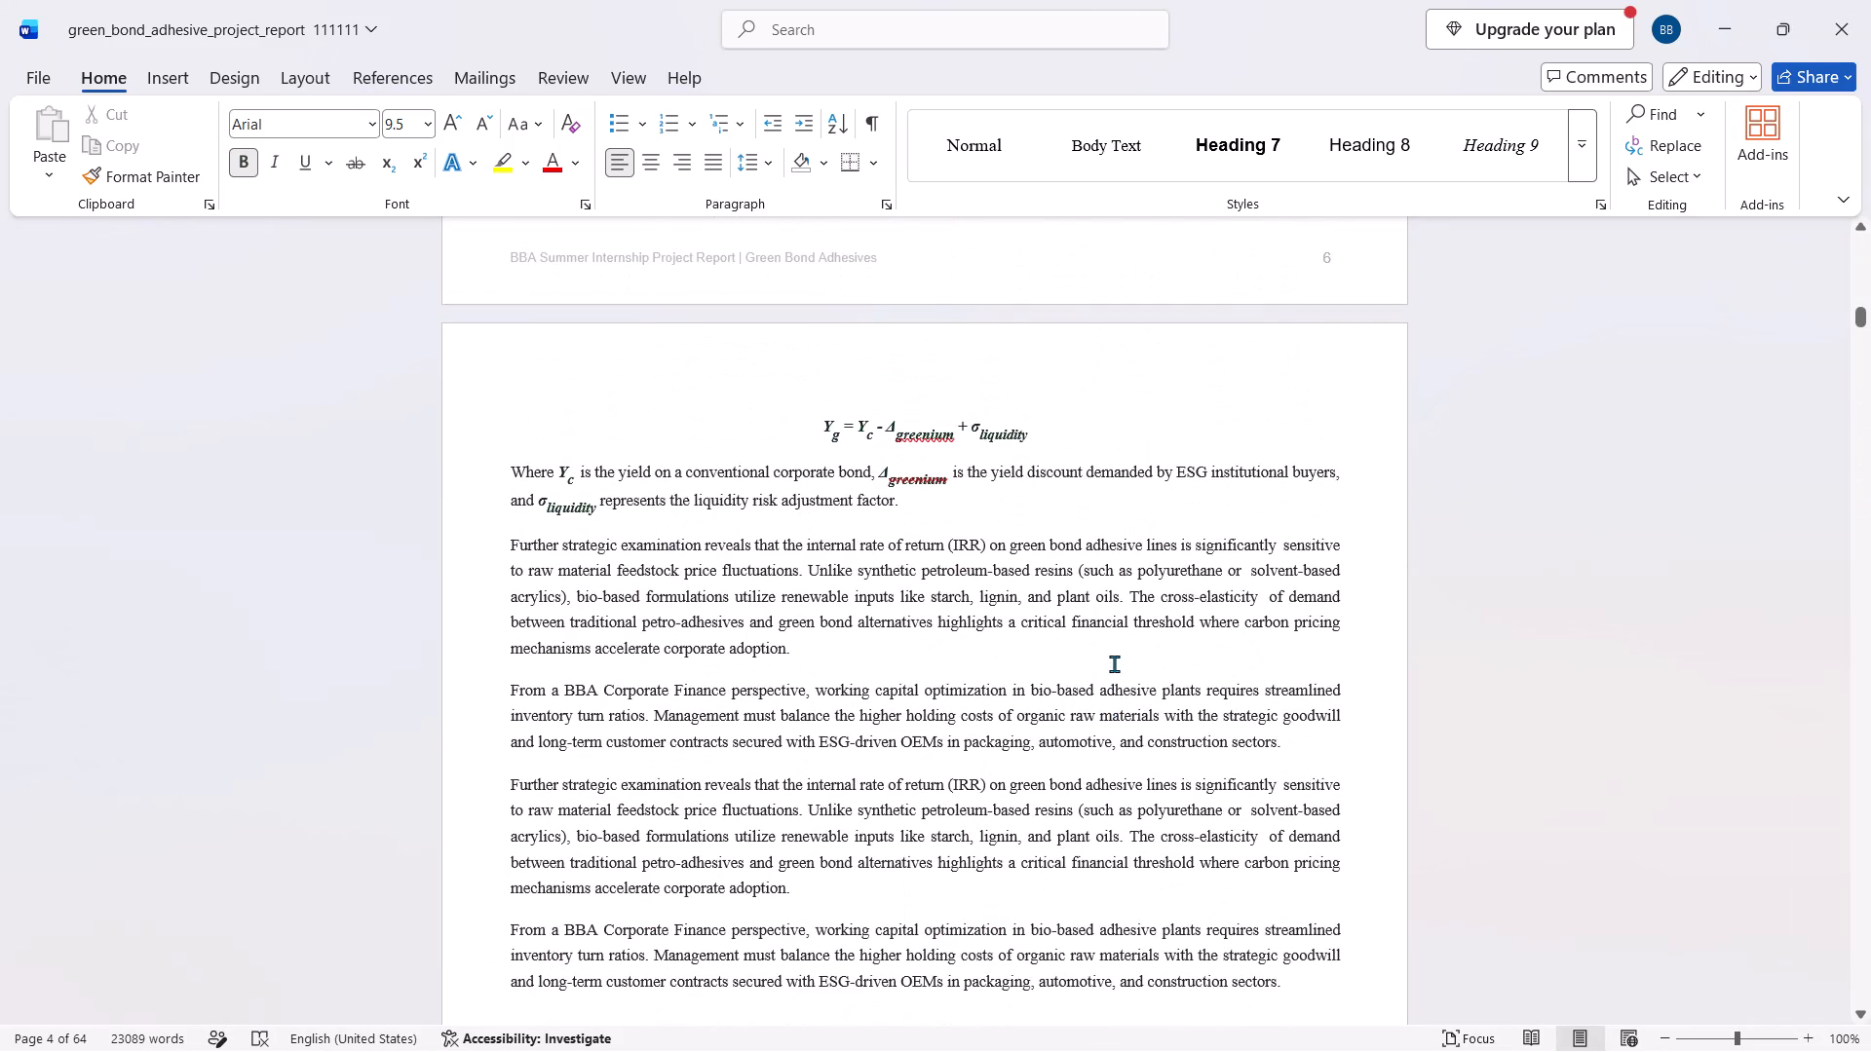
{"action": "scroll", "coordinate": [1115, 664], "scroll_direction": "up", "scroll_amount": 3}
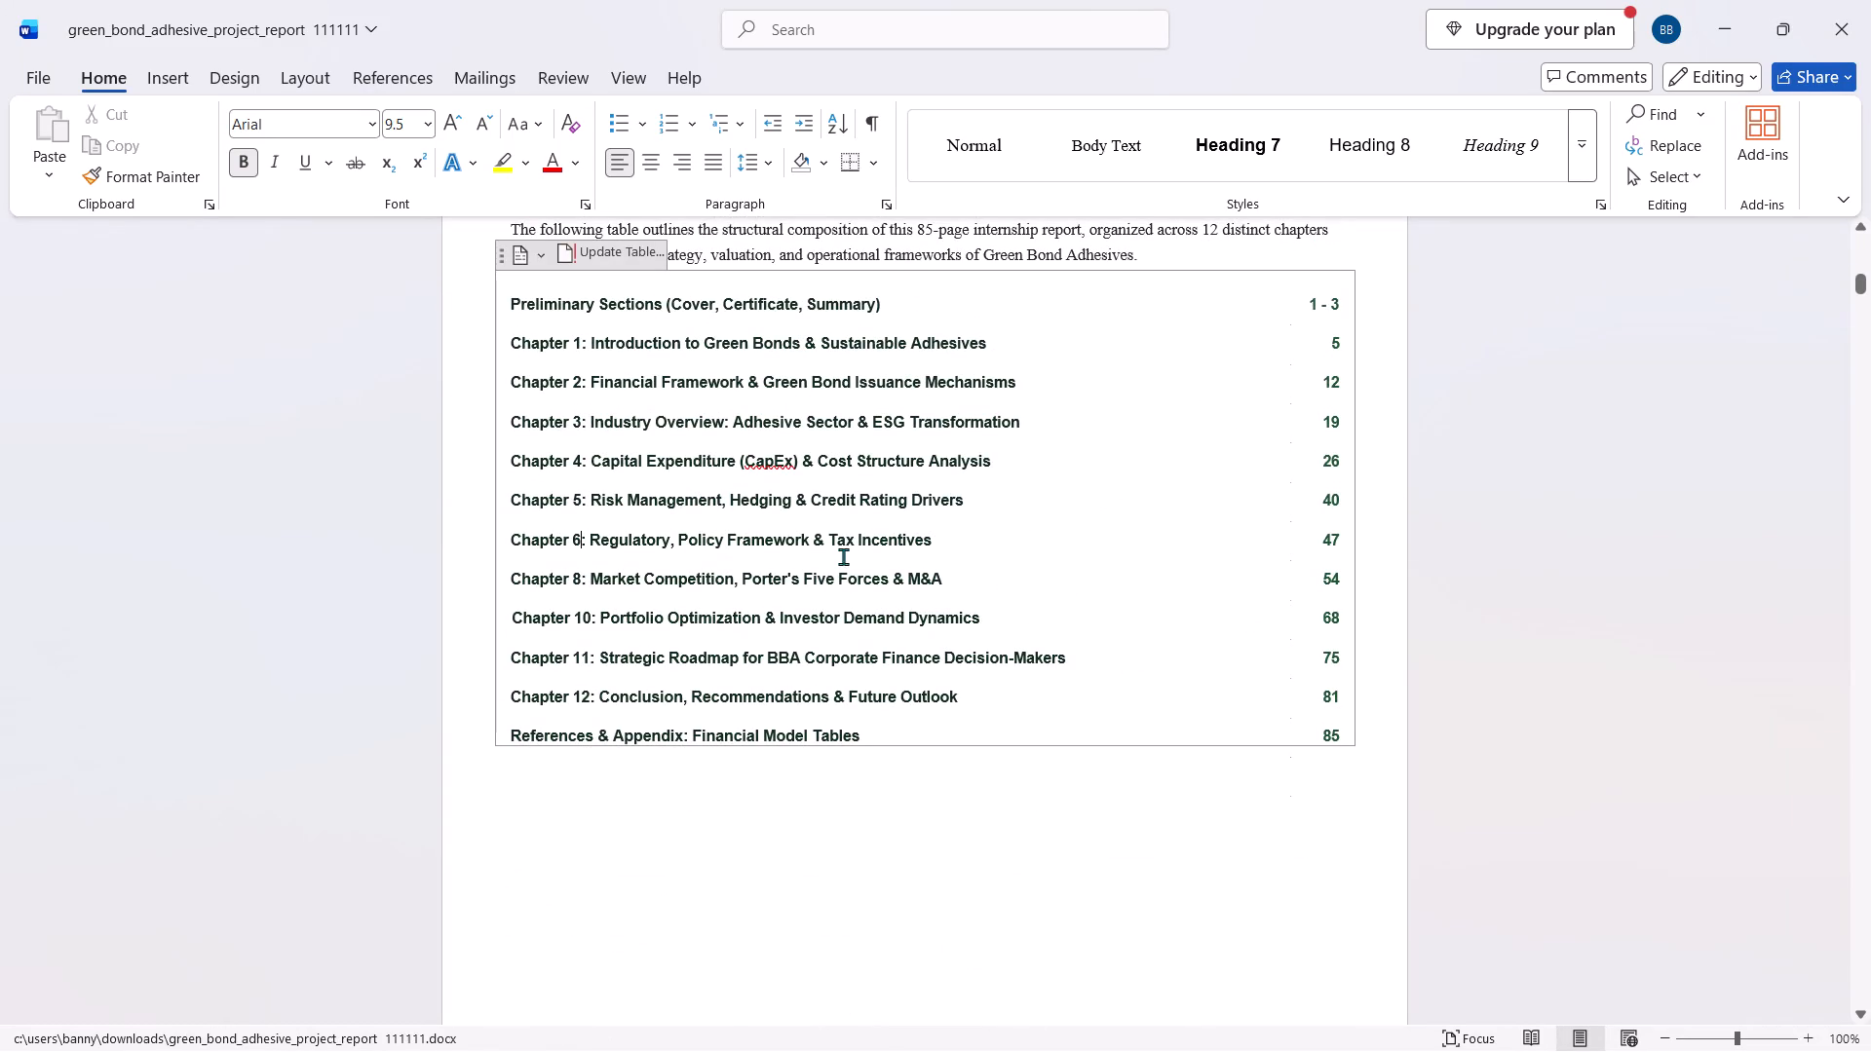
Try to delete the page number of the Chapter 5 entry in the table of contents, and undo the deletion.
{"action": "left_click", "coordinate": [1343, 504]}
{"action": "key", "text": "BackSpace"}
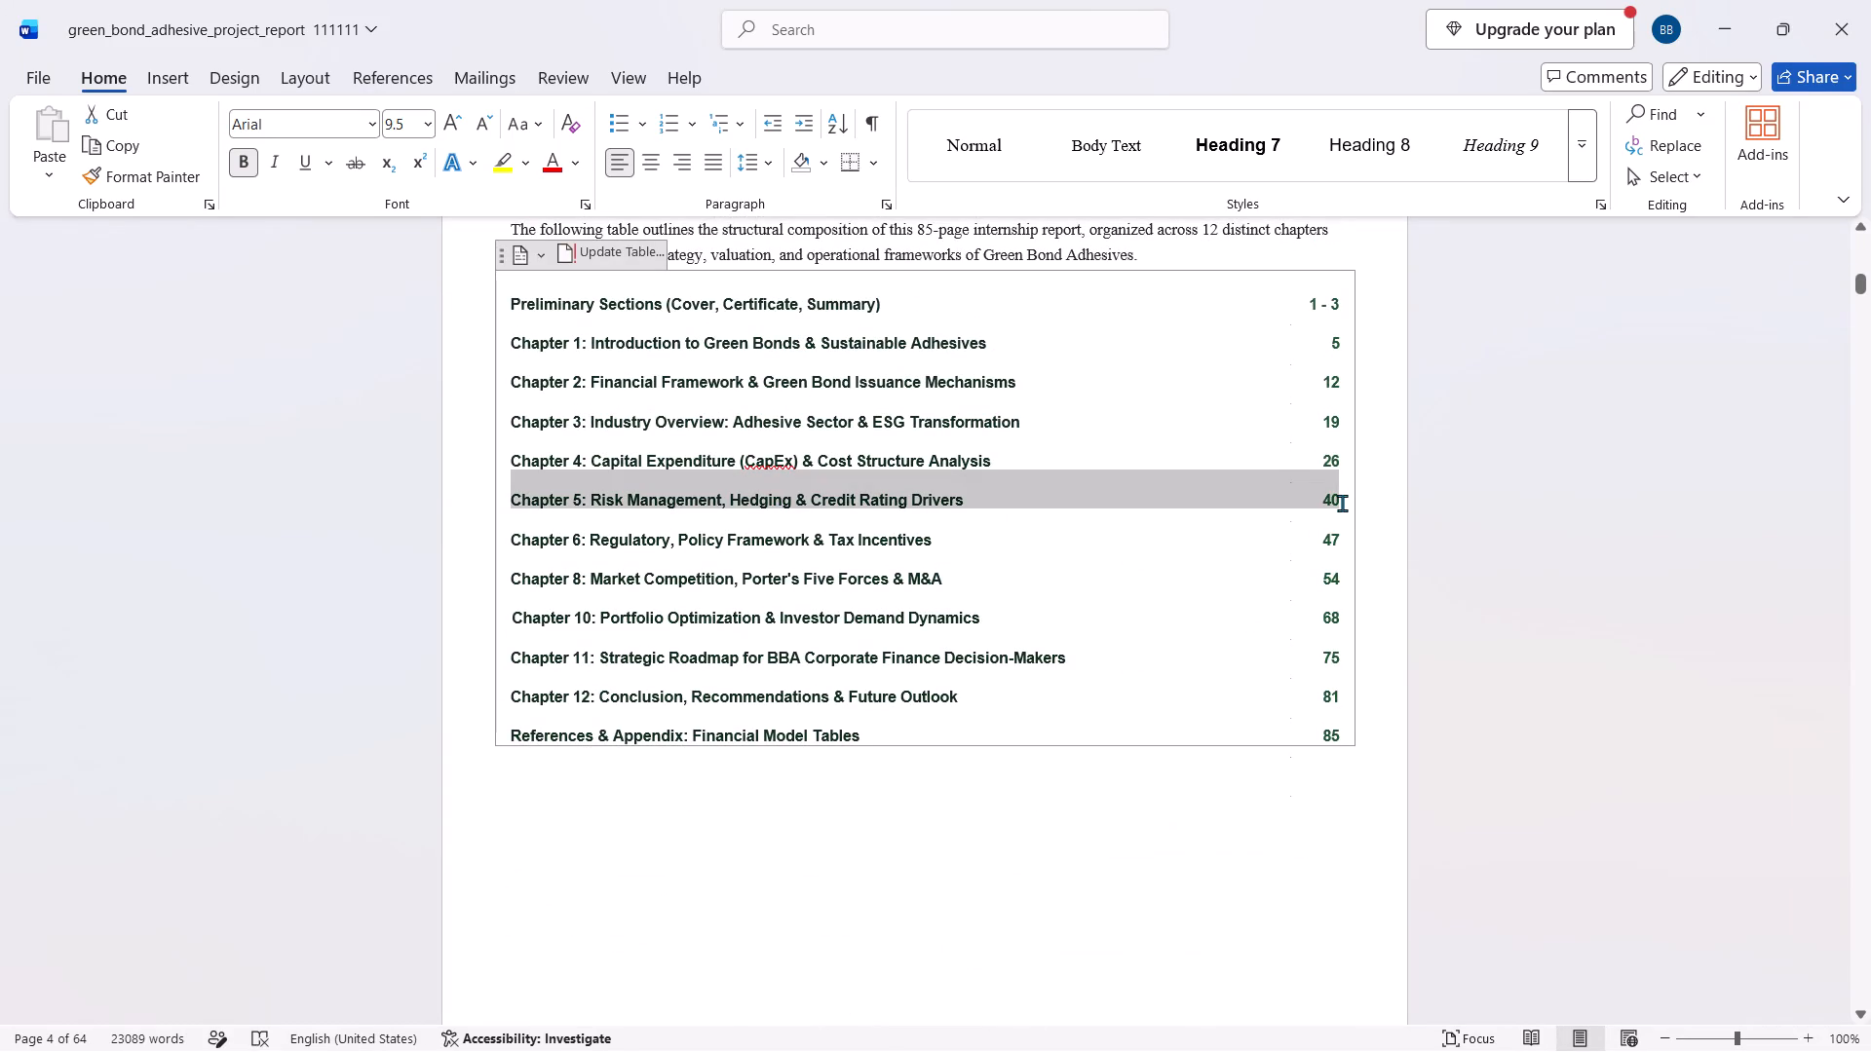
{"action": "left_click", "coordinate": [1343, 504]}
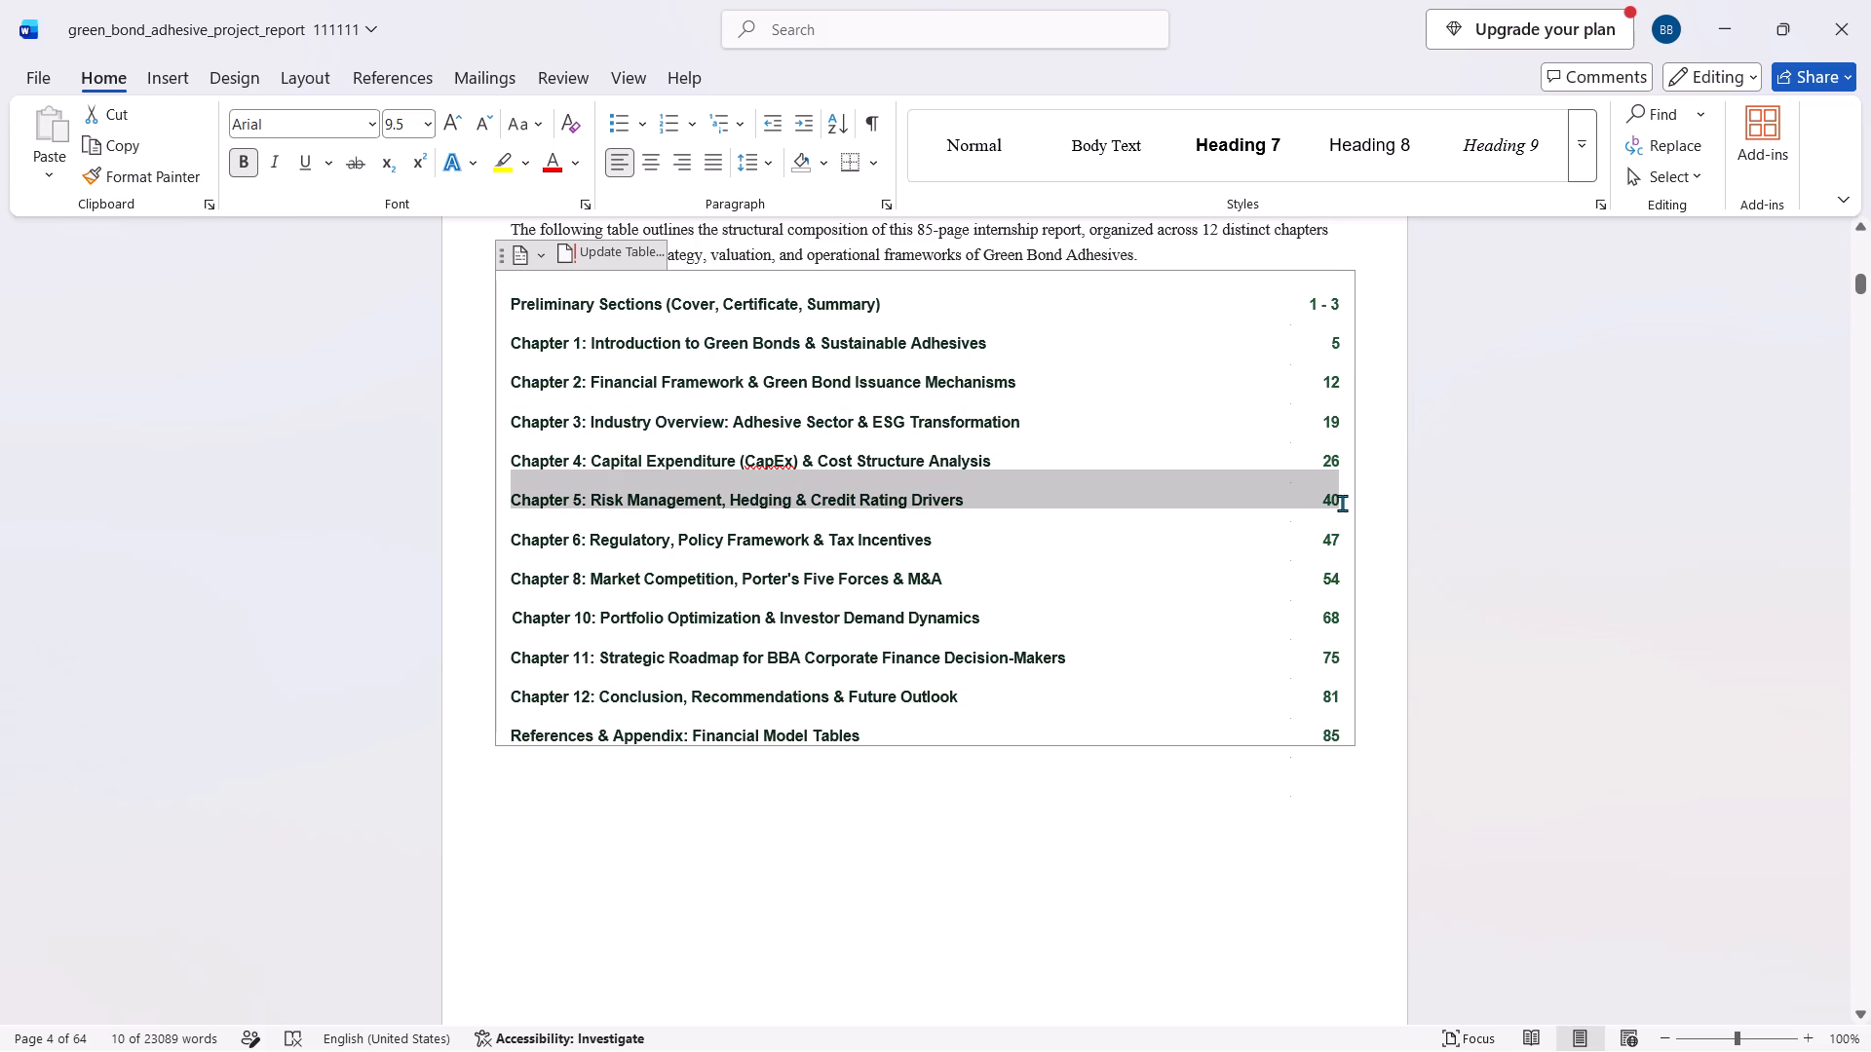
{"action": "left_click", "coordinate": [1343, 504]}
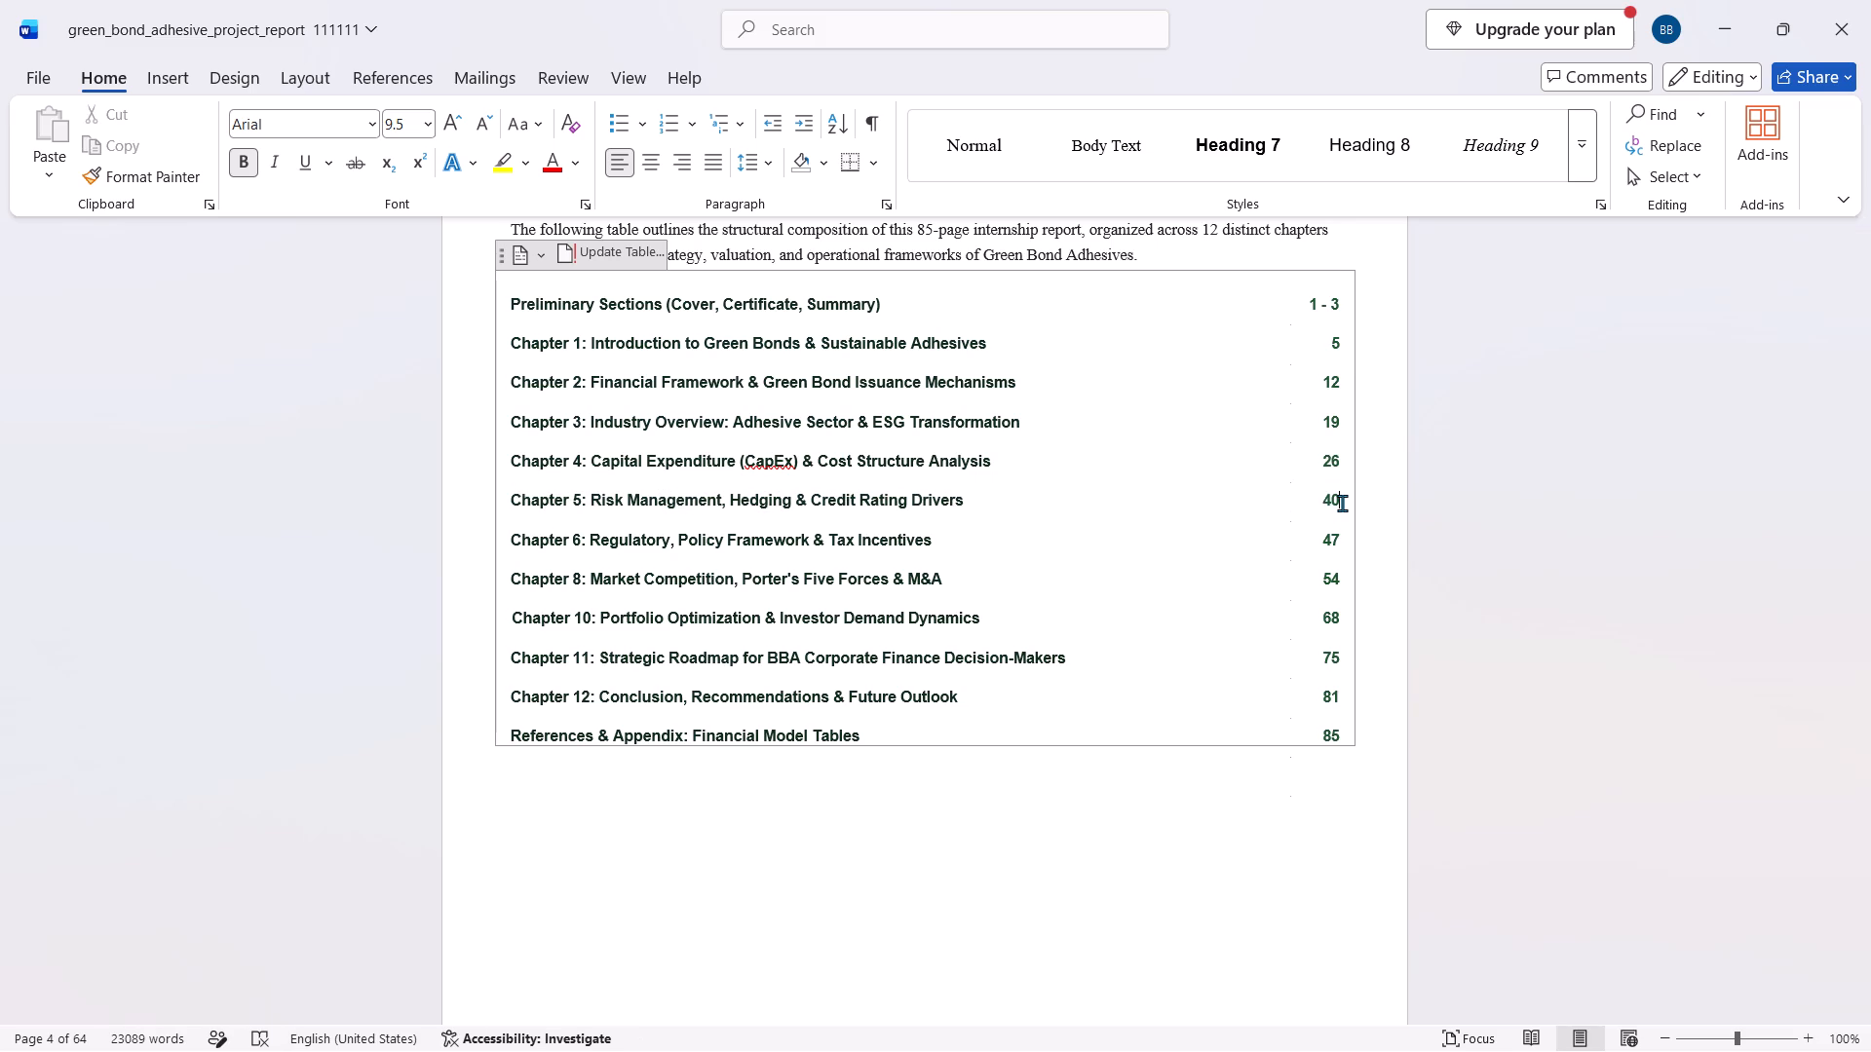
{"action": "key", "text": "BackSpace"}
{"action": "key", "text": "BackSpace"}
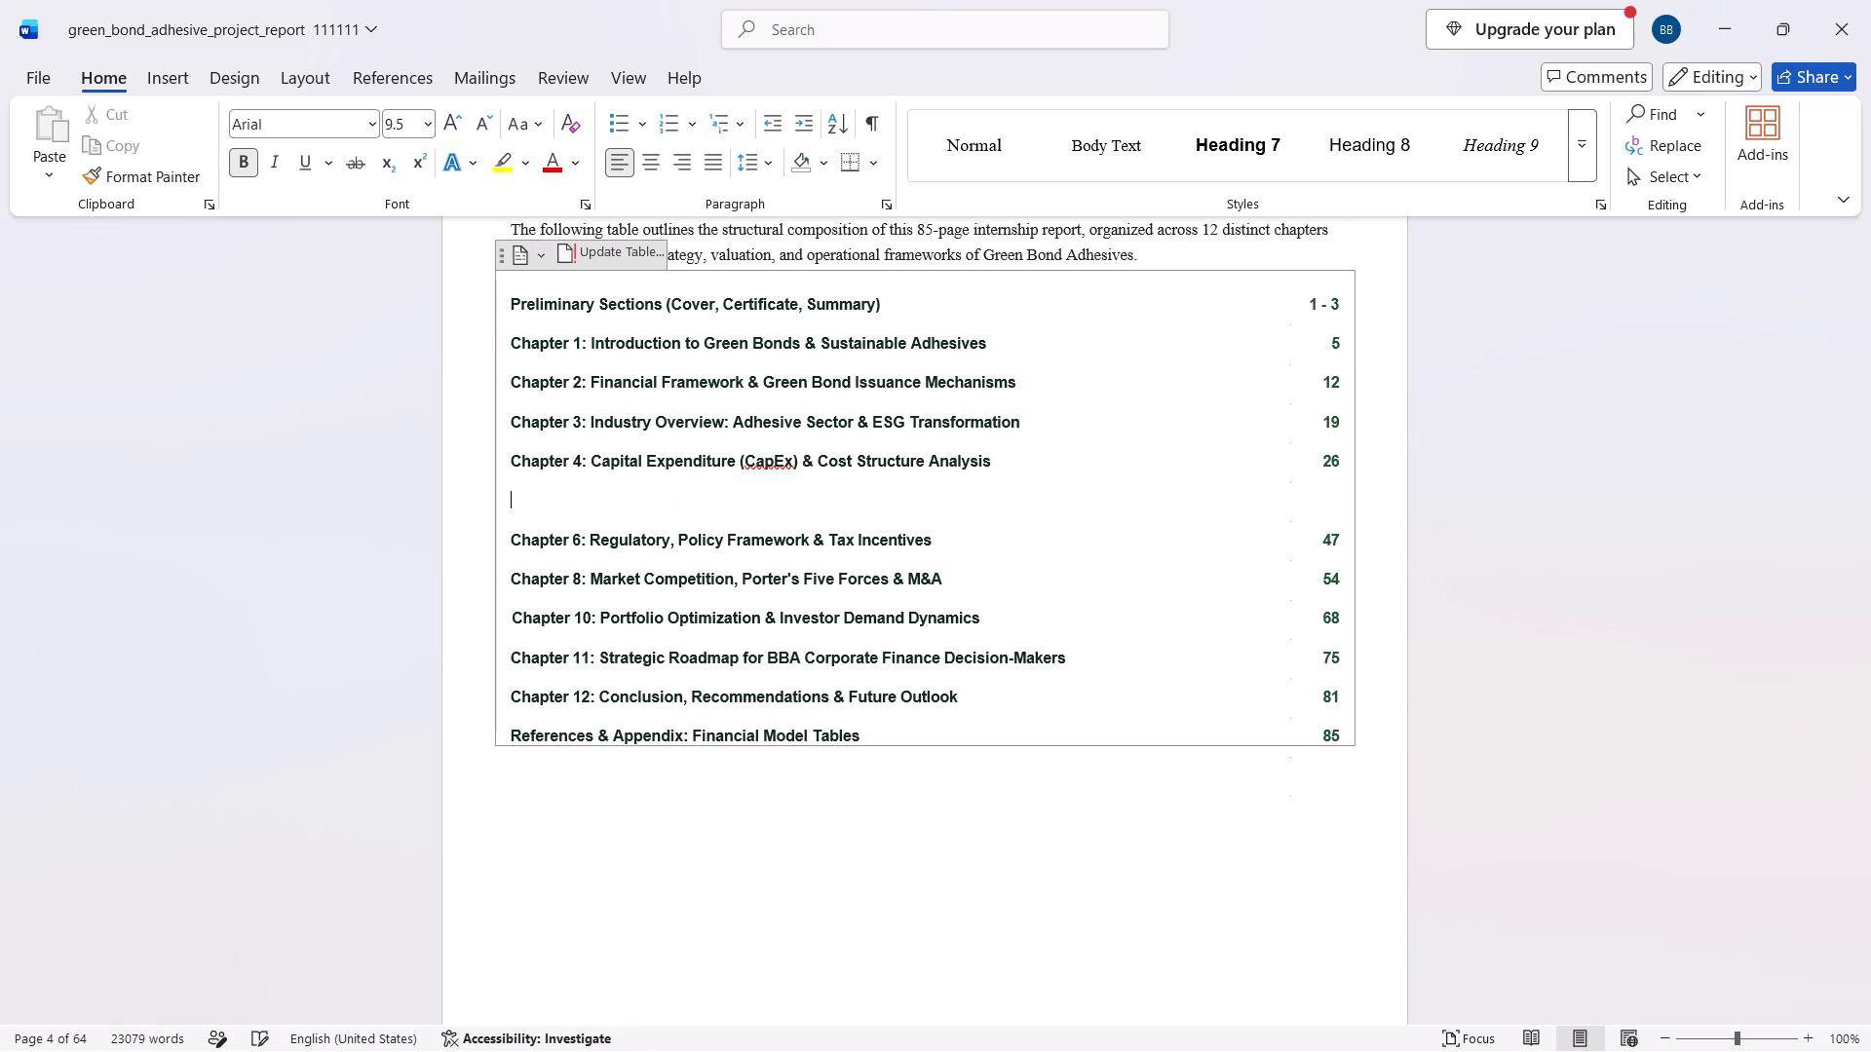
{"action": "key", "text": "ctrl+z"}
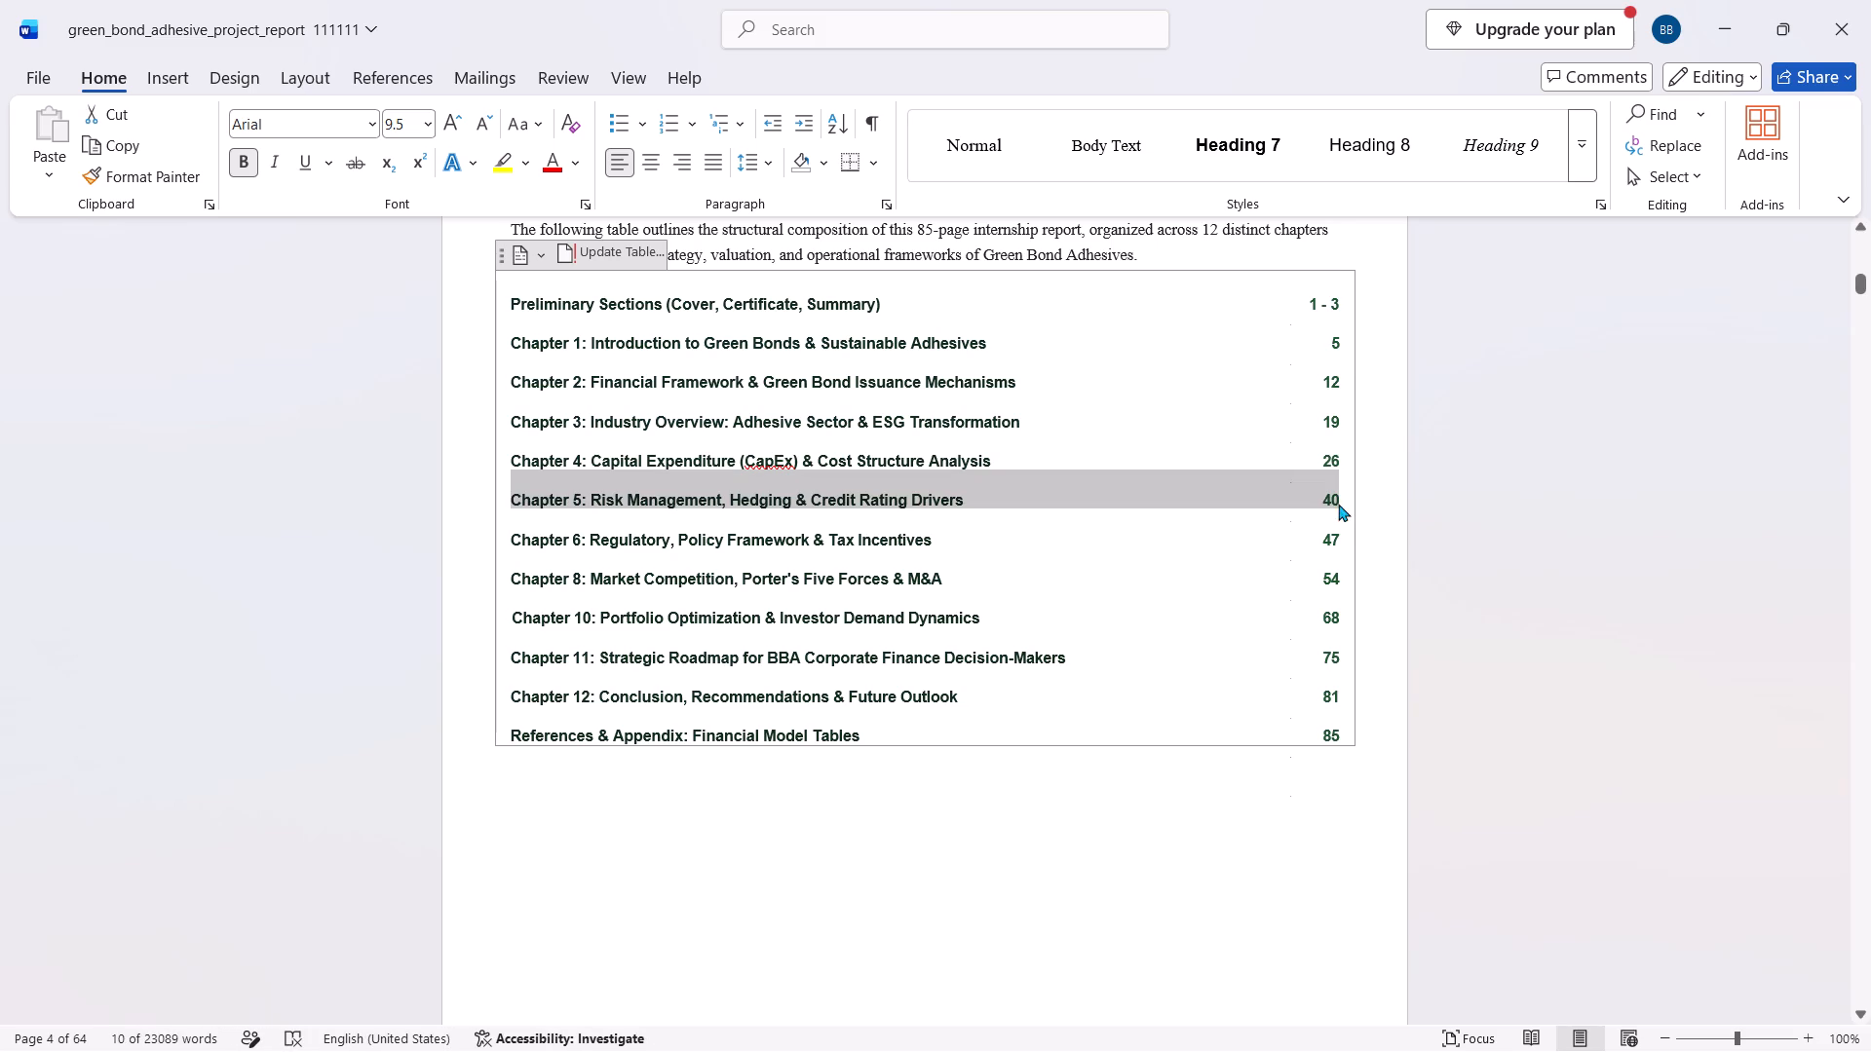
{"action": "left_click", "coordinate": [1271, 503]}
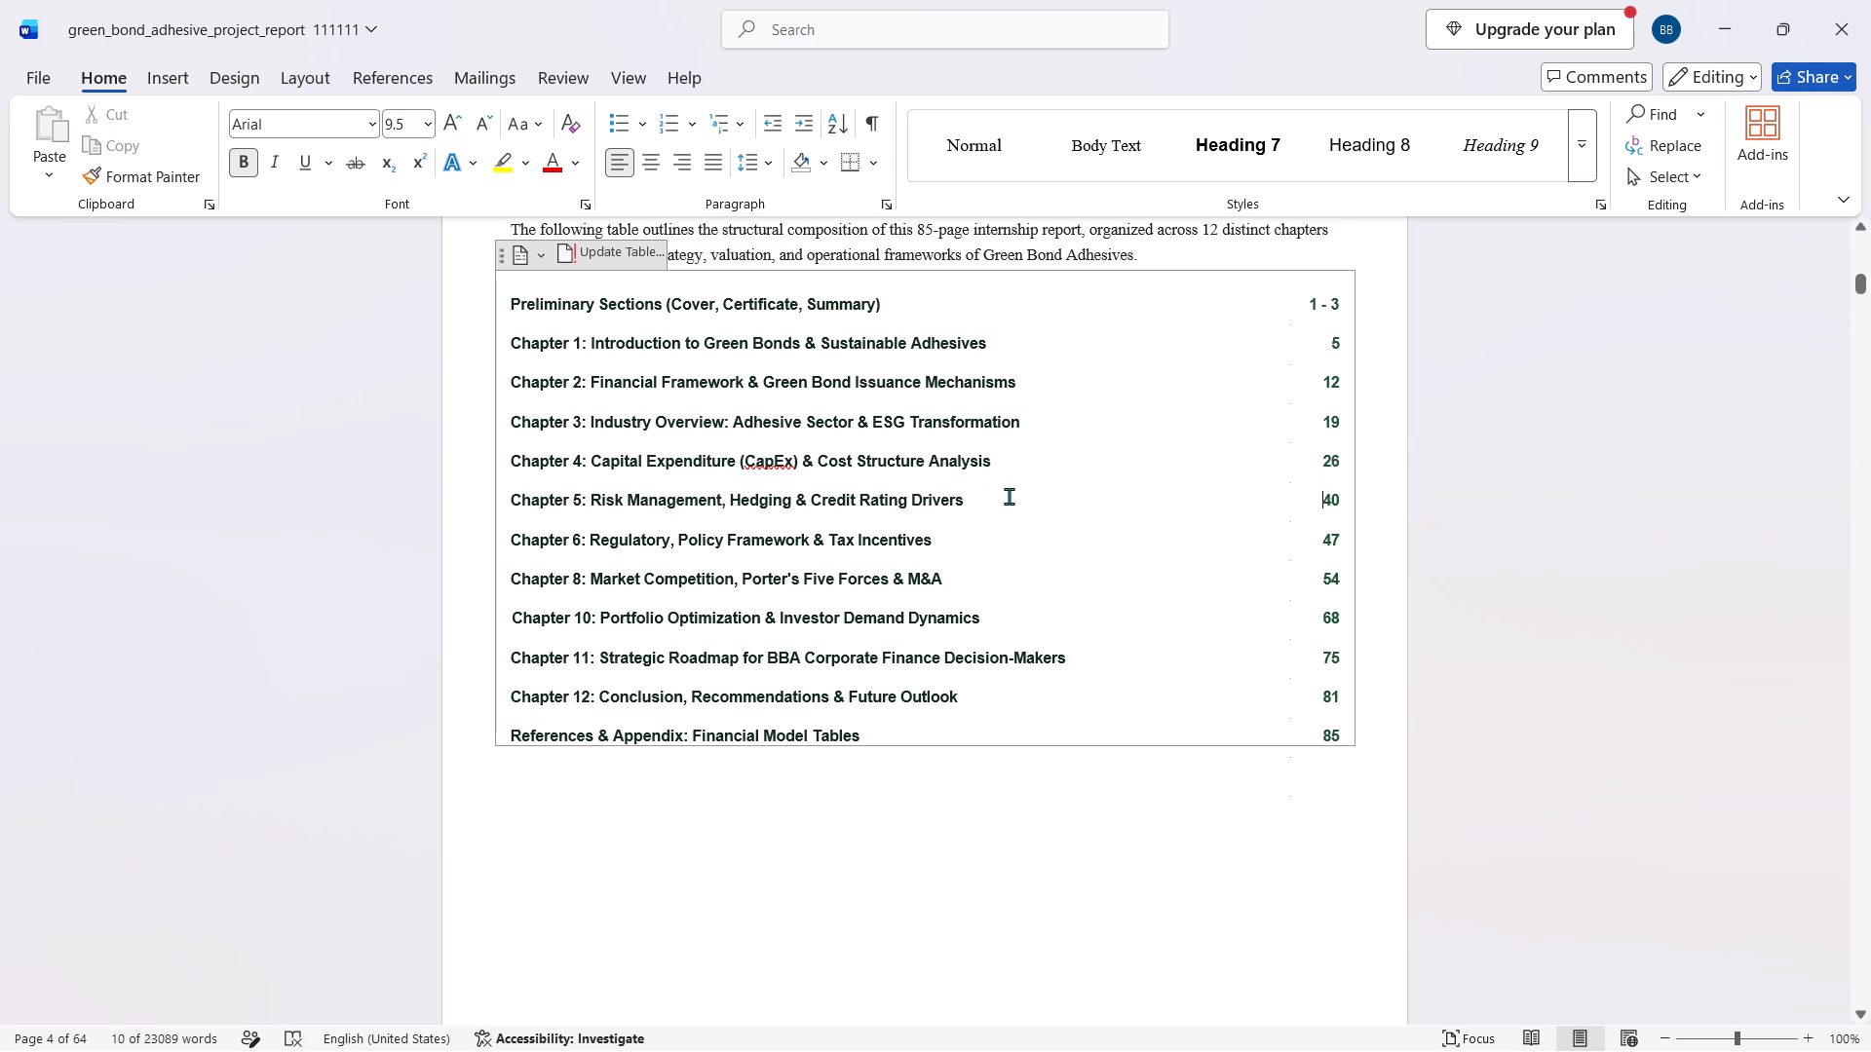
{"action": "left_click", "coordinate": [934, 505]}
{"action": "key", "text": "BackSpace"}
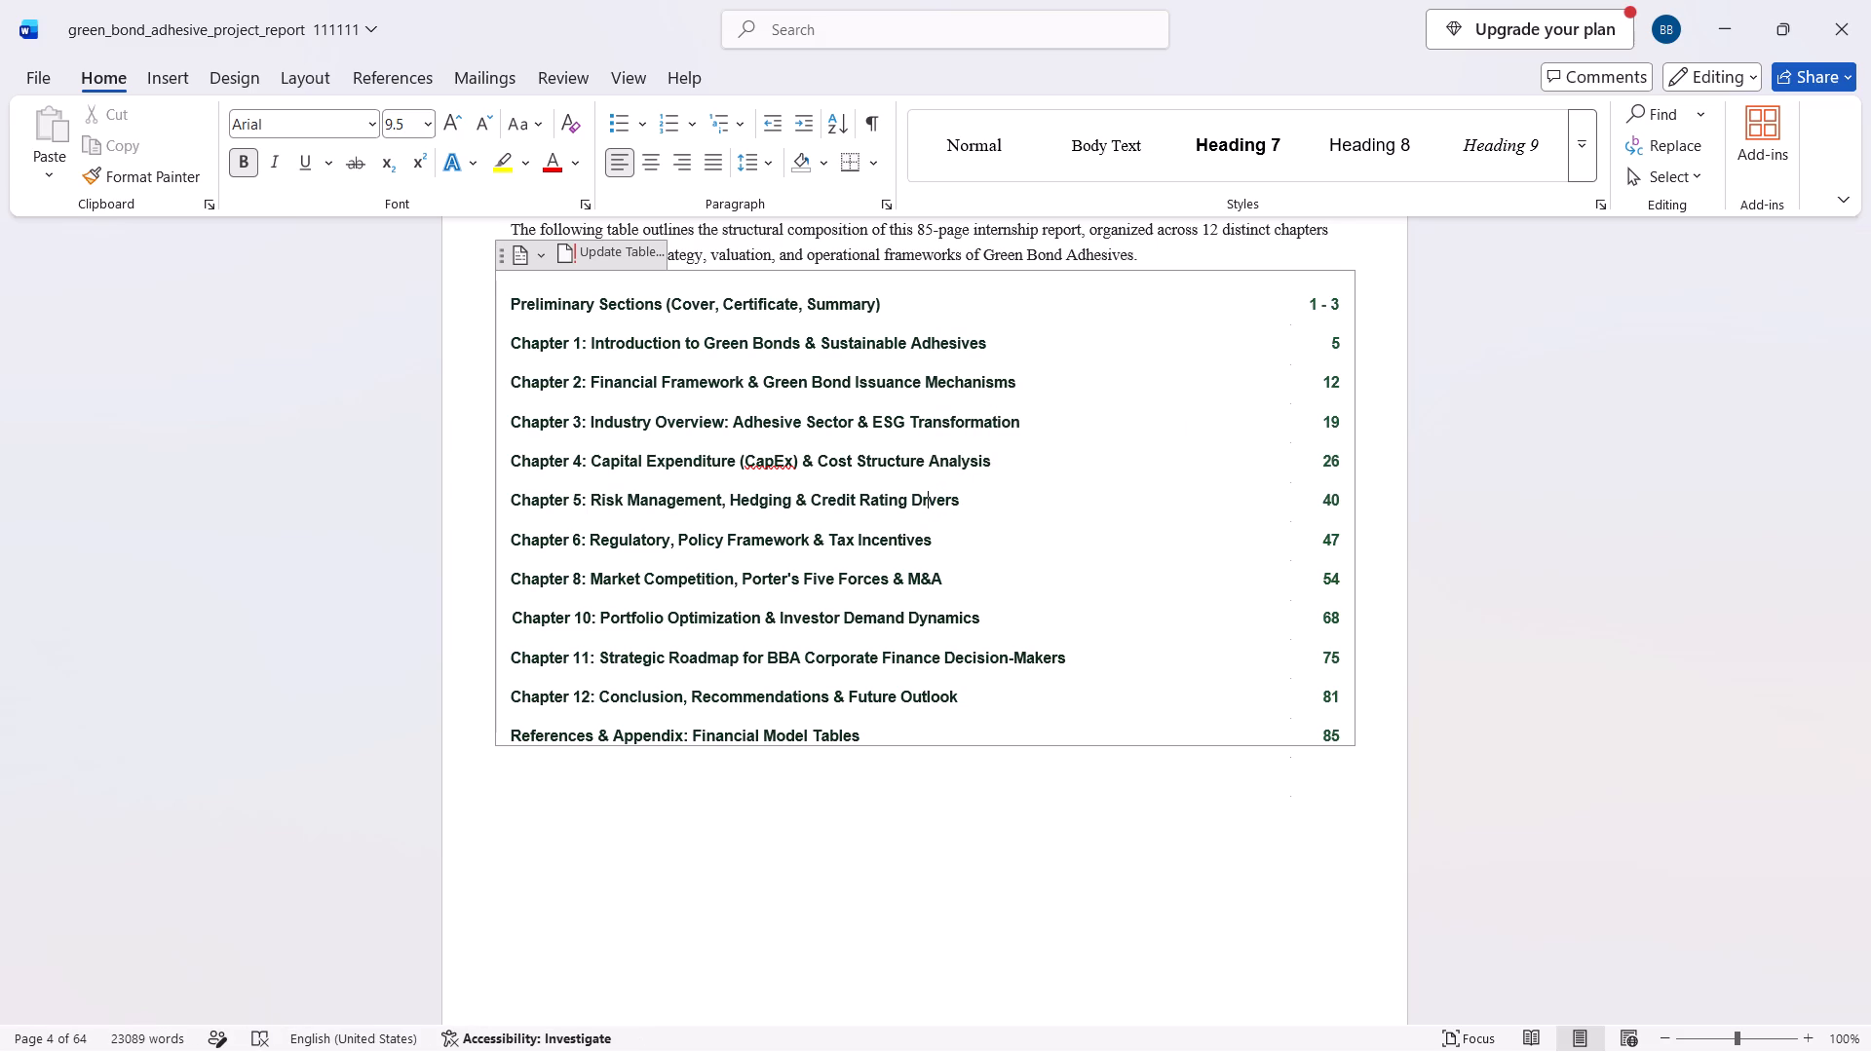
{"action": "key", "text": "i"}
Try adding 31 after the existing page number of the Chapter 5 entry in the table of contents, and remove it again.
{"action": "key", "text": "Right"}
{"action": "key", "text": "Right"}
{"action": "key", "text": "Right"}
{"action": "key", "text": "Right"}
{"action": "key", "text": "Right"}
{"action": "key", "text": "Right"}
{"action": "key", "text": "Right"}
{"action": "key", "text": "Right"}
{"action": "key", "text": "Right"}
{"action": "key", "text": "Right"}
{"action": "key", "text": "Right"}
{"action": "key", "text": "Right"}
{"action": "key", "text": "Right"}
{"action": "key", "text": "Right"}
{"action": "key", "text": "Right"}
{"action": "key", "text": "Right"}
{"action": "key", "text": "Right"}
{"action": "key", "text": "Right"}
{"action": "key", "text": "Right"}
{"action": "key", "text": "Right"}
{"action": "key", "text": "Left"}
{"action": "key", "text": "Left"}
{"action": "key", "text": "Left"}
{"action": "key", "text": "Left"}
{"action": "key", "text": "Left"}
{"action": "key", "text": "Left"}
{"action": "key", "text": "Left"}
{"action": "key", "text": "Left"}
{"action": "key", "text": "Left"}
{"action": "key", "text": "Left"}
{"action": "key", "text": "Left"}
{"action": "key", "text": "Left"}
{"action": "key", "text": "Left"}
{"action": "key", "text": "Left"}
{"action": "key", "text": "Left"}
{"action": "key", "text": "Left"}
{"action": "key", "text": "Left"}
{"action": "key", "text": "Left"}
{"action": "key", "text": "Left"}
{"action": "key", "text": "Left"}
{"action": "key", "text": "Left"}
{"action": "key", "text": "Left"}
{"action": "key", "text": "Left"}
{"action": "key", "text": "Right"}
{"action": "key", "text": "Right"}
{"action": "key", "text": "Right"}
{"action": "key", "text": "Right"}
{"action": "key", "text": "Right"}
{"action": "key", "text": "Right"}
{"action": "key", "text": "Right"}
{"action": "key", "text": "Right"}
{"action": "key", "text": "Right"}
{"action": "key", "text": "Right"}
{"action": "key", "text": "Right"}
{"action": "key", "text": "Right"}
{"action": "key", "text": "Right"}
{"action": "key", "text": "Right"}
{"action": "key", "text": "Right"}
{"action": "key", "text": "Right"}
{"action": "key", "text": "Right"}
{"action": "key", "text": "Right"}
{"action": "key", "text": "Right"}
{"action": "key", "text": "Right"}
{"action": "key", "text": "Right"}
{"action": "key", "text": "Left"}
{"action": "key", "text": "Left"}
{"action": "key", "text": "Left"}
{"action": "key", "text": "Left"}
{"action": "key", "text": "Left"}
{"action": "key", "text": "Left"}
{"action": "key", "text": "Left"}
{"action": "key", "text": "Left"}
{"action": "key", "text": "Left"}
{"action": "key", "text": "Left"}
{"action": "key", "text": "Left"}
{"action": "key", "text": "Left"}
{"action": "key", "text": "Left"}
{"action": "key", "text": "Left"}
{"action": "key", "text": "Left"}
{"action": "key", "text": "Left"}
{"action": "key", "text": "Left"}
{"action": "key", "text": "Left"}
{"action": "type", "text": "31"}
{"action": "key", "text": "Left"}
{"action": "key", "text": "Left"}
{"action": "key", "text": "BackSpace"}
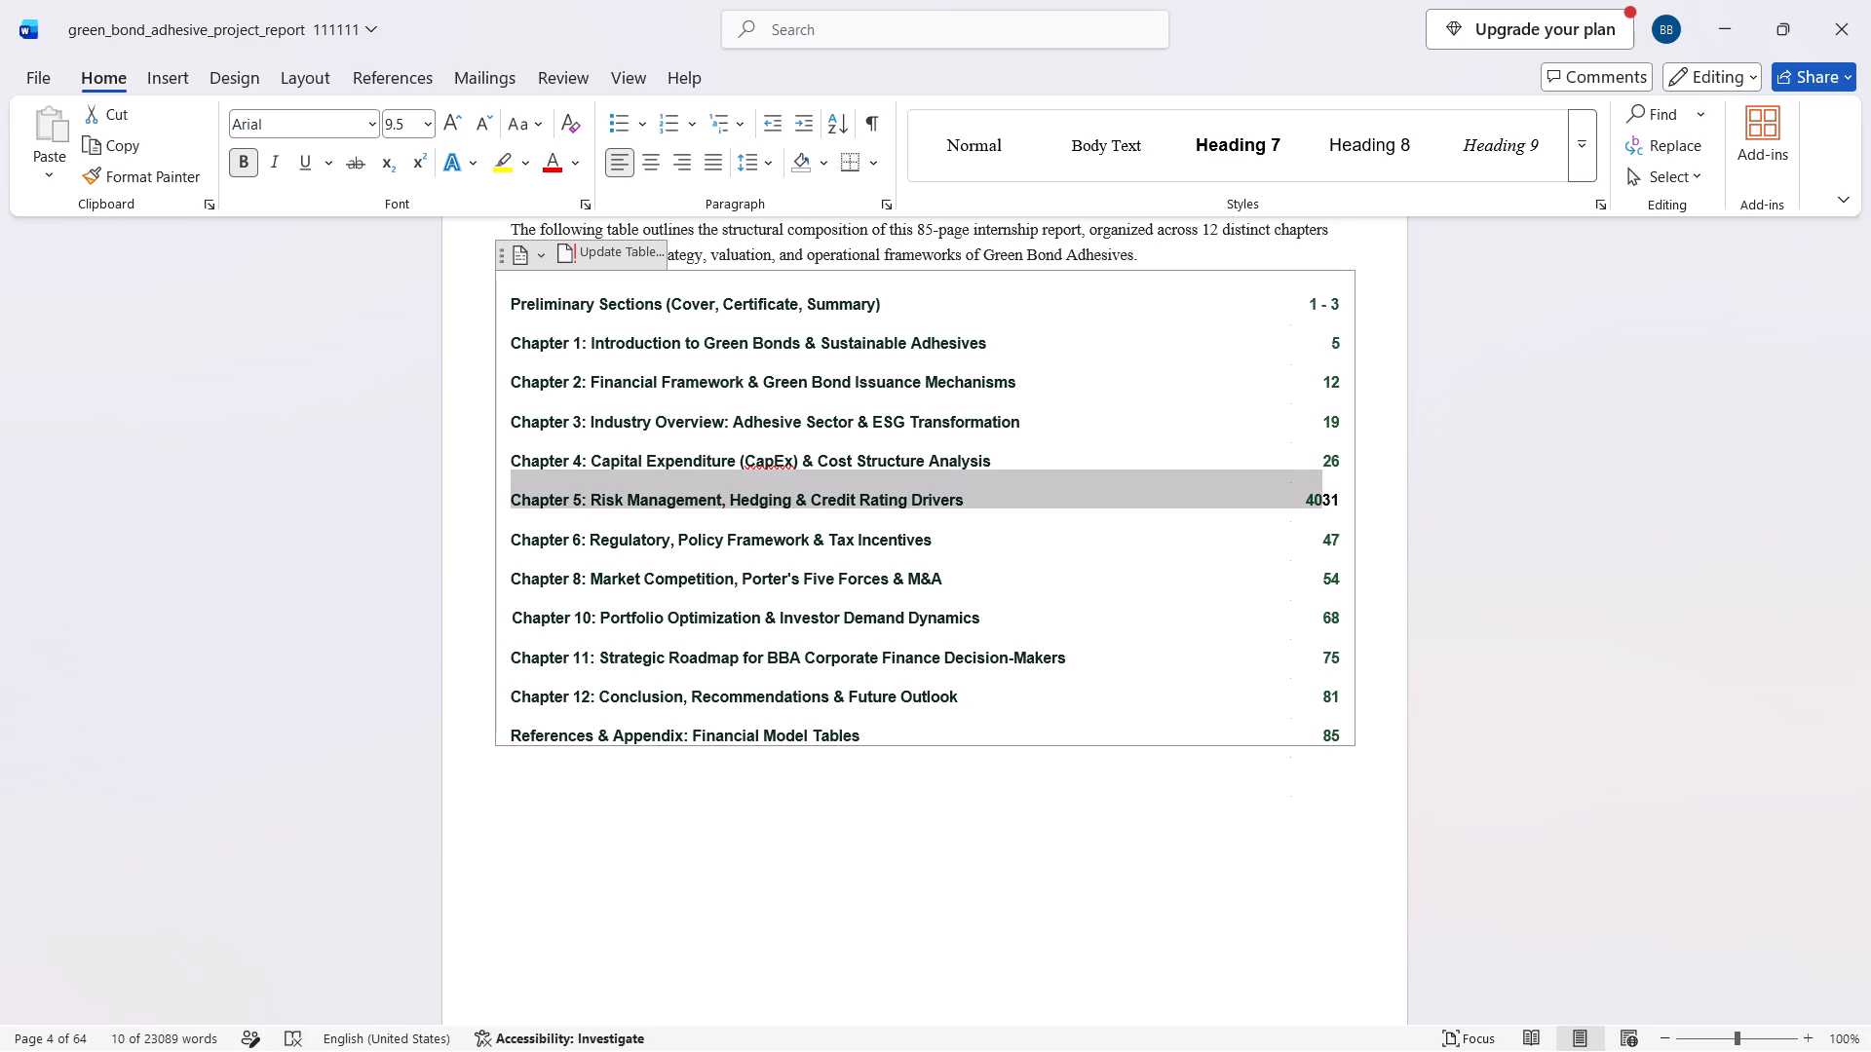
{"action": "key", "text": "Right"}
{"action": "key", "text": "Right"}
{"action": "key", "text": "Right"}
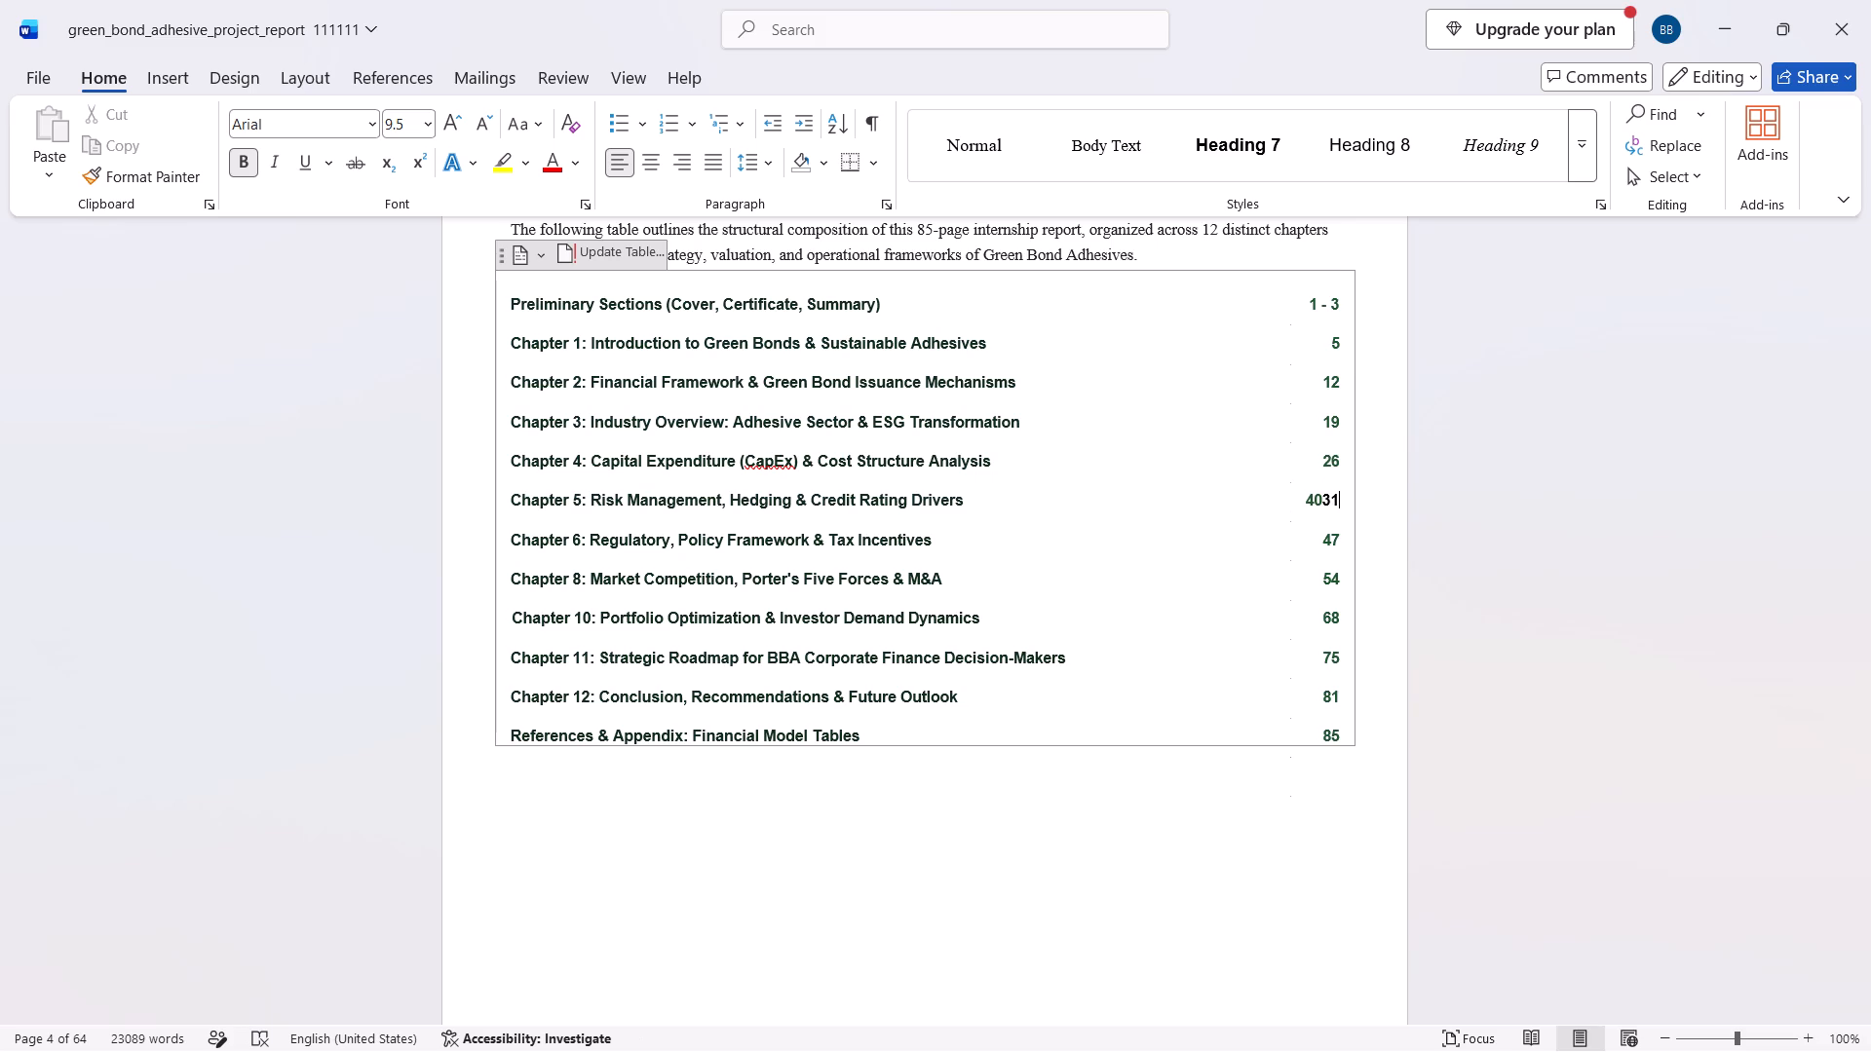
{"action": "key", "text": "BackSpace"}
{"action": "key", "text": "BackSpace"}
Insert 31 directly in front of the existing page number of the Chapter 5 entry in the table of contents.
{"action": "key", "text": "Left"}
{"action": "key", "text": "Left"}
{"action": "key", "text": "3"}
{"action": "key", "text": "1"}
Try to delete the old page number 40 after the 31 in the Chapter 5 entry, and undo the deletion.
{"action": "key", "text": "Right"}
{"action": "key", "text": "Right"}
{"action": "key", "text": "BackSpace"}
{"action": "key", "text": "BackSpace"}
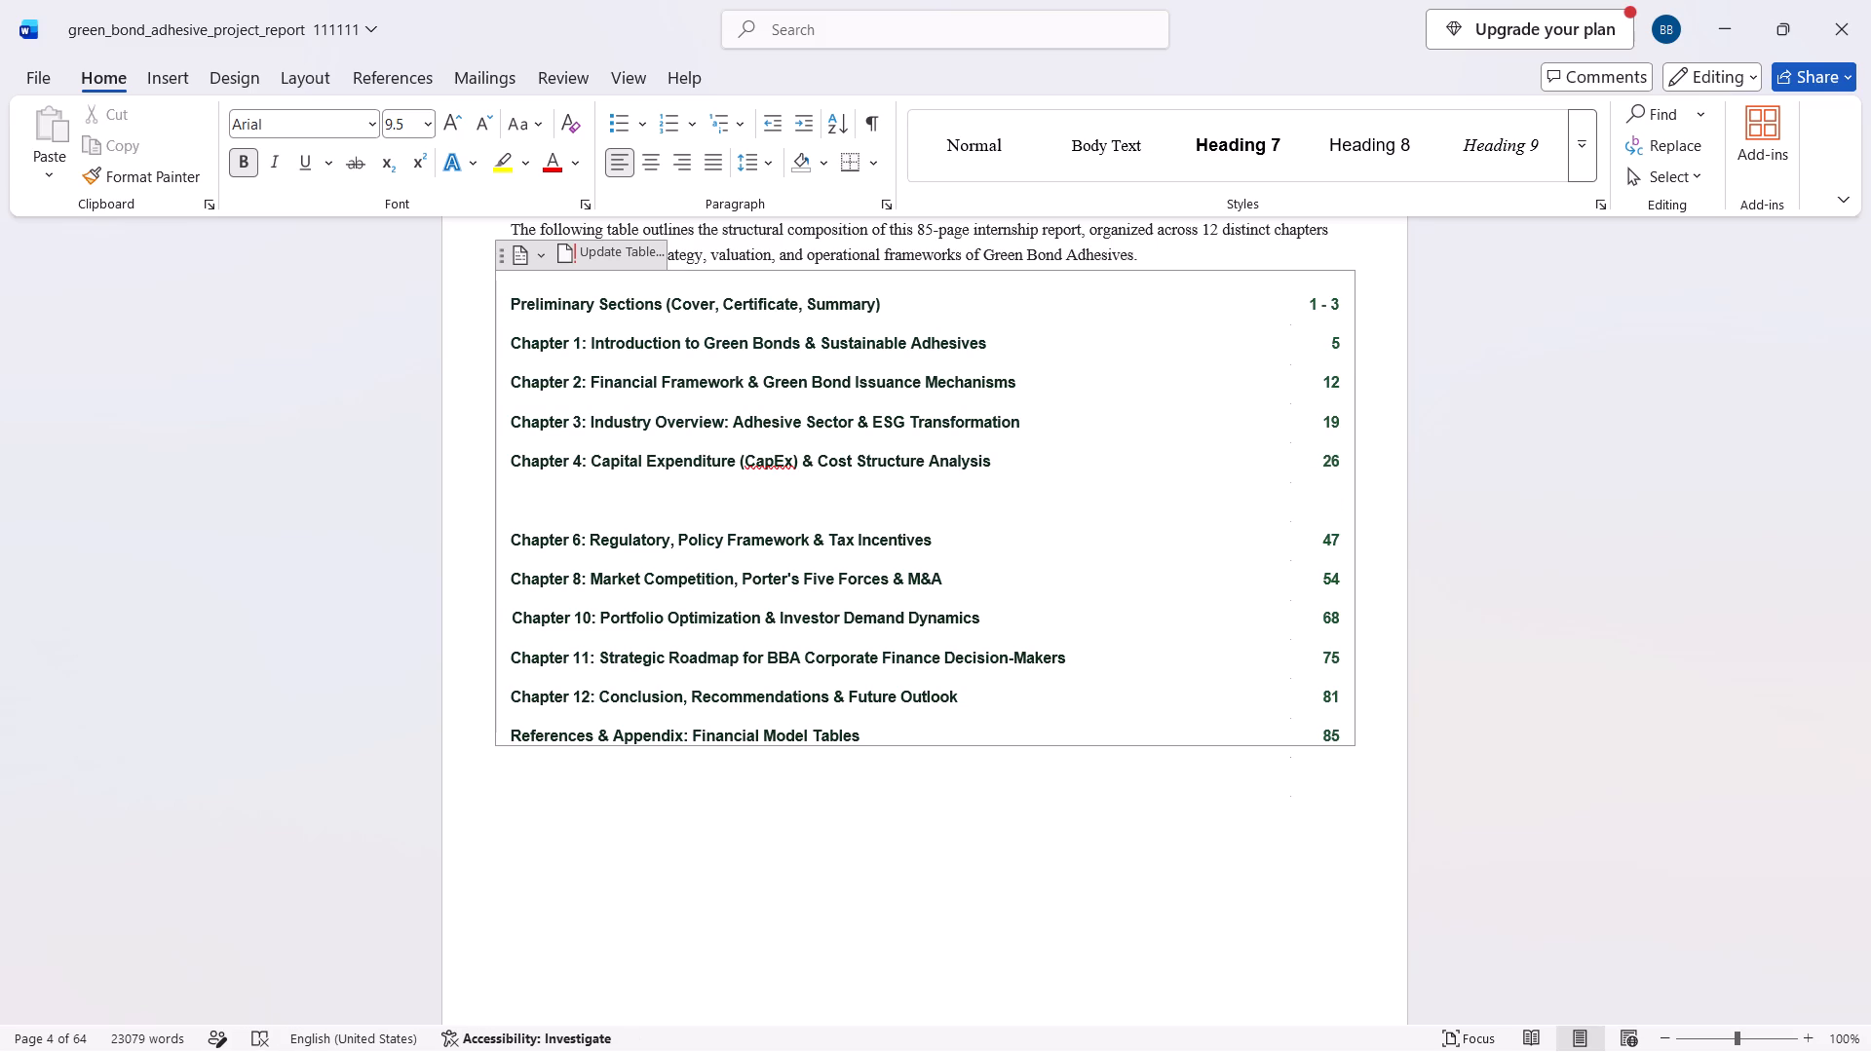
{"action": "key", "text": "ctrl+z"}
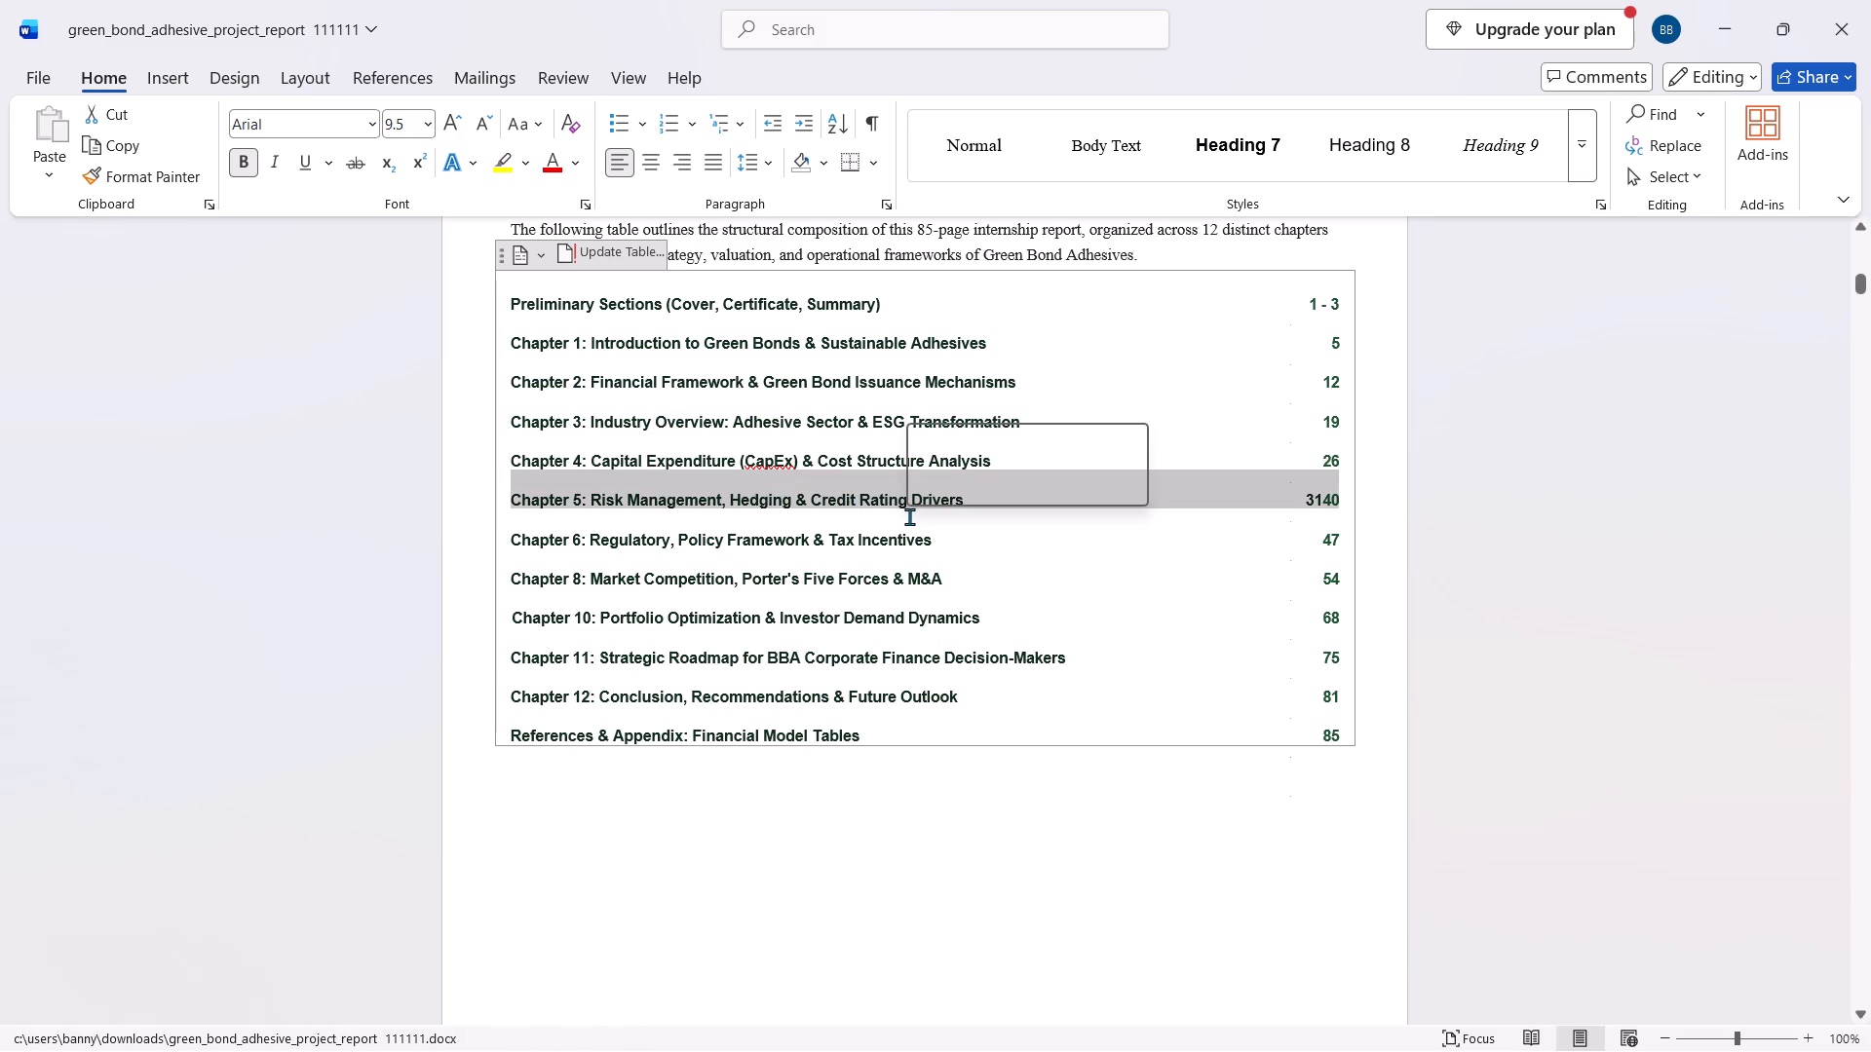
Copy the Chapter 5 contents entry up to the 31, delete the entry, and paste the copy back without the trailing 40.
{"action": "left_click", "coordinate": [1142, 647]}
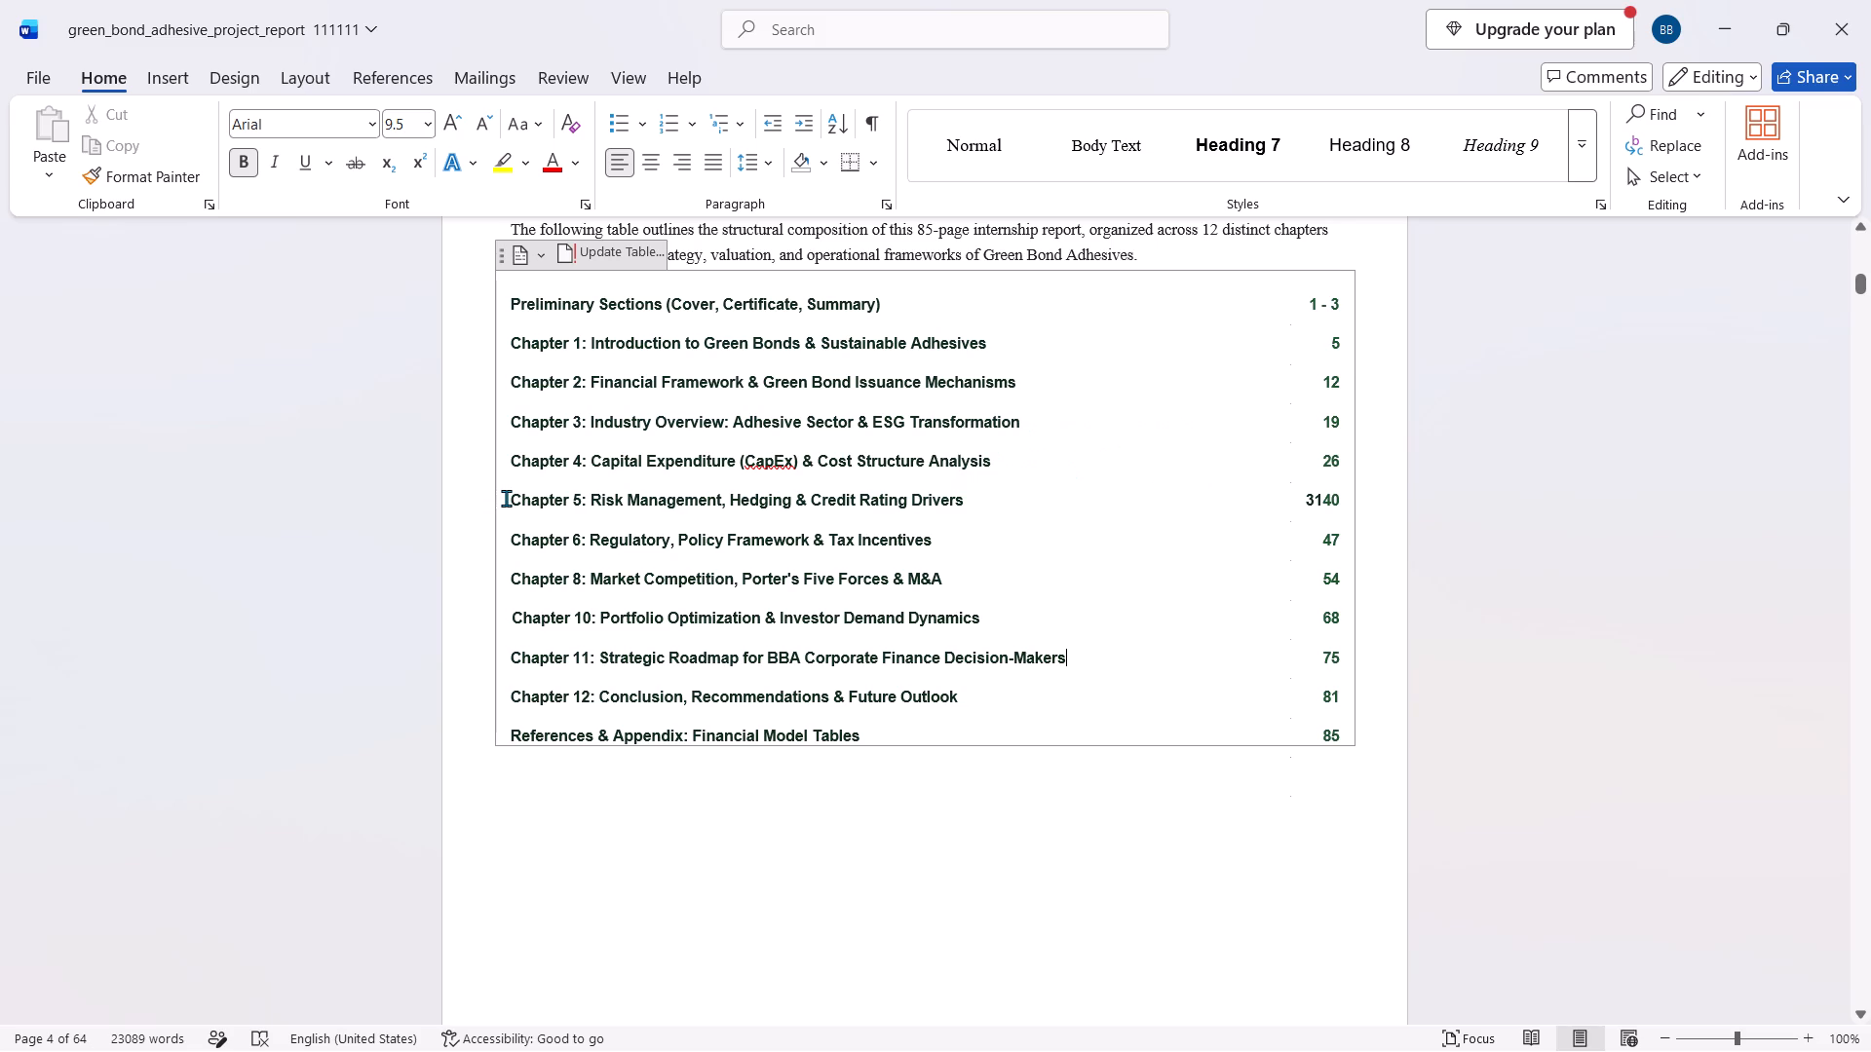
{"action": "left_click_drag", "start_coordinate": [507, 499], "coordinate": [1199, 479]}
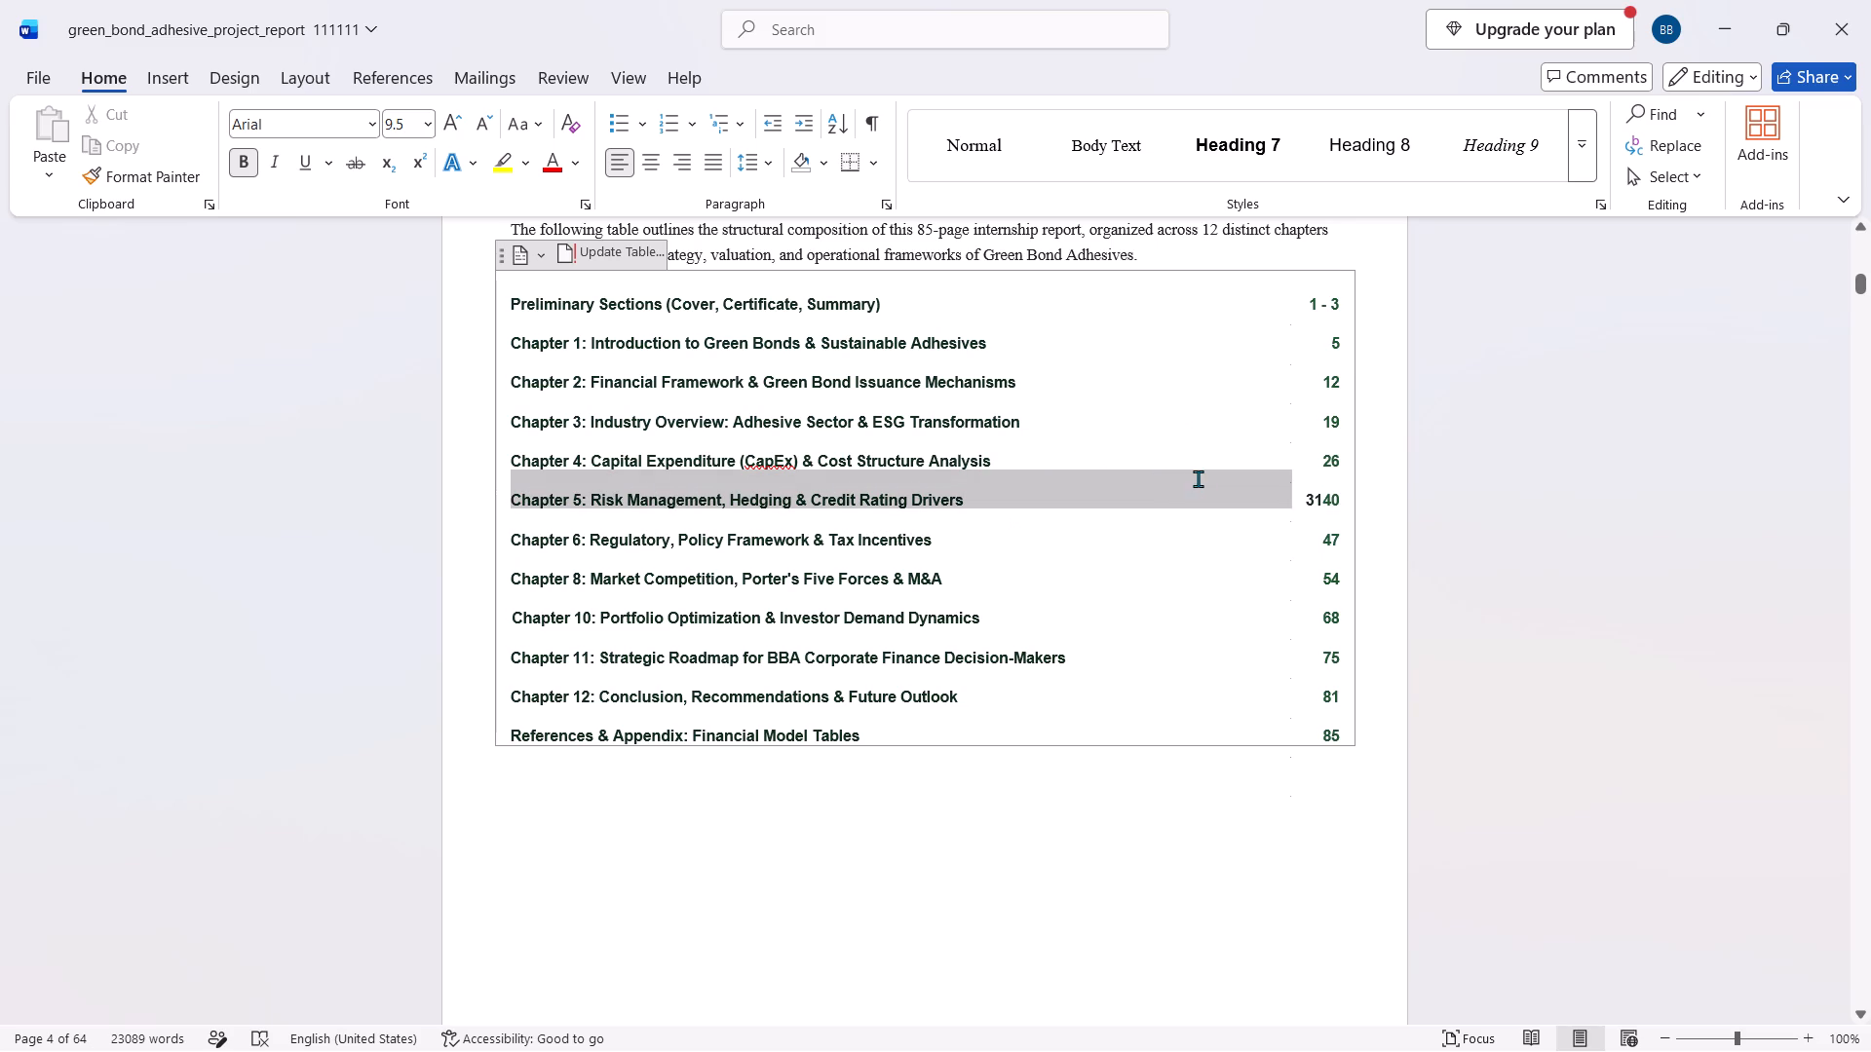
{"action": "left_click_drag", "start_coordinate": [1199, 479], "coordinate": [1296, 496]}
{"action": "left_click_drag", "start_coordinate": [1296, 496], "coordinate": [1325, 497]}
{"action": "key", "text": "ctrl+c"}
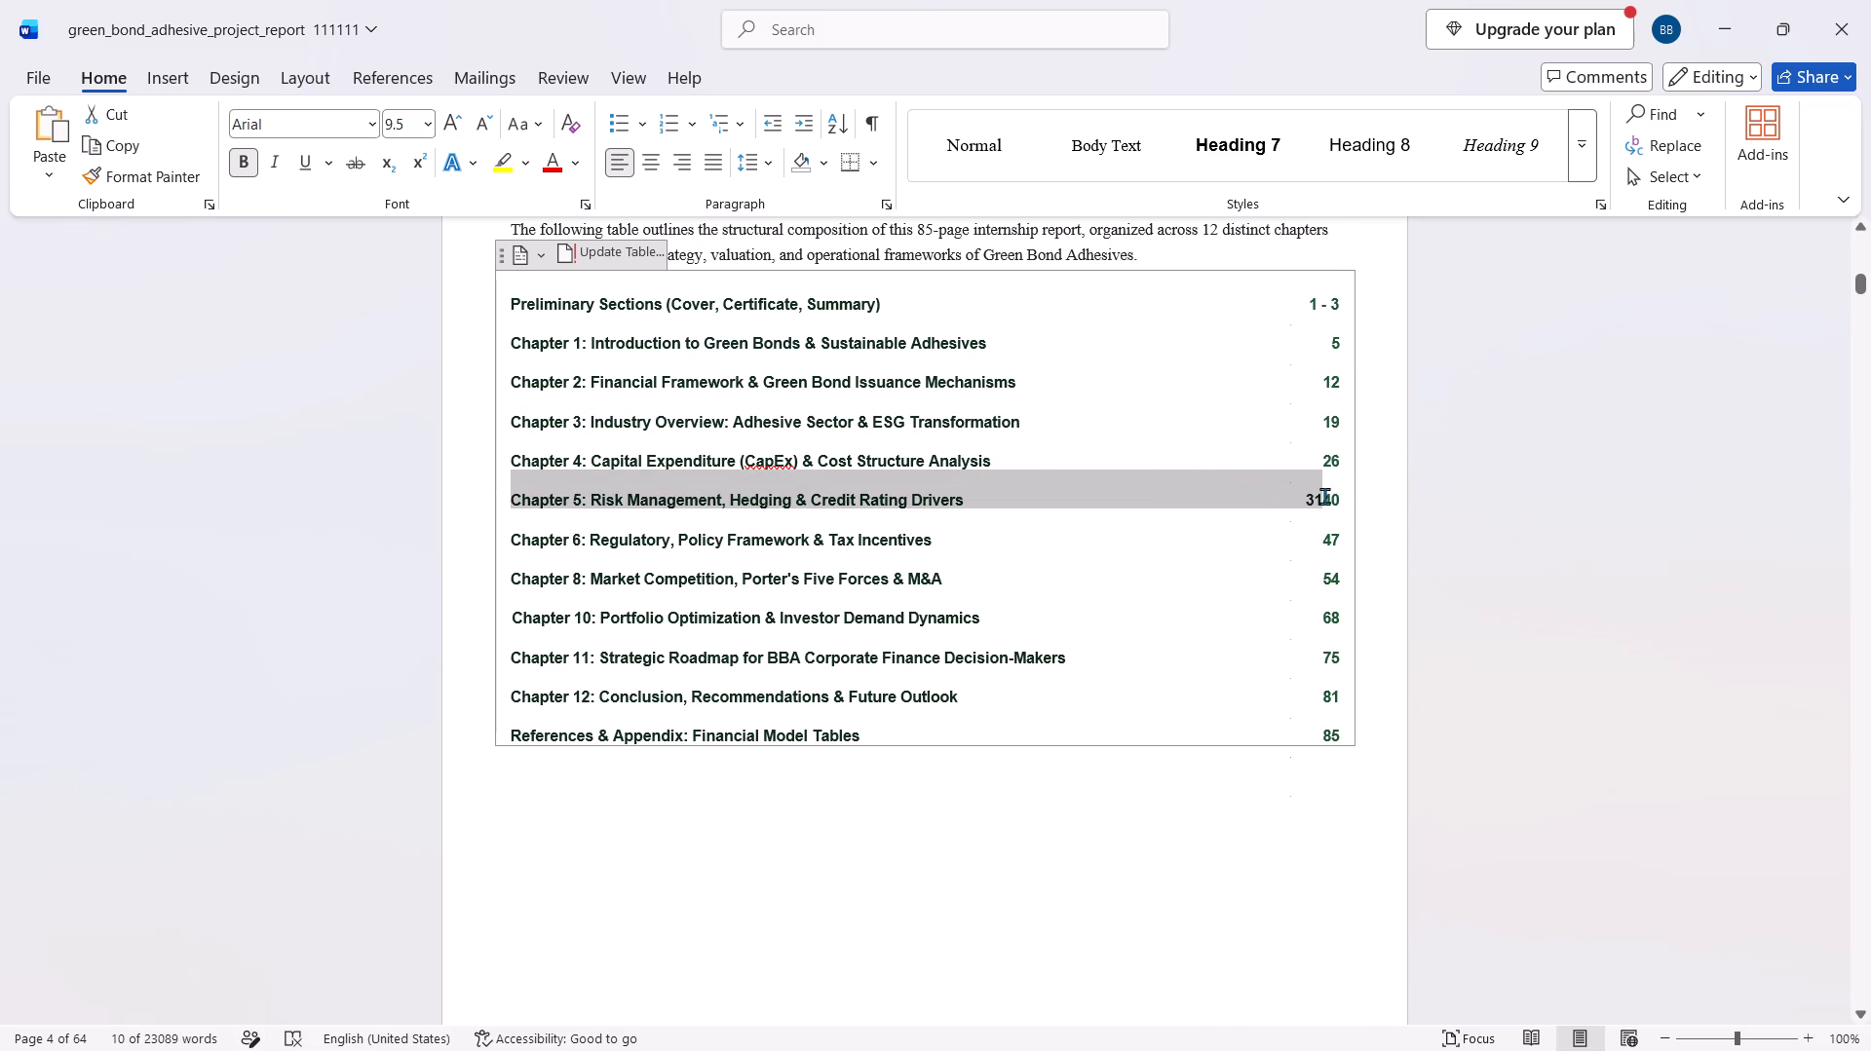
{"action": "left_click", "coordinate": [1340, 499]}
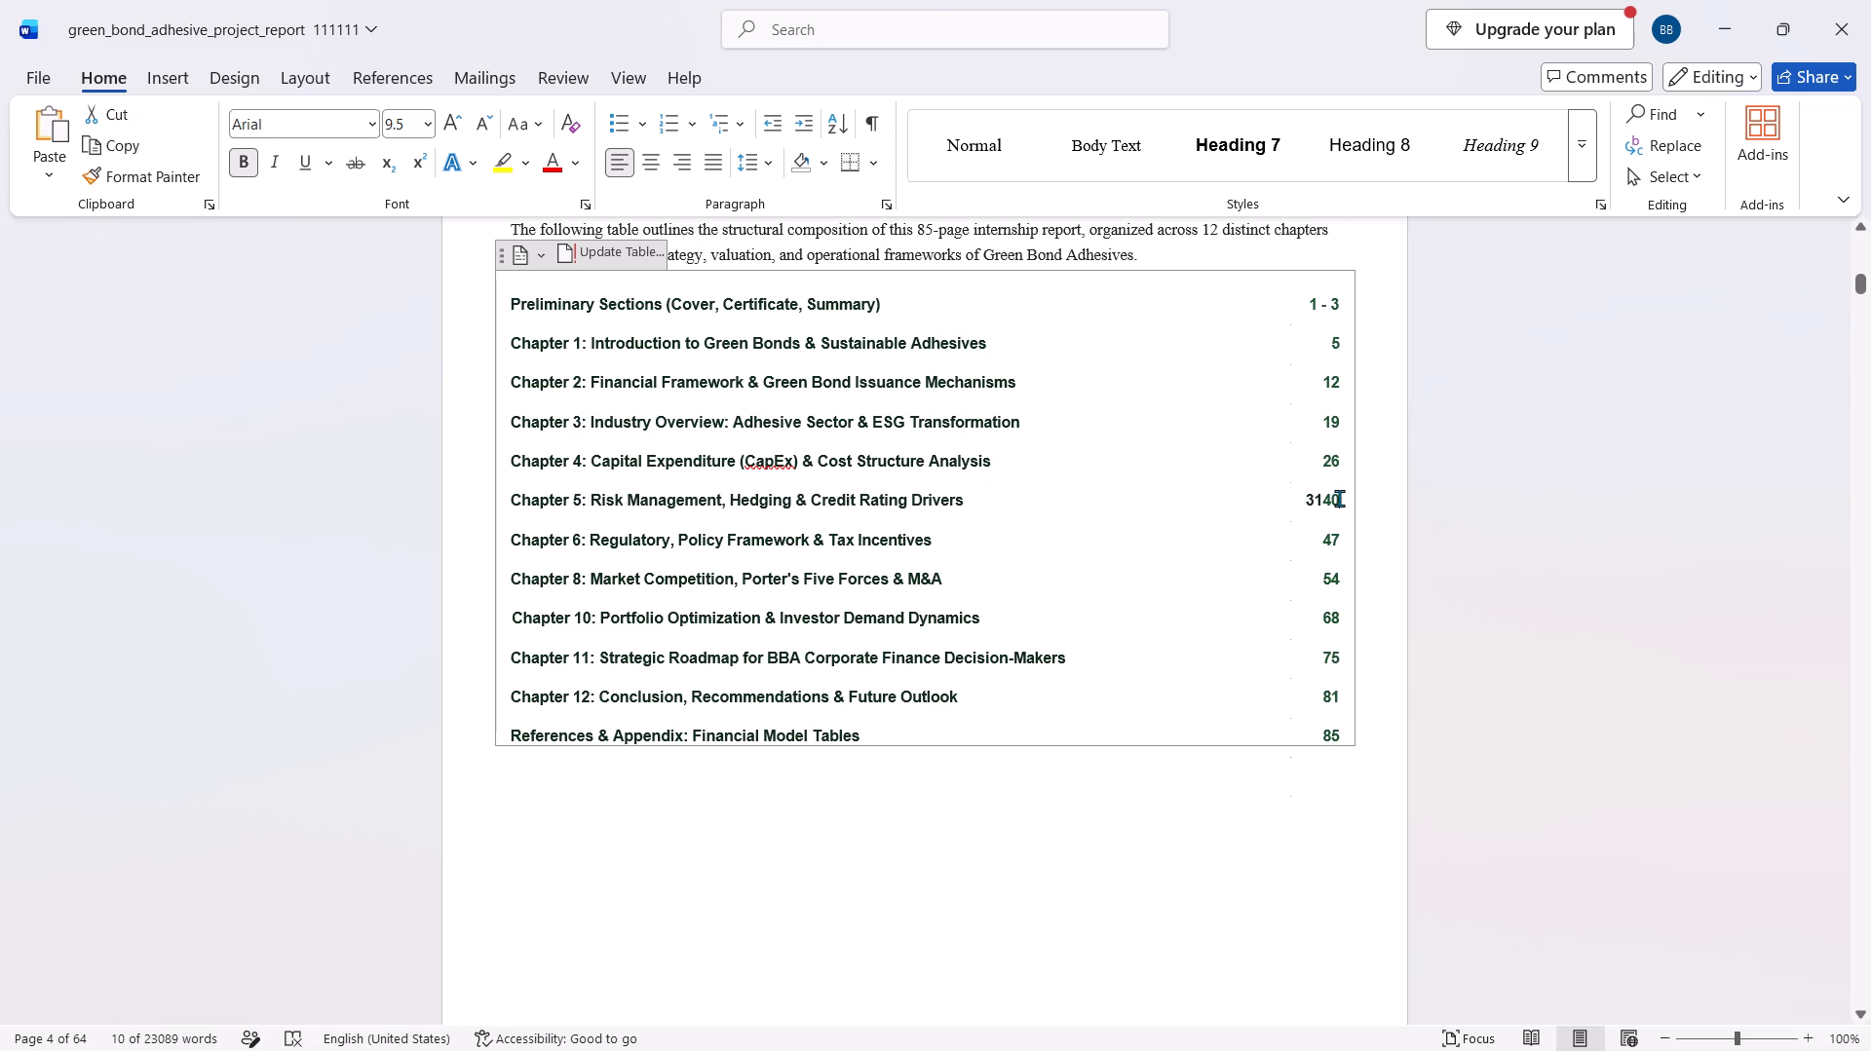
{"action": "key", "text": "BackSpace"}
{"action": "key", "text": "BackSpace"}
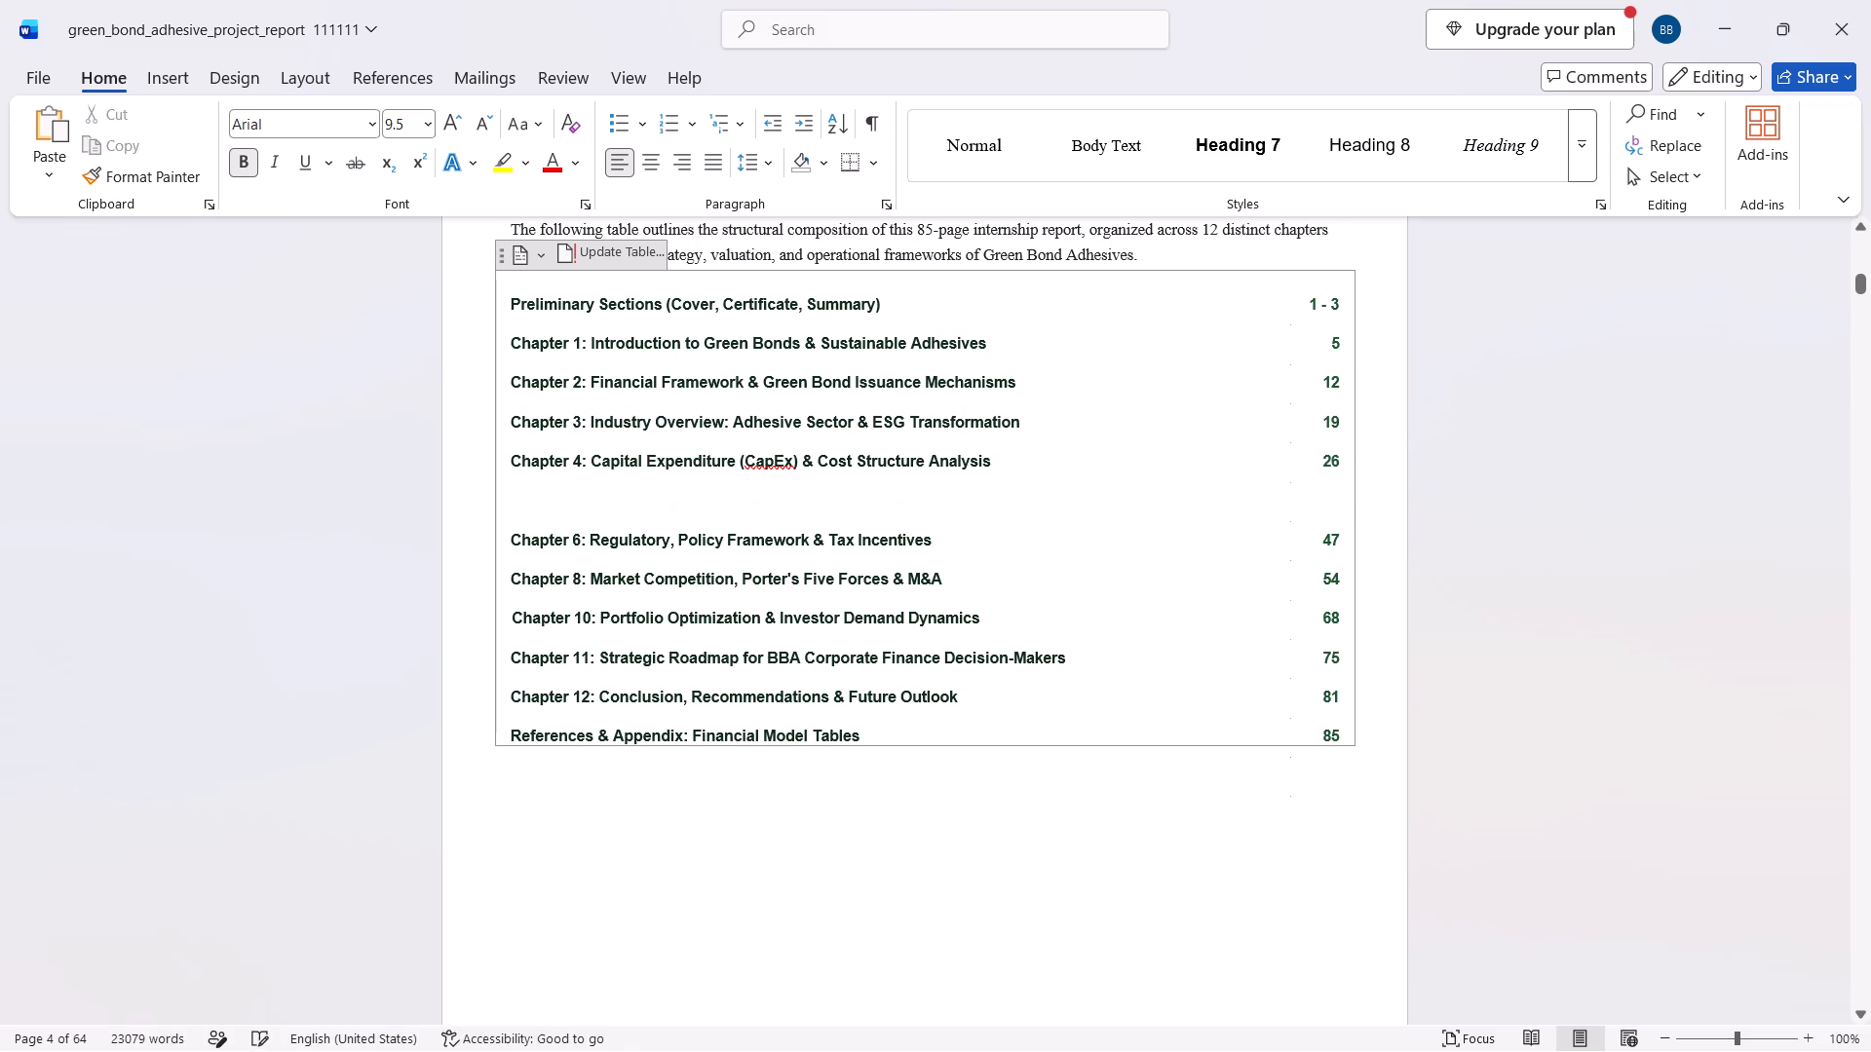
{"action": "key", "text": "ctrl+v"}
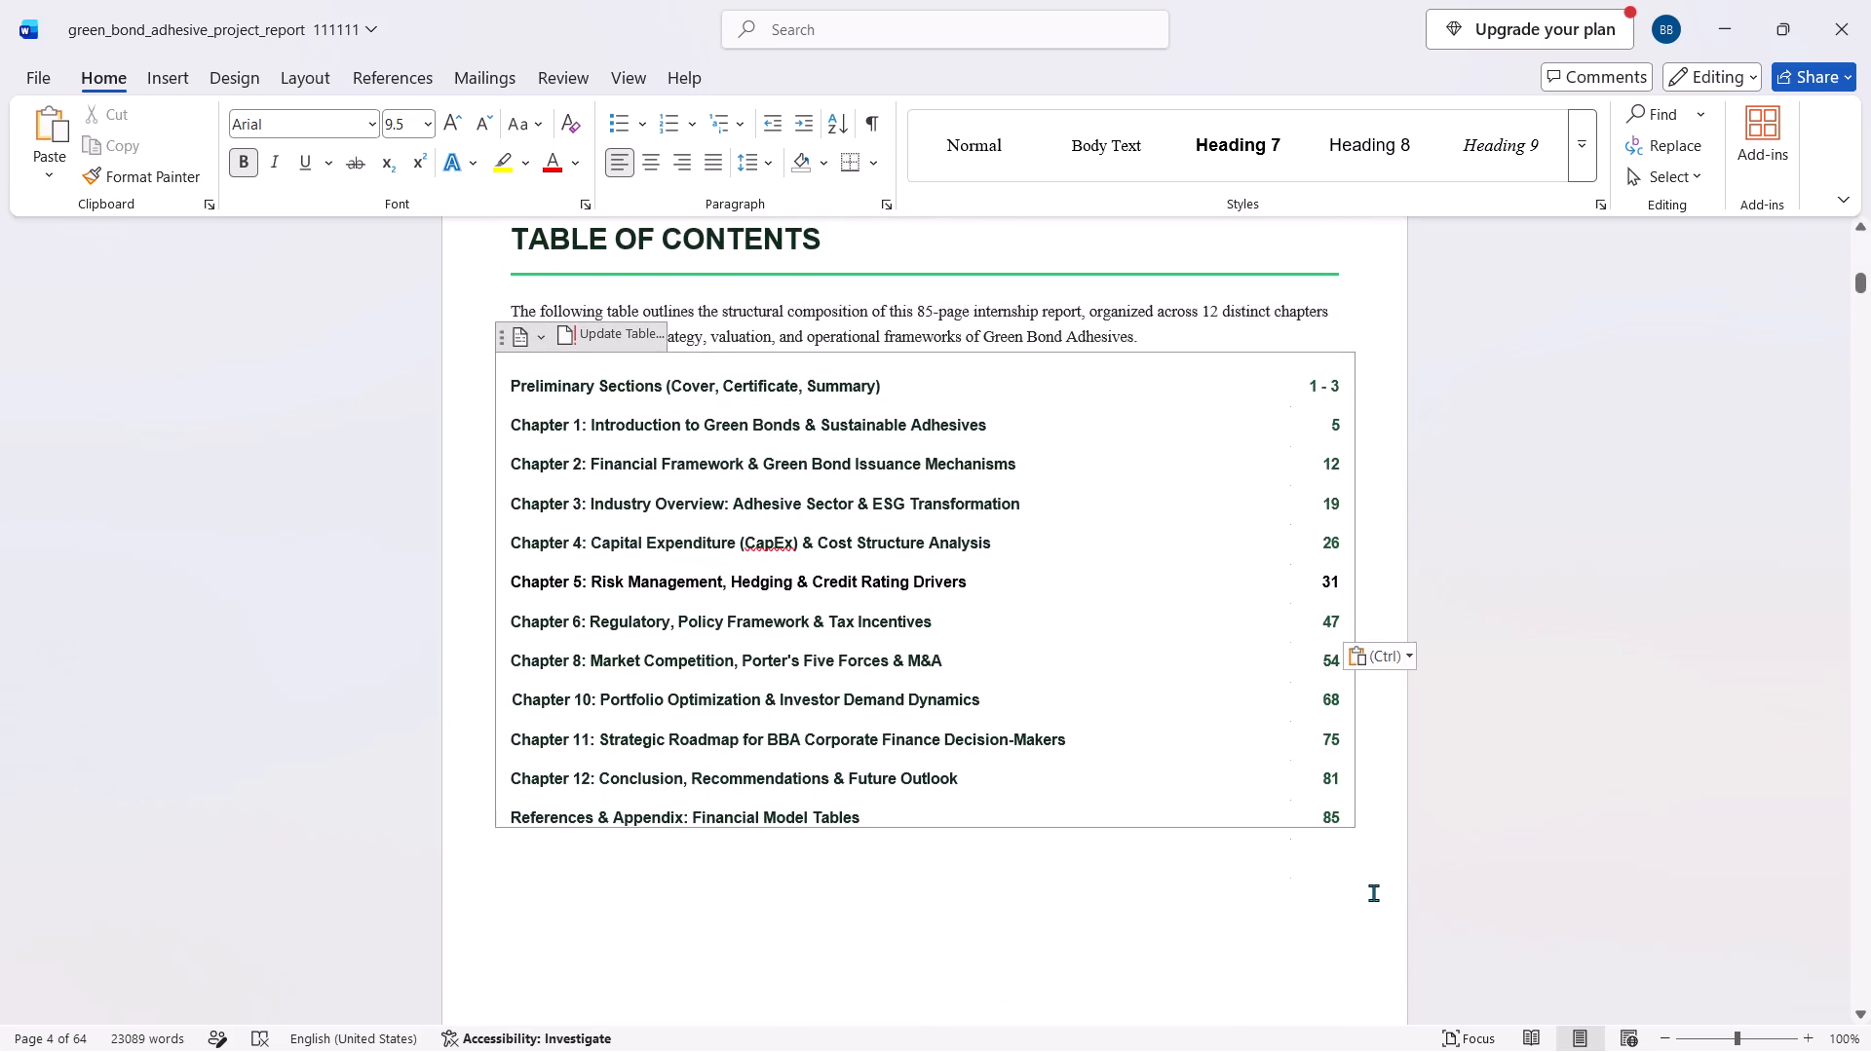
Look through the closing pages of the report, covering Chapter 10 and the References & Appendix section.
{"action": "left_click", "coordinate": [1235, 651]}
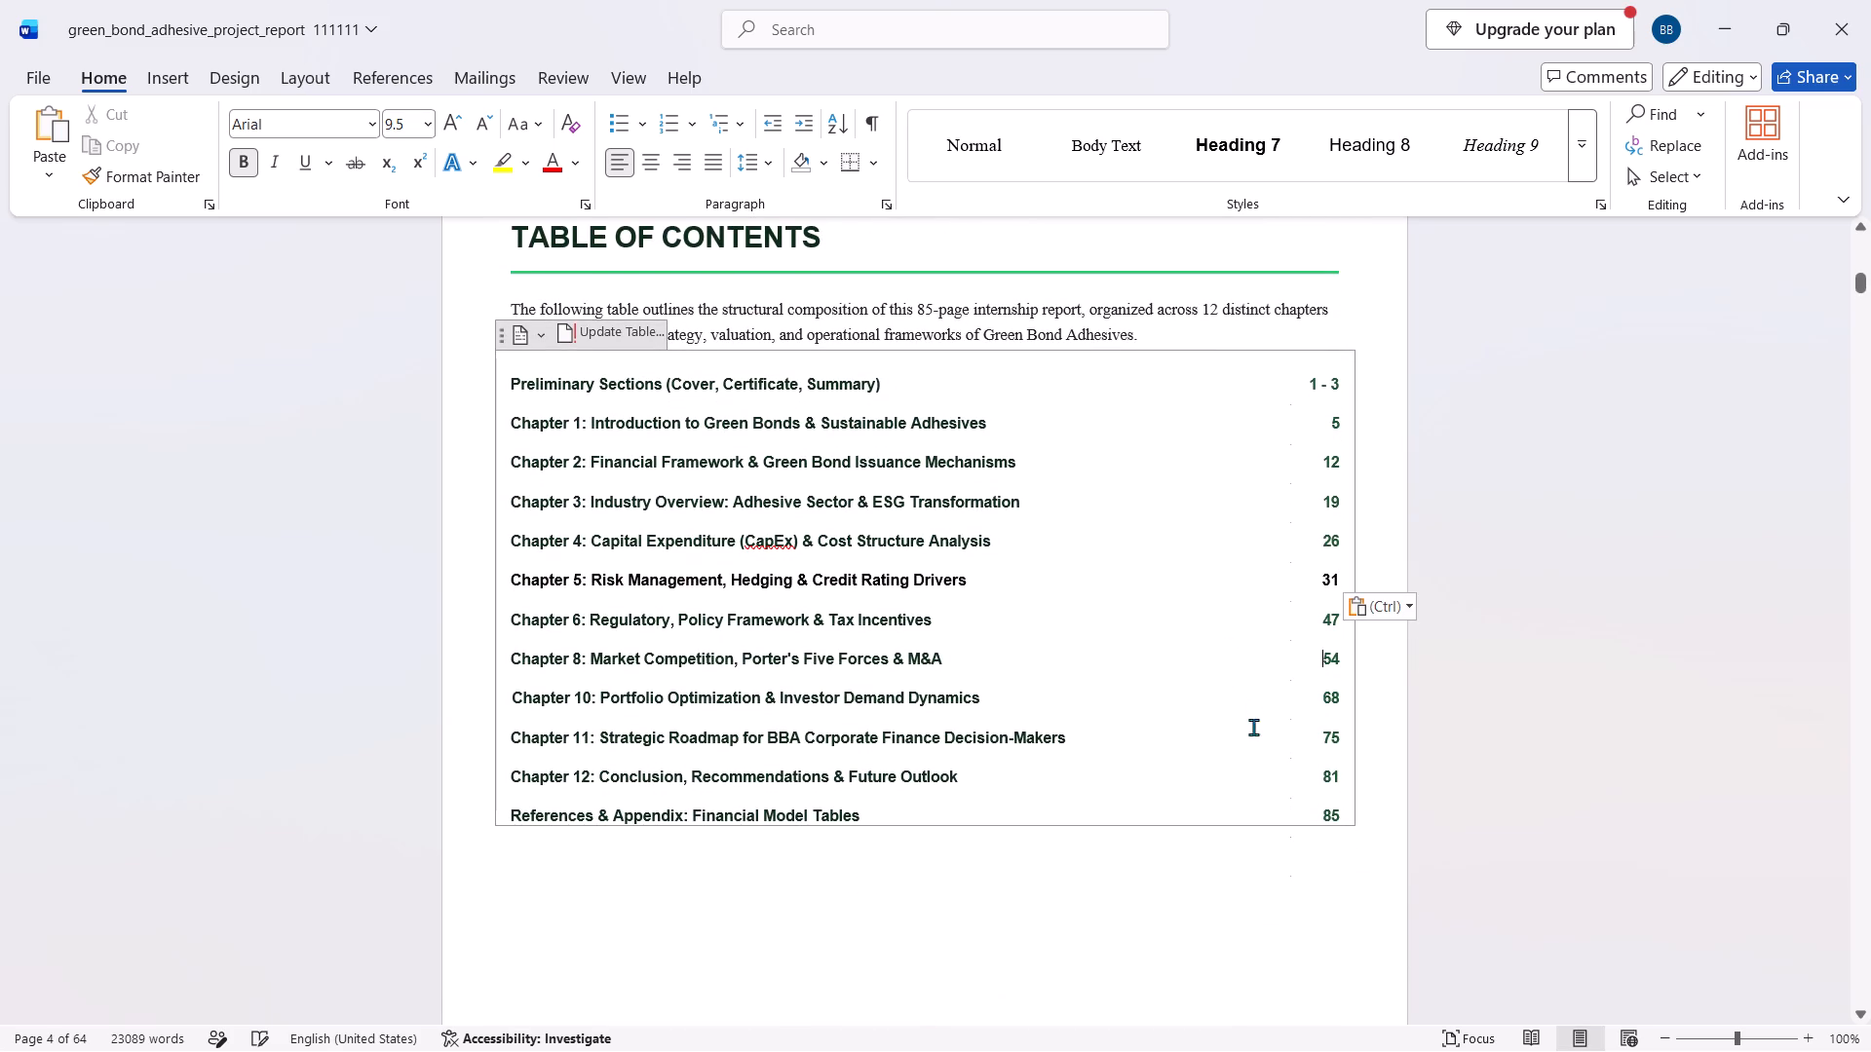
{"action": "scroll", "coordinate": [1033, 708], "scroll_direction": "down", "scroll_amount": 9}
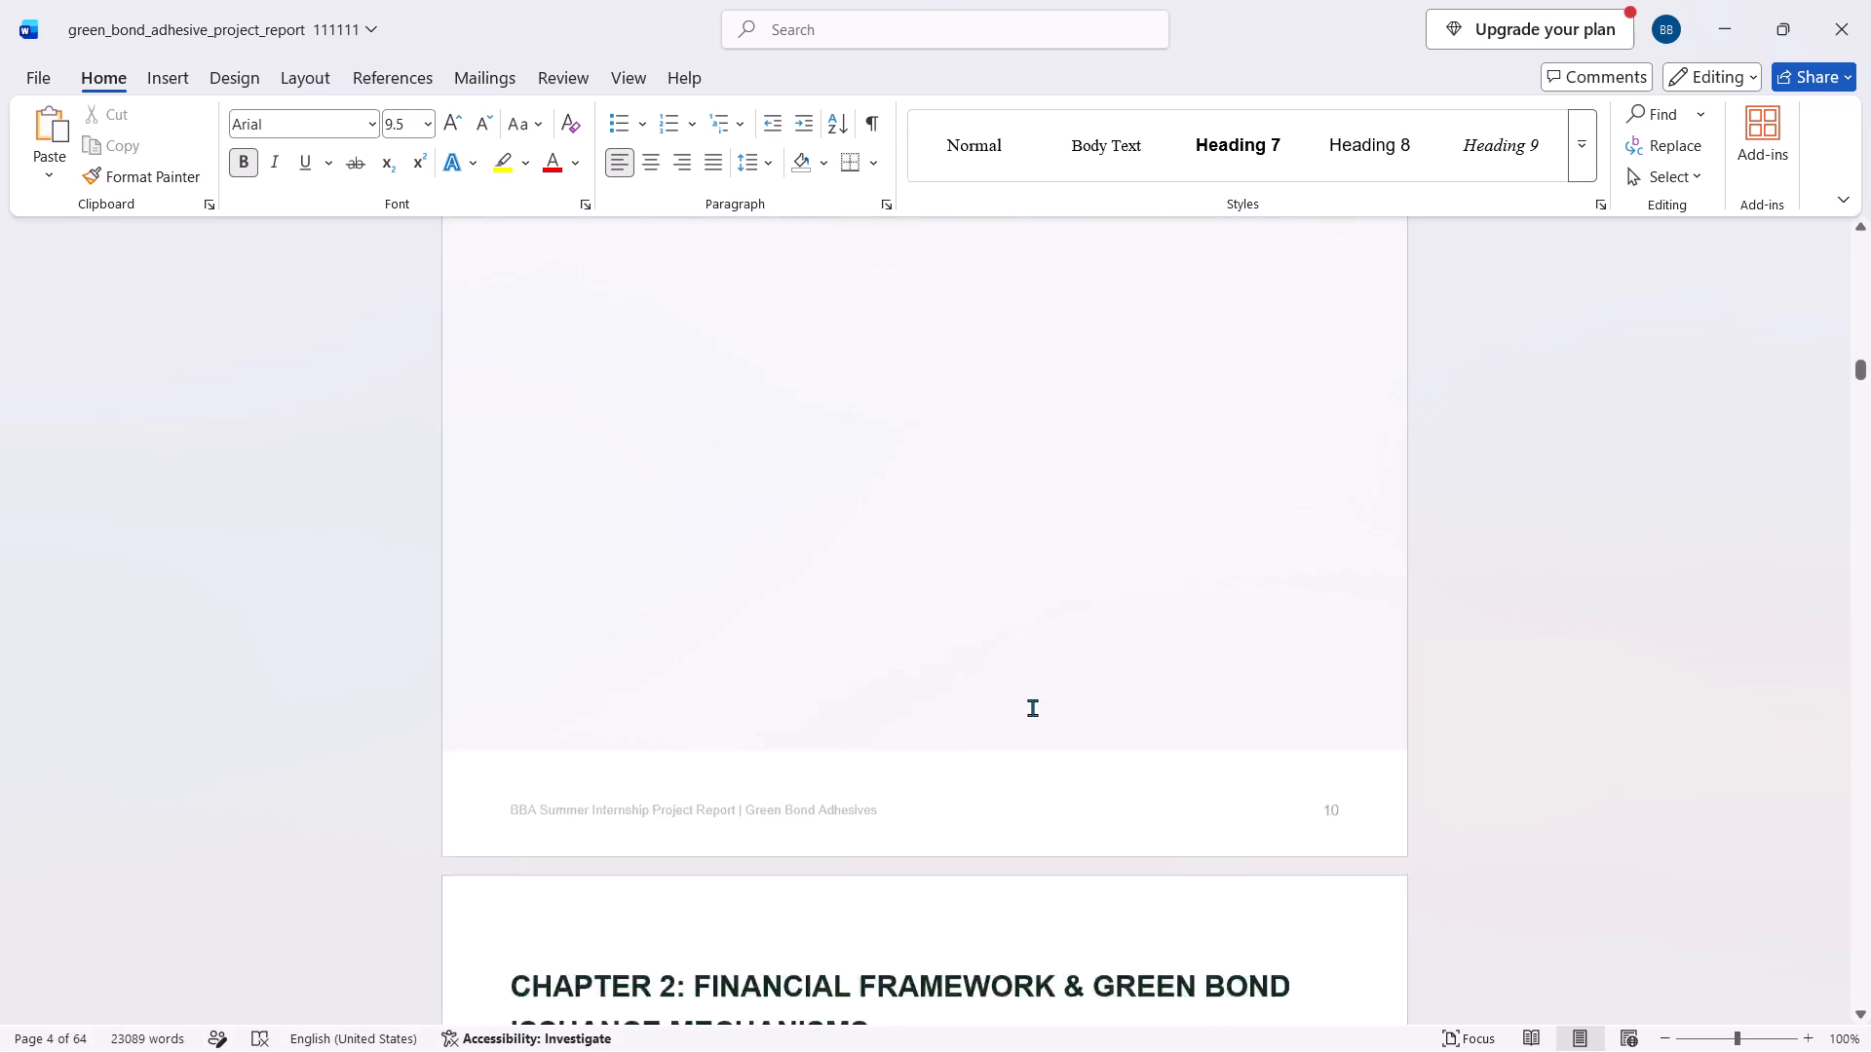
{"action": "scroll", "coordinate": [1033, 708], "scroll_direction": "down", "scroll_amount": 15}
{"action": "scroll", "coordinate": [1033, 708], "scroll_direction": "up", "scroll_amount": 5}
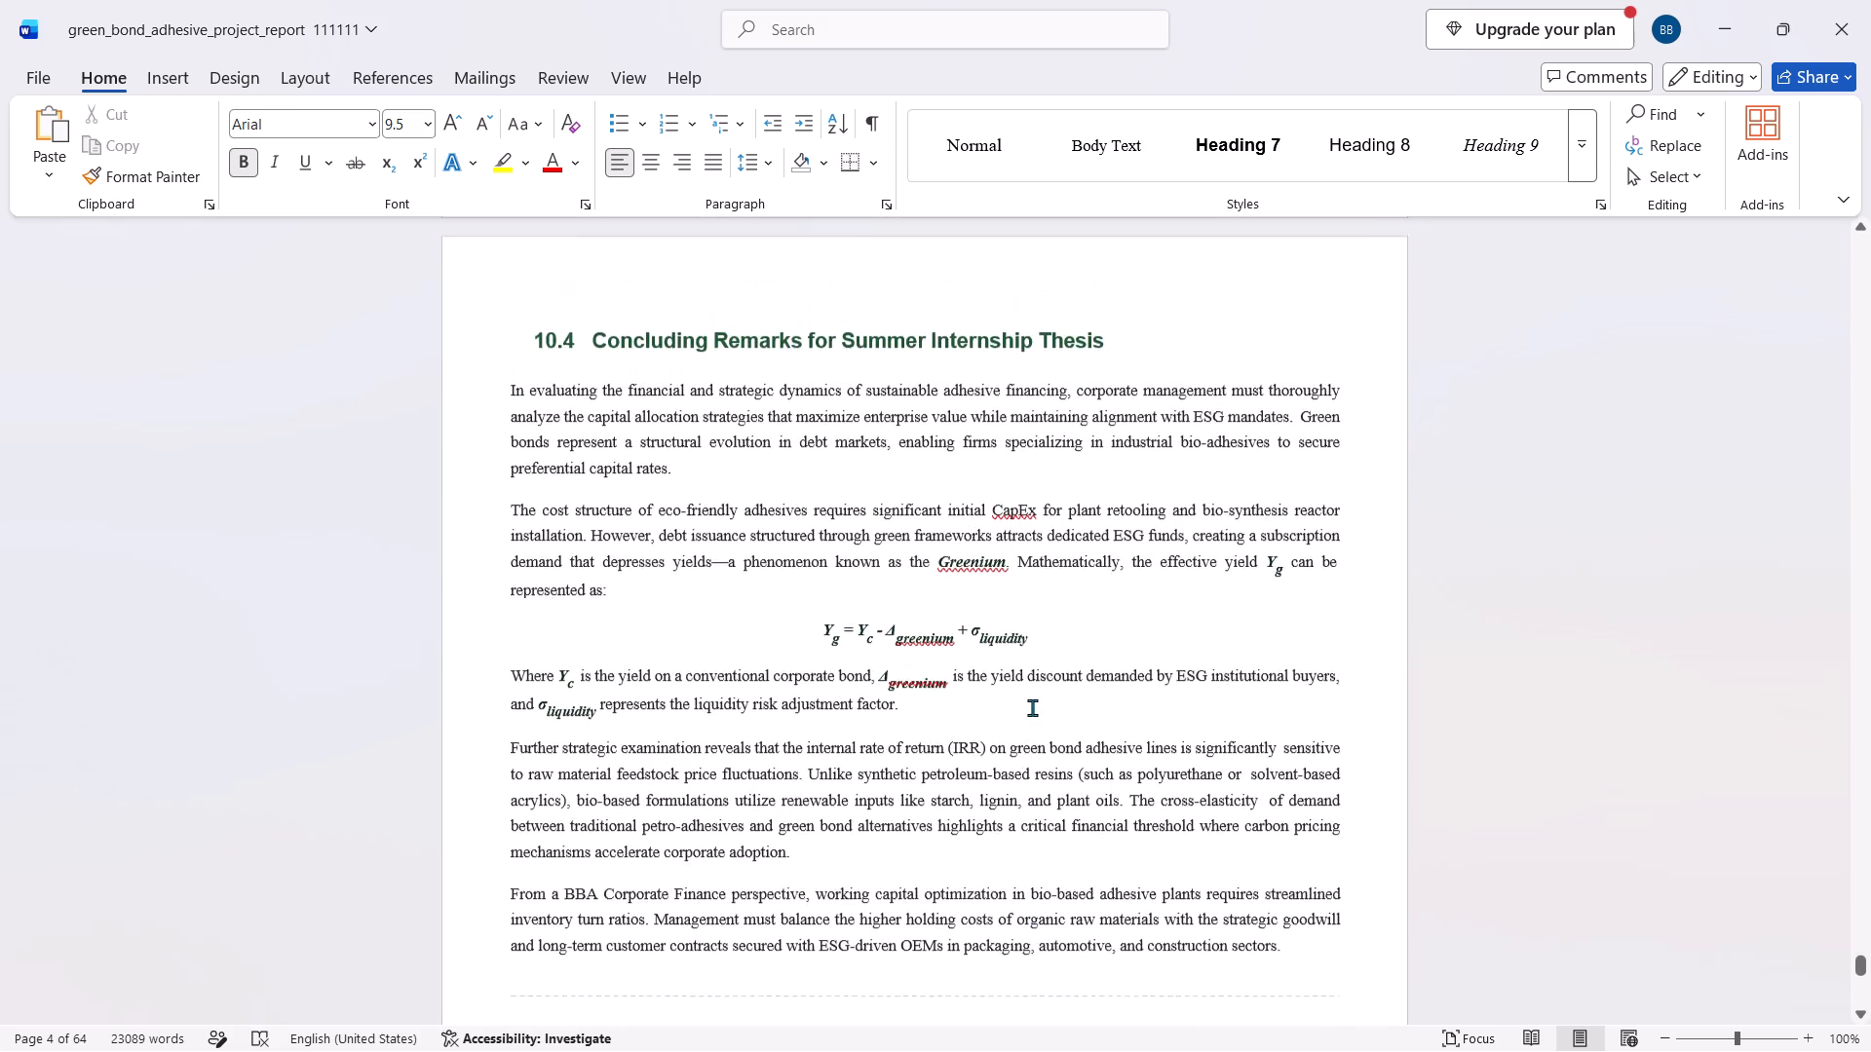
{"action": "scroll", "coordinate": [1033, 708], "scroll_direction": "up", "scroll_amount": 3}
{"action": "scroll", "coordinate": [1033, 708], "scroll_direction": "down", "scroll_amount": 18}
{"action": "scroll", "coordinate": [1033, 708], "scroll_direction": "up", "scroll_amount": 1}
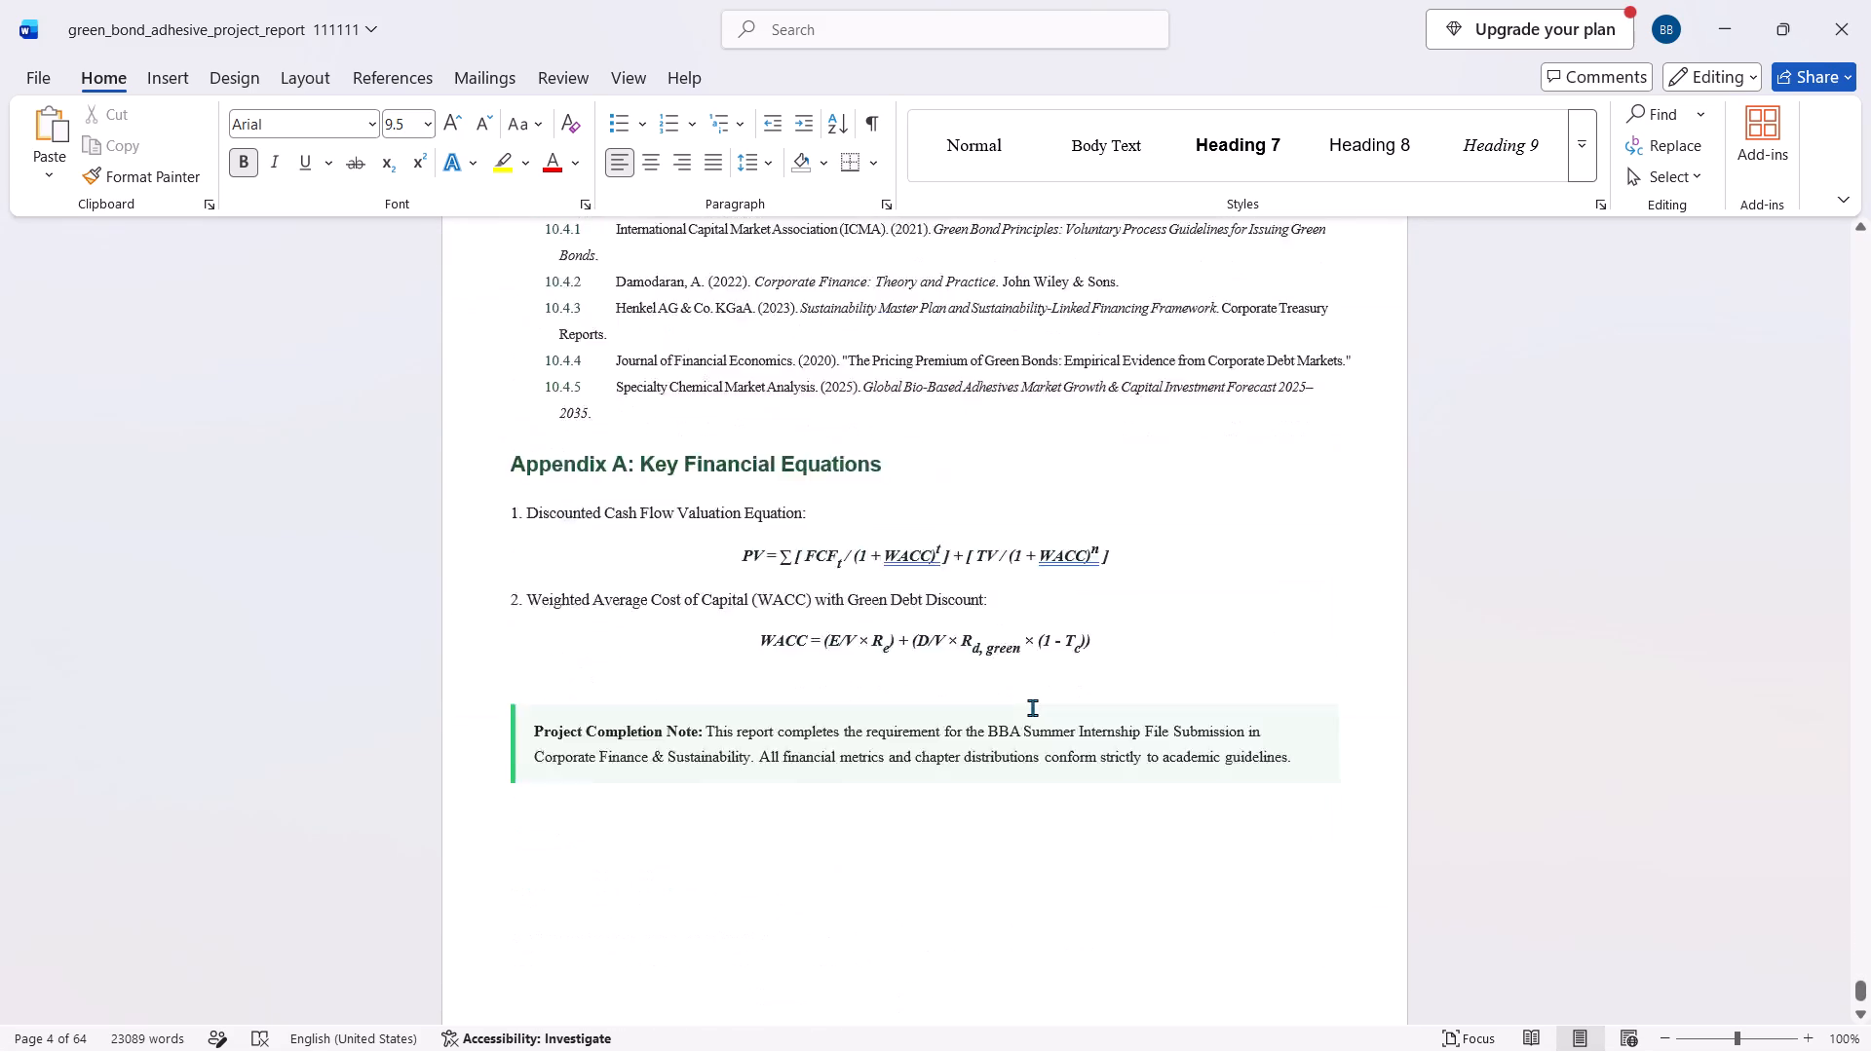
{"action": "scroll", "coordinate": [1033, 708], "scroll_direction": "up", "scroll_amount": 1}
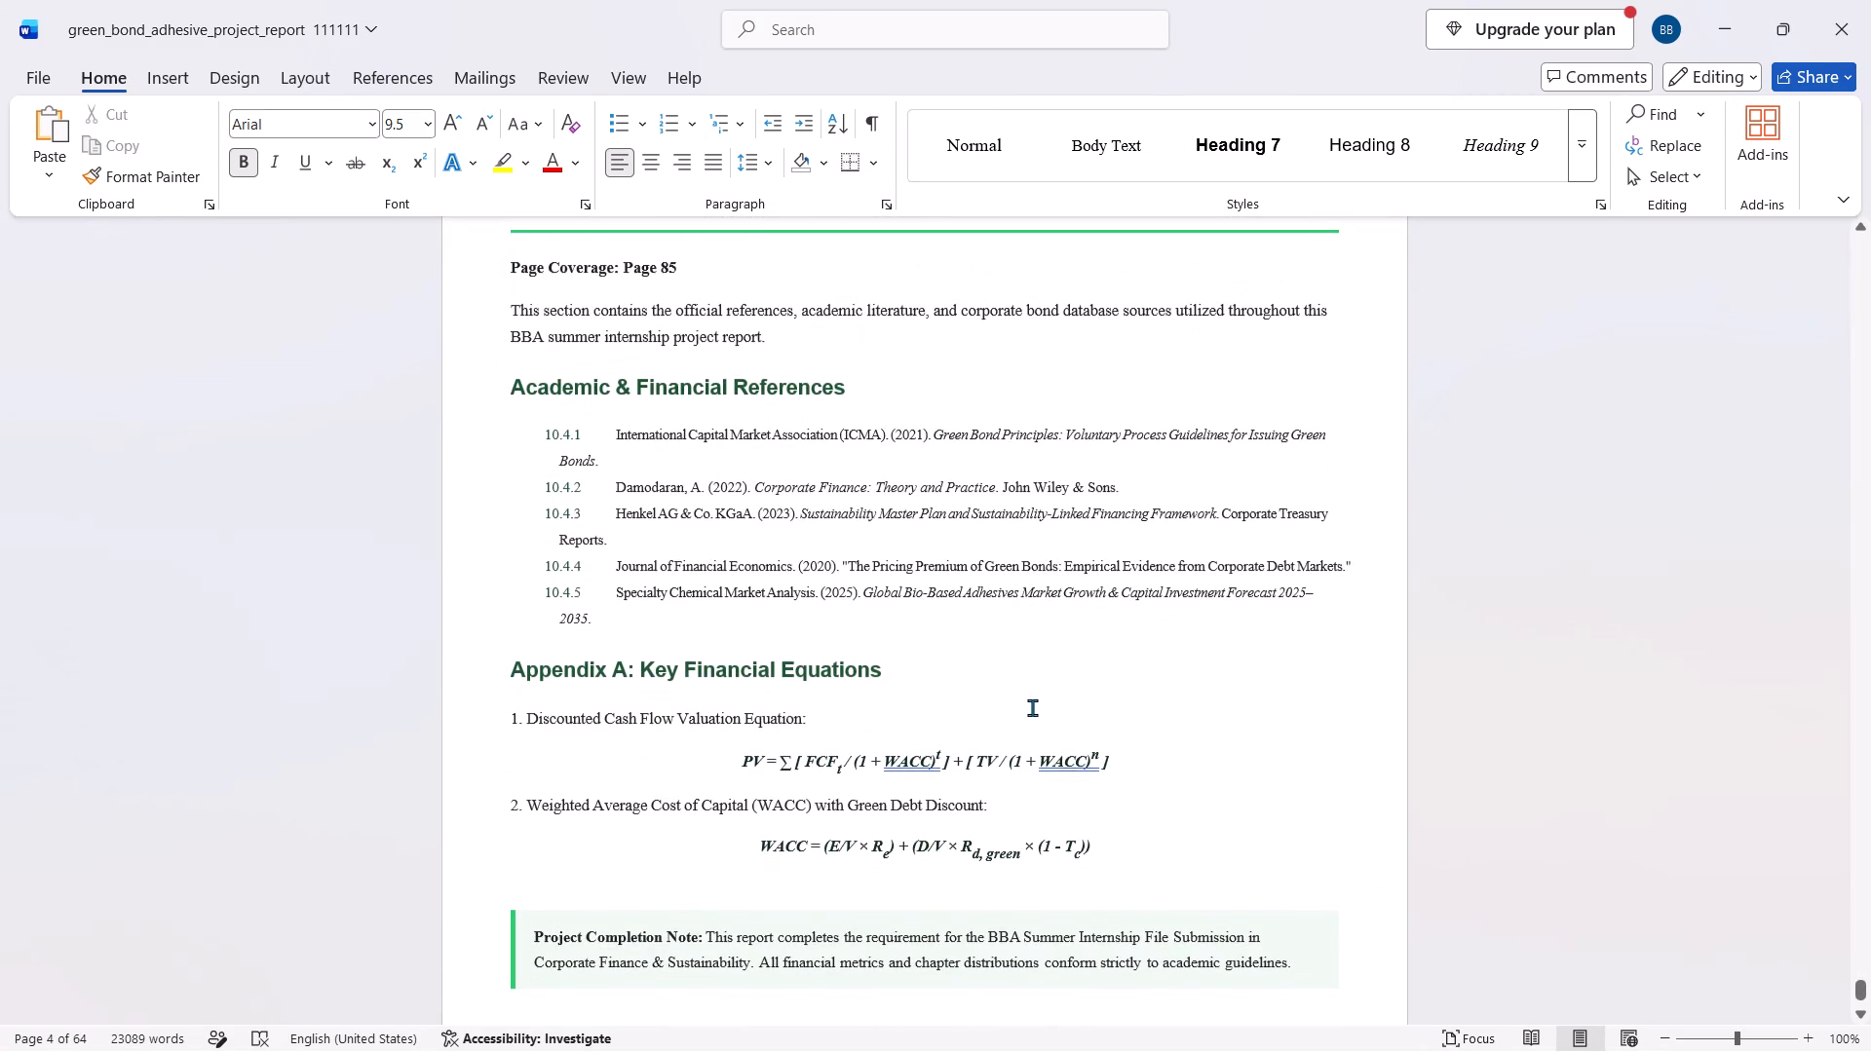
{"action": "scroll", "coordinate": [1033, 708], "scroll_direction": "up", "scroll_amount": 2}
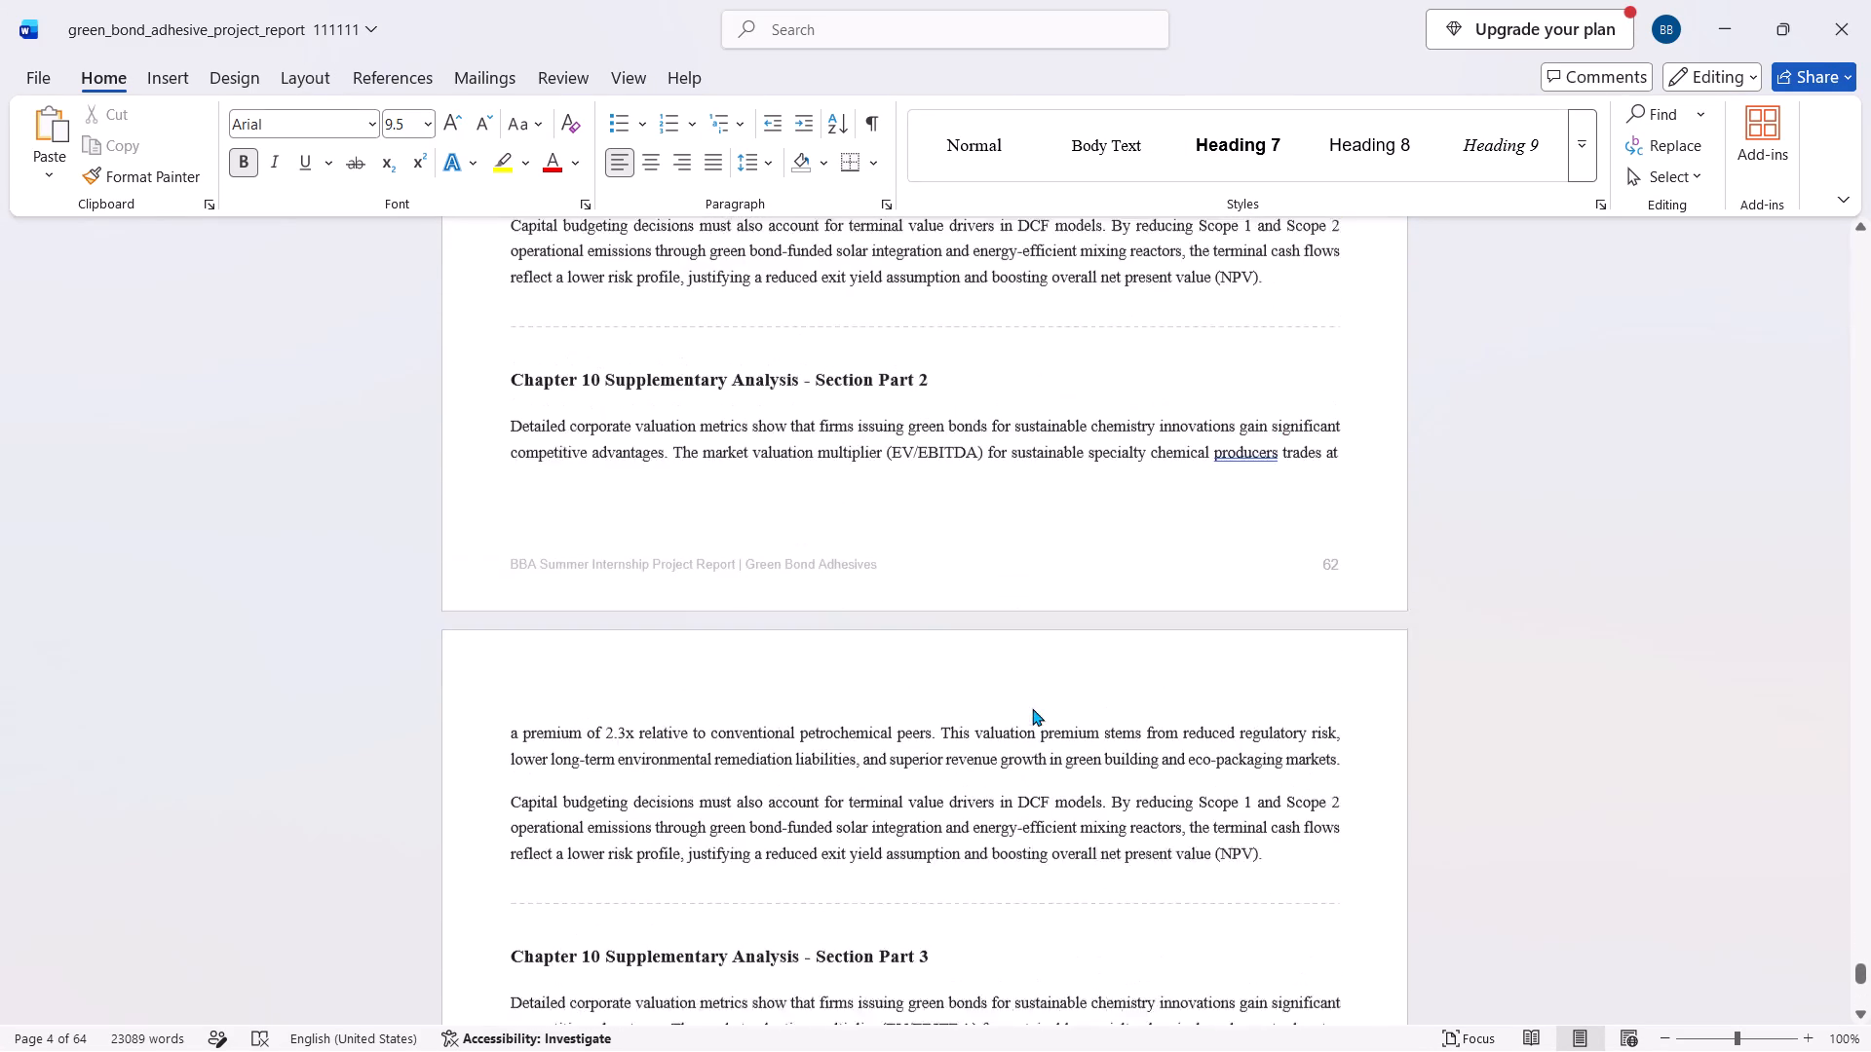
Look back through the Chapter 8 and Chapter 7 pages to the Chapter 7 heading, checking the footer page numbers.
{"action": "scroll", "coordinate": [1033, 708], "scroll_direction": "up", "scroll_amount": 6}
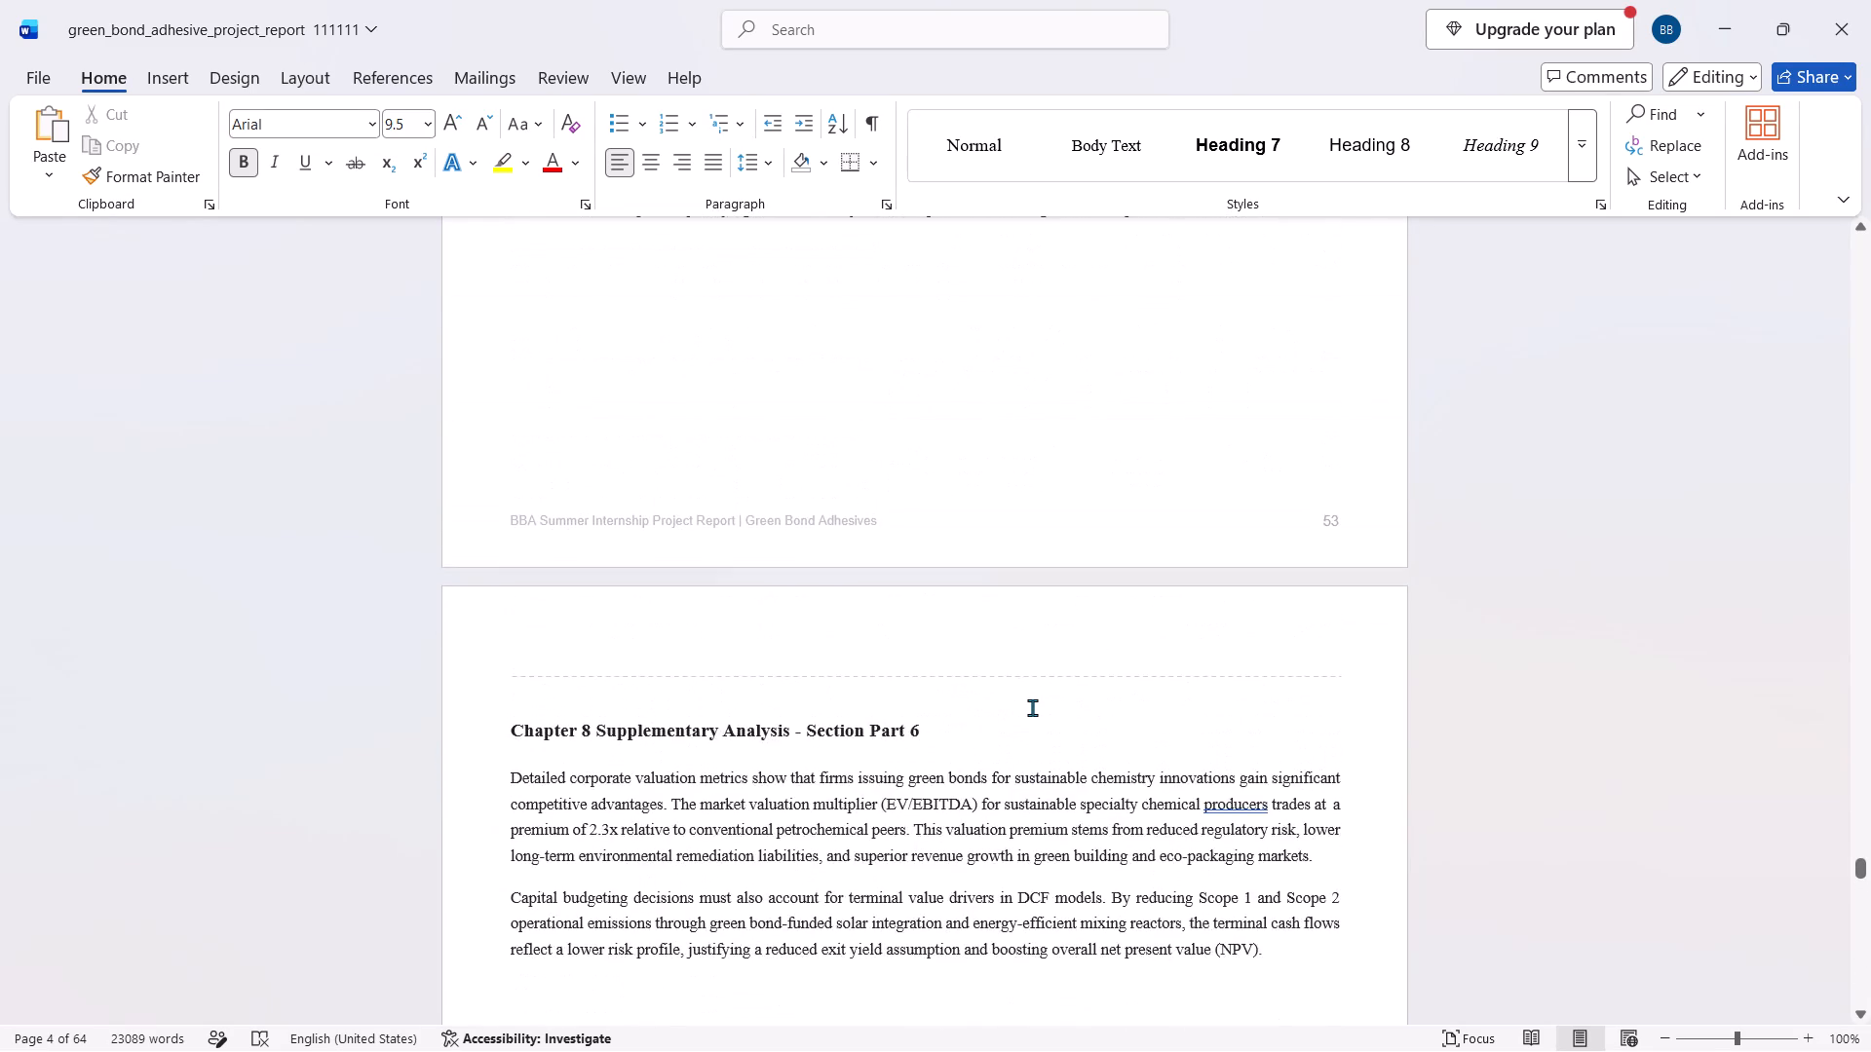
{"action": "scroll", "coordinate": [1033, 708], "scroll_direction": "up", "scroll_amount": 5}
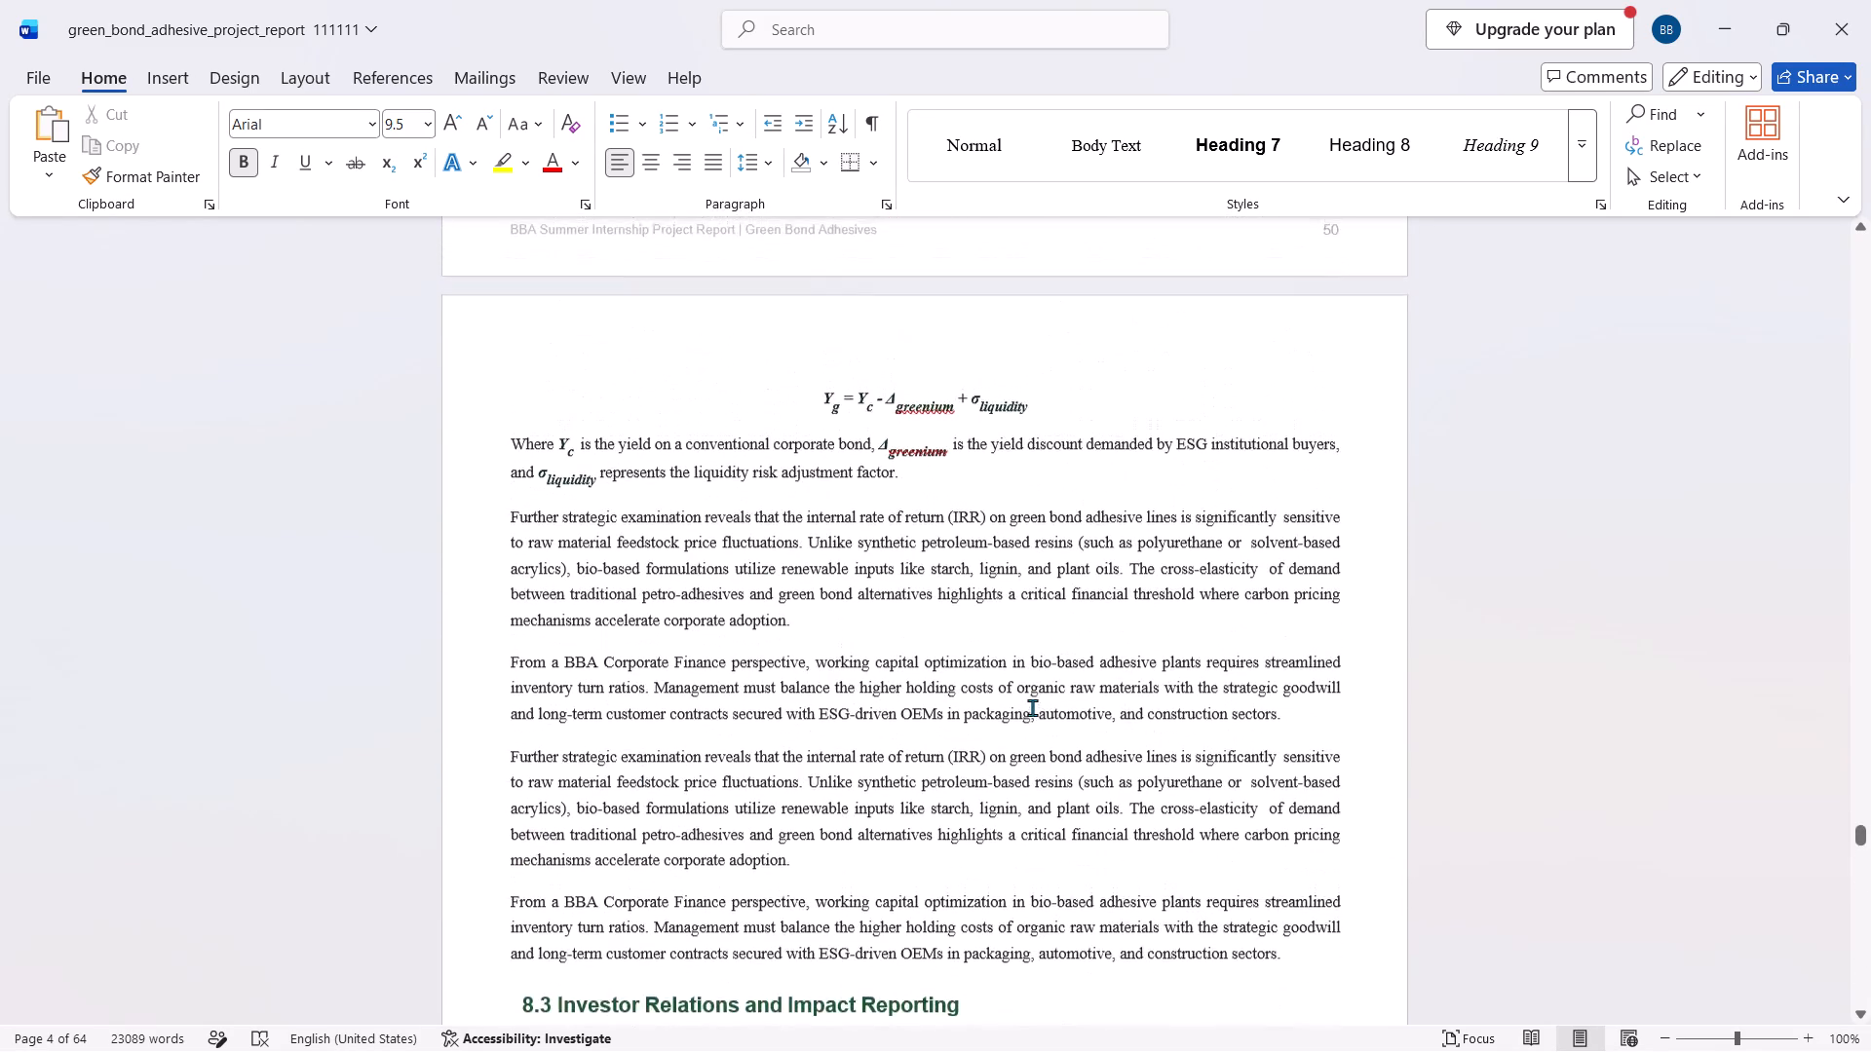
{"action": "scroll", "coordinate": [1033, 708], "scroll_direction": "up", "scroll_amount": 3}
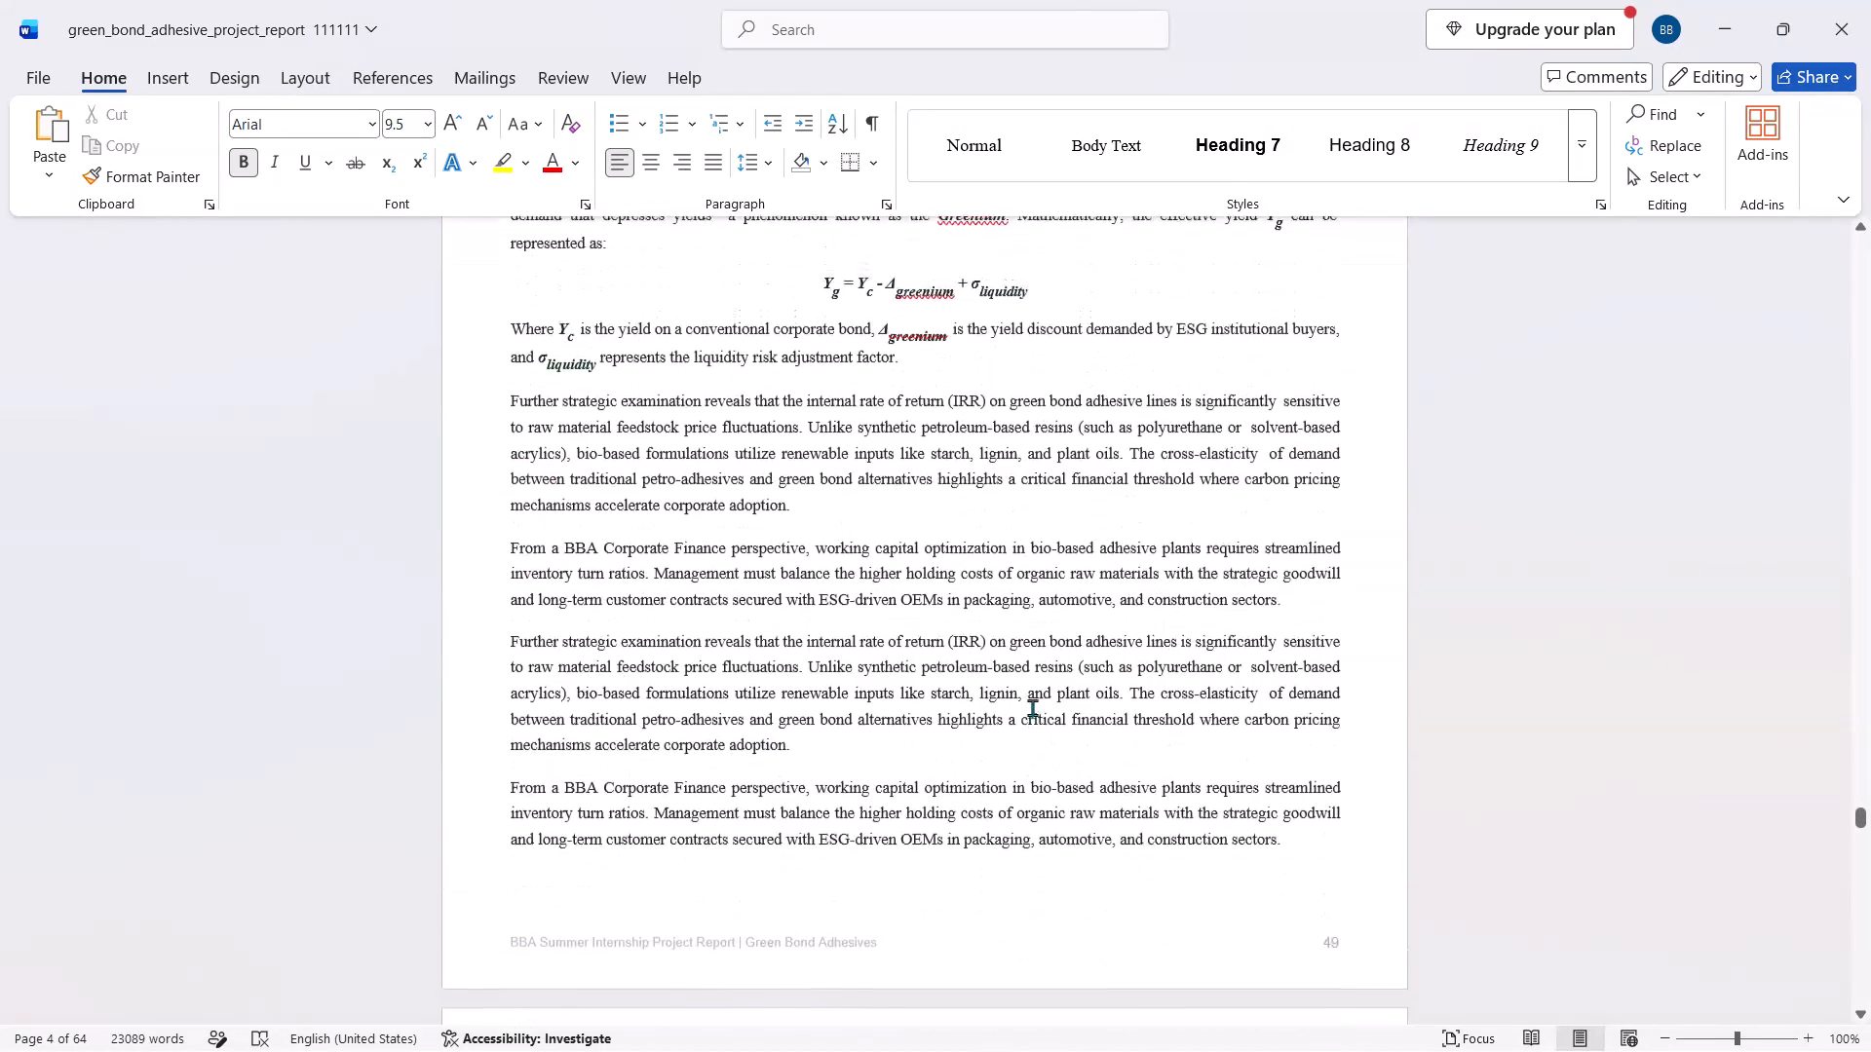
{"action": "scroll", "coordinate": [1033, 708], "scroll_direction": "up", "scroll_amount": 5}
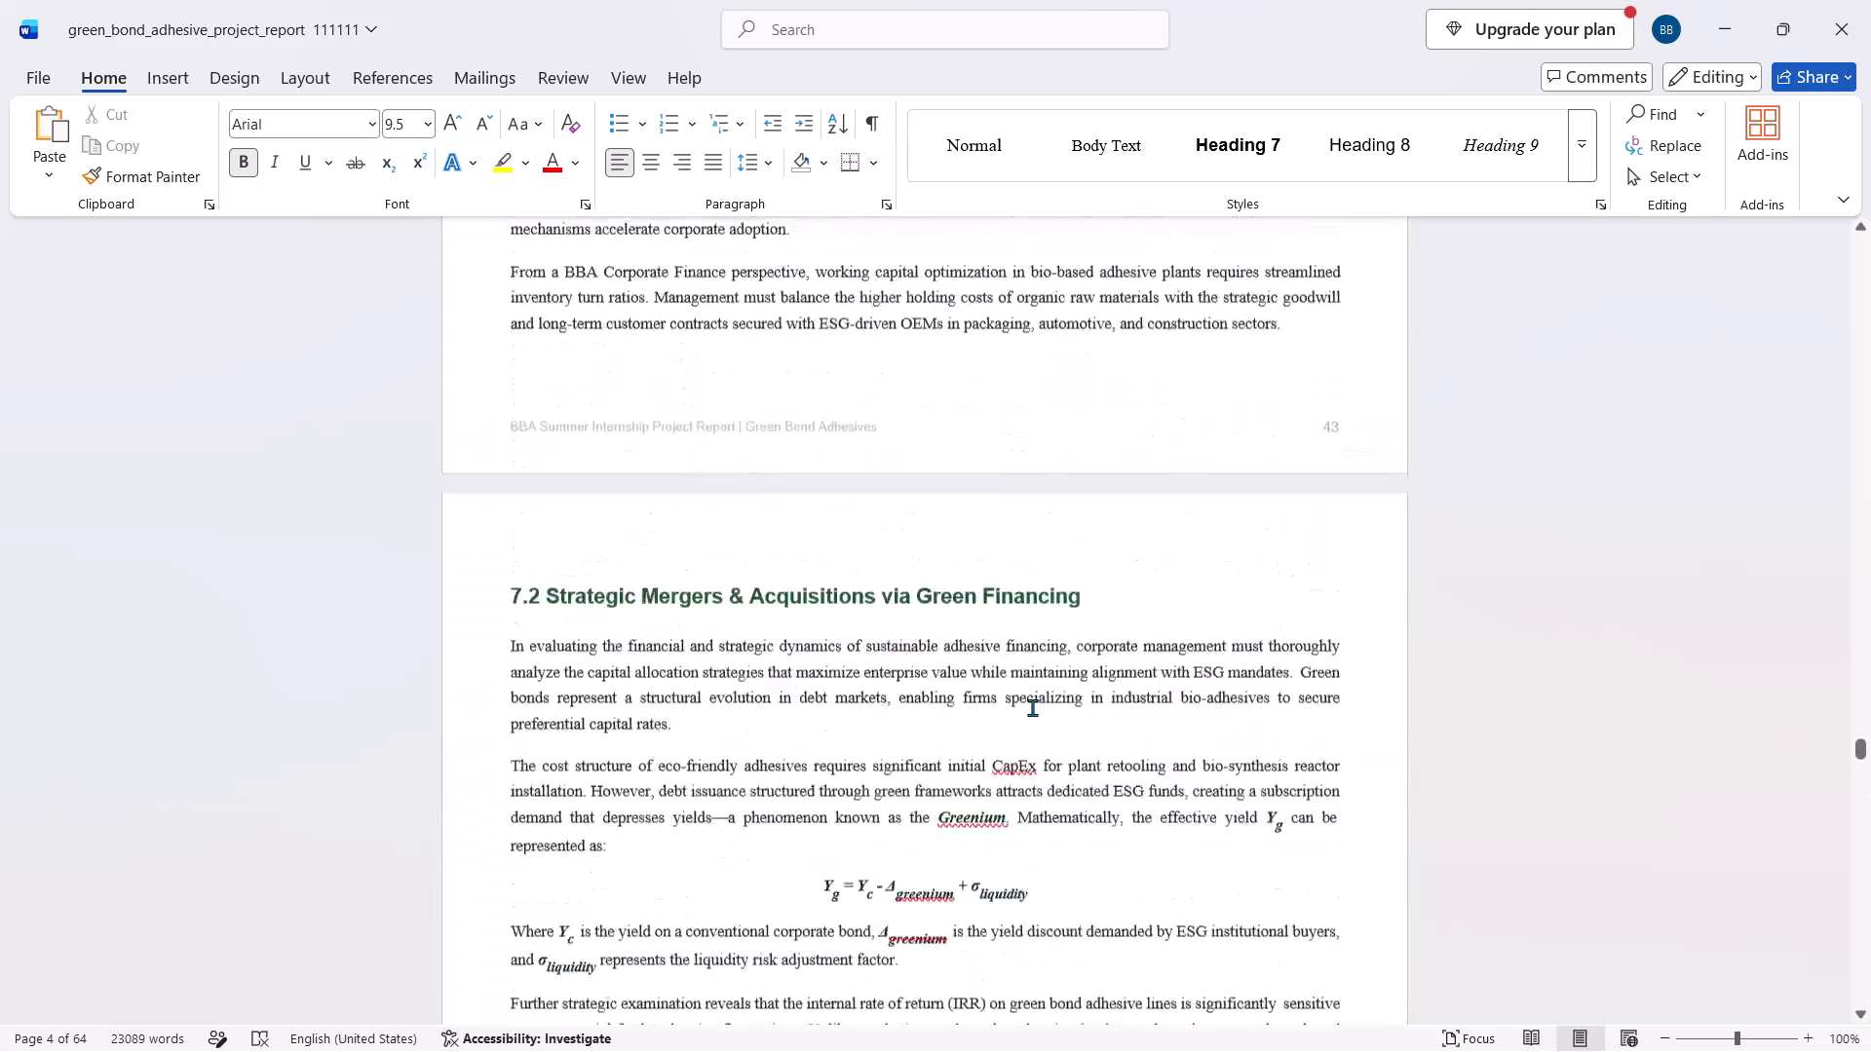
{"action": "scroll", "coordinate": [1033, 708], "scroll_direction": "down", "scroll_amount": 1}
{"action": "scroll", "coordinate": [1033, 708], "scroll_direction": "up", "scroll_amount": 2}
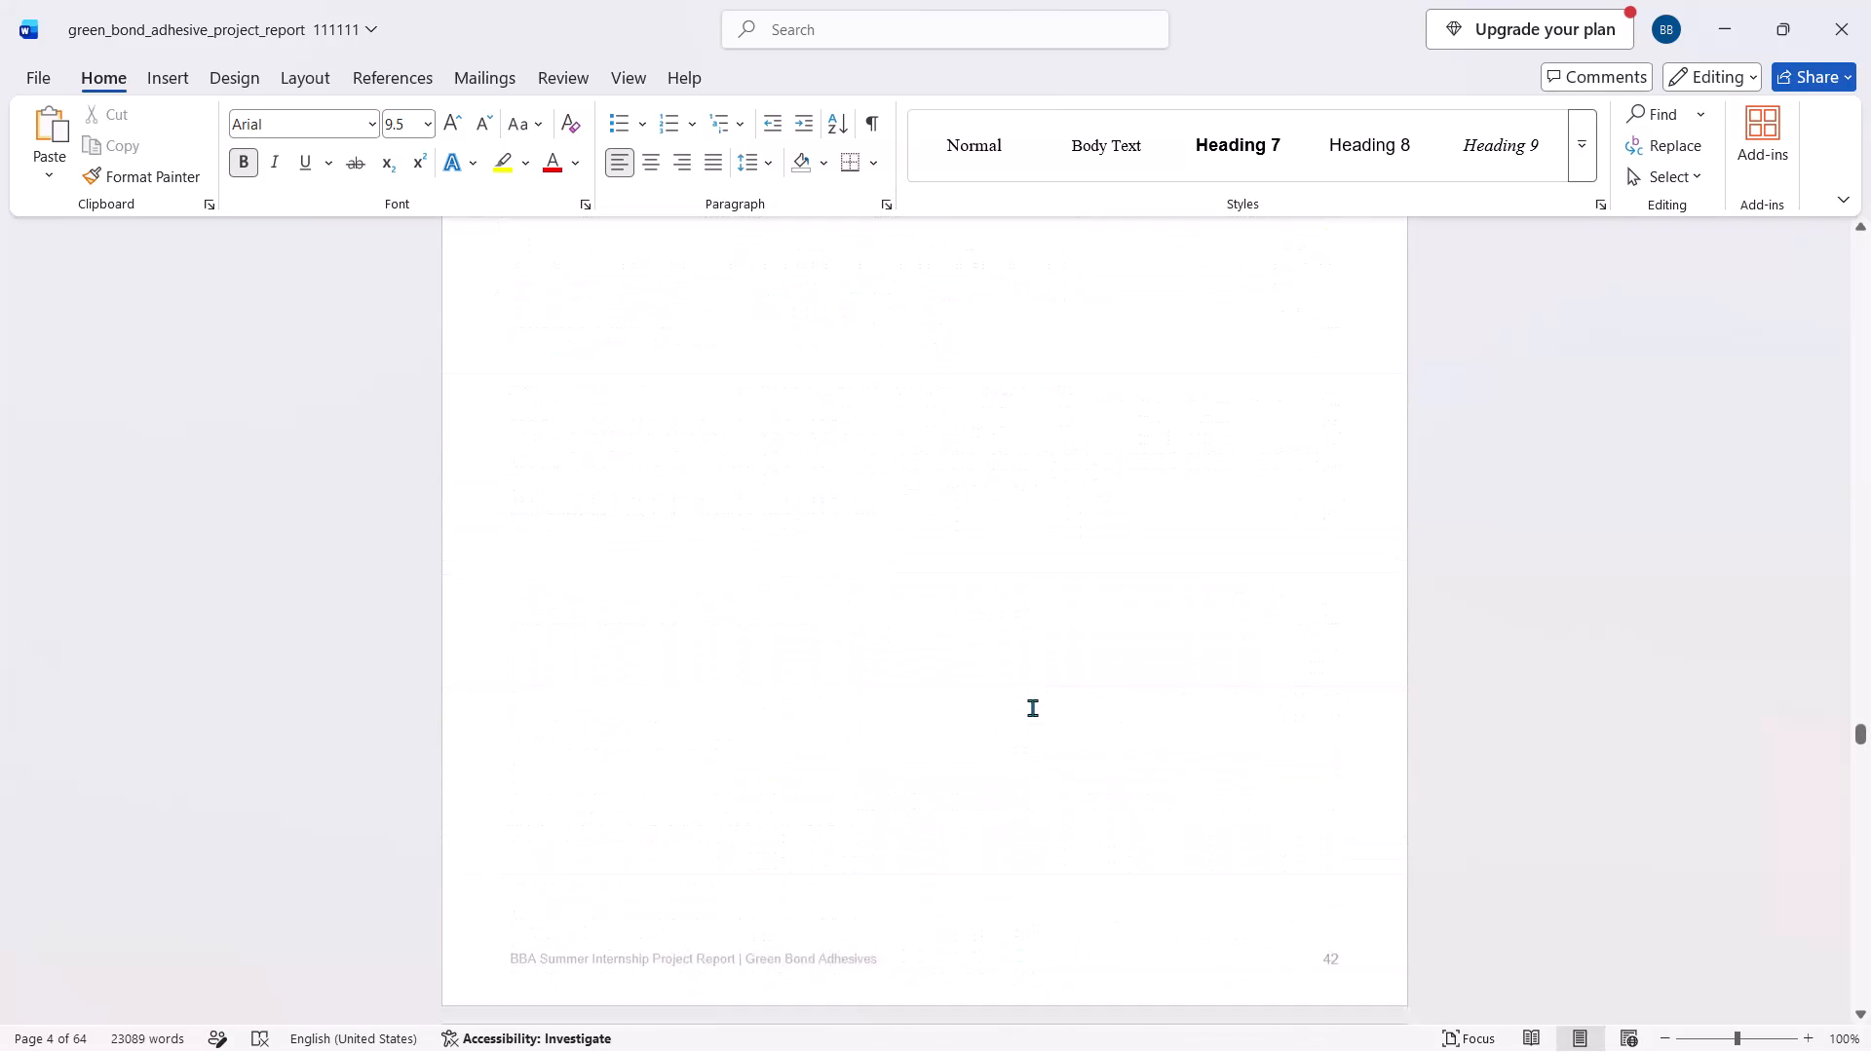
{"action": "scroll", "coordinate": [1033, 708], "scroll_direction": "up", "scroll_amount": 2}
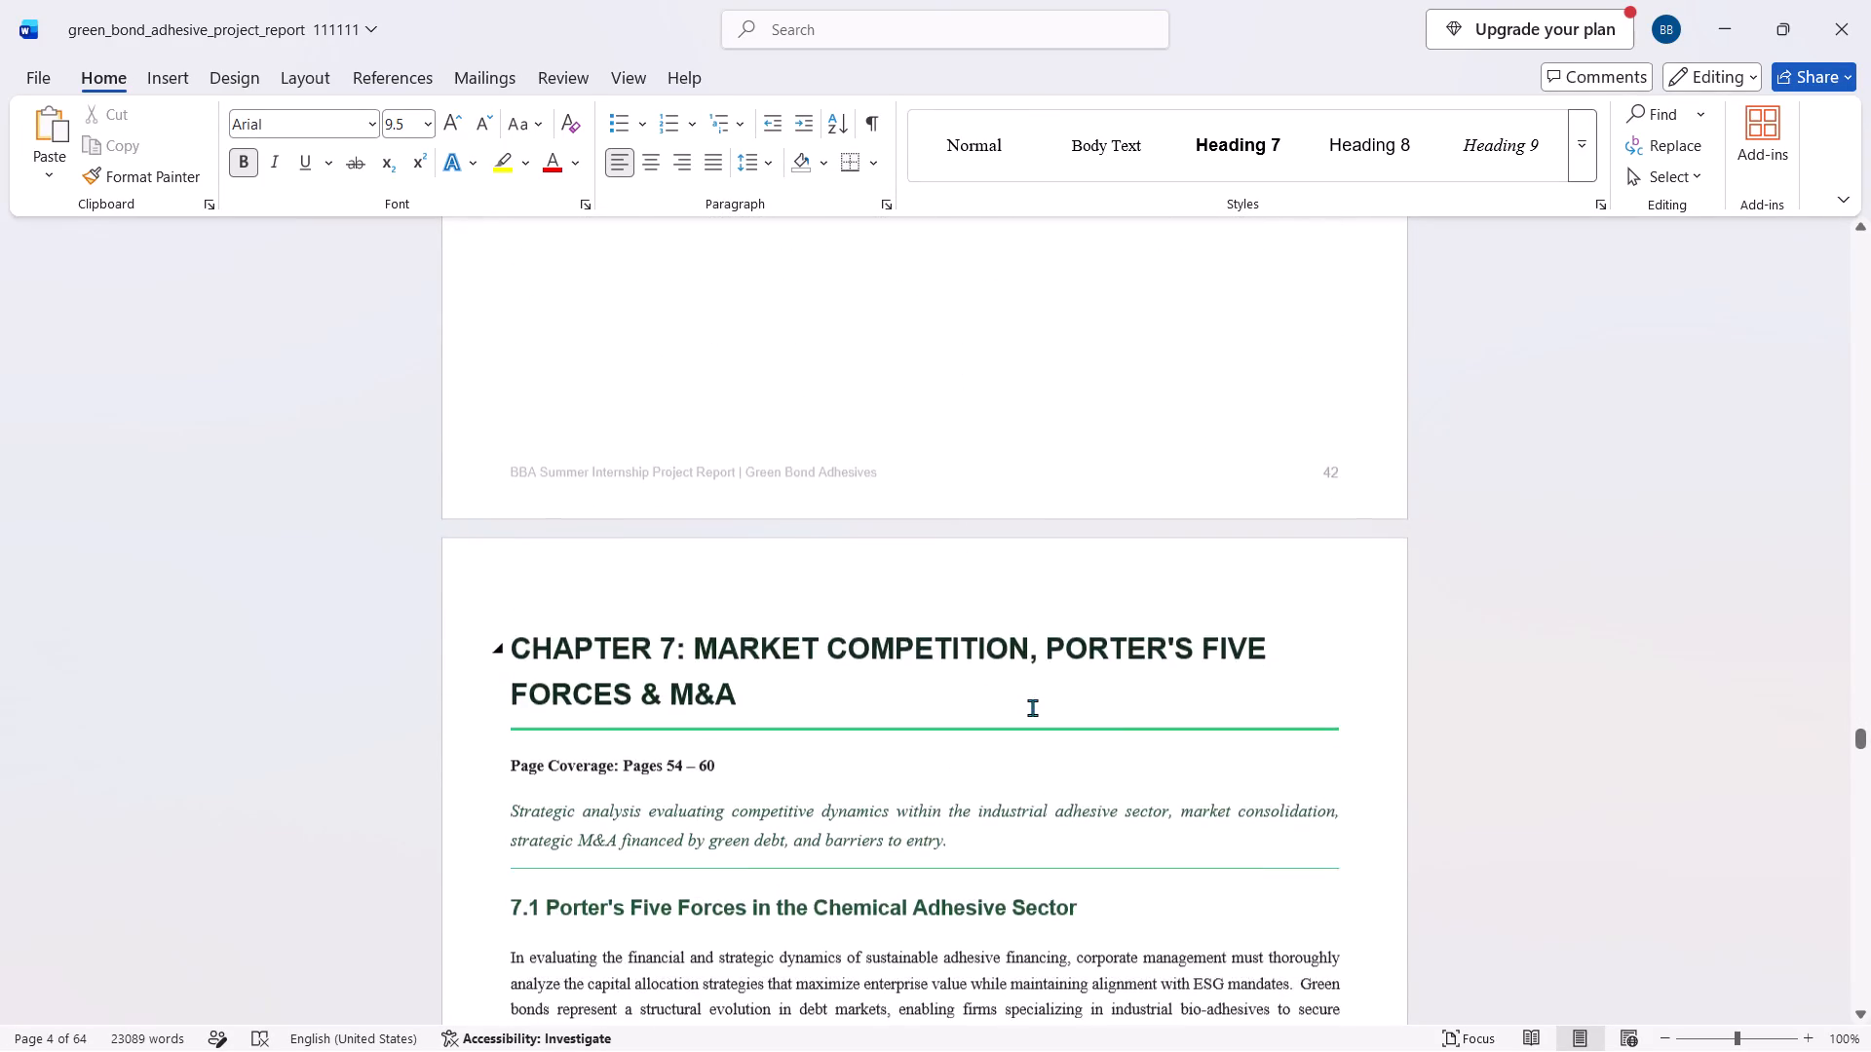
Find the start of Chapter 6: Regulatory, Policy Framework & Tax Incentives and check which page it begins on.
{"action": "scroll", "coordinate": [1033, 708], "scroll_direction": "up", "scroll_amount": 2}
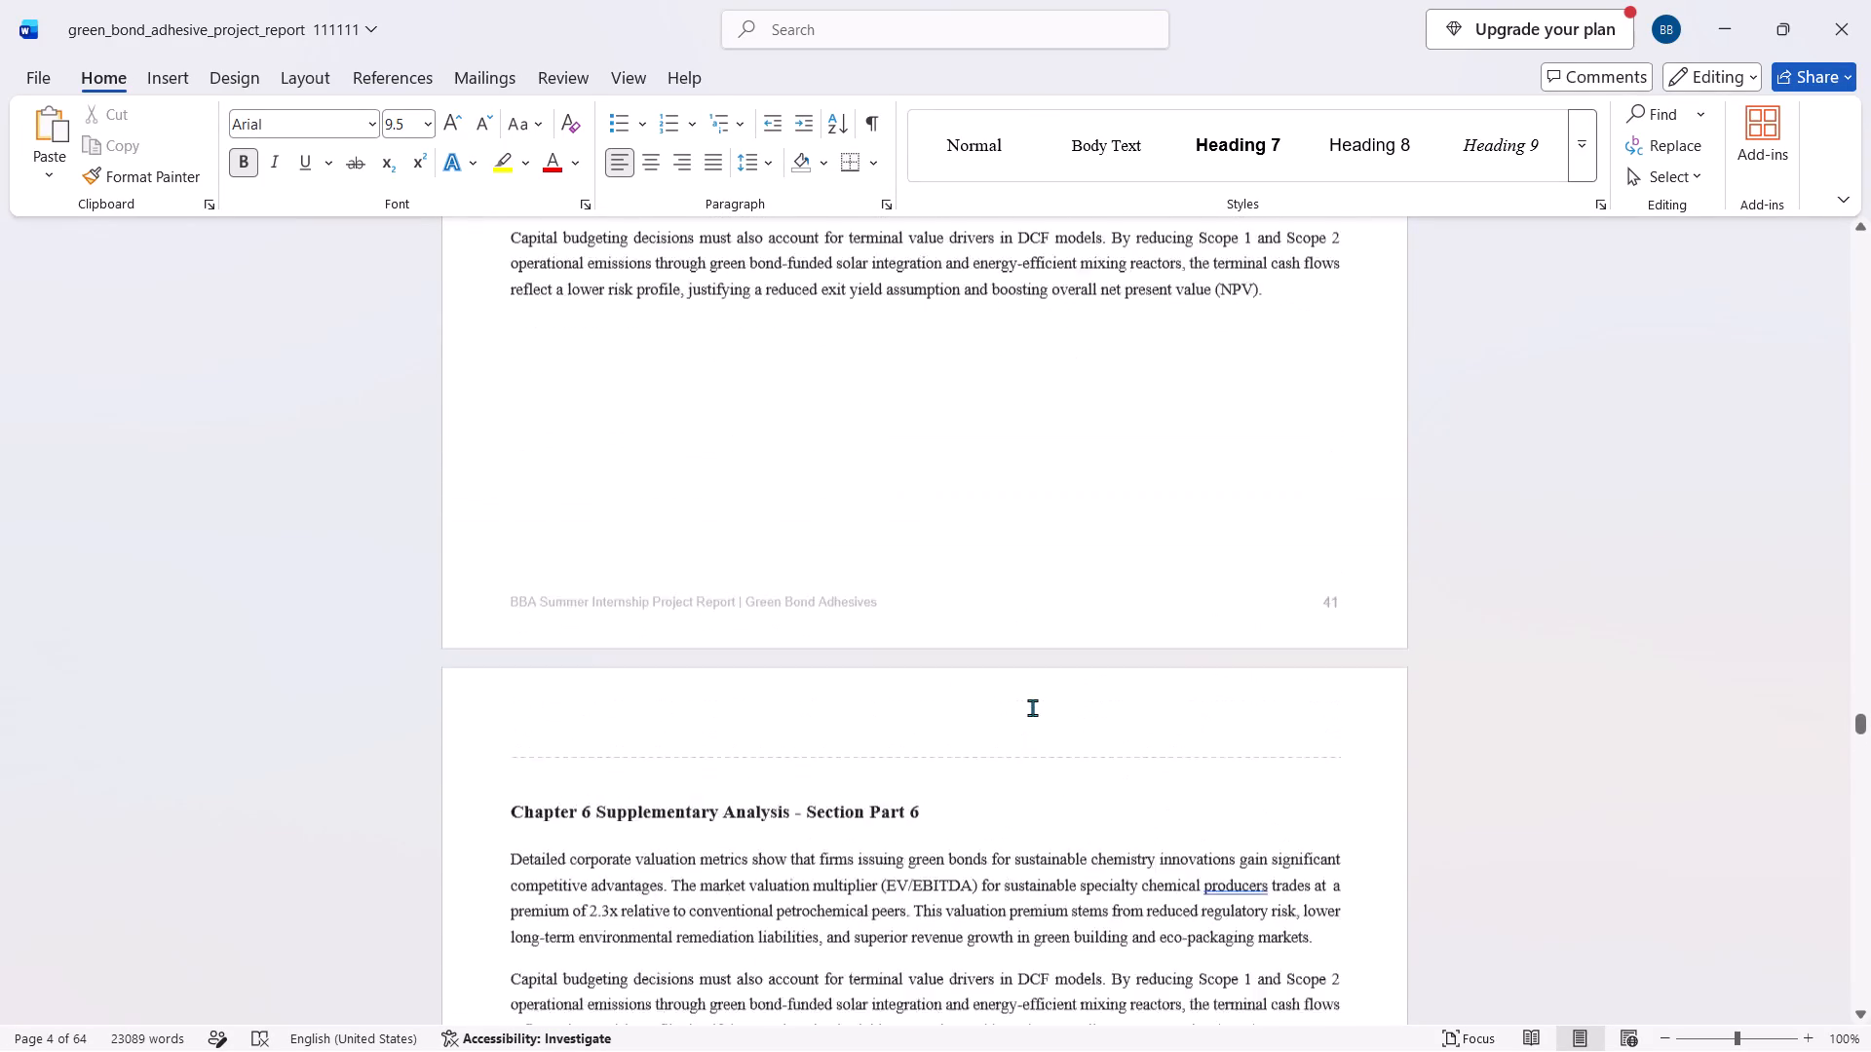
{"action": "scroll", "coordinate": [1033, 708], "scroll_direction": "up", "scroll_amount": 4}
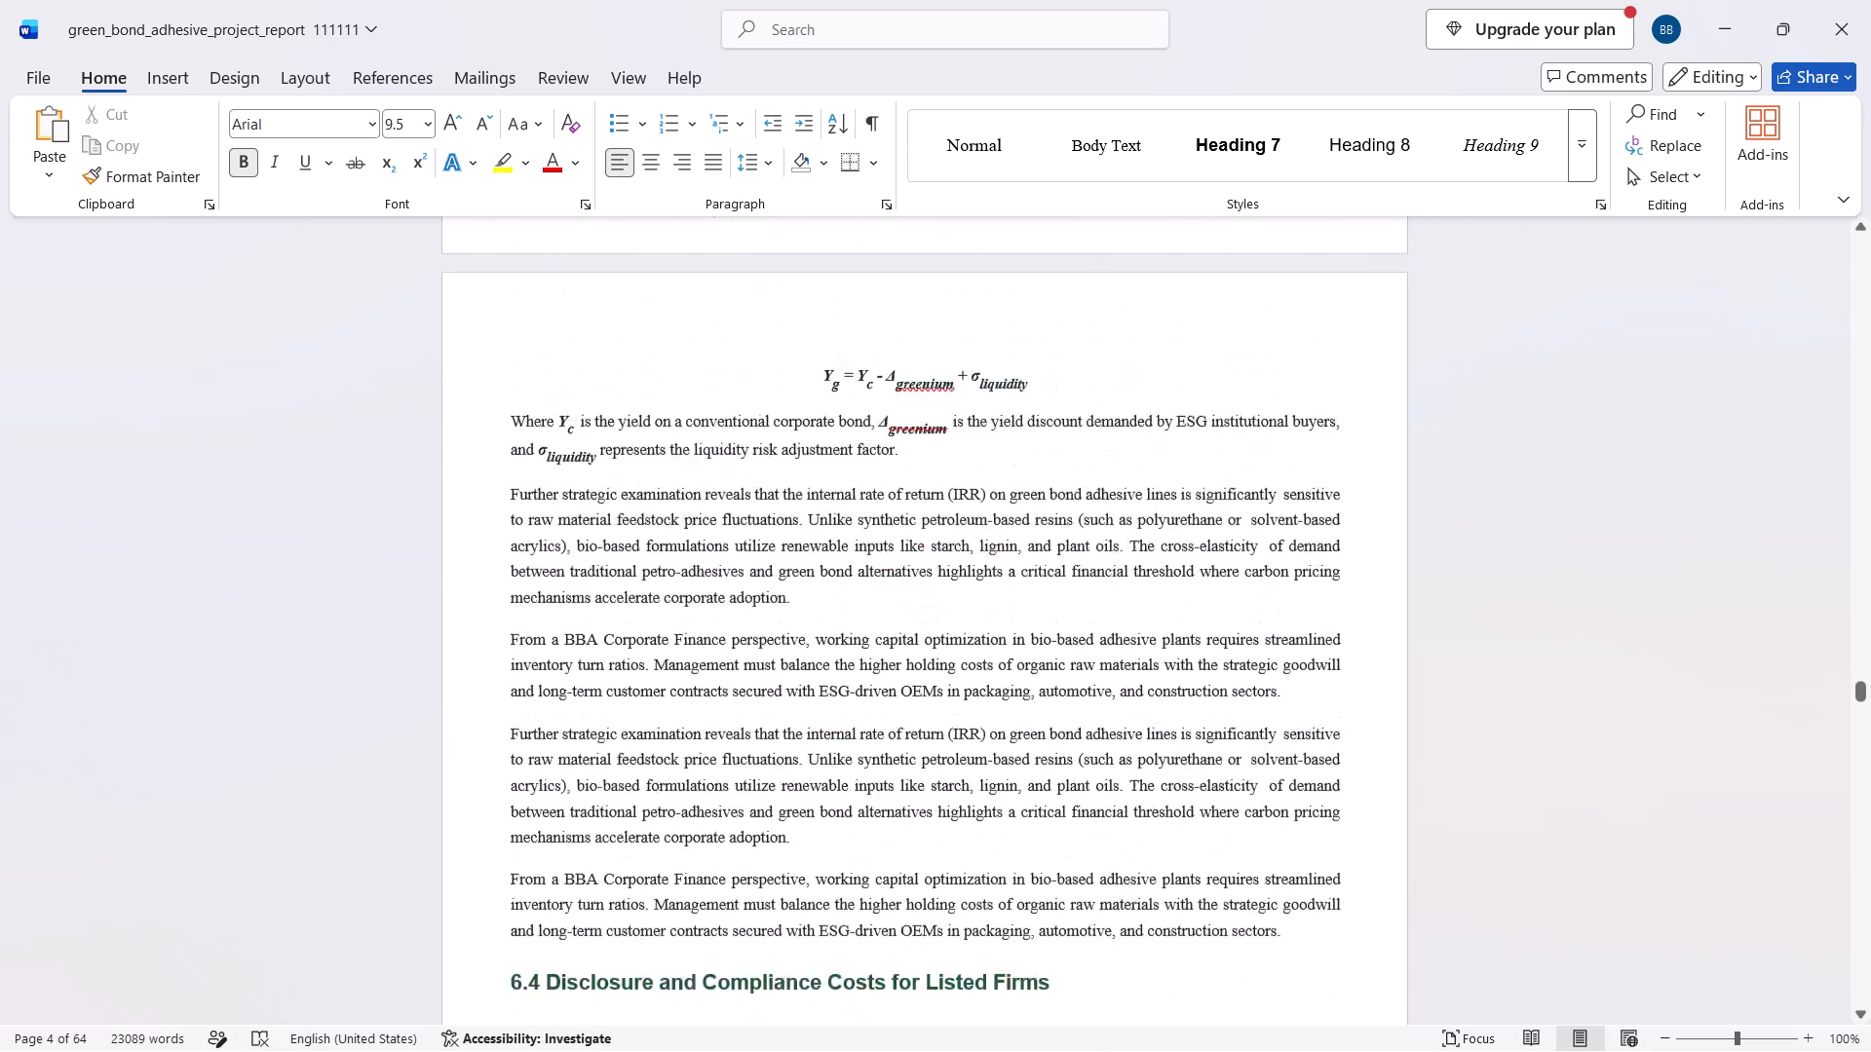
{"action": "scroll", "coordinate": [1033, 708], "scroll_direction": "up", "scroll_amount": 2}
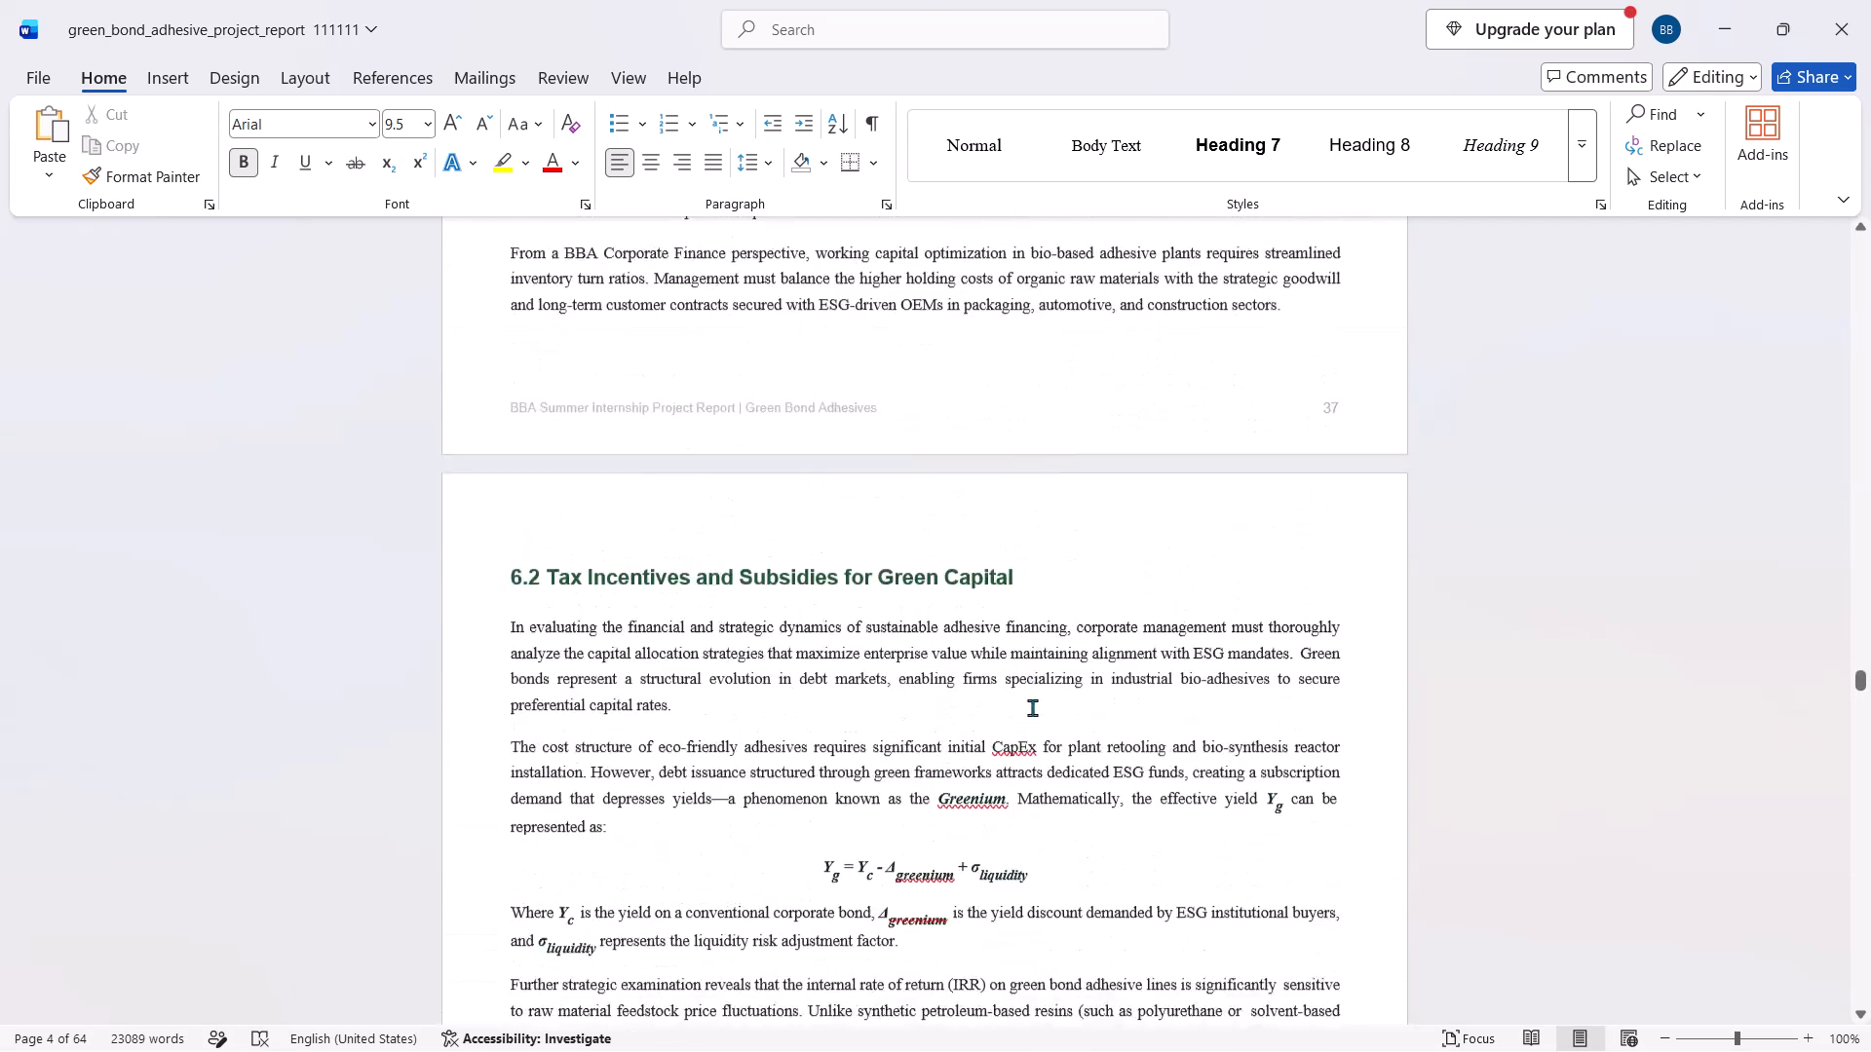
{"action": "scroll", "coordinate": [1033, 708], "scroll_direction": "up", "scroll_amount": 3}
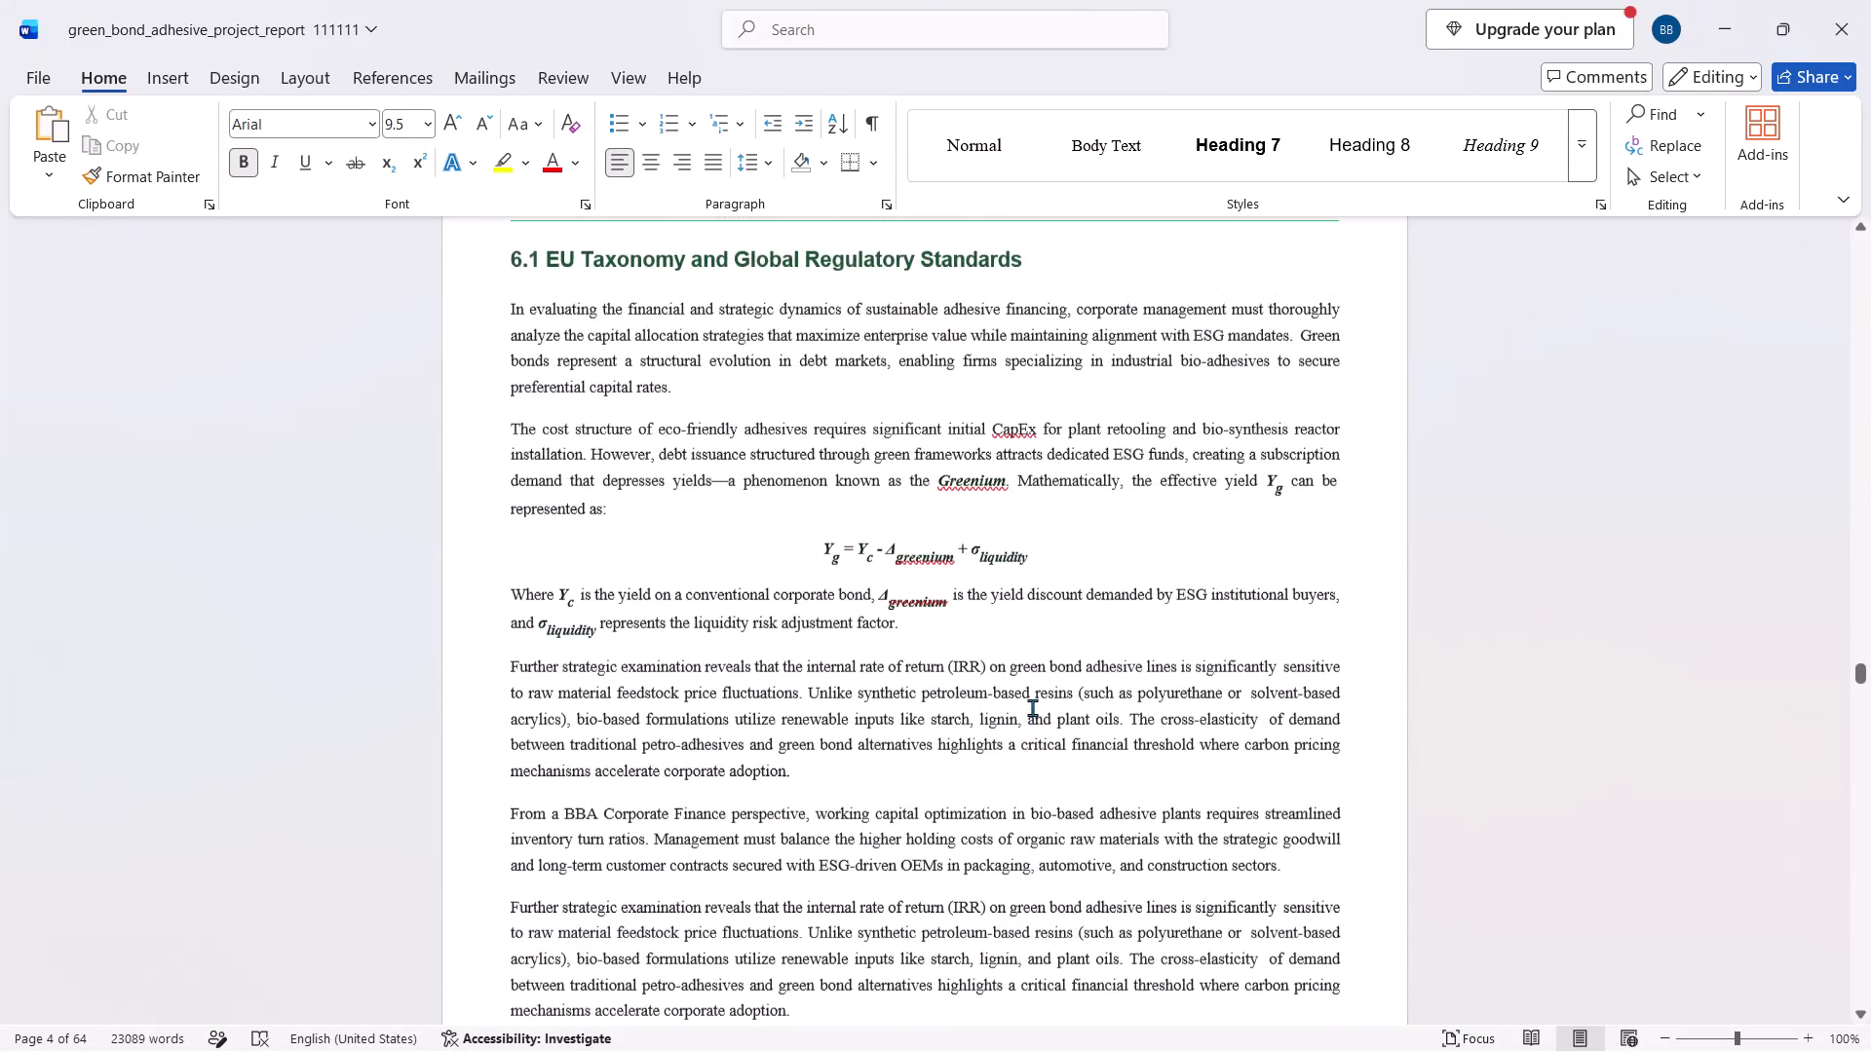
{"action": "scroll", "coordinate": [1033, 708], "scroll_direction": "up", "scroll_amount": 1}
{"action": "scroll", "coordinate": [1033, 708], "scroll_direction": "down", "scroll_amount": 1}
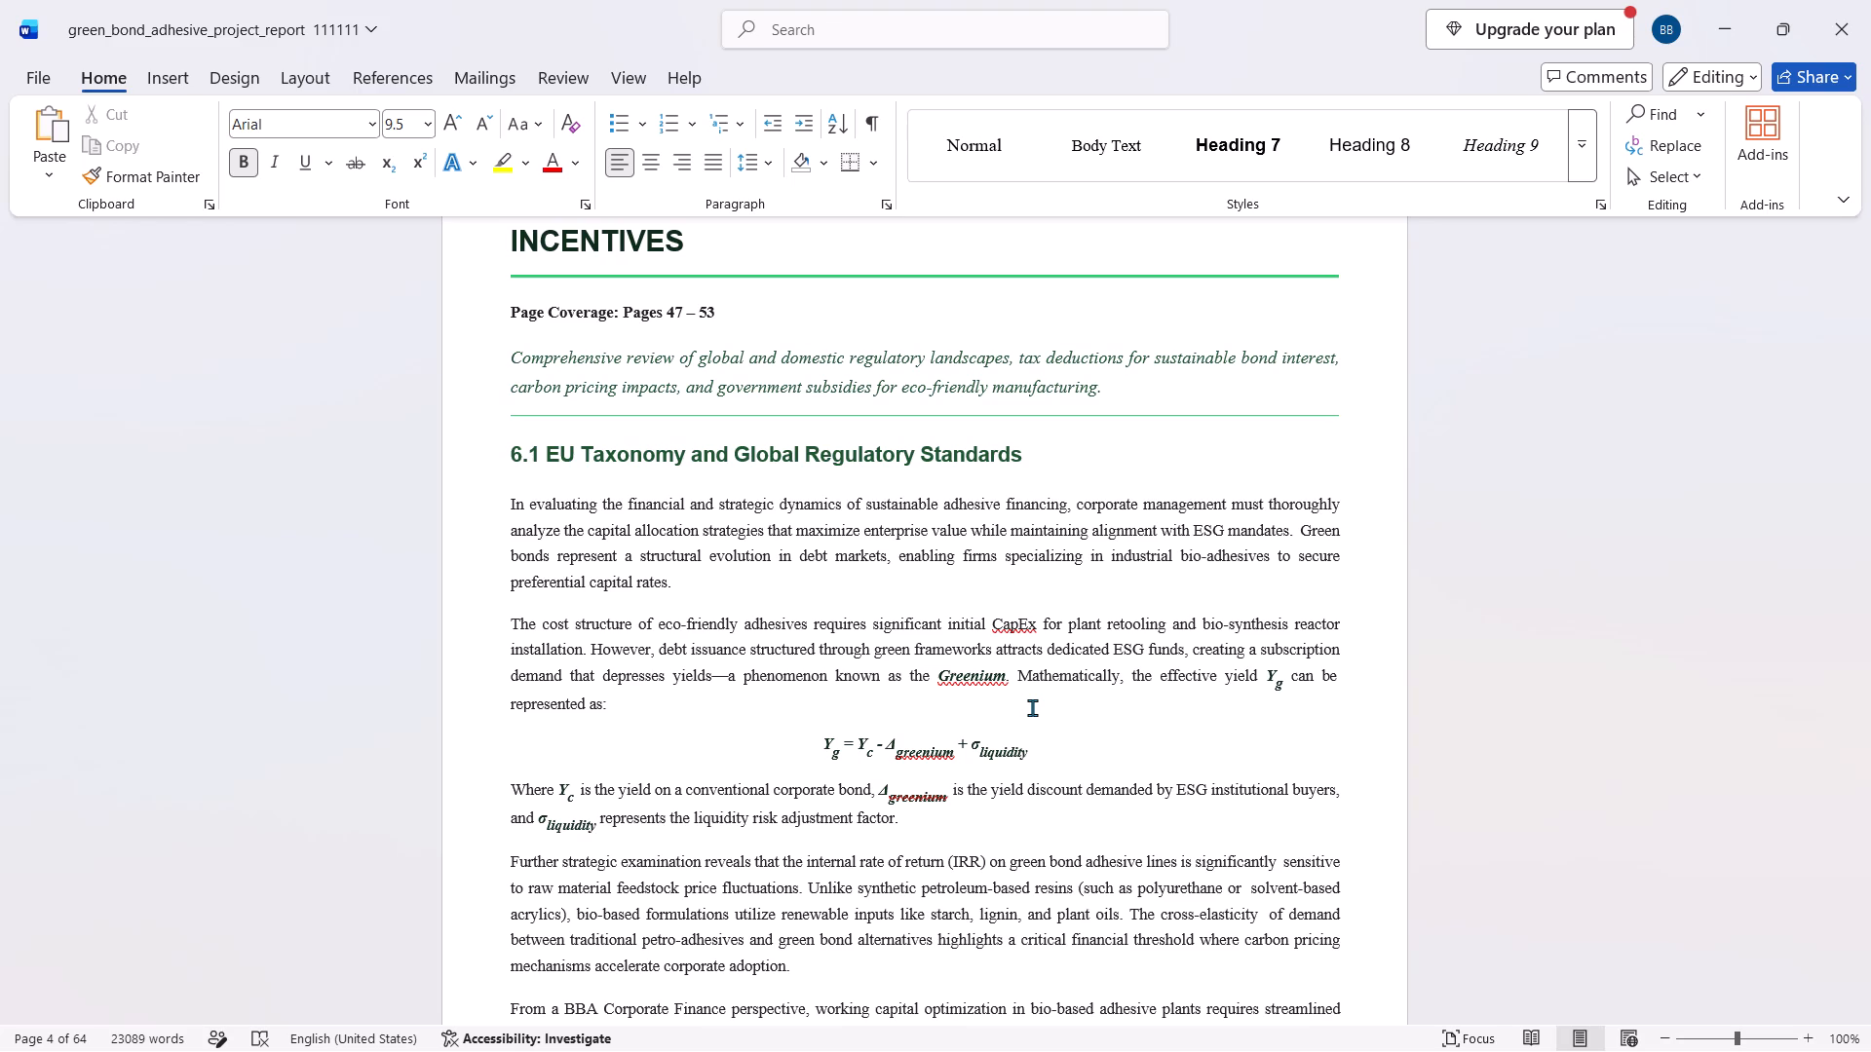
{"action": "scroll", "coordinate": [1033, 708], "scroll_direction": "down", "scroll_amount": 1}
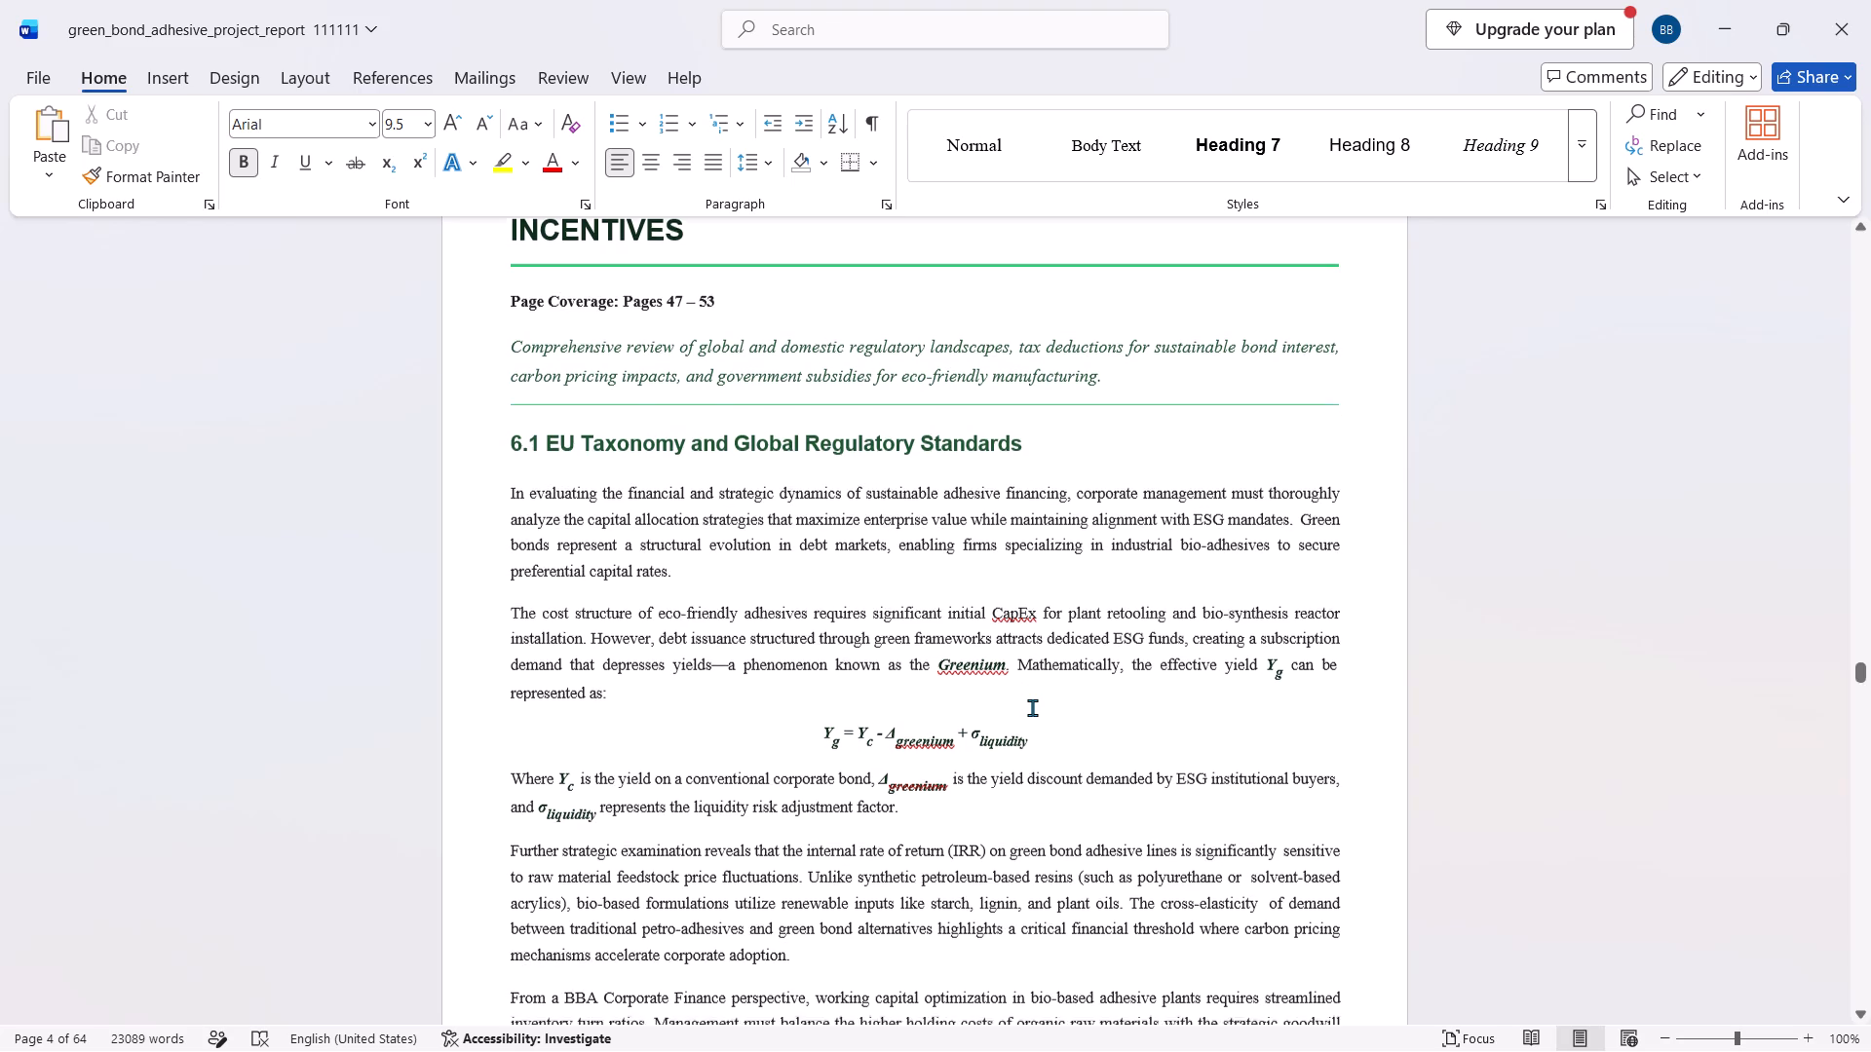
{"action": "scroll", "coordinate": [1033, 708], "scroll_direction": "down", "scroll_amount": 1}
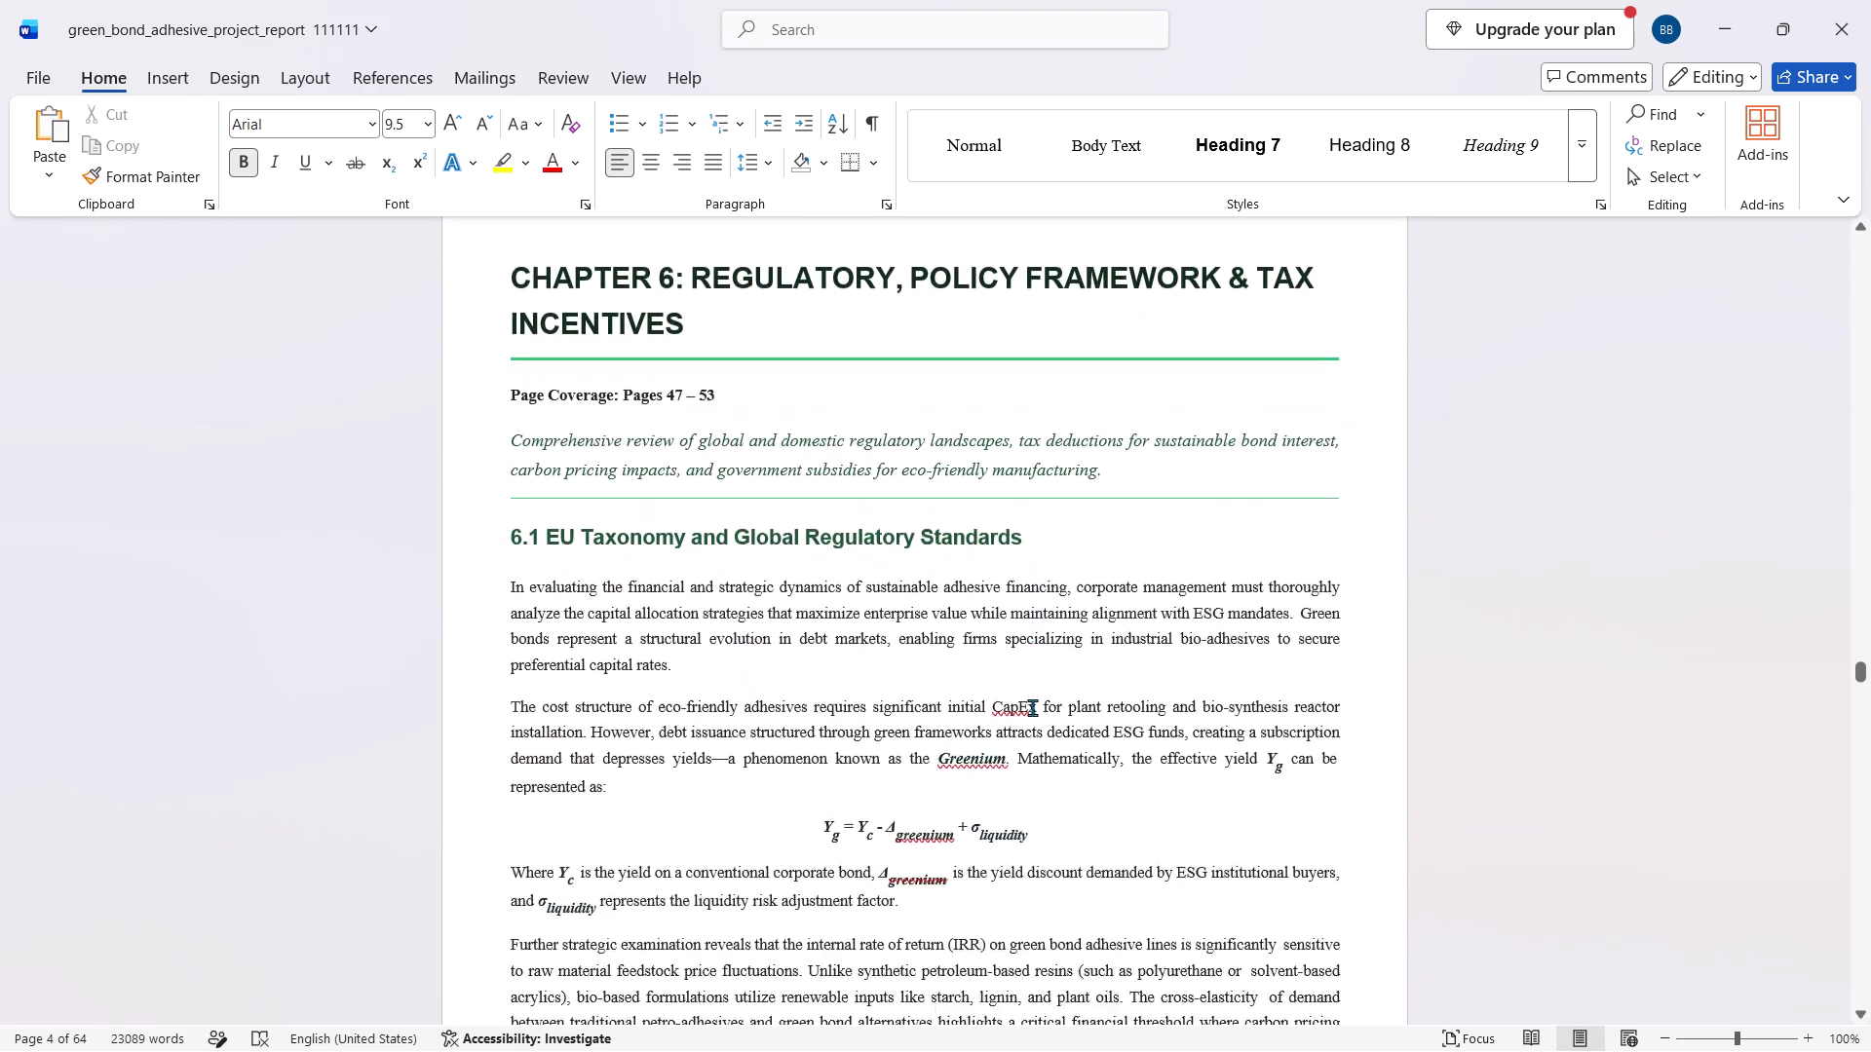
Go through Chapter 6 to the Chapter 7: Market Competition heading and check its starting page from the footers.
{"action": "scroll", "coordinate": [1033, 708], "scroll_direction": "down", "scroll_amount": 1}
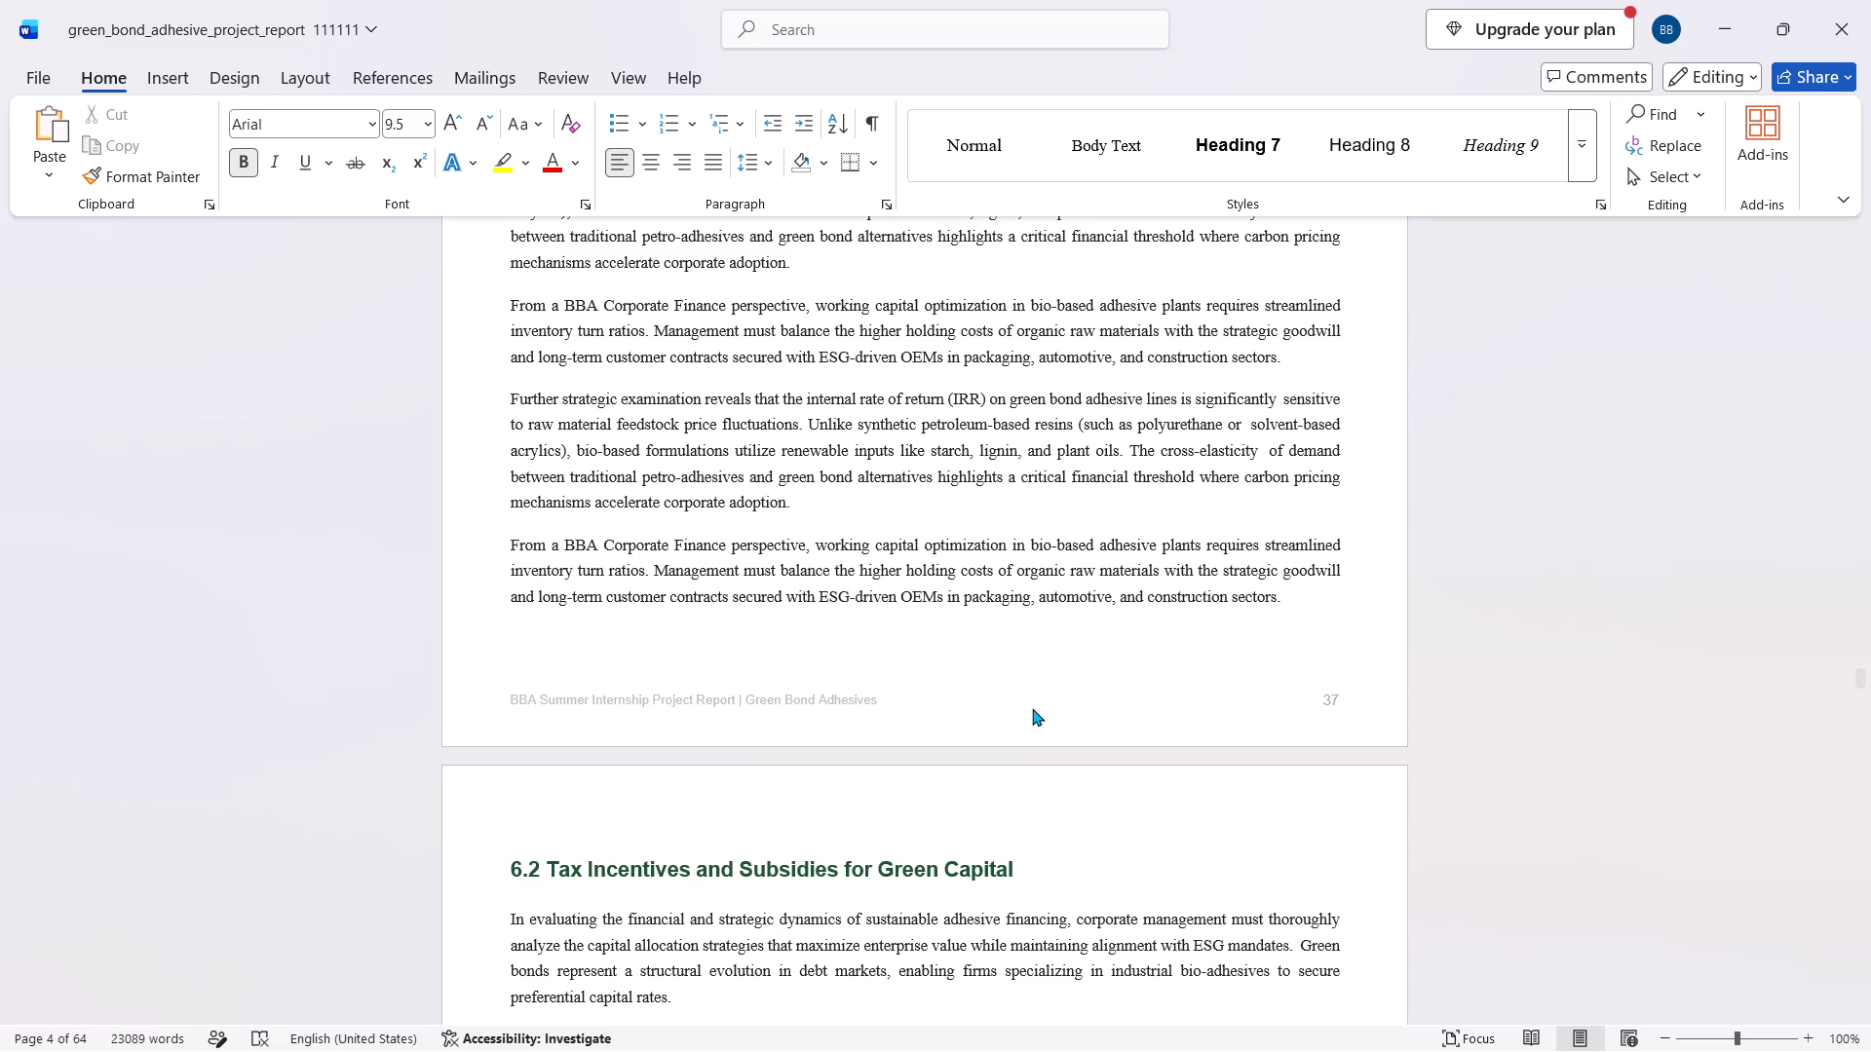
{"action": "scroll", "coordinate": [1033, 708], "scroll_direction": "down", "scroll_amount": 1}
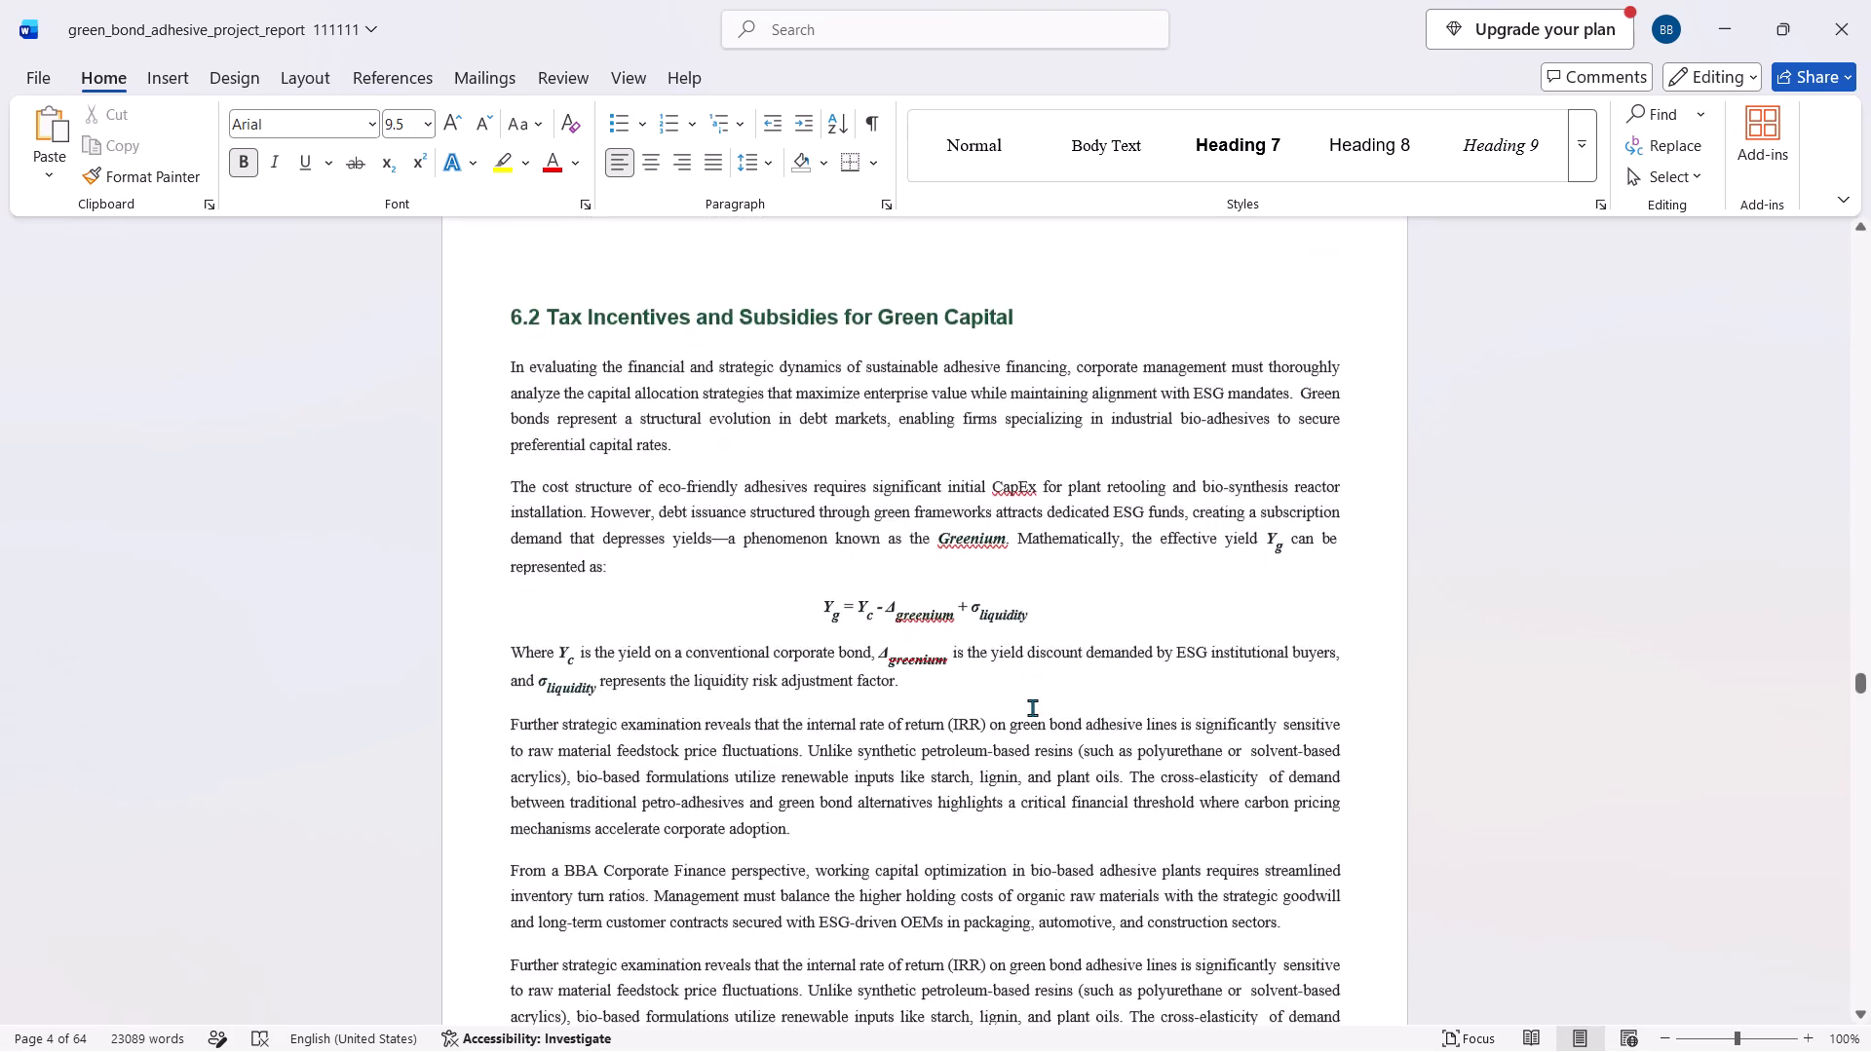
{"action": "scroll", "coordinate": [1033, 708], "scroll_direction": "down", "scroll_amount": 3}
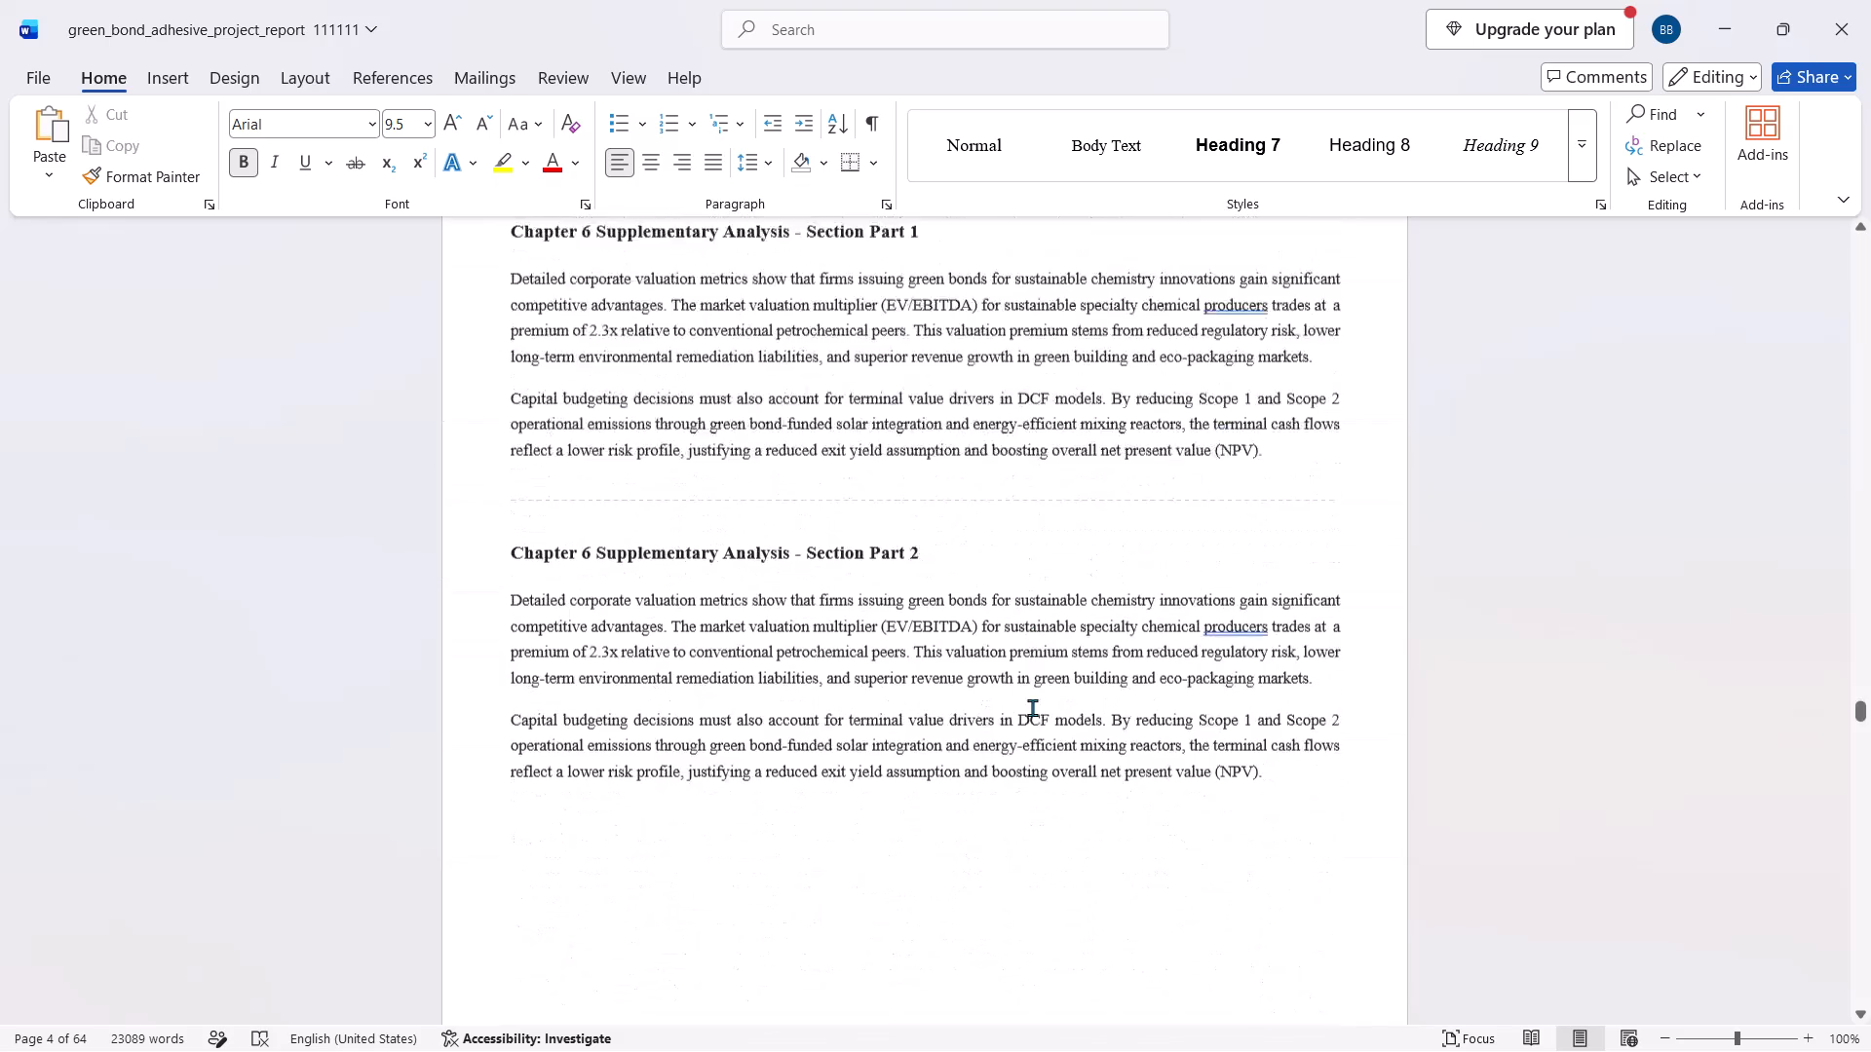
{"action": "scroll", "coordinate": [1033, 708], "scroll_direction": "down", "scroll_amount": 3}
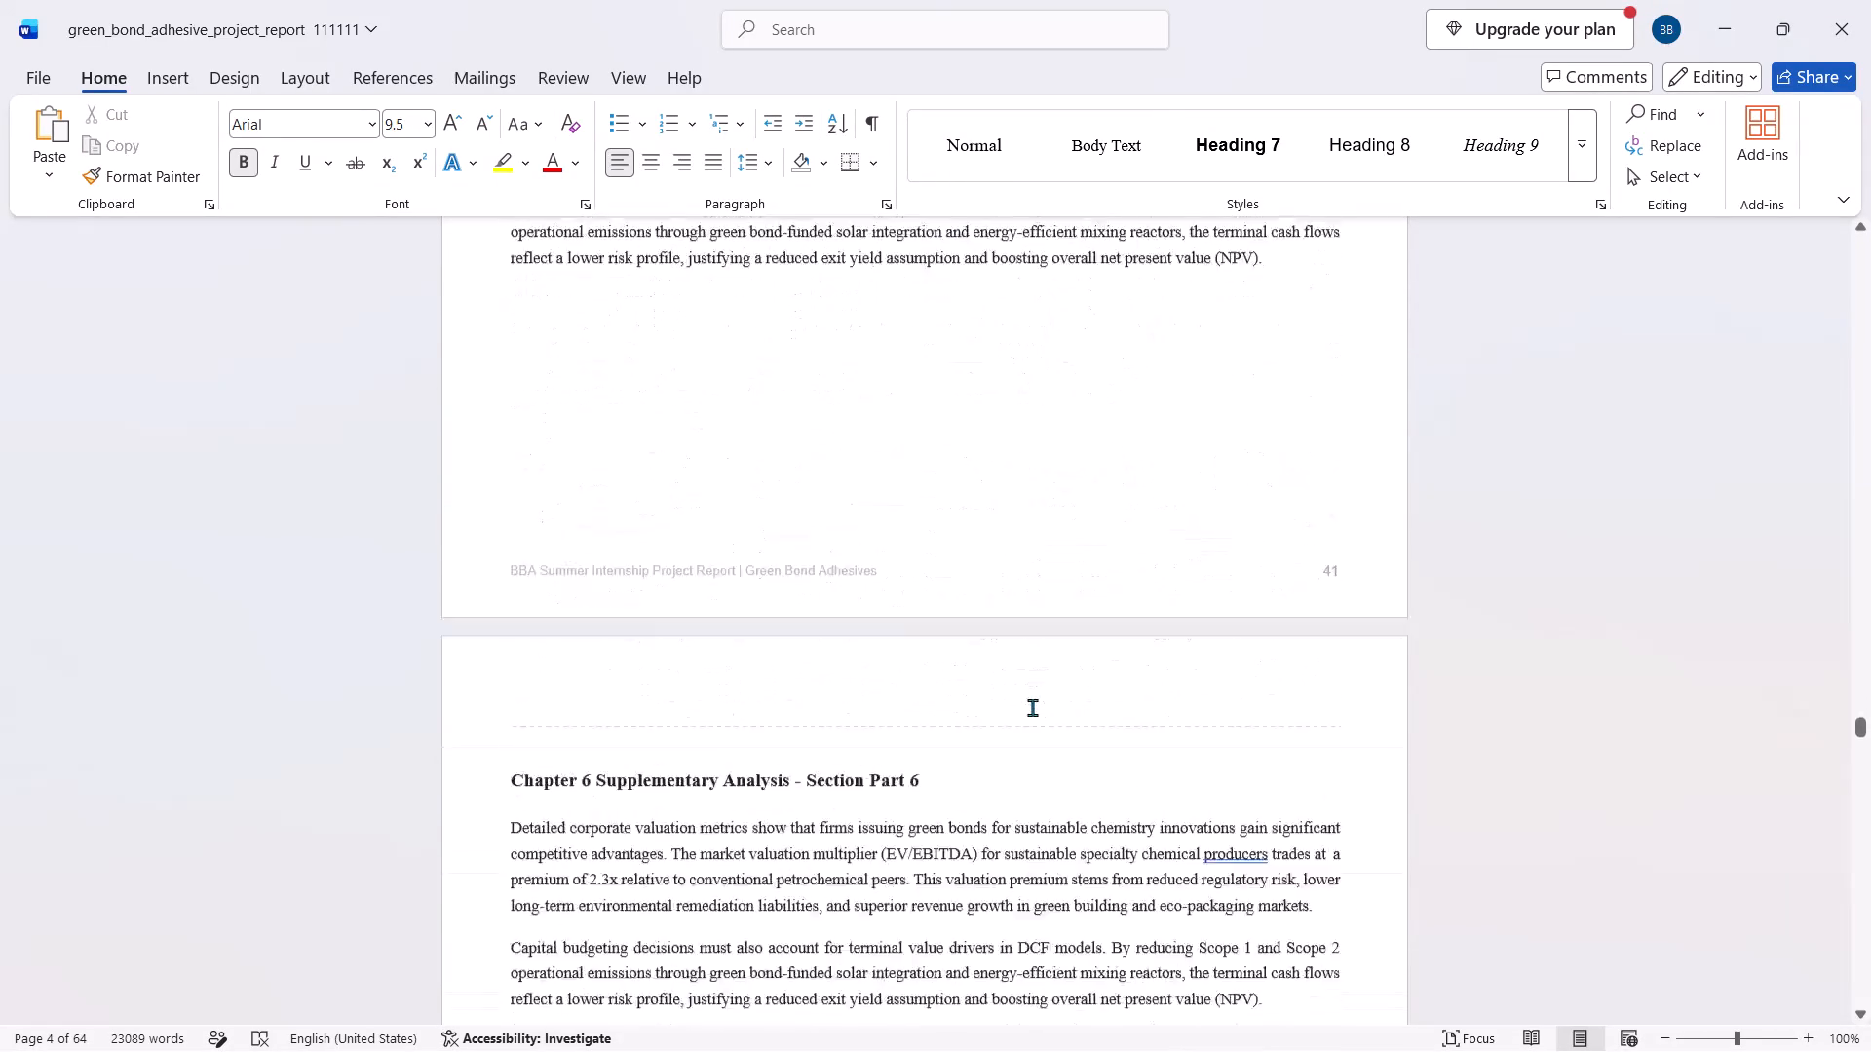
{"action": "scroll", "coordinate": [1033, 708], "scroll_direction": "down", "scroll_amount": 4}
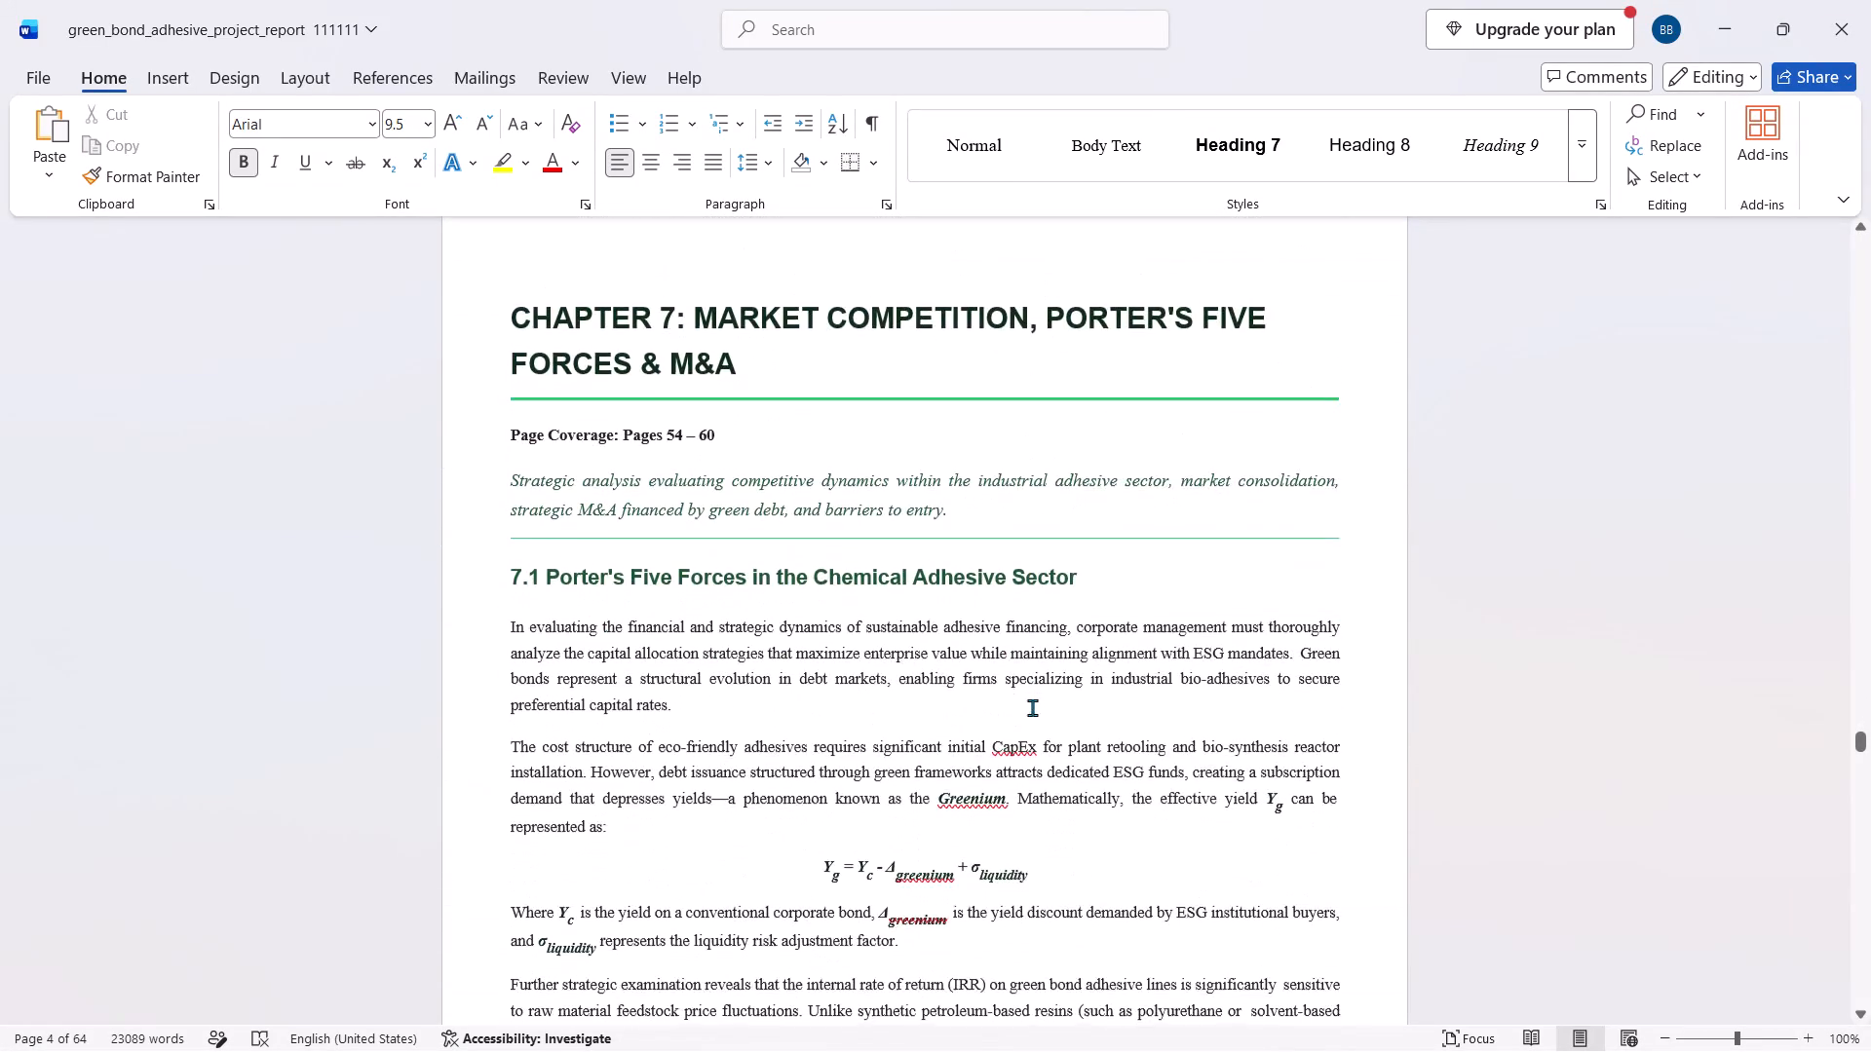
Go through Chapter 7 to the Chapter 8: Portfolio Optimization heading and check its starting page from the footers.
{"action": "scroll", "coordinate": [1033, 708], "scroll_direction": "down", "scroll_amount": 1}
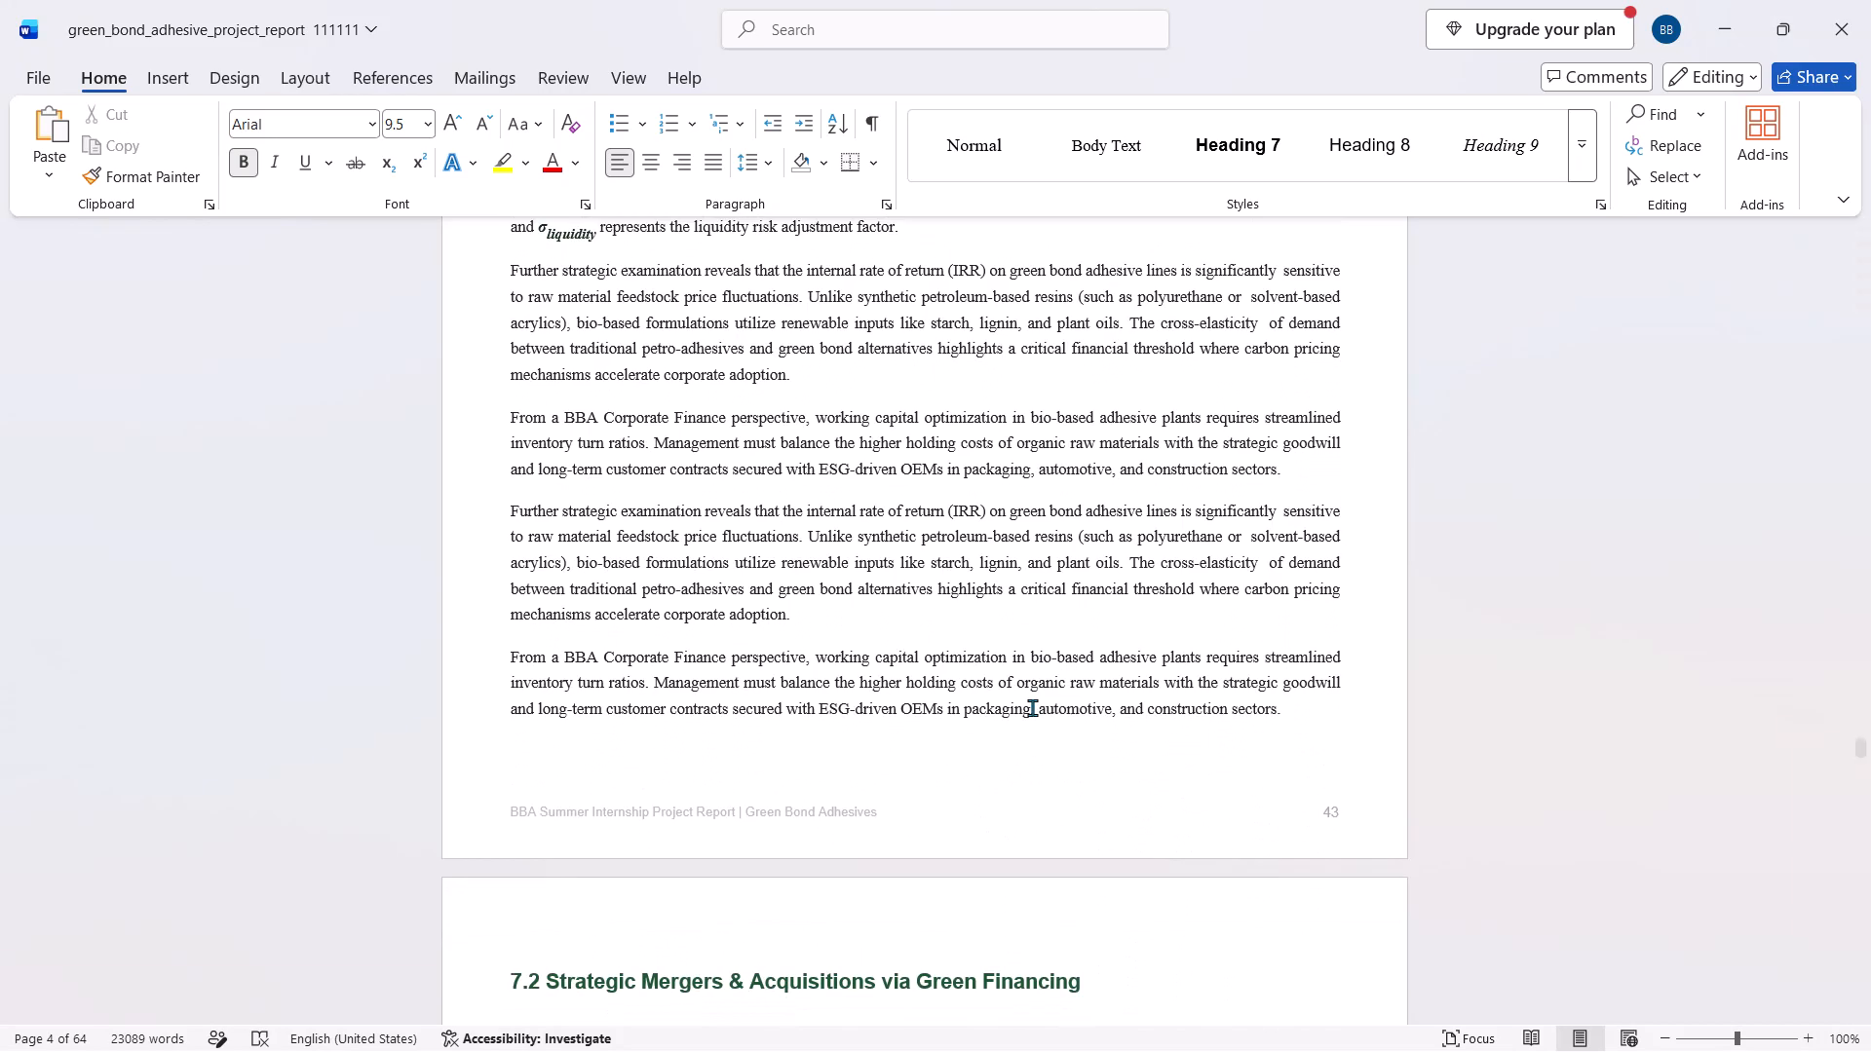
{"action": "scroll", "coordinate": [1033, 708], "scroll_direction": "down", "scroll_amount": 1}
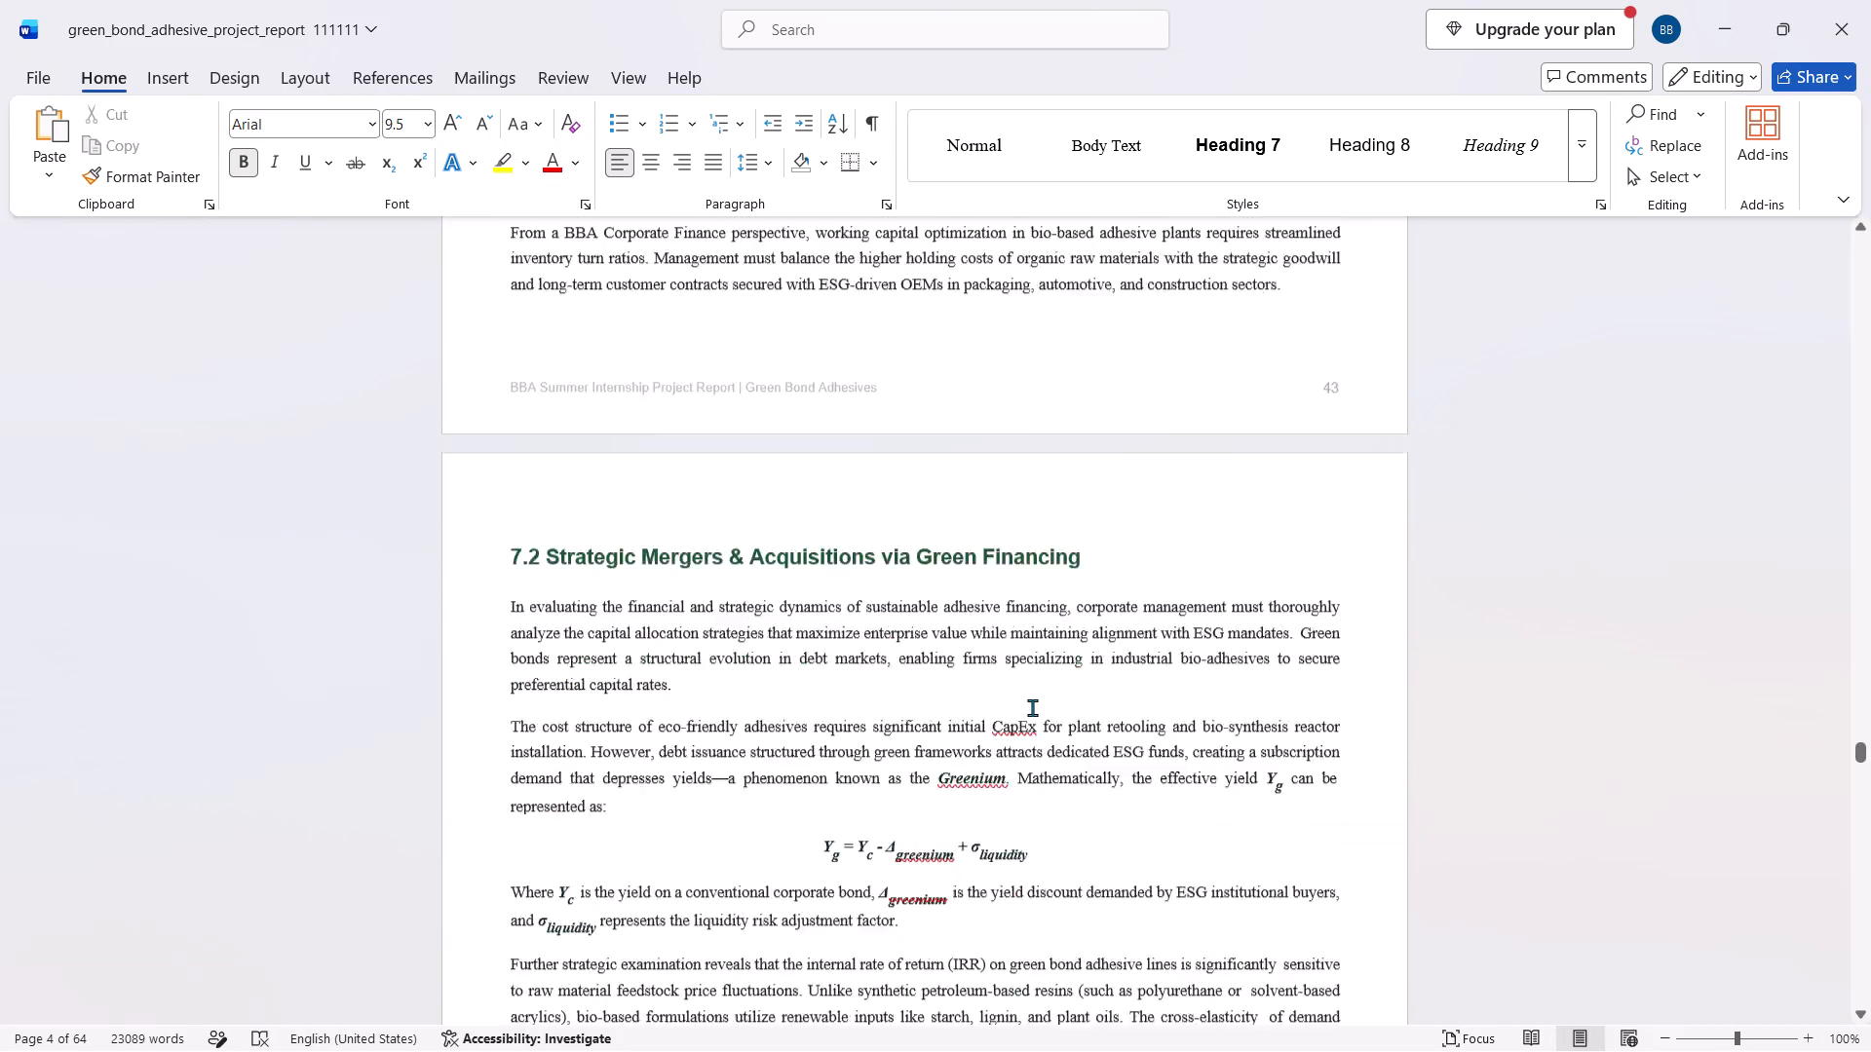
{"action": "scroll", "coordinate": [1033, 708], "scroll_direction": "down", "scroll_amount": 3}
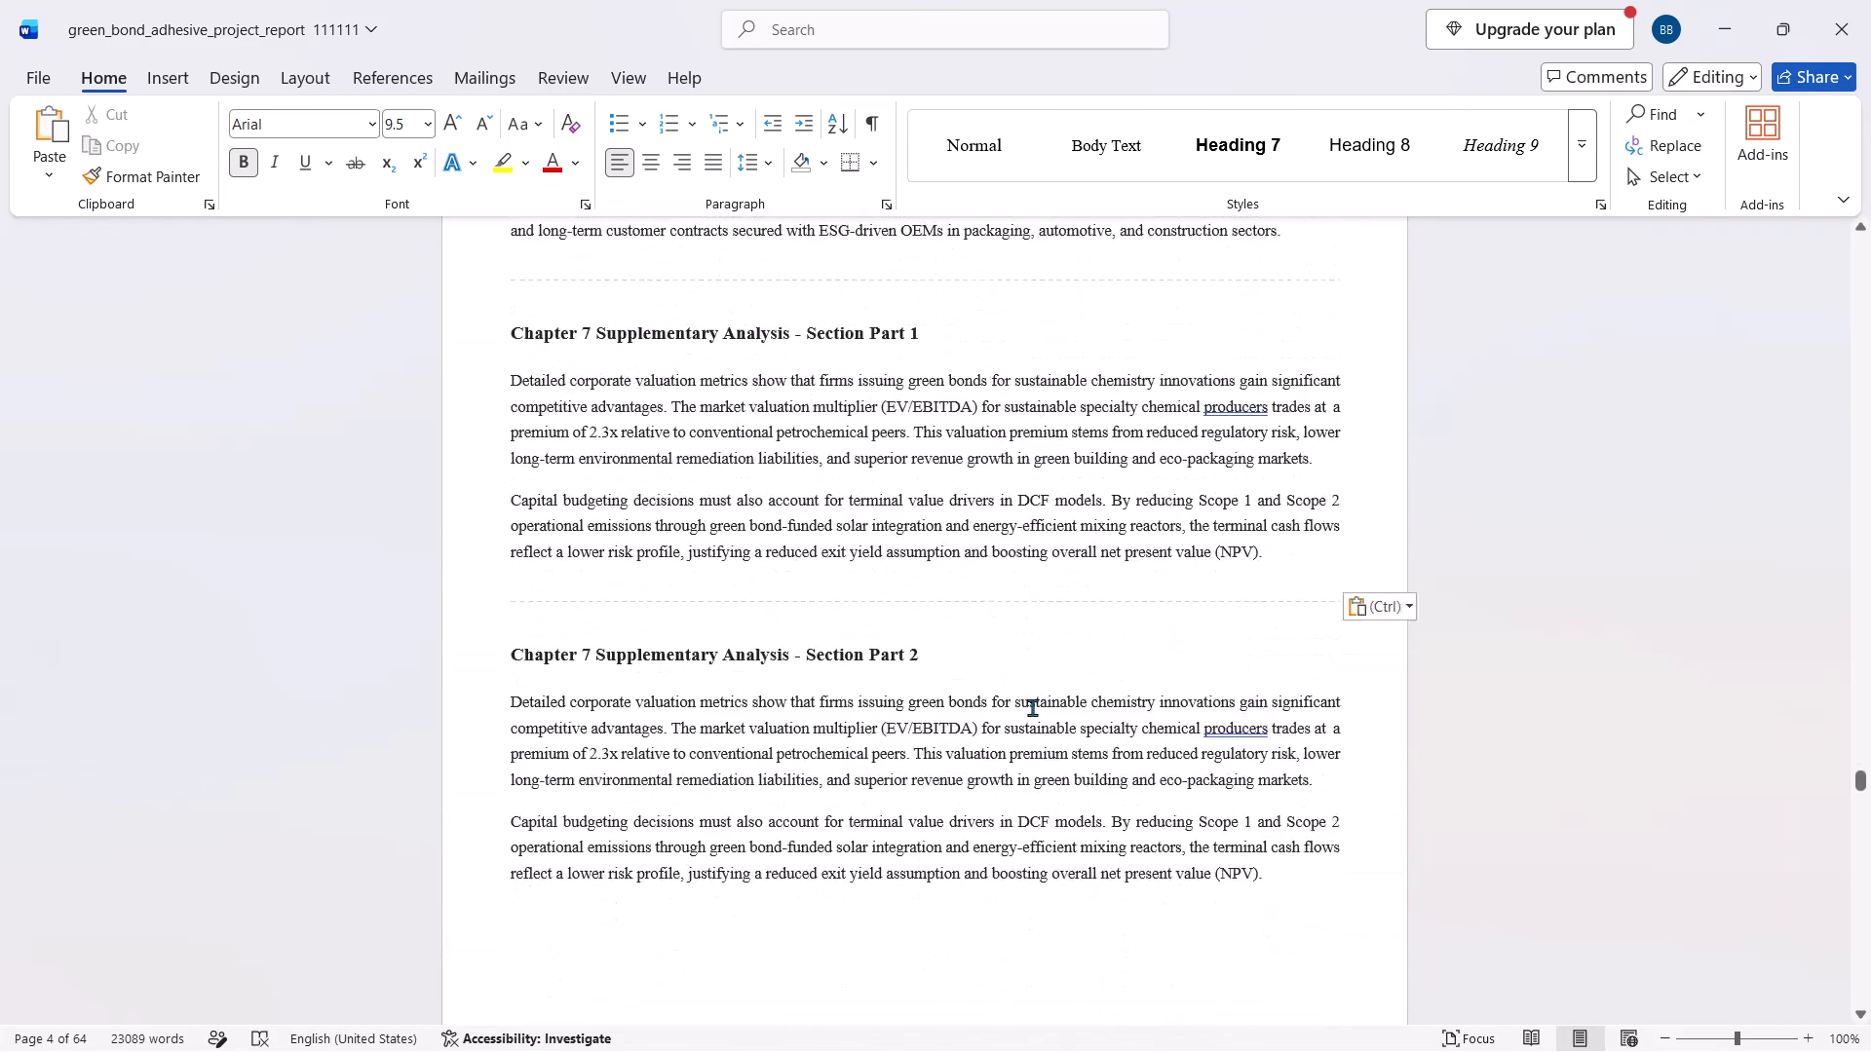
{"action": "scroll", "coordinate": [1033, 708], "scroll_direction": "down", "scroll_amount": 4}
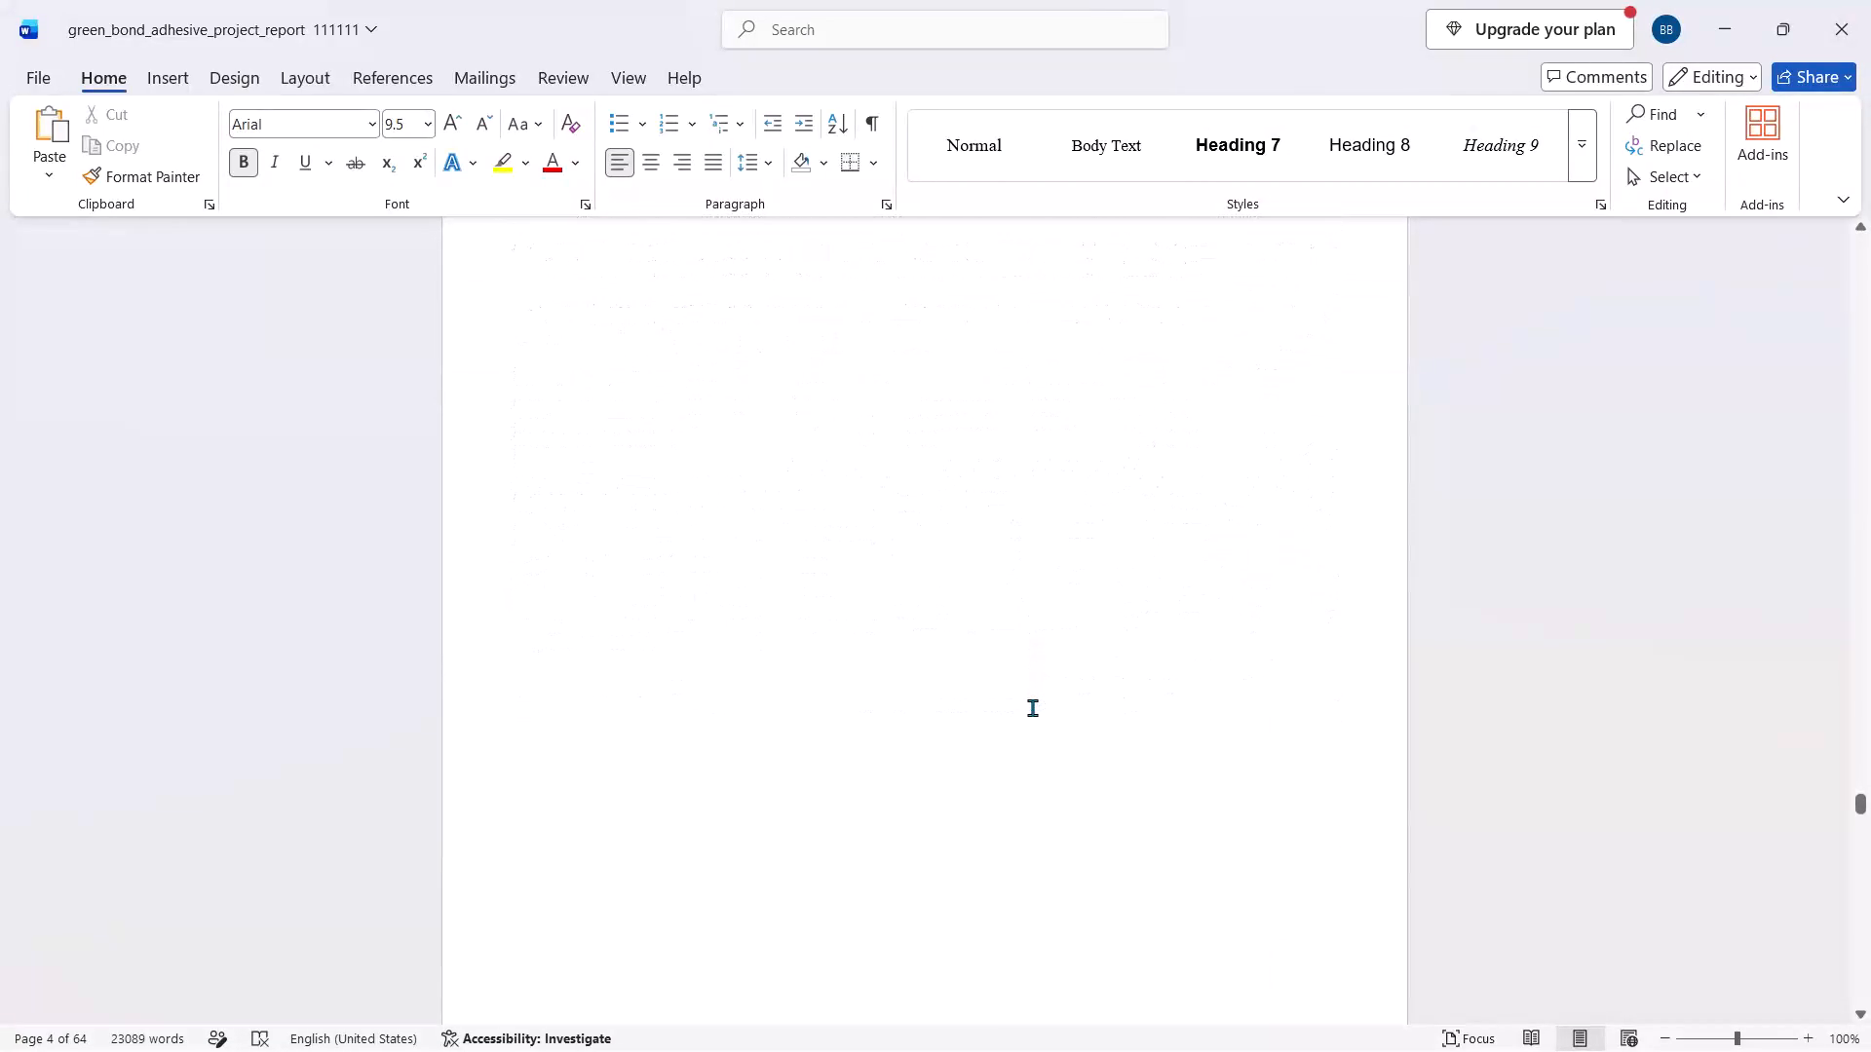
{"action": "scroll", "coordinate": [1033, 708], "scroll_direction": "down", "scroll_amount": 1}
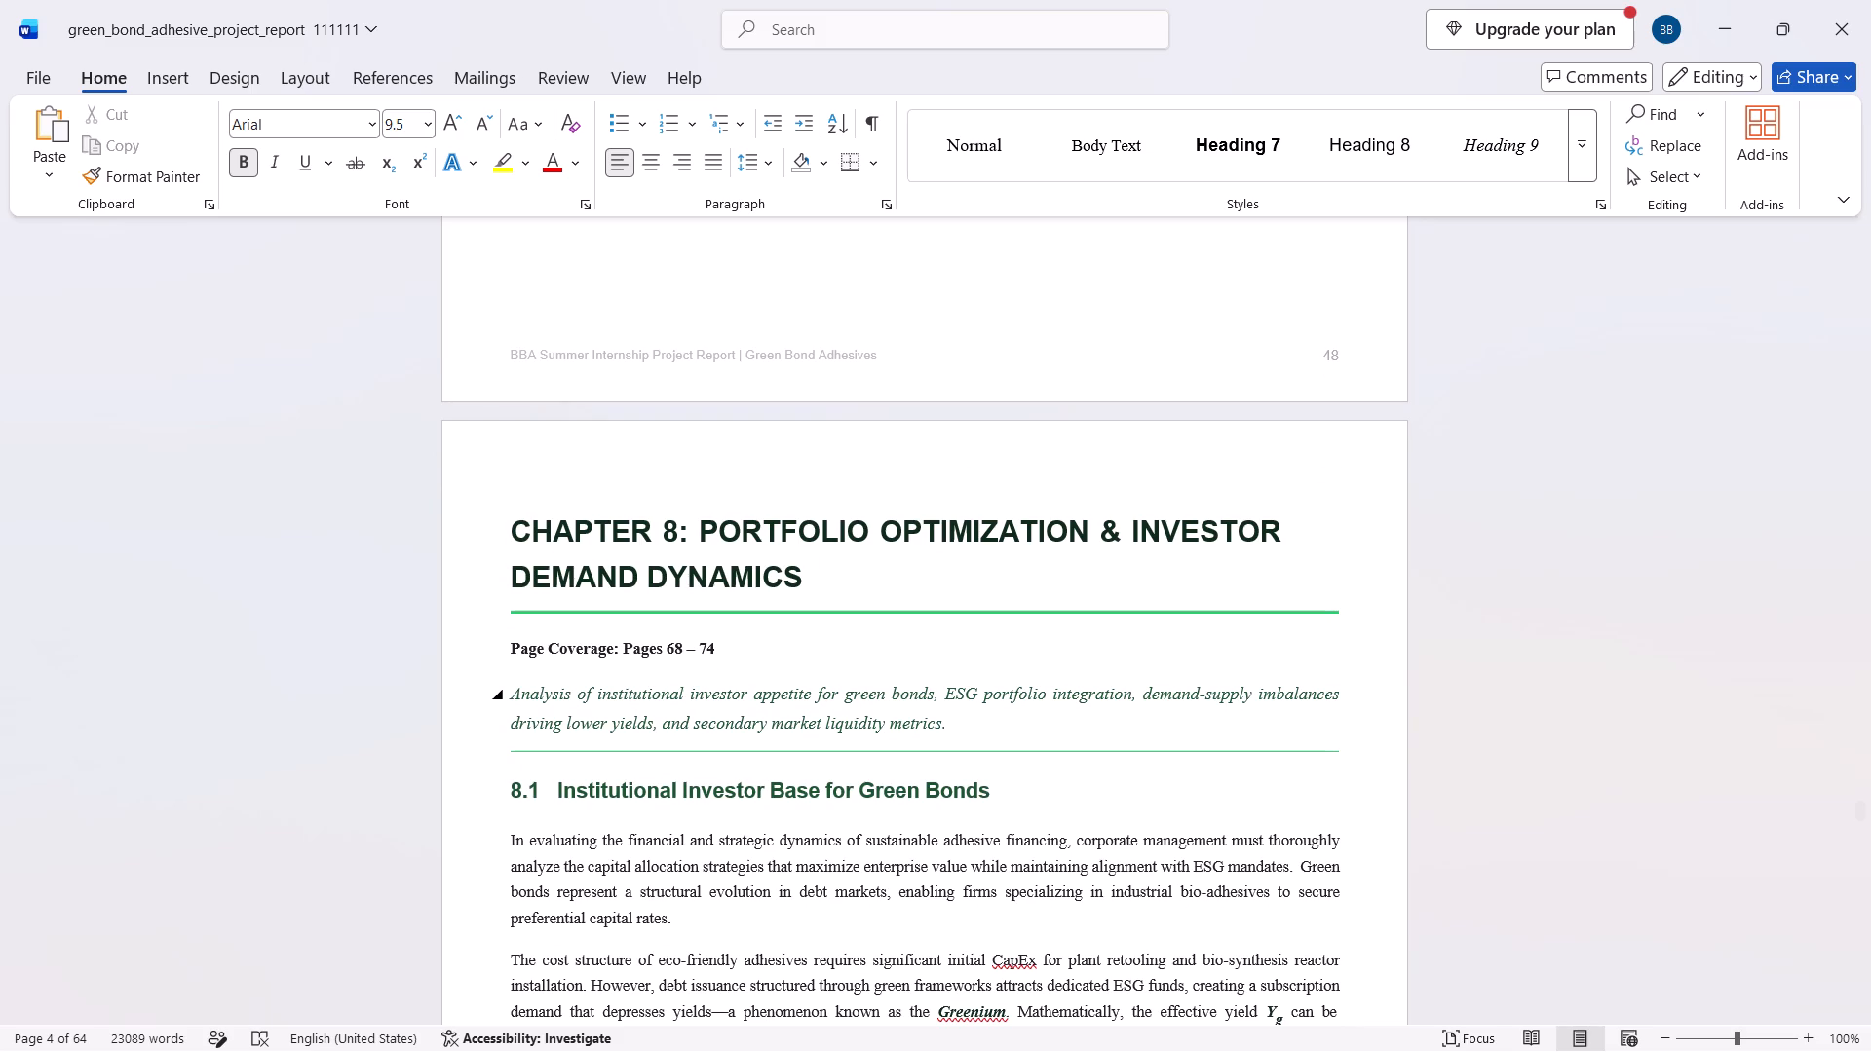
Go through Chapter 8 to the Chapter 9: Strategic Roadmap heading and check its starting page from the footers.
{"action": "scroll", "coordinate": [1033, 708], "scroll_direction": "down", "scroll_amount": 3}
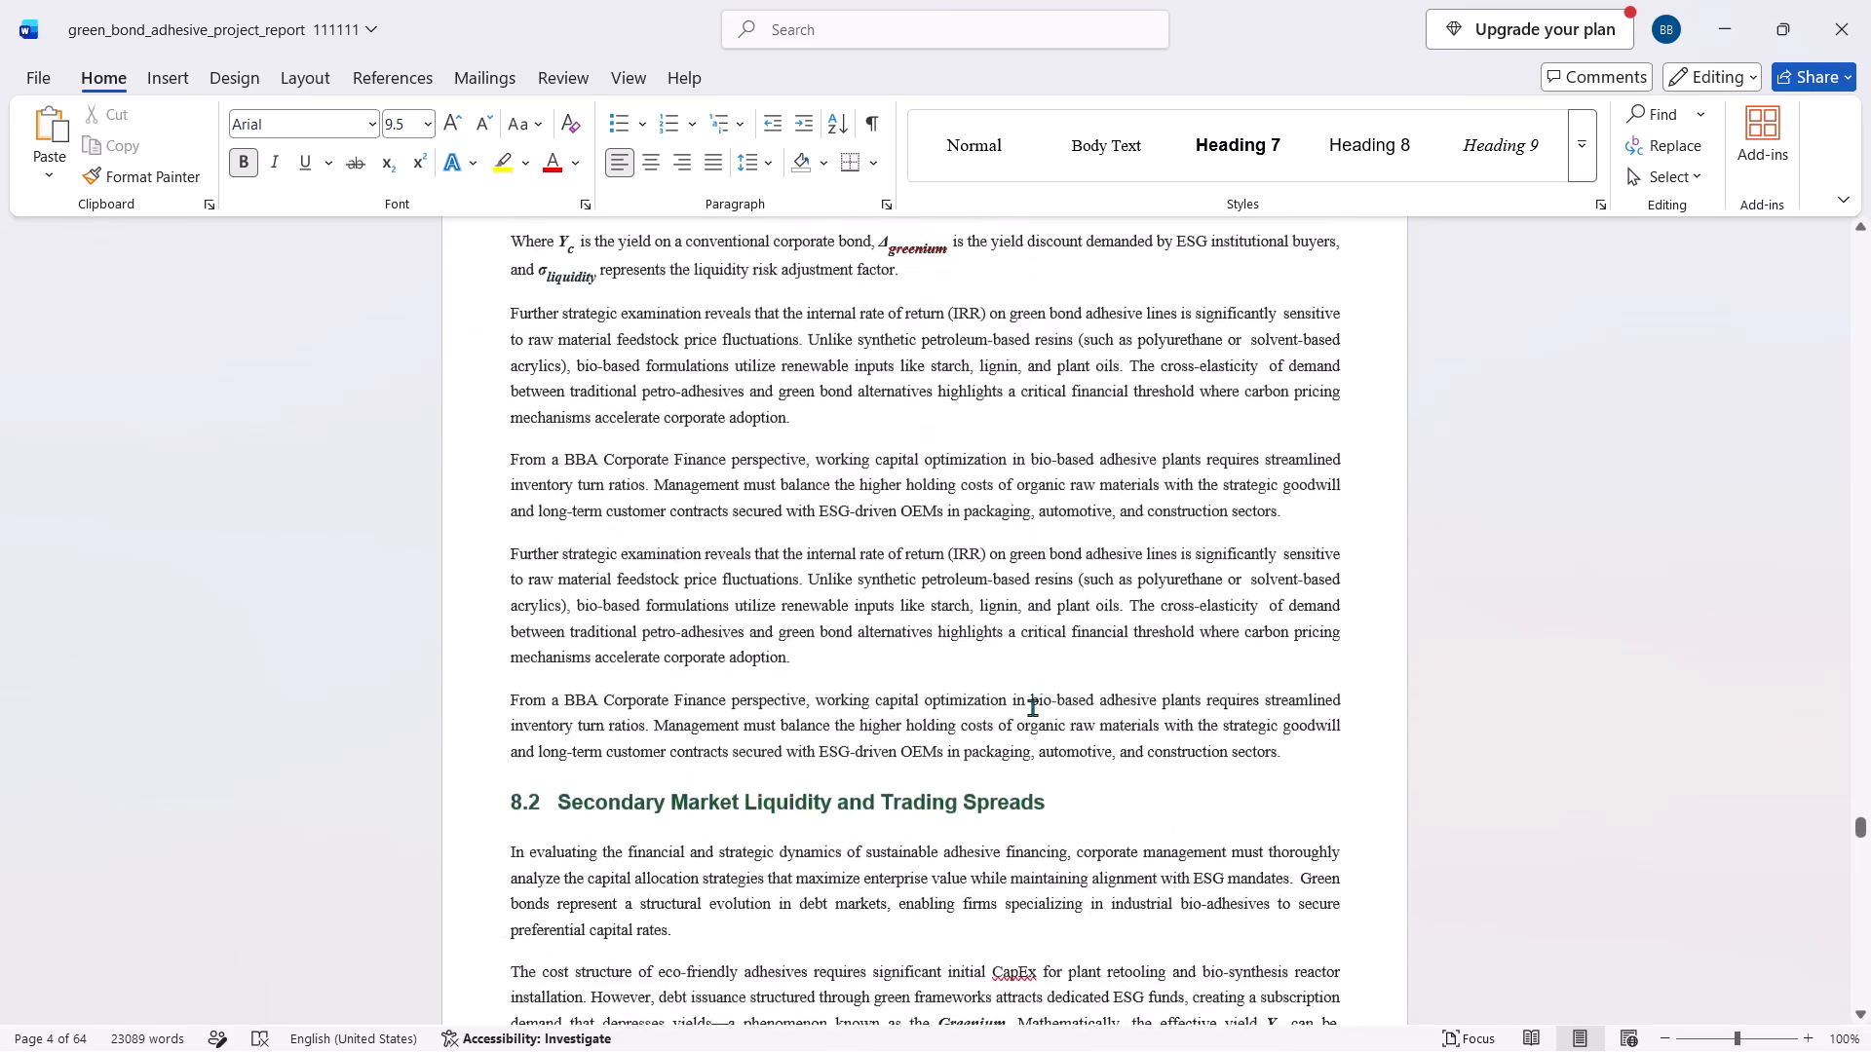
{"action": "scroll", "coordinate": [1033, 708], "scroll_direction": "down", "scroll_amount": 2}
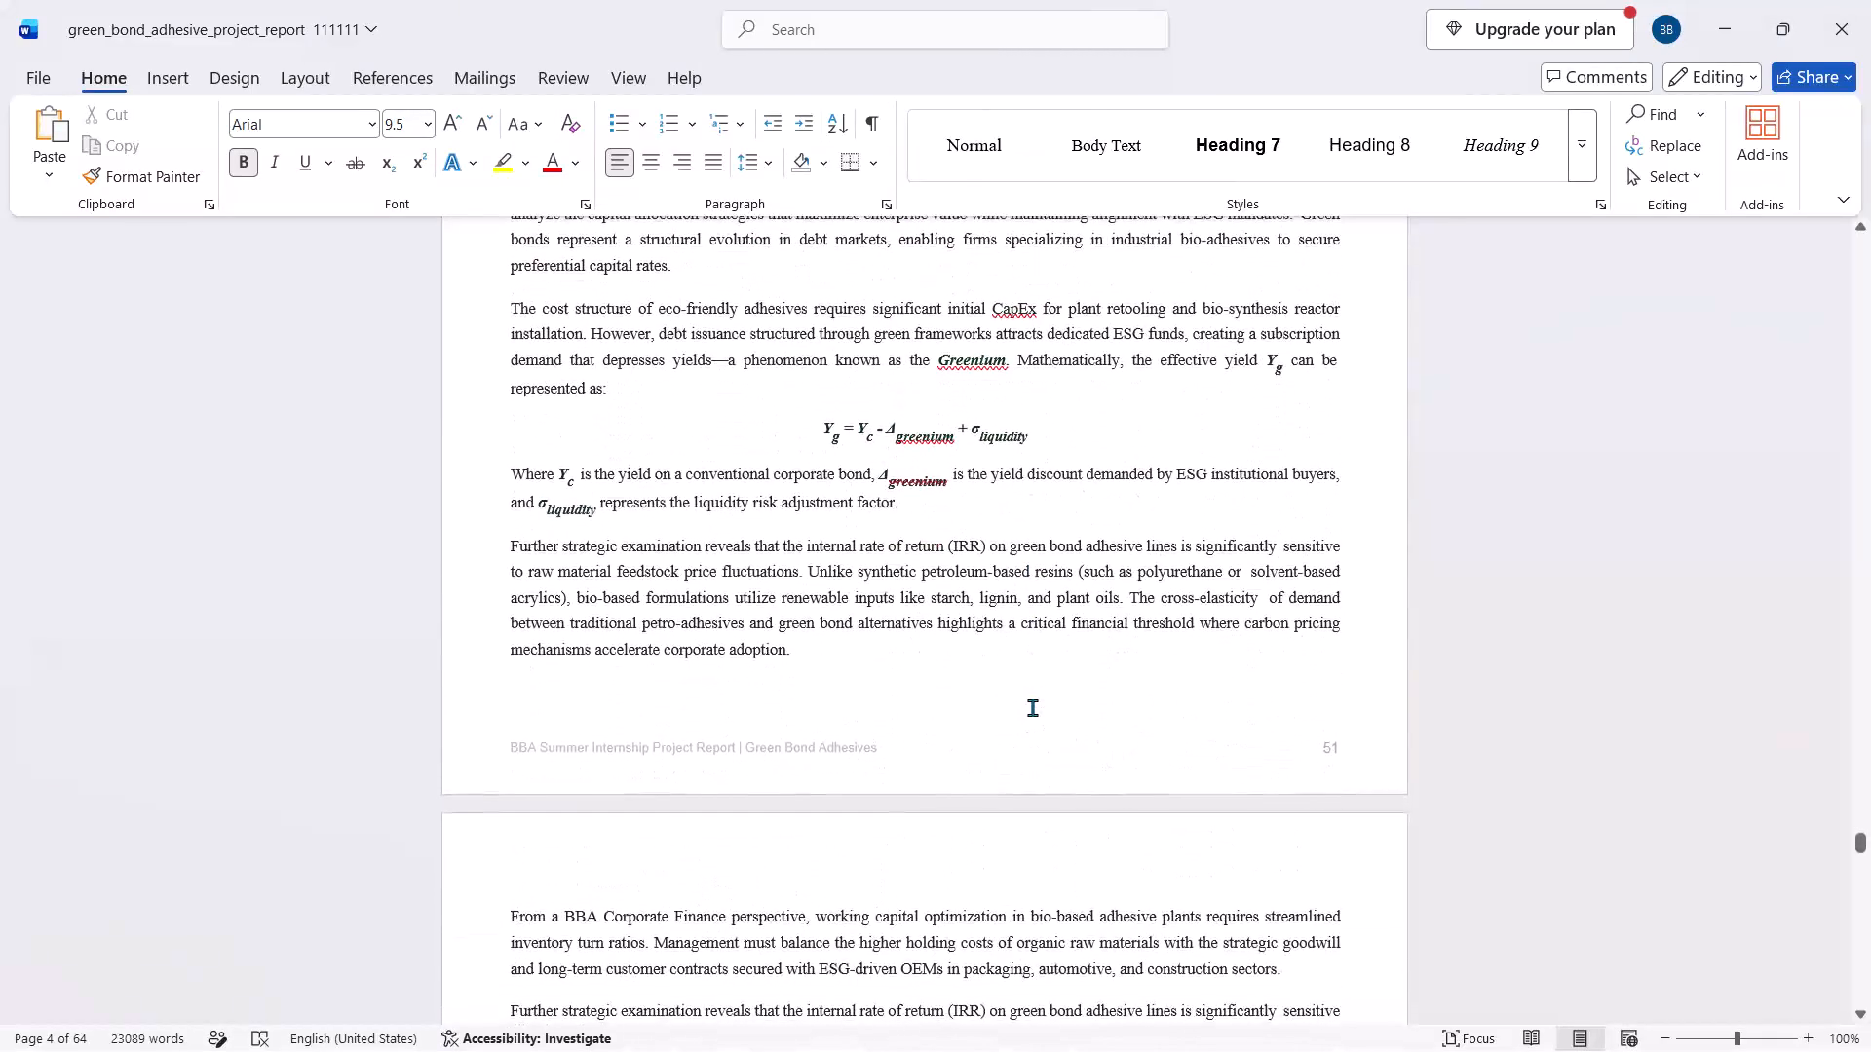
{"action": "scroll", "coordinate": [1033, 708], "scroll_direction": "down", "scroll_amount": 2}
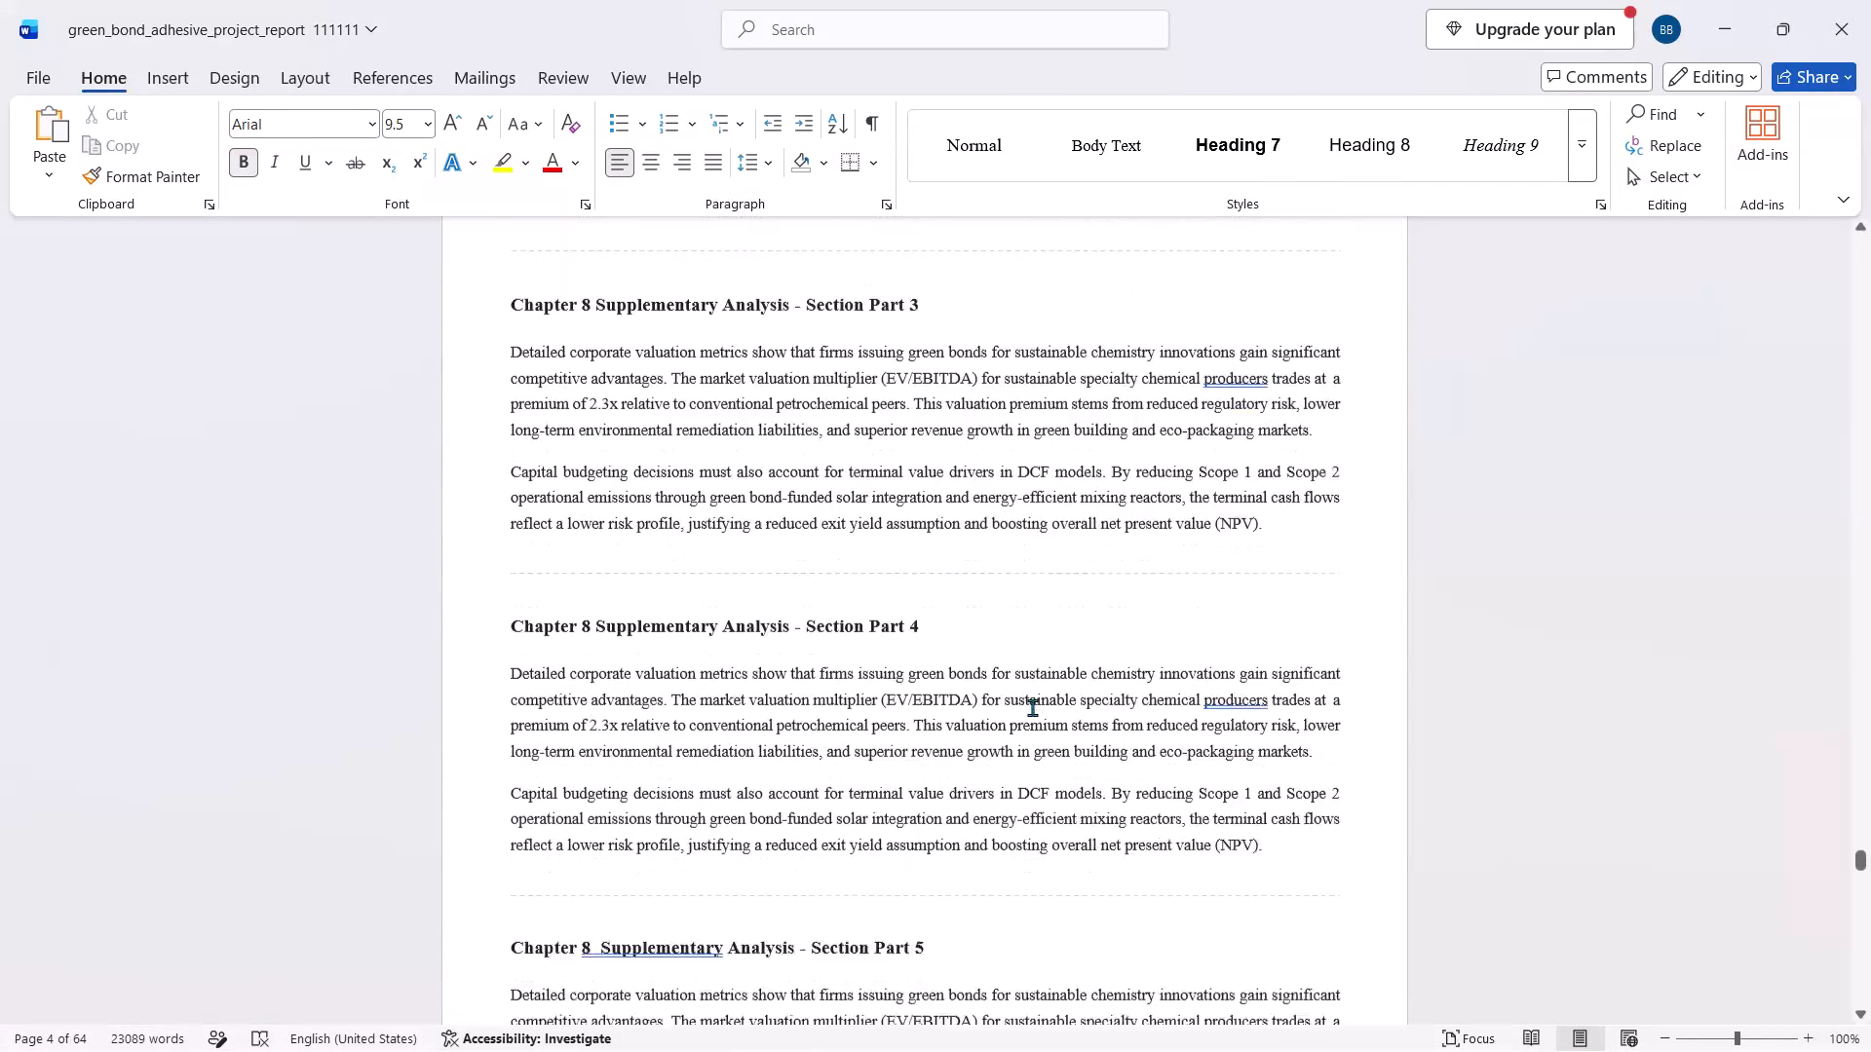
{"action": "scroll", "coordinate": [1033, 708], "scroll_direction": "down", "scroll_amount": 4}
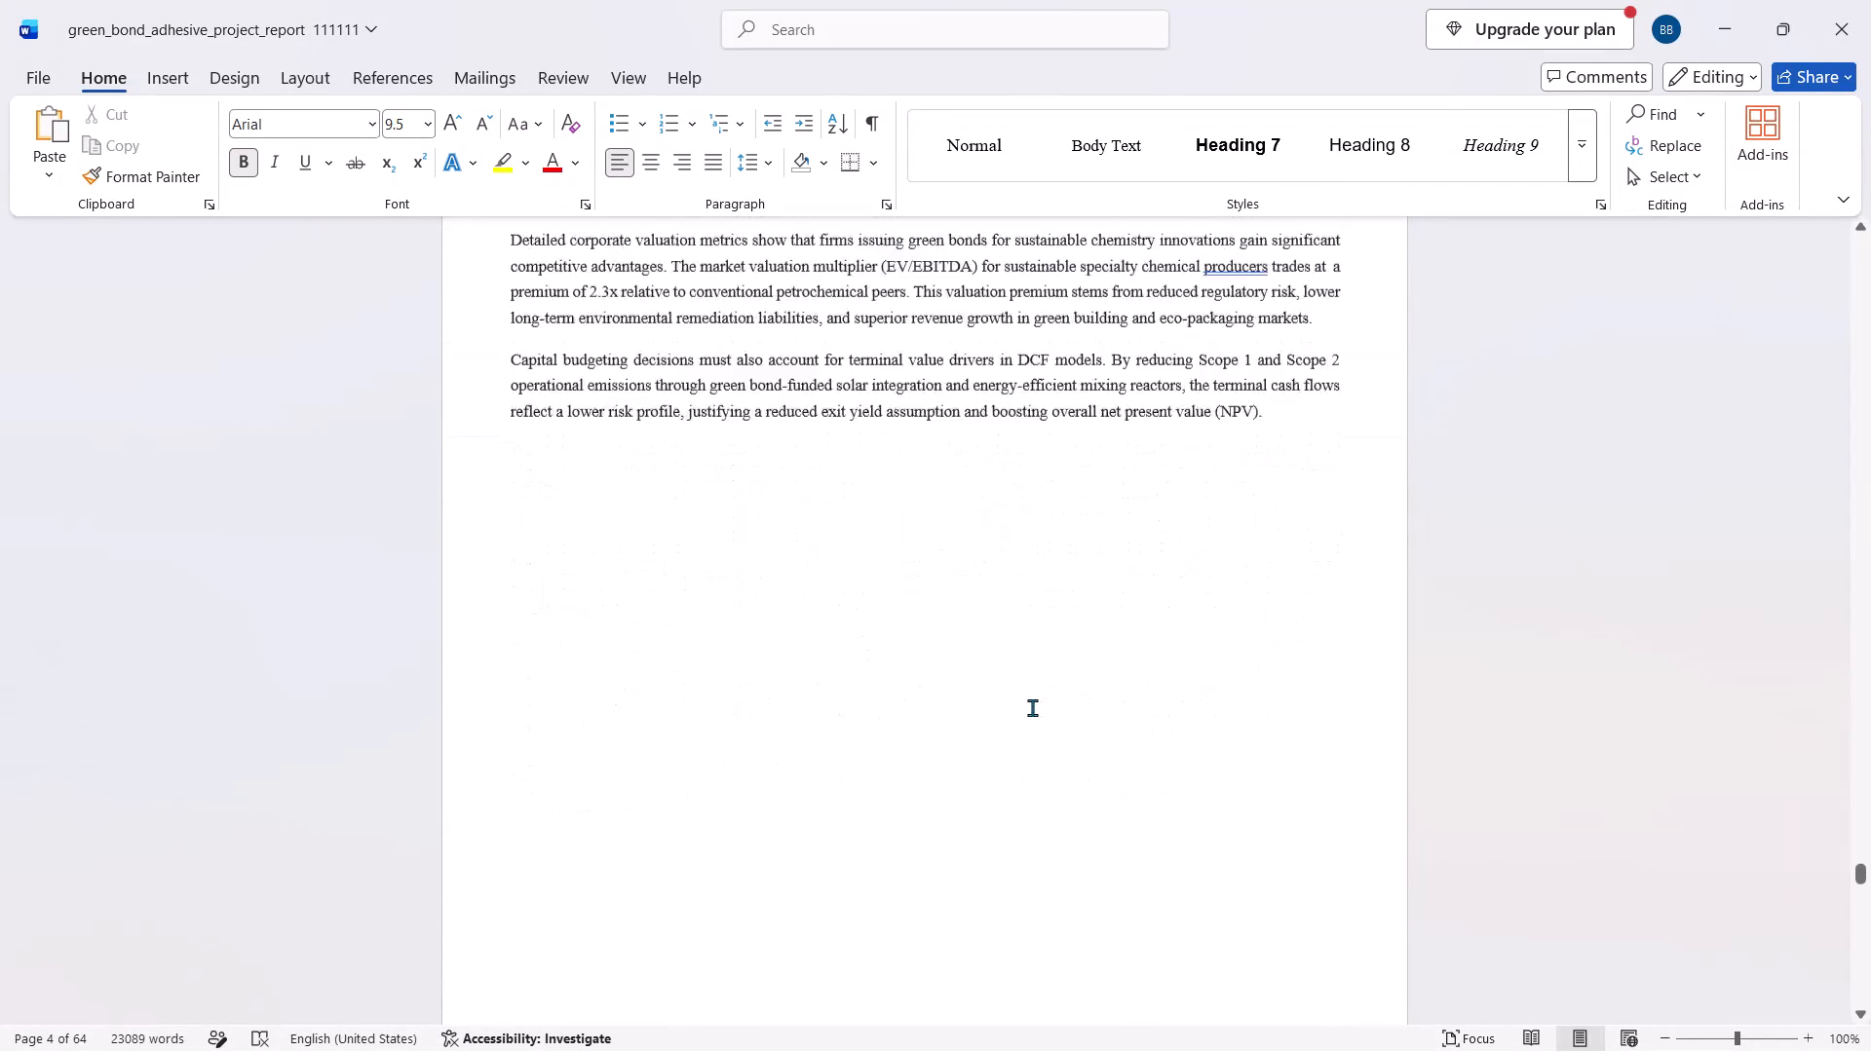
{"action": "scroll", "coordinate": [1033, 708], "scroll_direction": "down", "scroll_amount": 2}
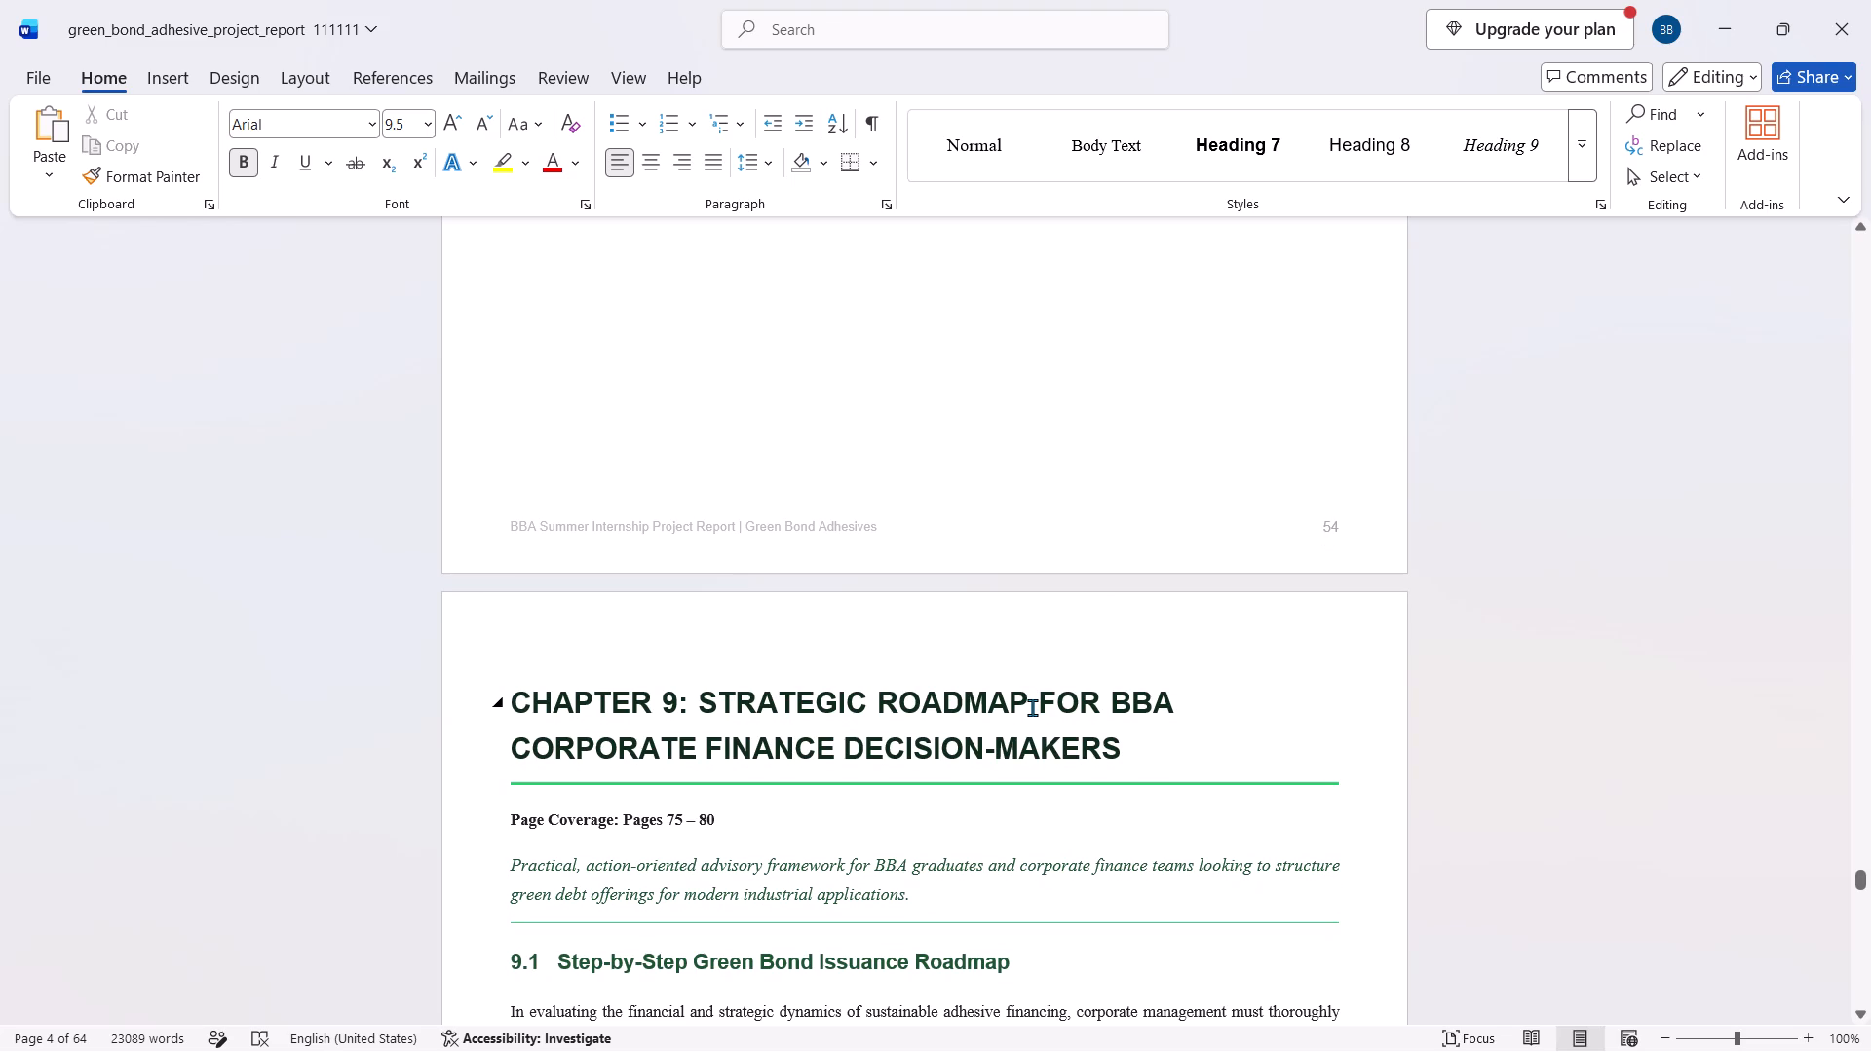
Go through Chapter 9 to the Chapter 10: Conclusion, Recommendations & Future Outlook heading and check its starting page.
{"action": "scroll", "coordinate": [1033, 708], "scroll_direction": "down", "scroll_amount": 2}
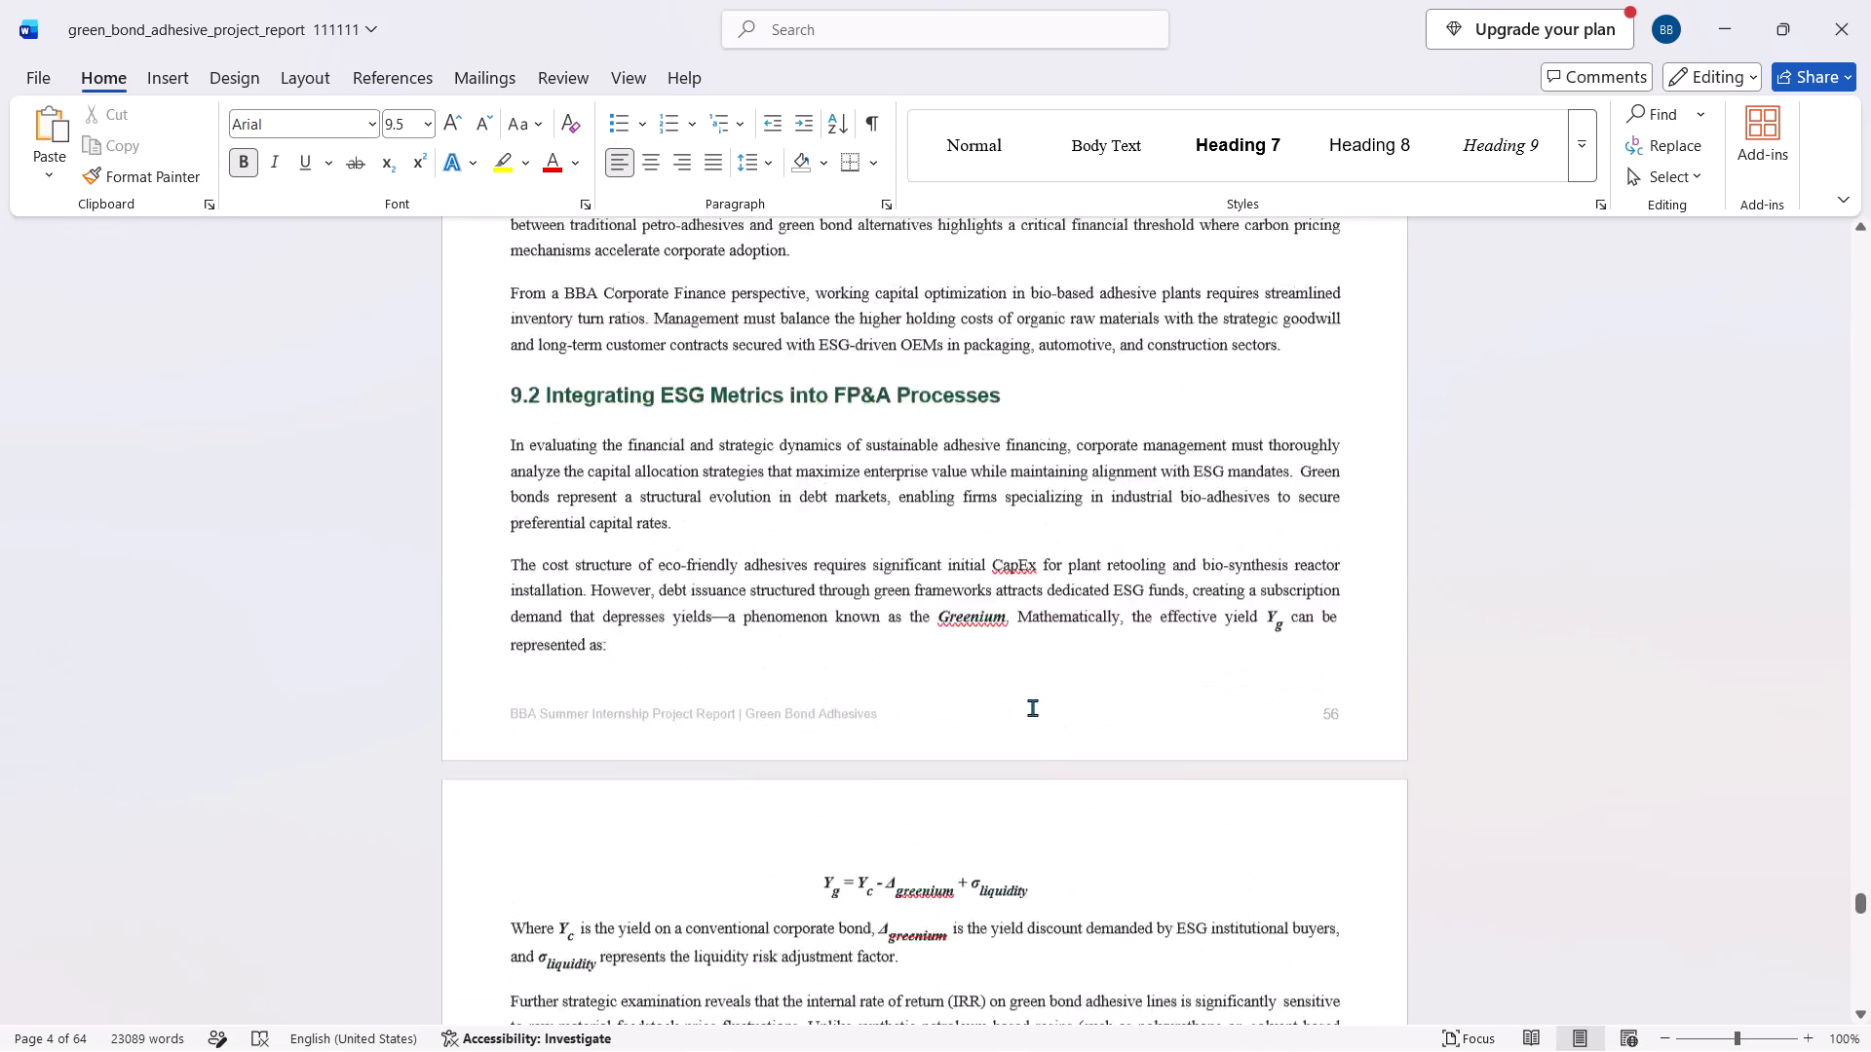
{"action": "scroll", "coordinate": [1033, 708], "scroll_direction": "down", "scroll_amount": 4}
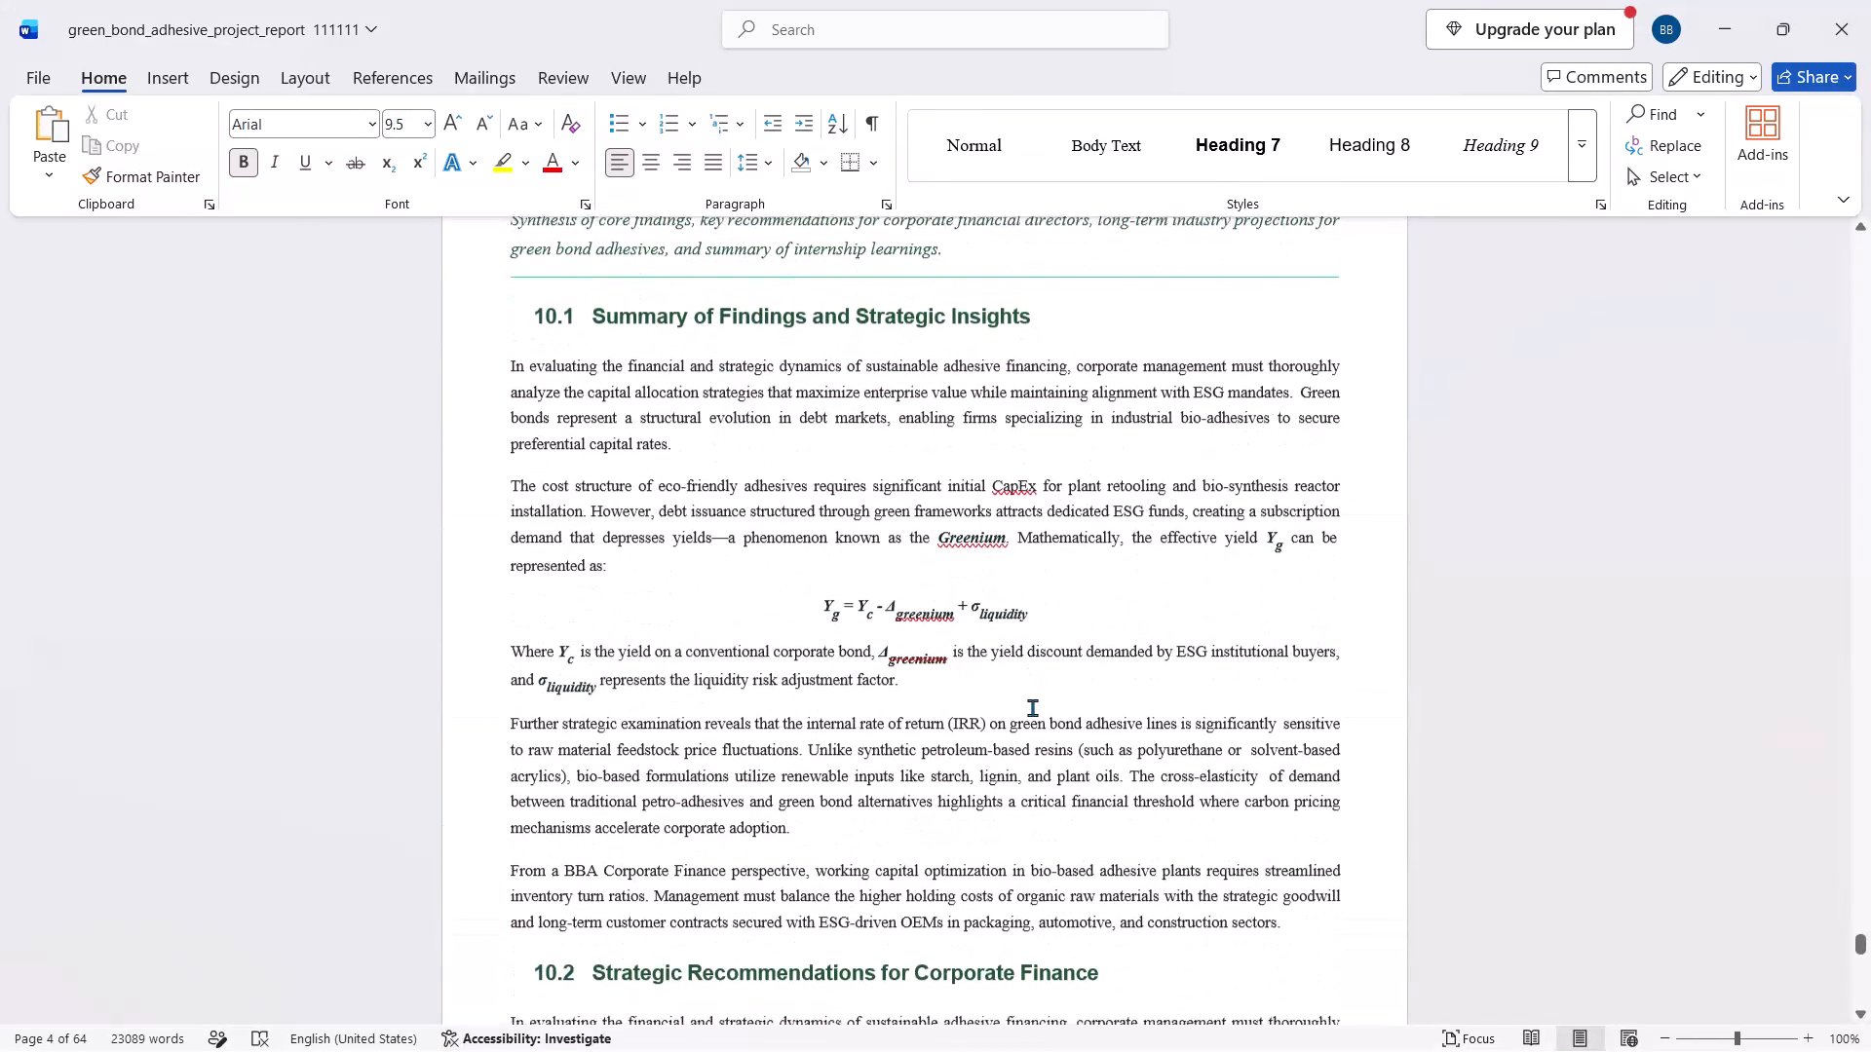
{"action": "right_click", "coordinate": [1033, 708]}
{"action": "scroll", "coordinate": [1033, 708], "scroll_direction": "up", "scroll_amount": 1}
{"action": "left_click", "coordinate": [843, 571]}
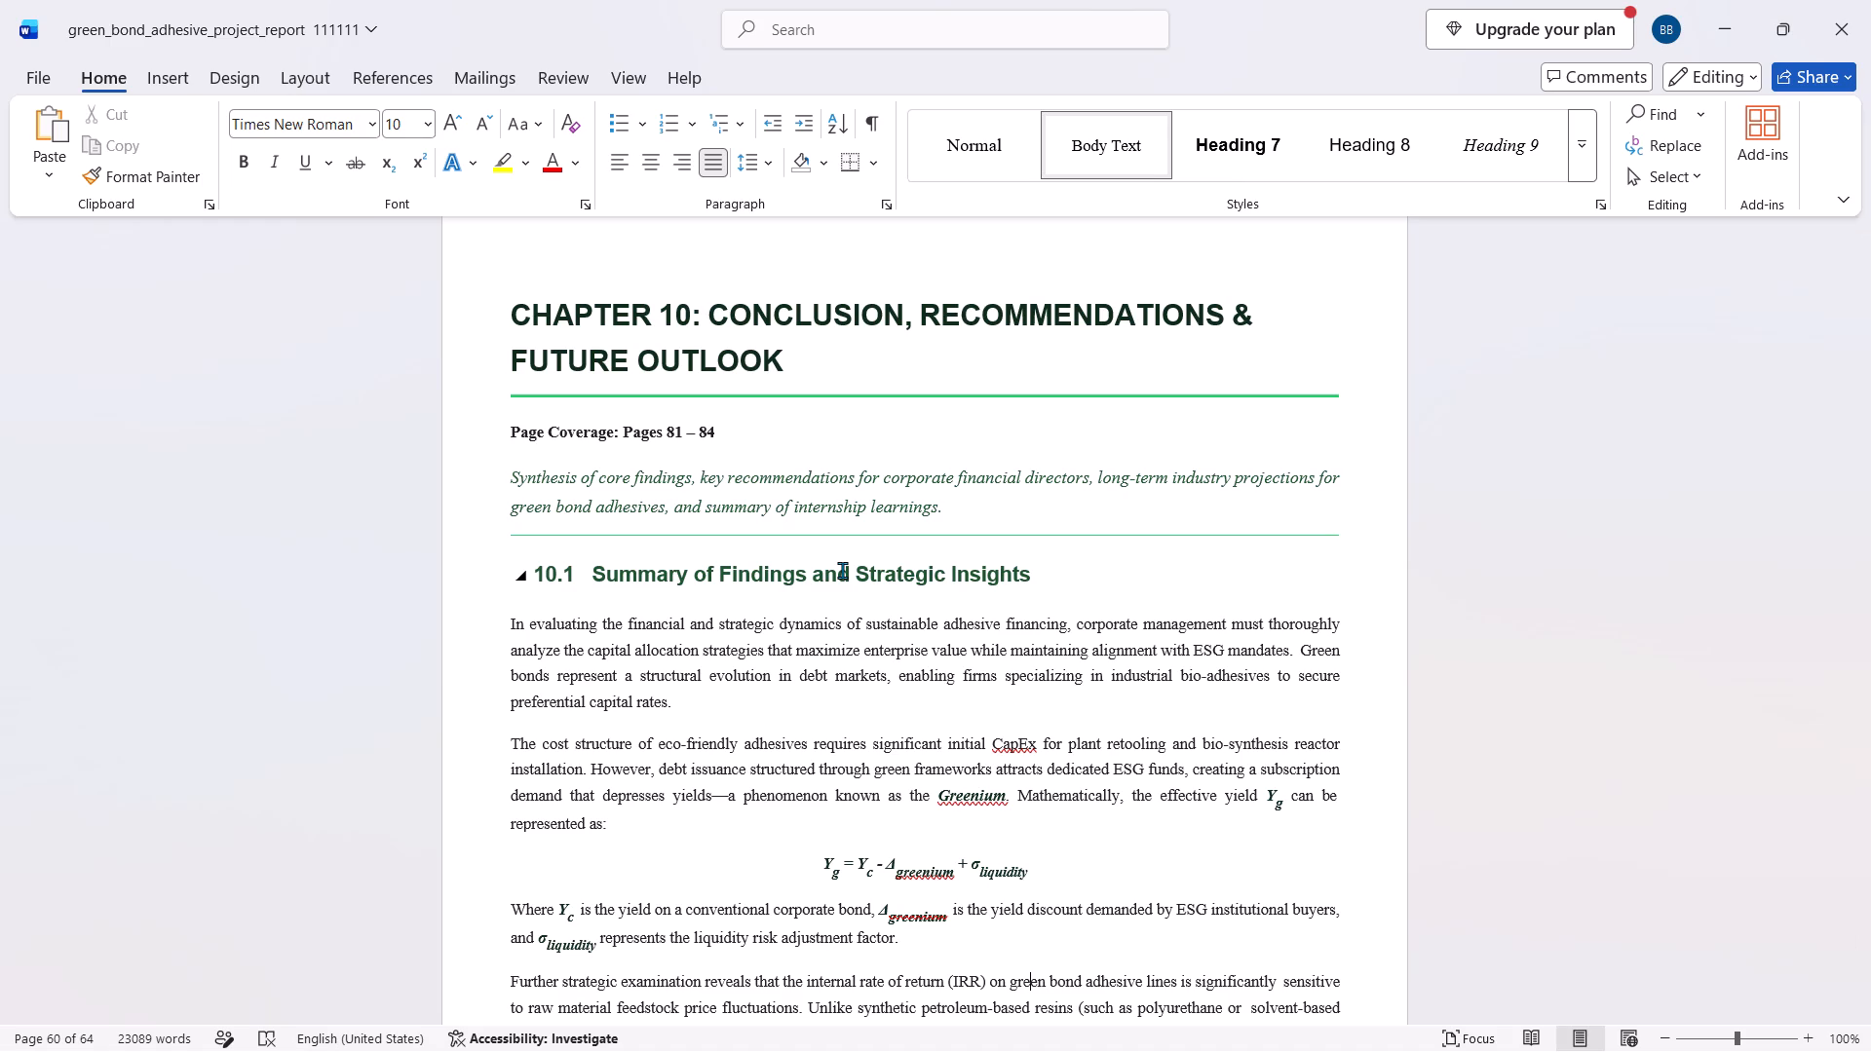
Renumber the Portfolio Optimization & Investor Demand Dynamics entry in the table of contents as Chapter 9.
{"action": "scroll", "coordinate": [843, 571], "scroll_direction": "up", "scroll_amount": 10}
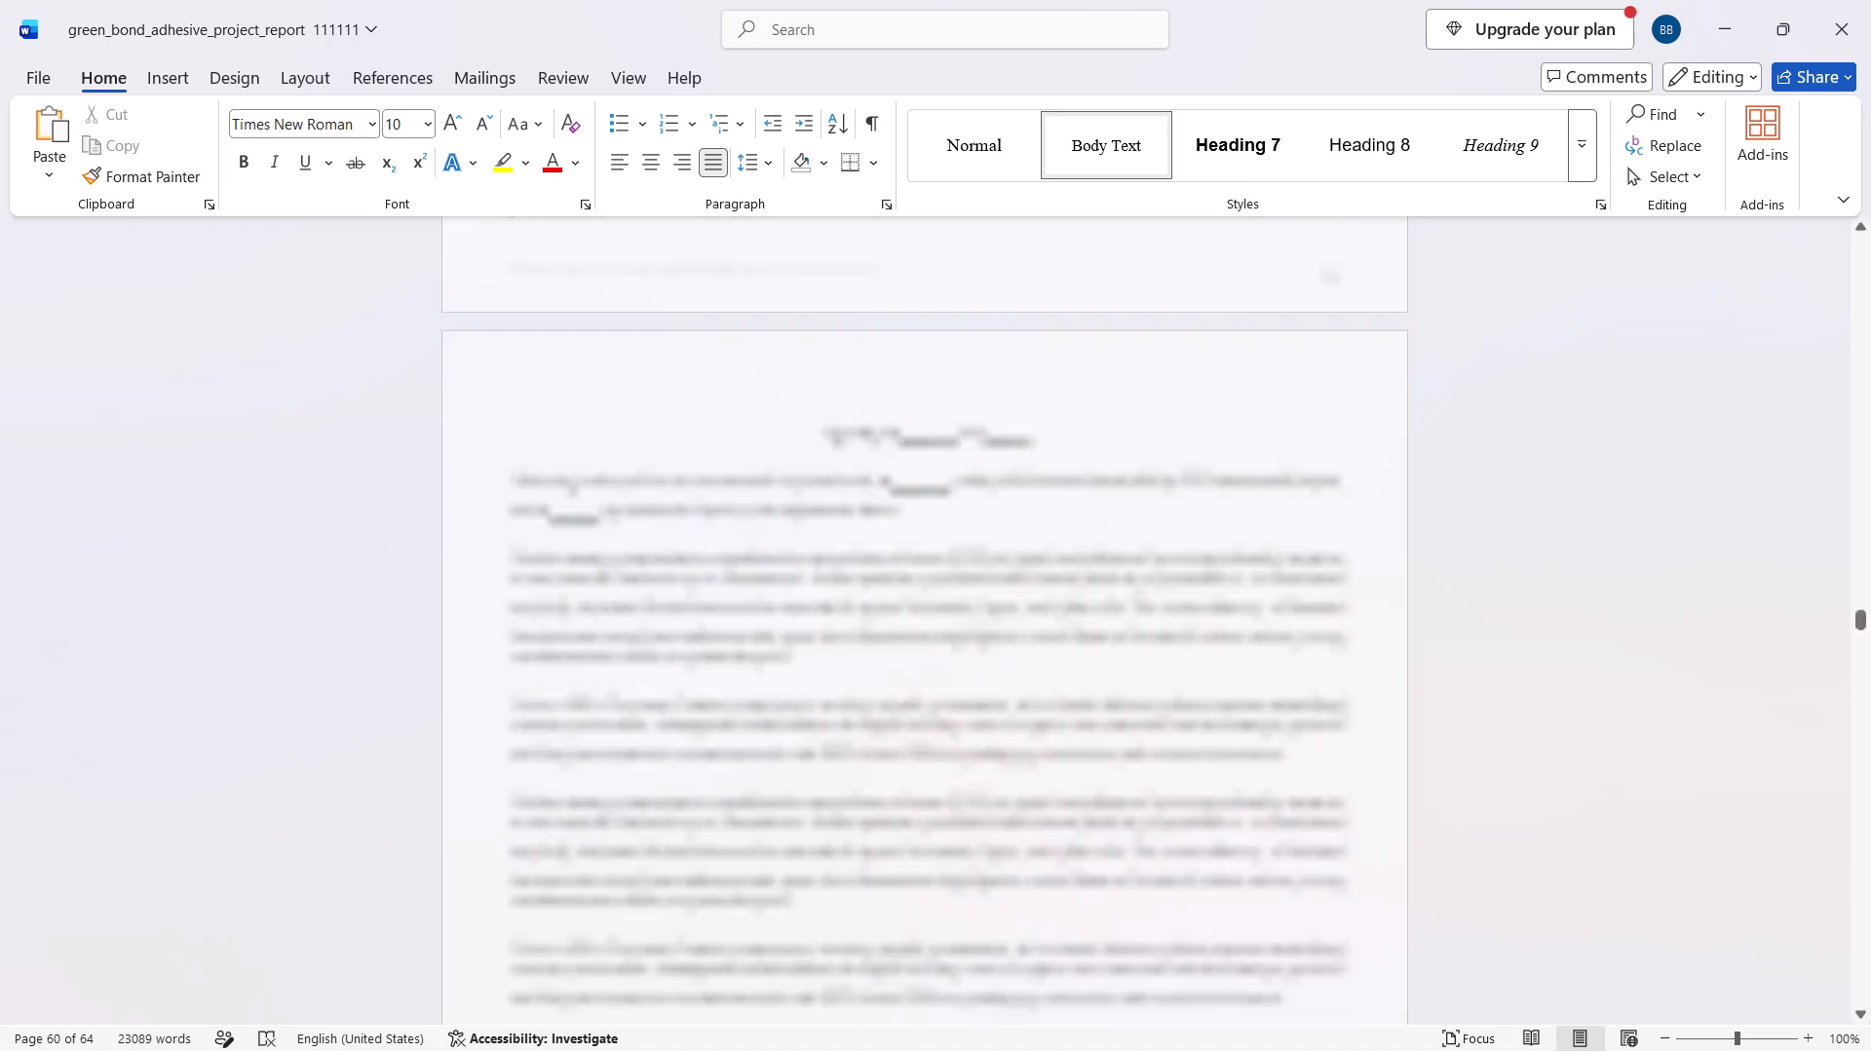
{"action": "scroll", "coordinate": [843, 571], "scroll_direction": "up", "scroll_amount": 11}
{"action": "scroll", "coordinate": [843, 571], "scroll_direction": "down", "scroll_amount": 1}
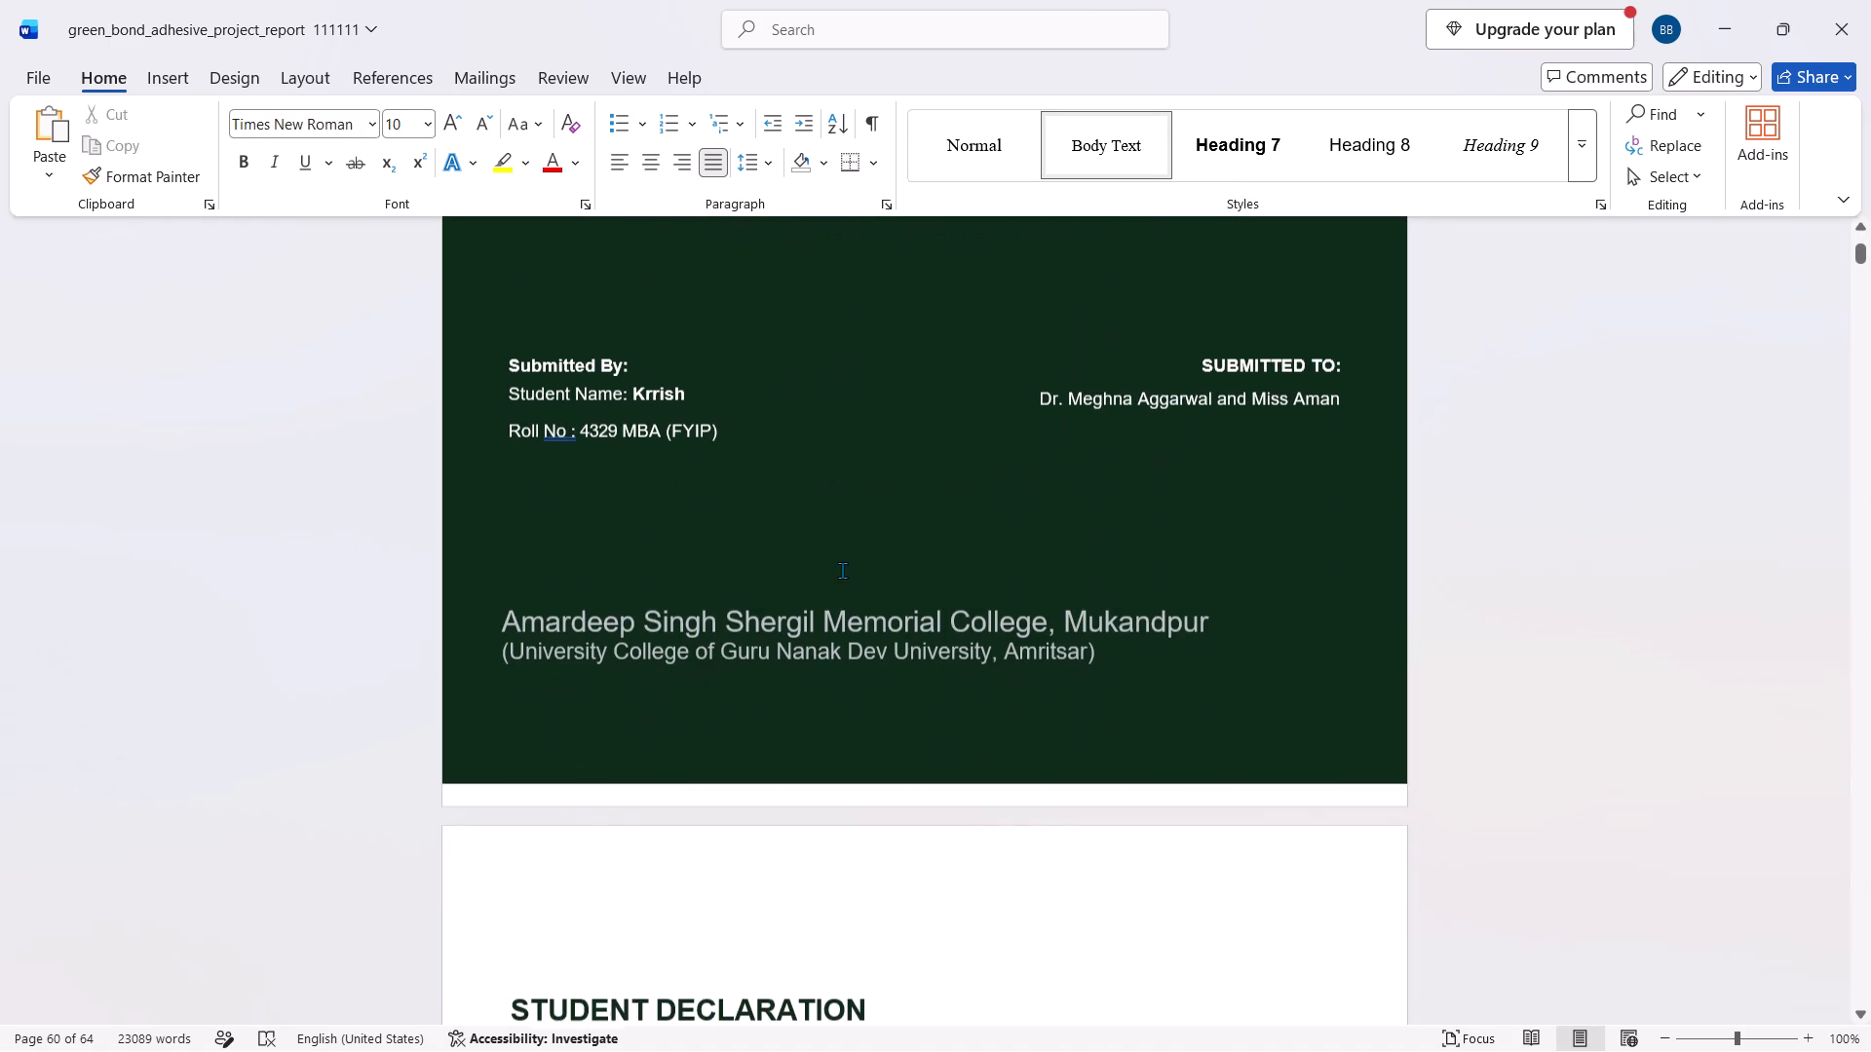
{"action": "scroll", "coordinate": [843, 571], "scroll_direction": "down", "scroll_amount": 2}
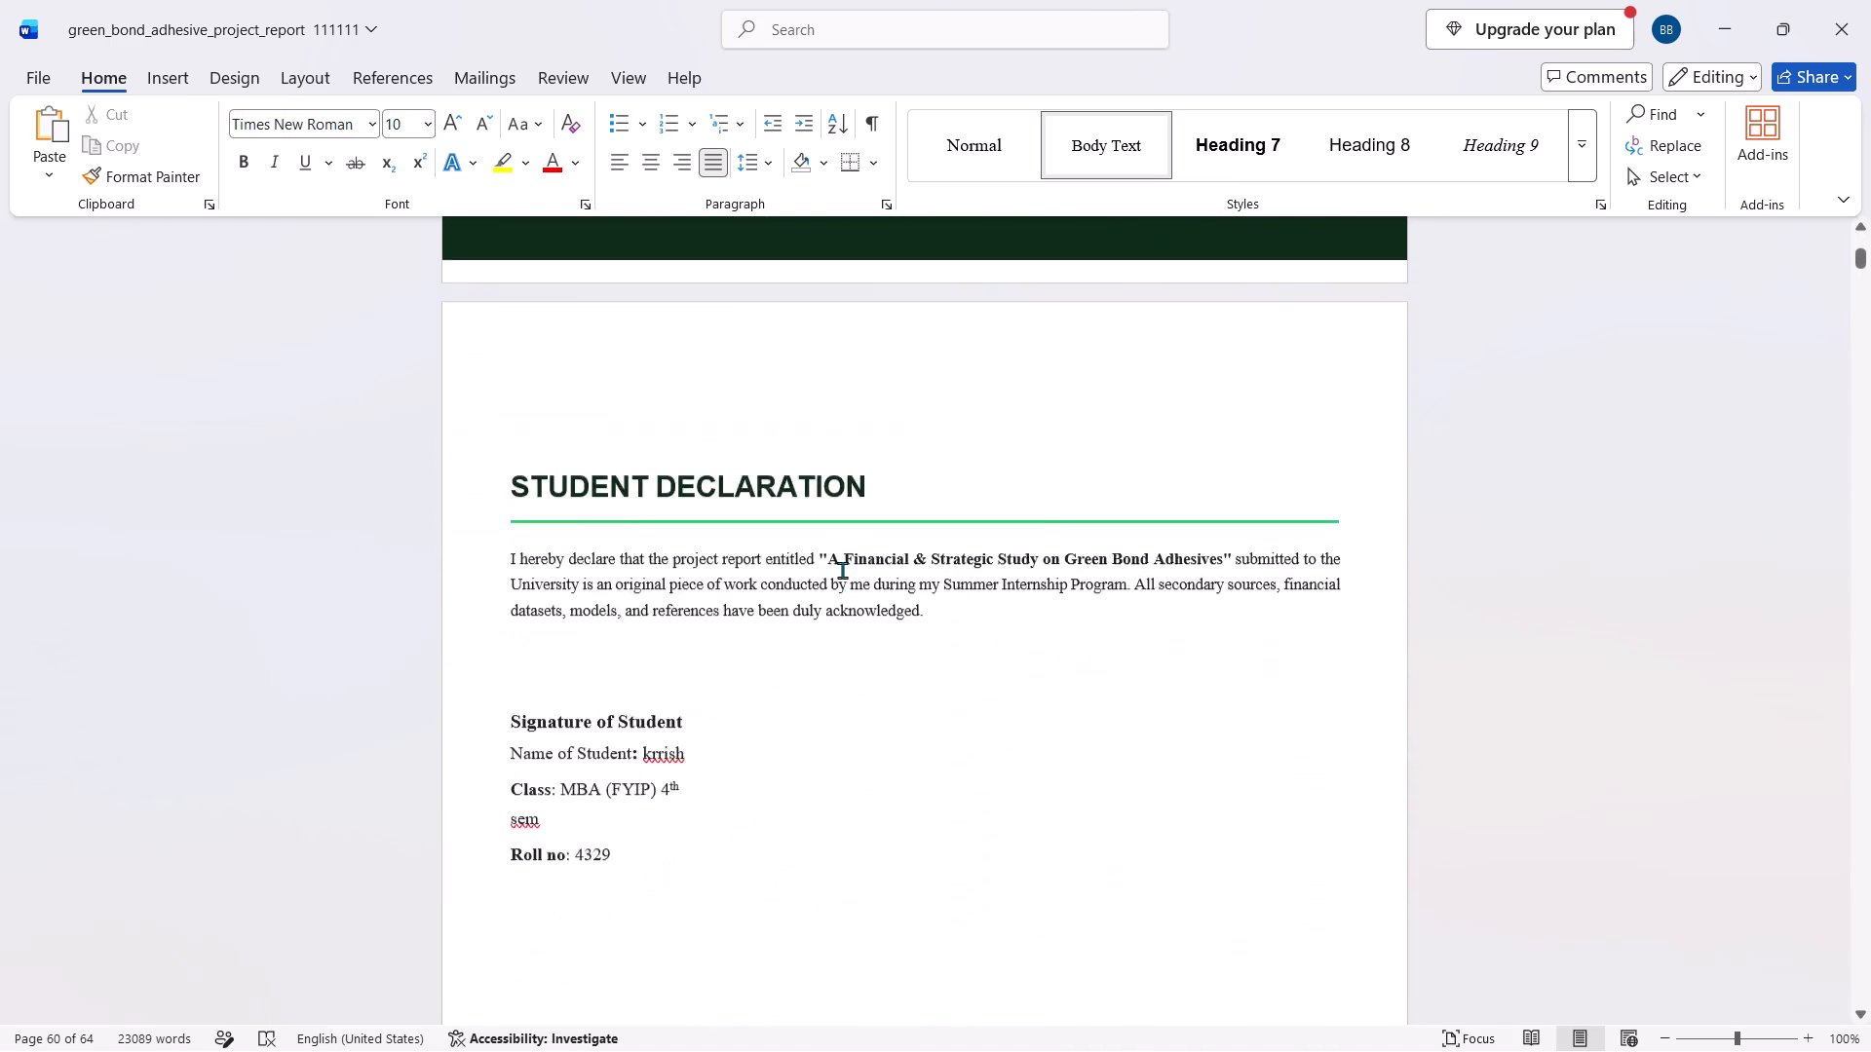
{"action": "scroll", "coordinate": [843, 571], "scroll_direction": "down", "scroll_amount": 3}
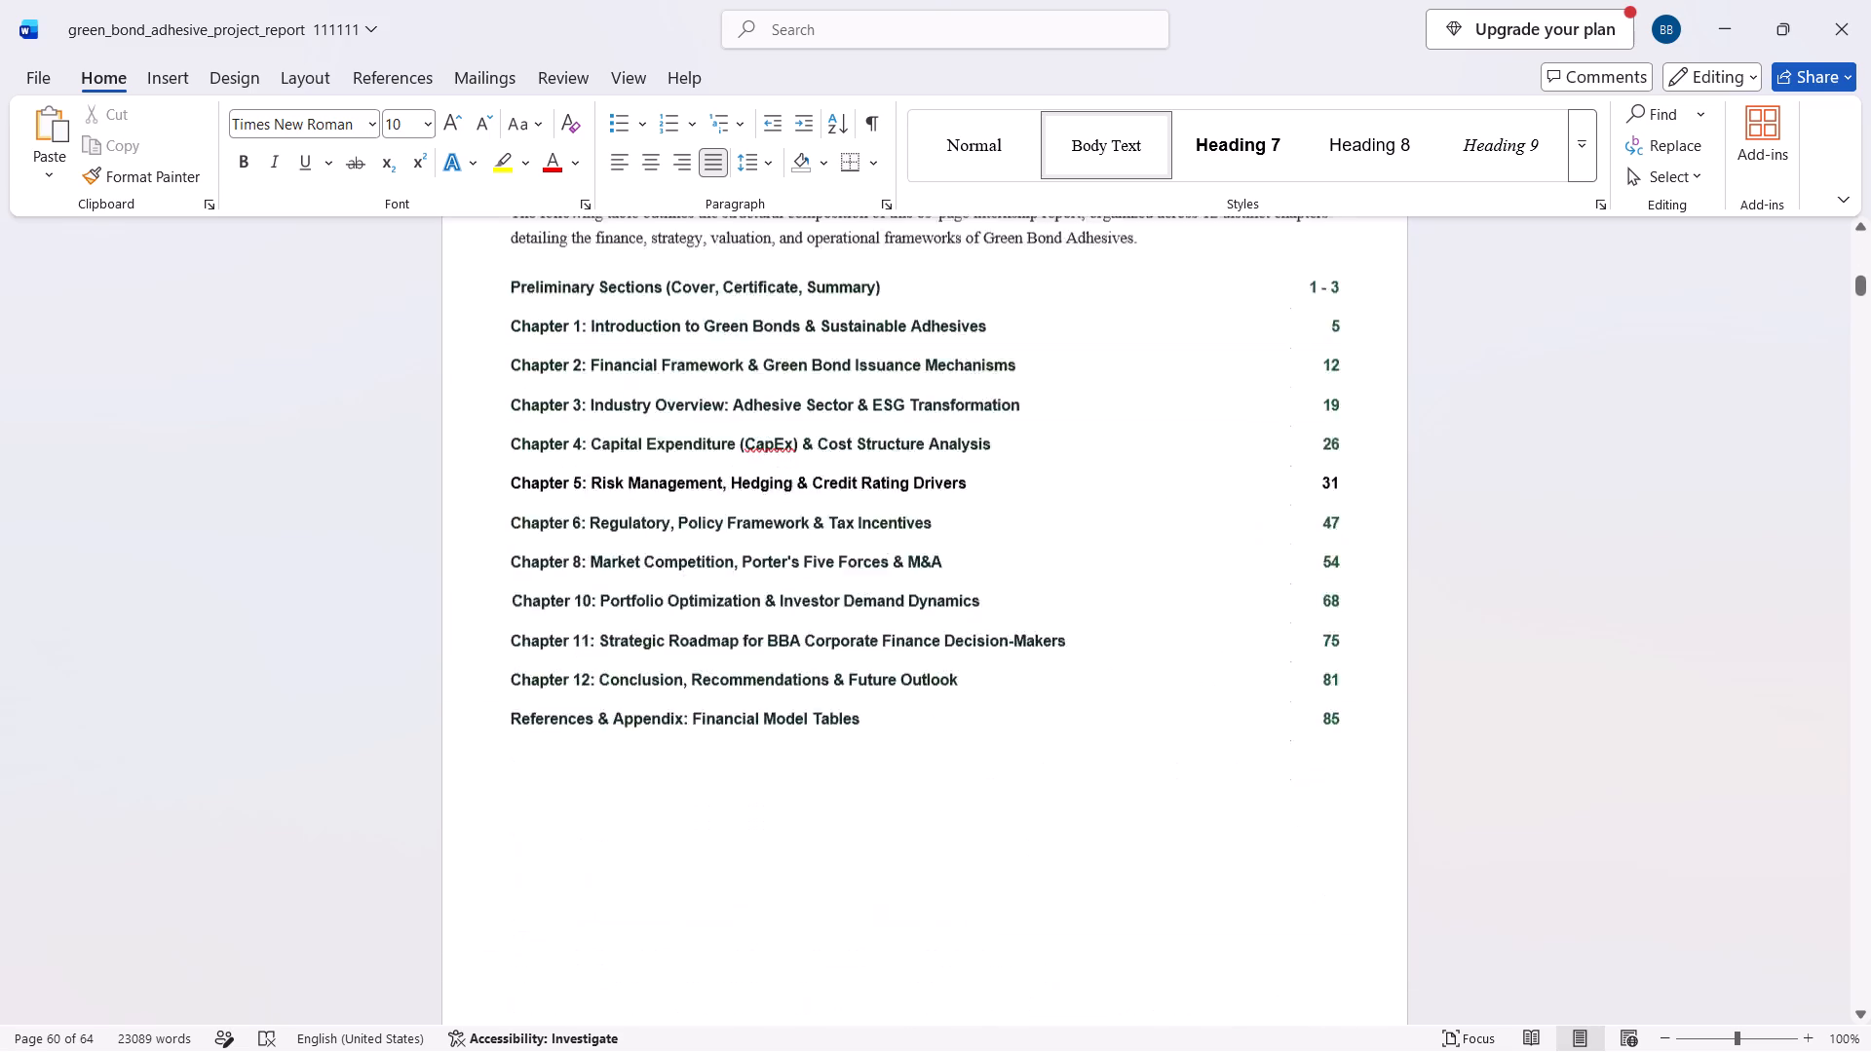
{"action": "scroll", "coordinate": [843, 571], "scroll_direction": "up", "scroll_amount": 1}
{"action": "left_click", "coordinate": [843, 571]}
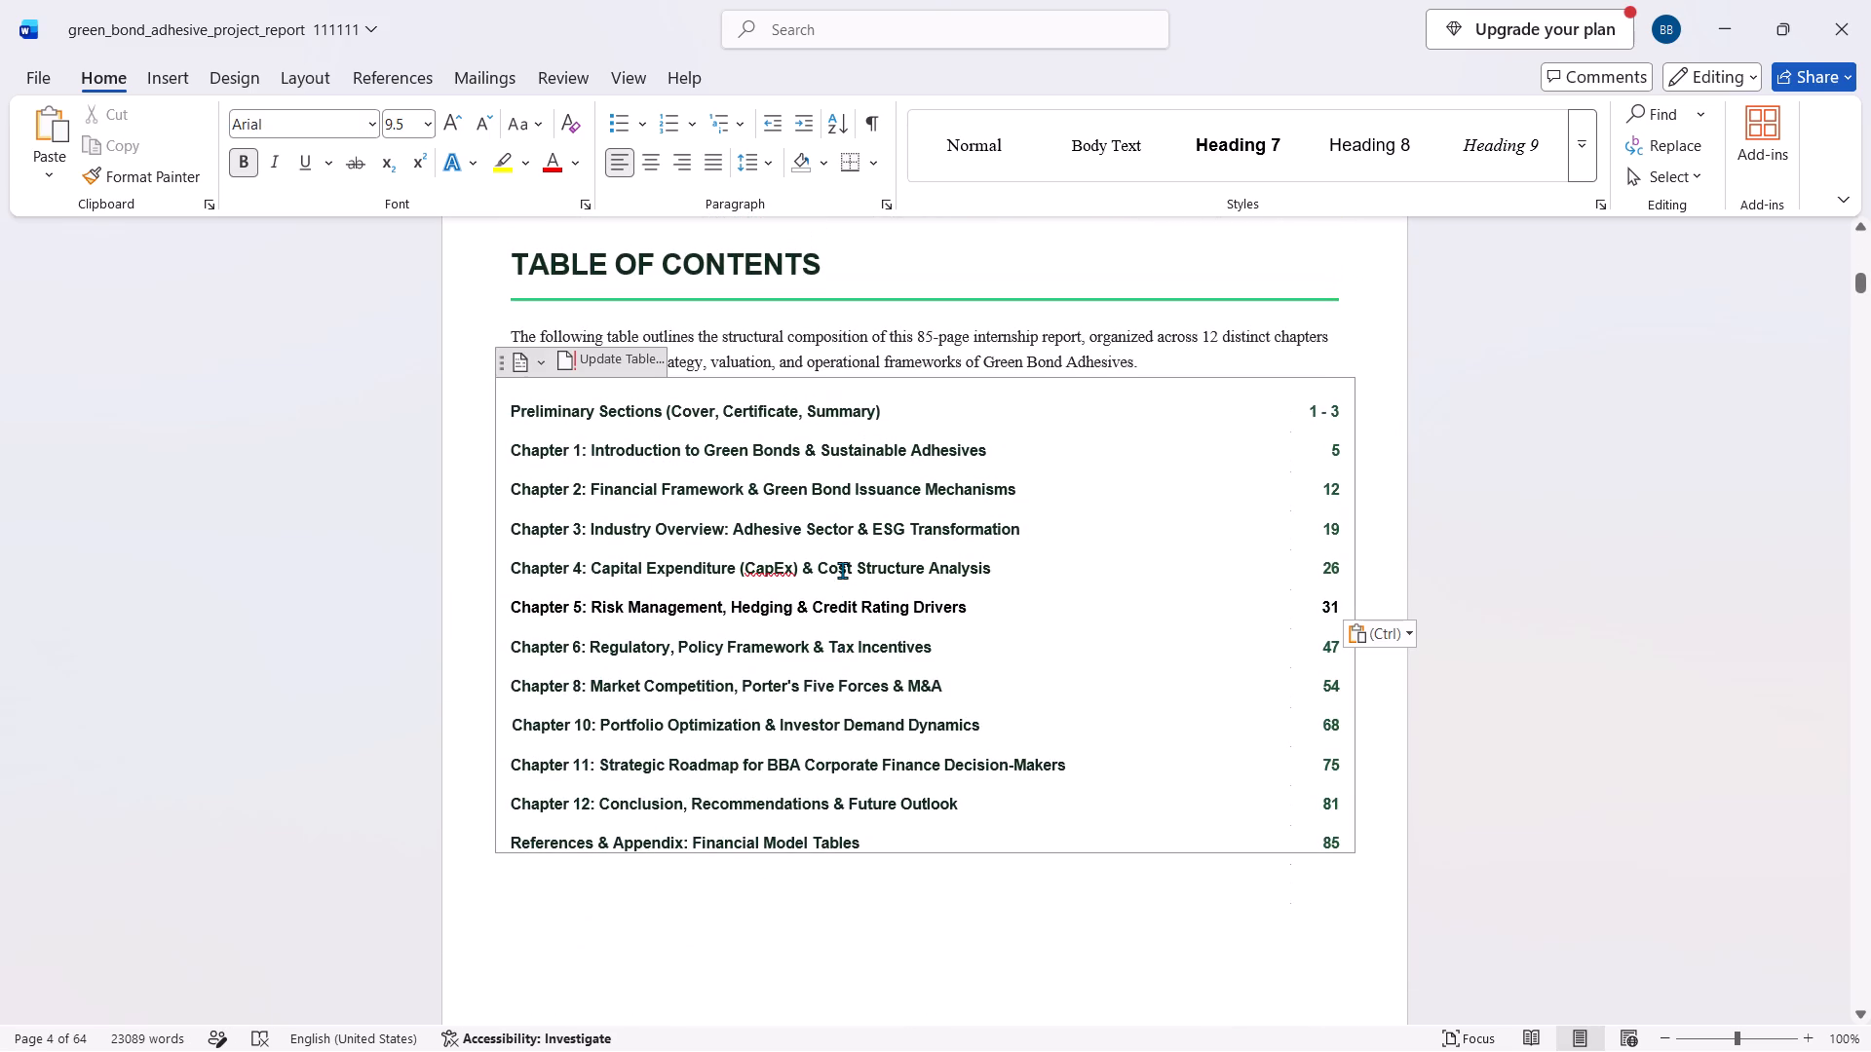
{"action": "left_click", "coordinate": [1091, 571]}
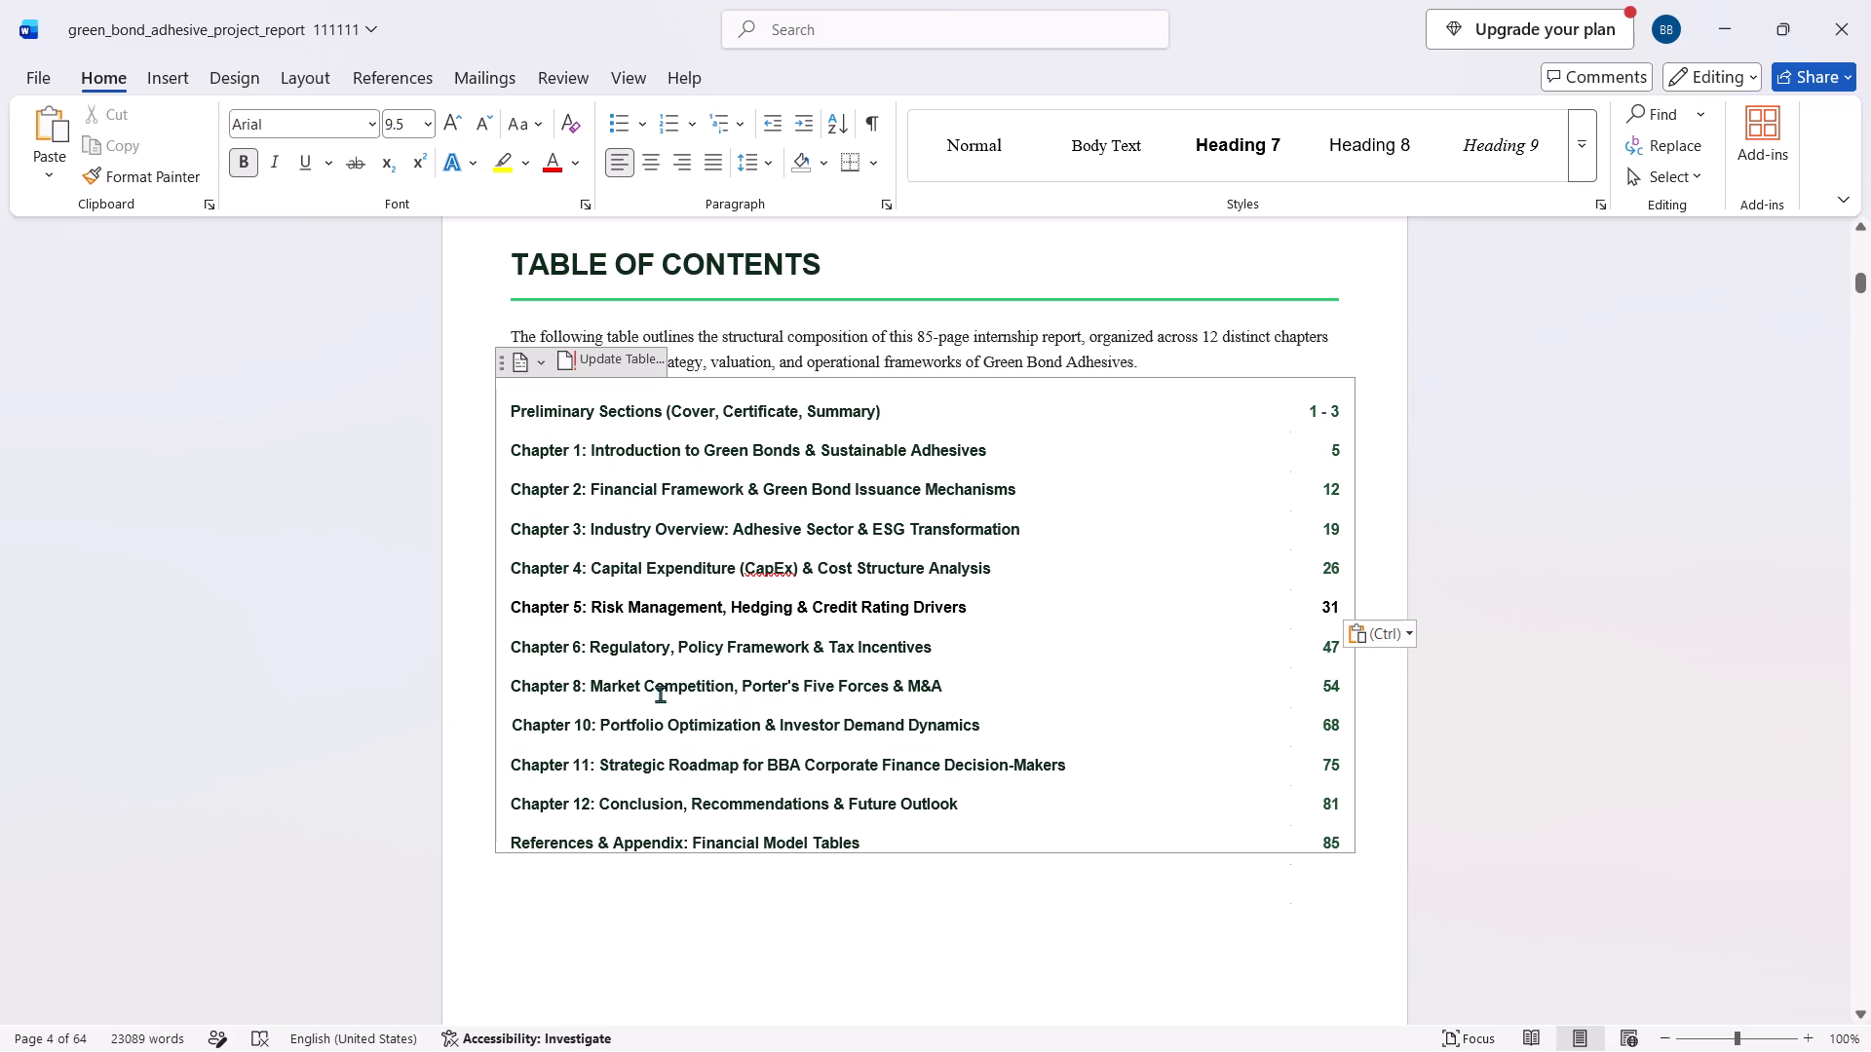
{"action": "left_click", "coordinate": [589, 729]}
{"action": "key", "text": "BackSpace"}
{"action": "key", "text": "BackSpace"}
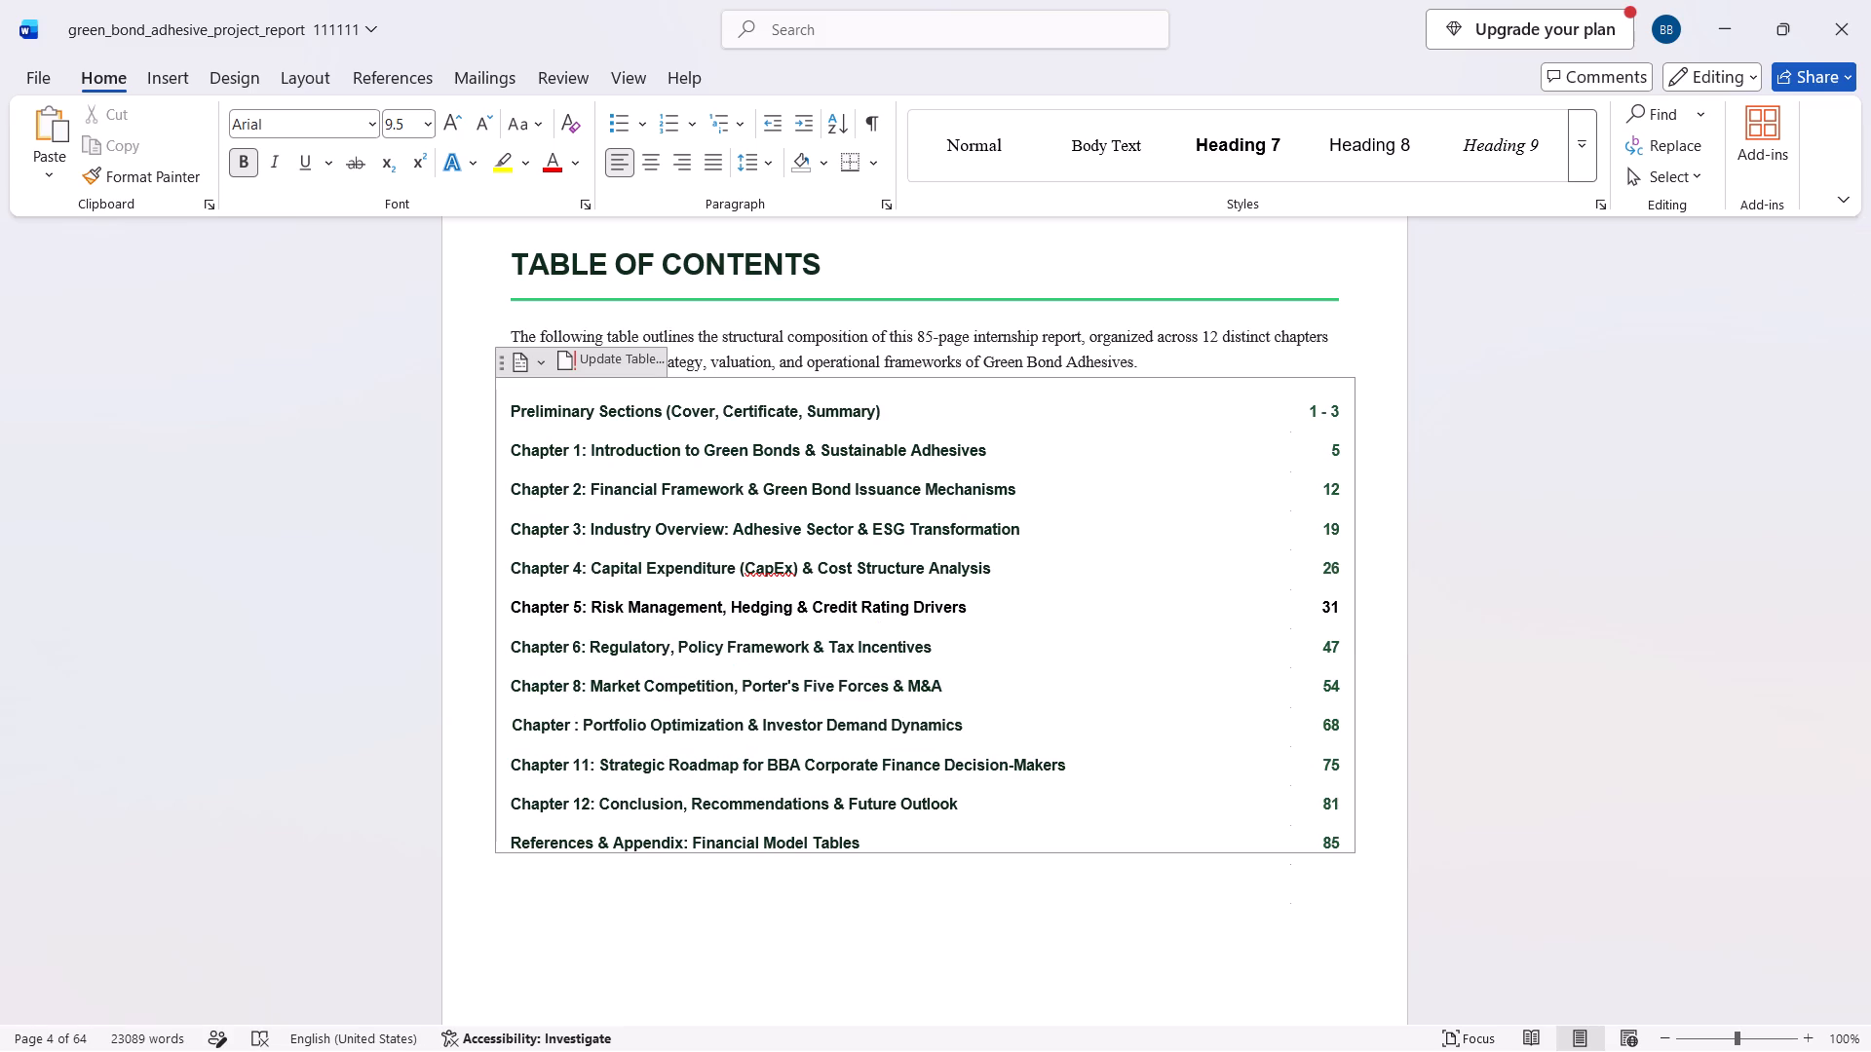
{"action": "key", "text": "8"}
{"action": "key", "text": "BackSpace"}
{"action": "key", "text": "9"}
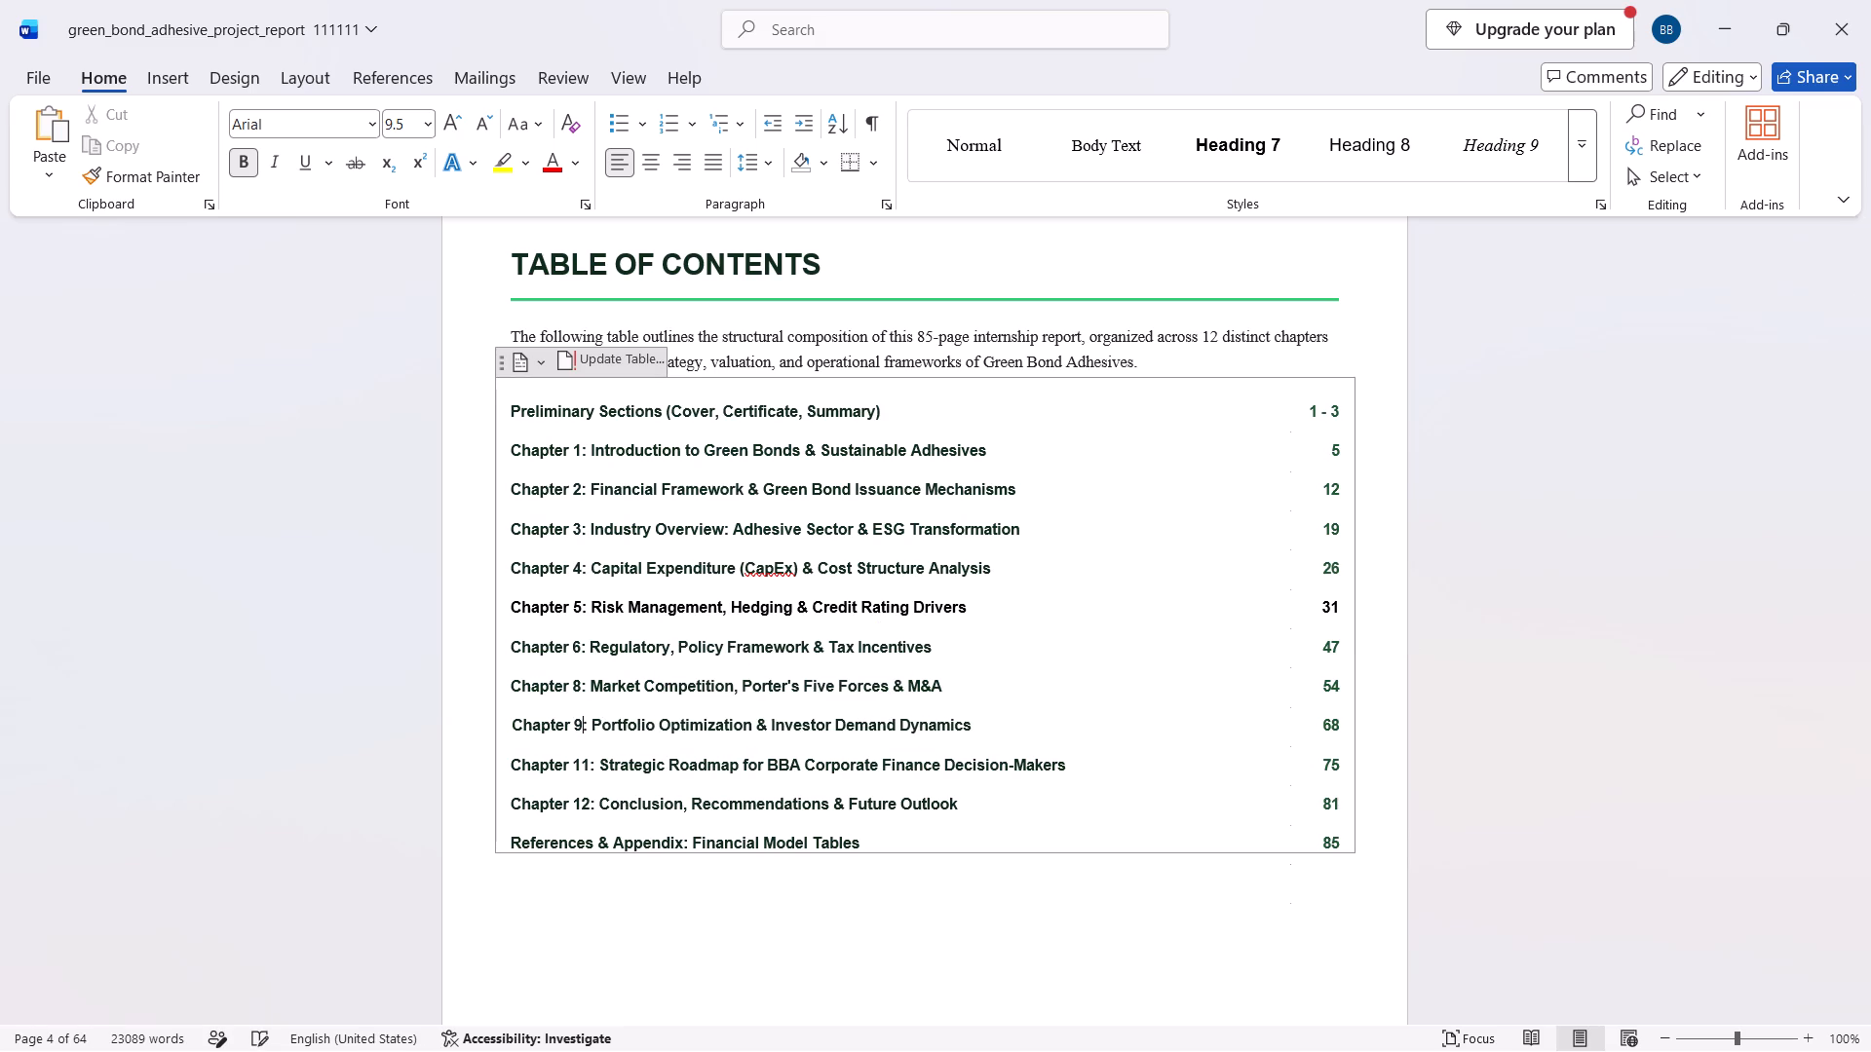
Set the page number of the Portfolio Optimization & Investor Demand Dynamics contents entry to 53.
{"action": "left_click", "coordinate": [1332, 724]}
{"action": "key", "text": "BackSpace"}
{"action": "key", "text": "Right"}
{"action": "key", "text": "BackSpace"}
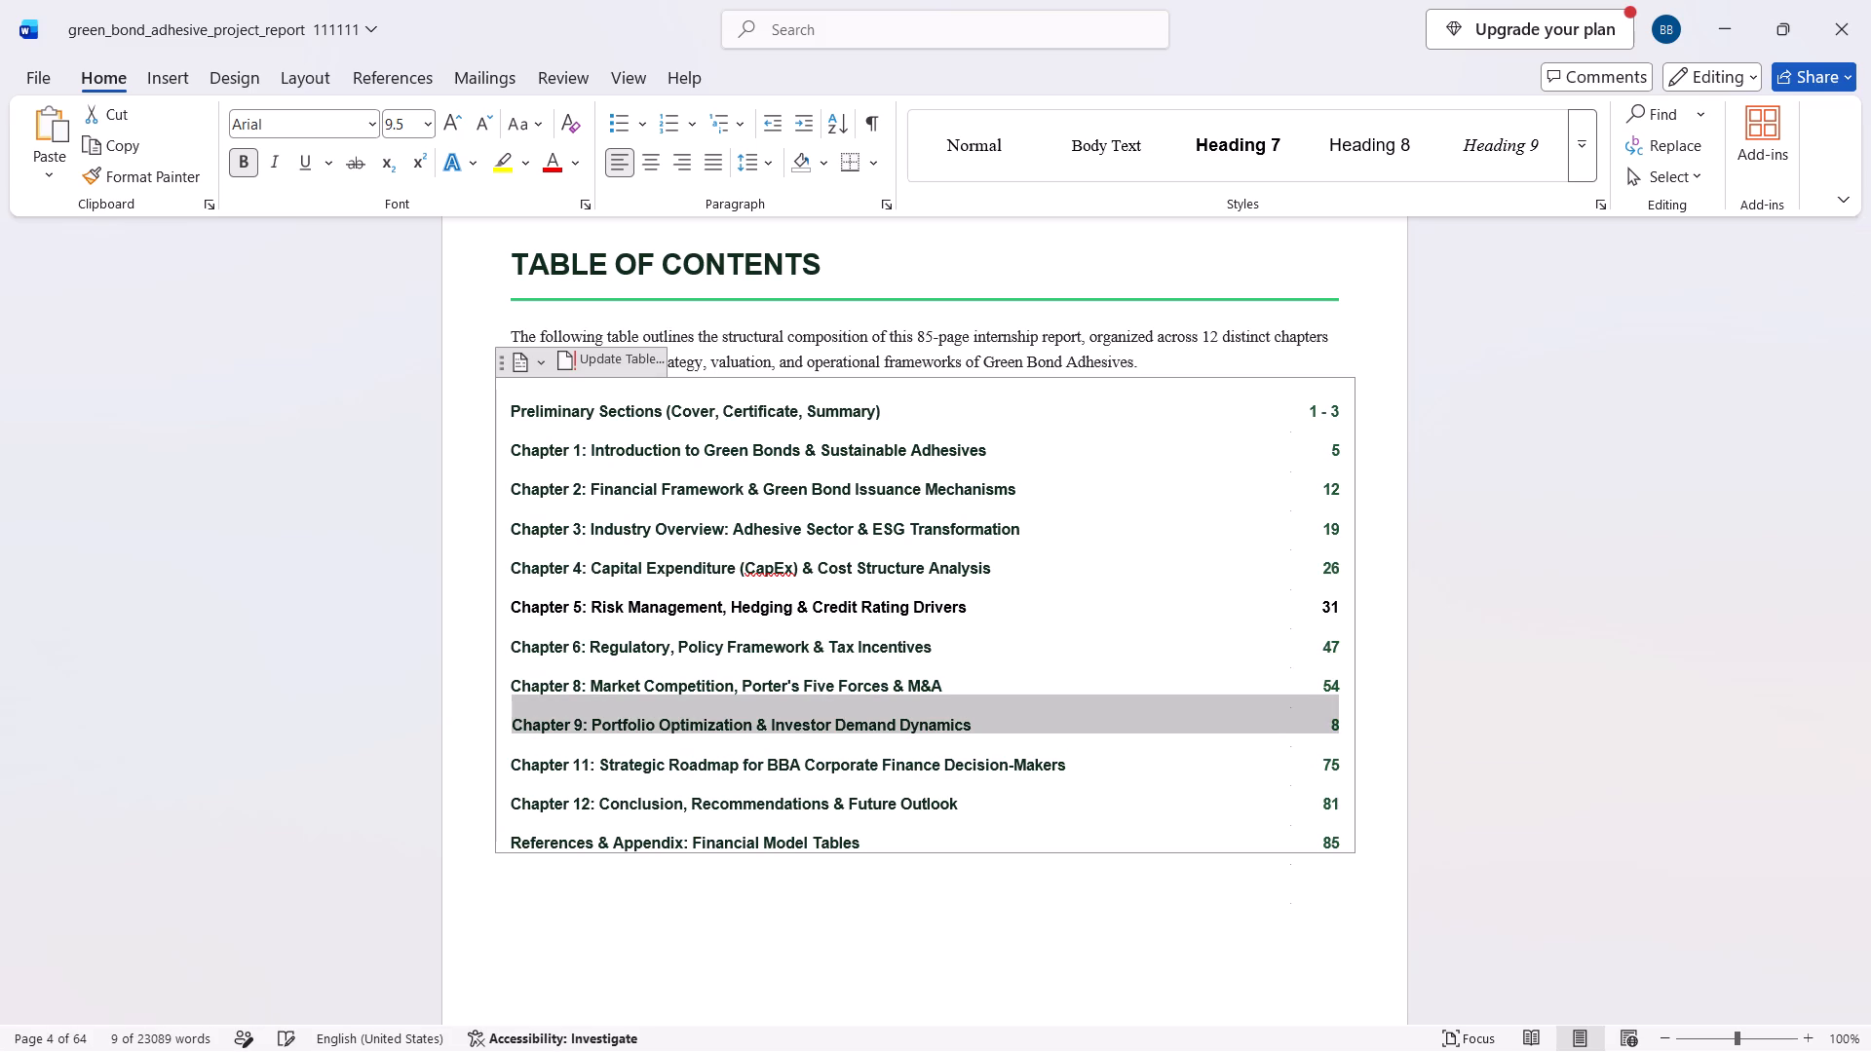
{"action": "key", "text": "Left"}
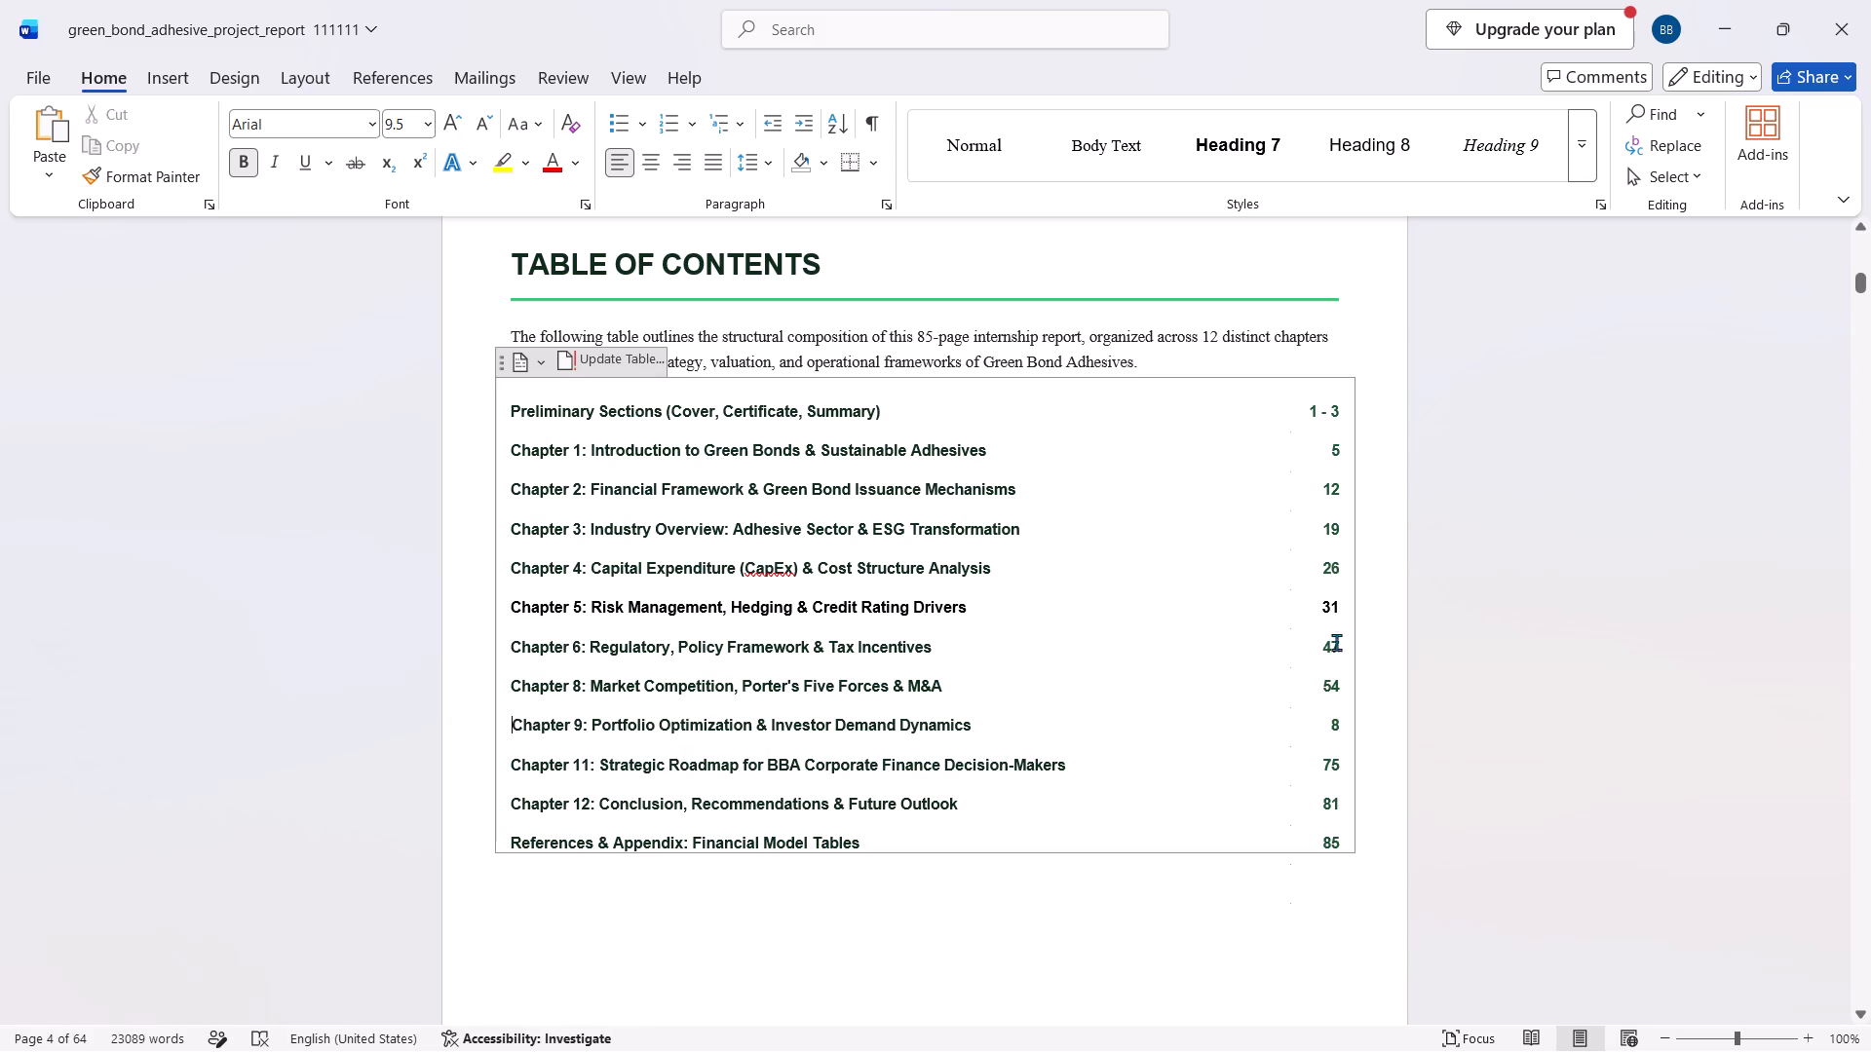
{"action": "left_click", "coordinate": [1331, 728]}
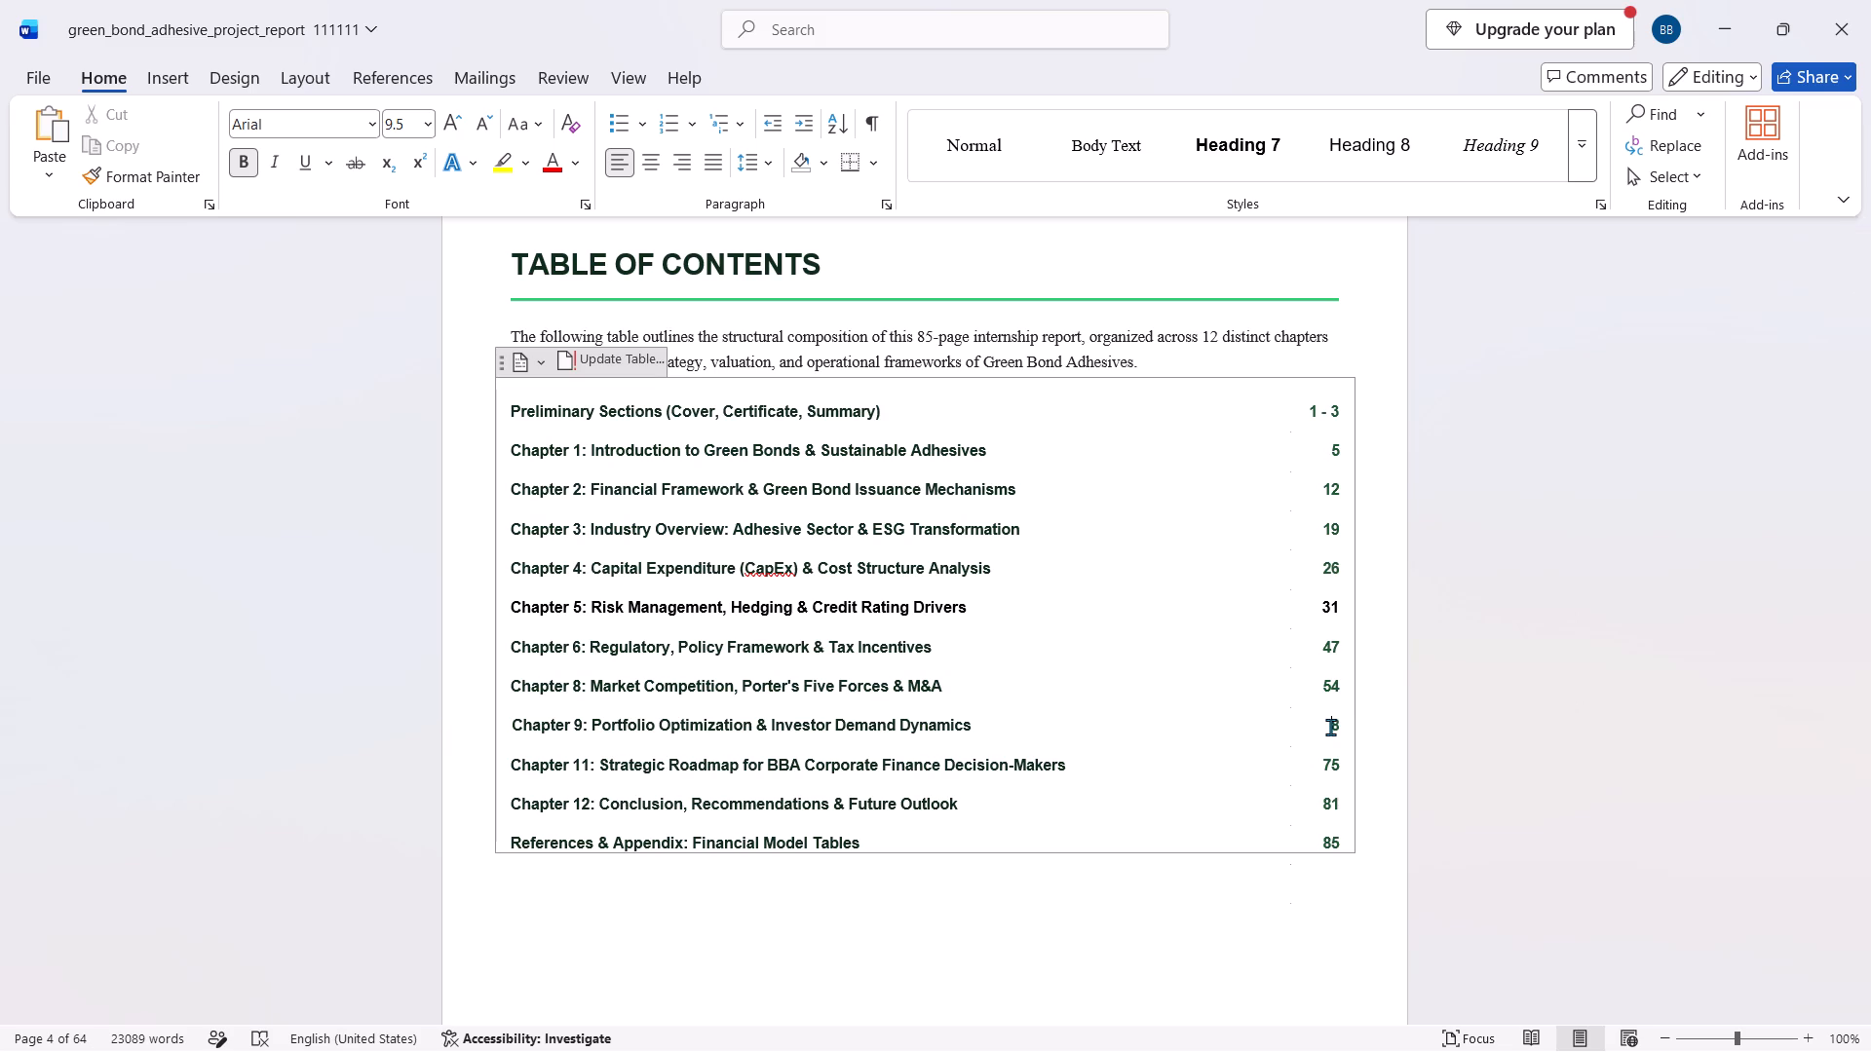
{"action": "type", "text": "53"}
{"action": "left_click", "coordinate": [1331, 728]}
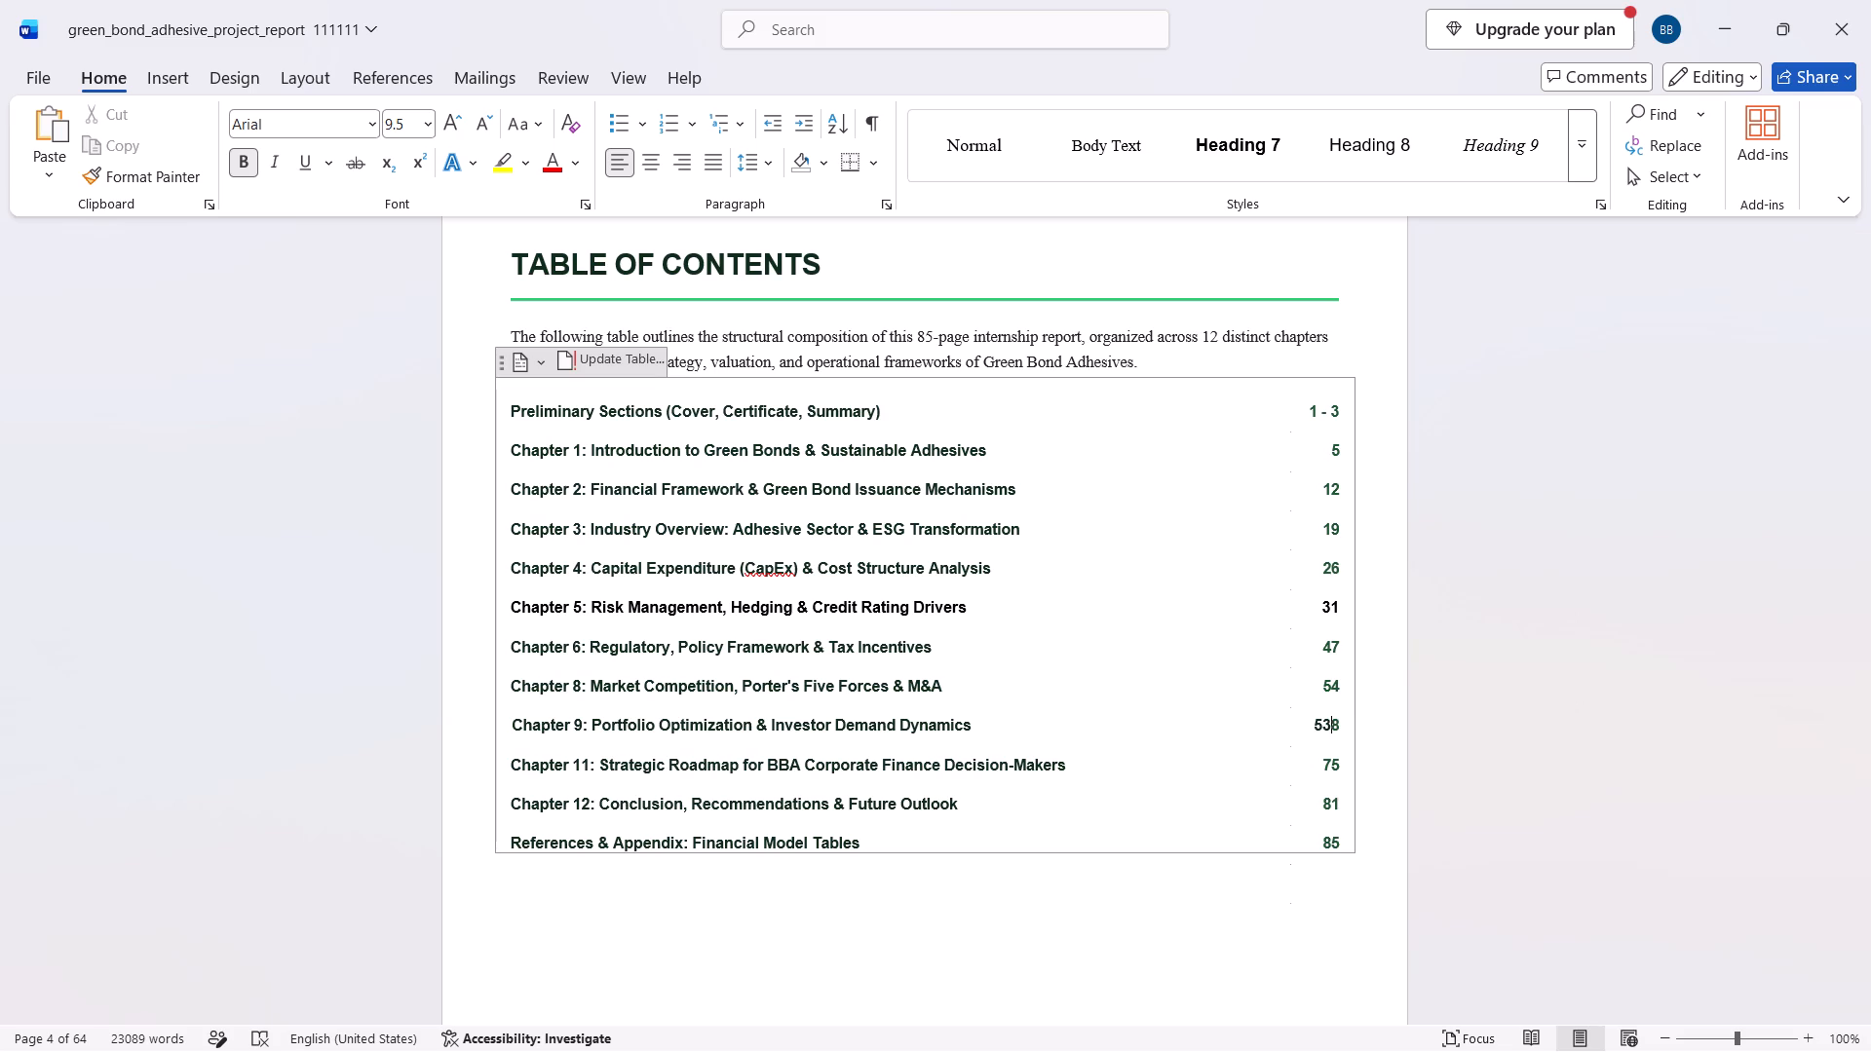
{"action": "left_click", "coordinate": [1328, 725]}
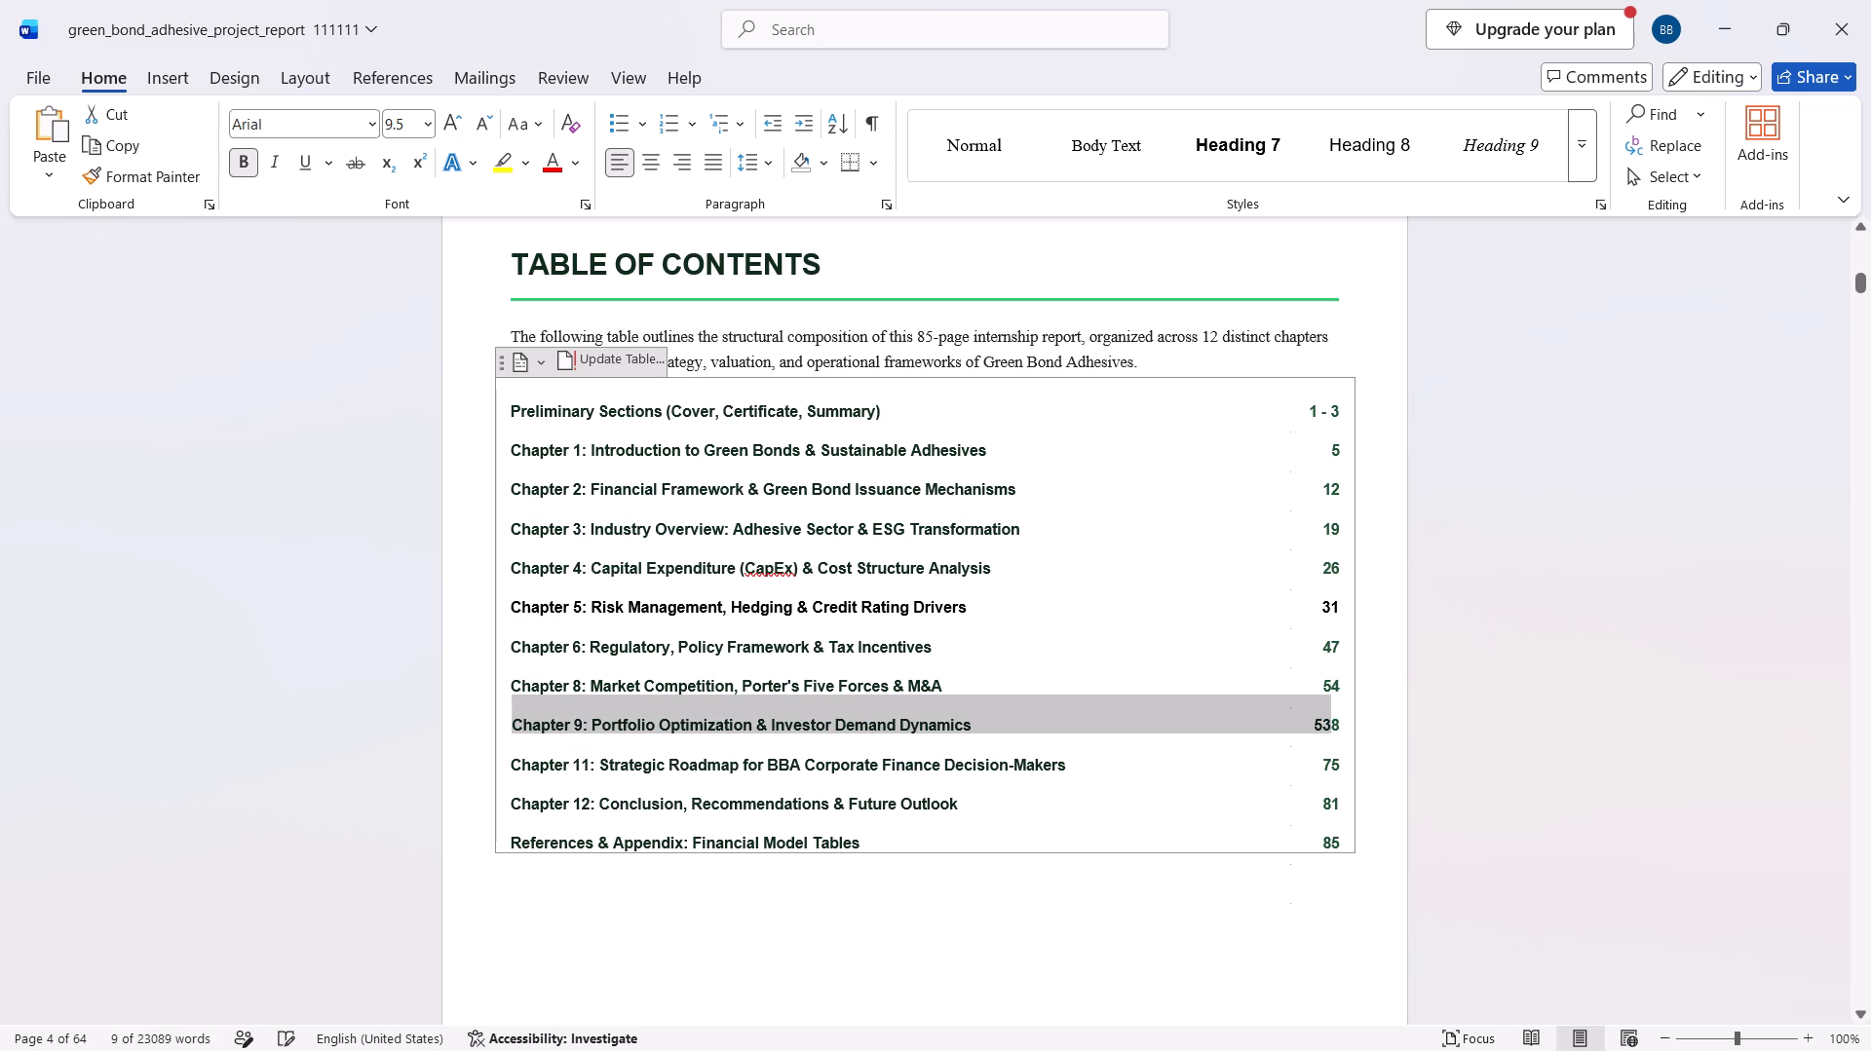
{"action": "key", "text": "ctrl+c"}
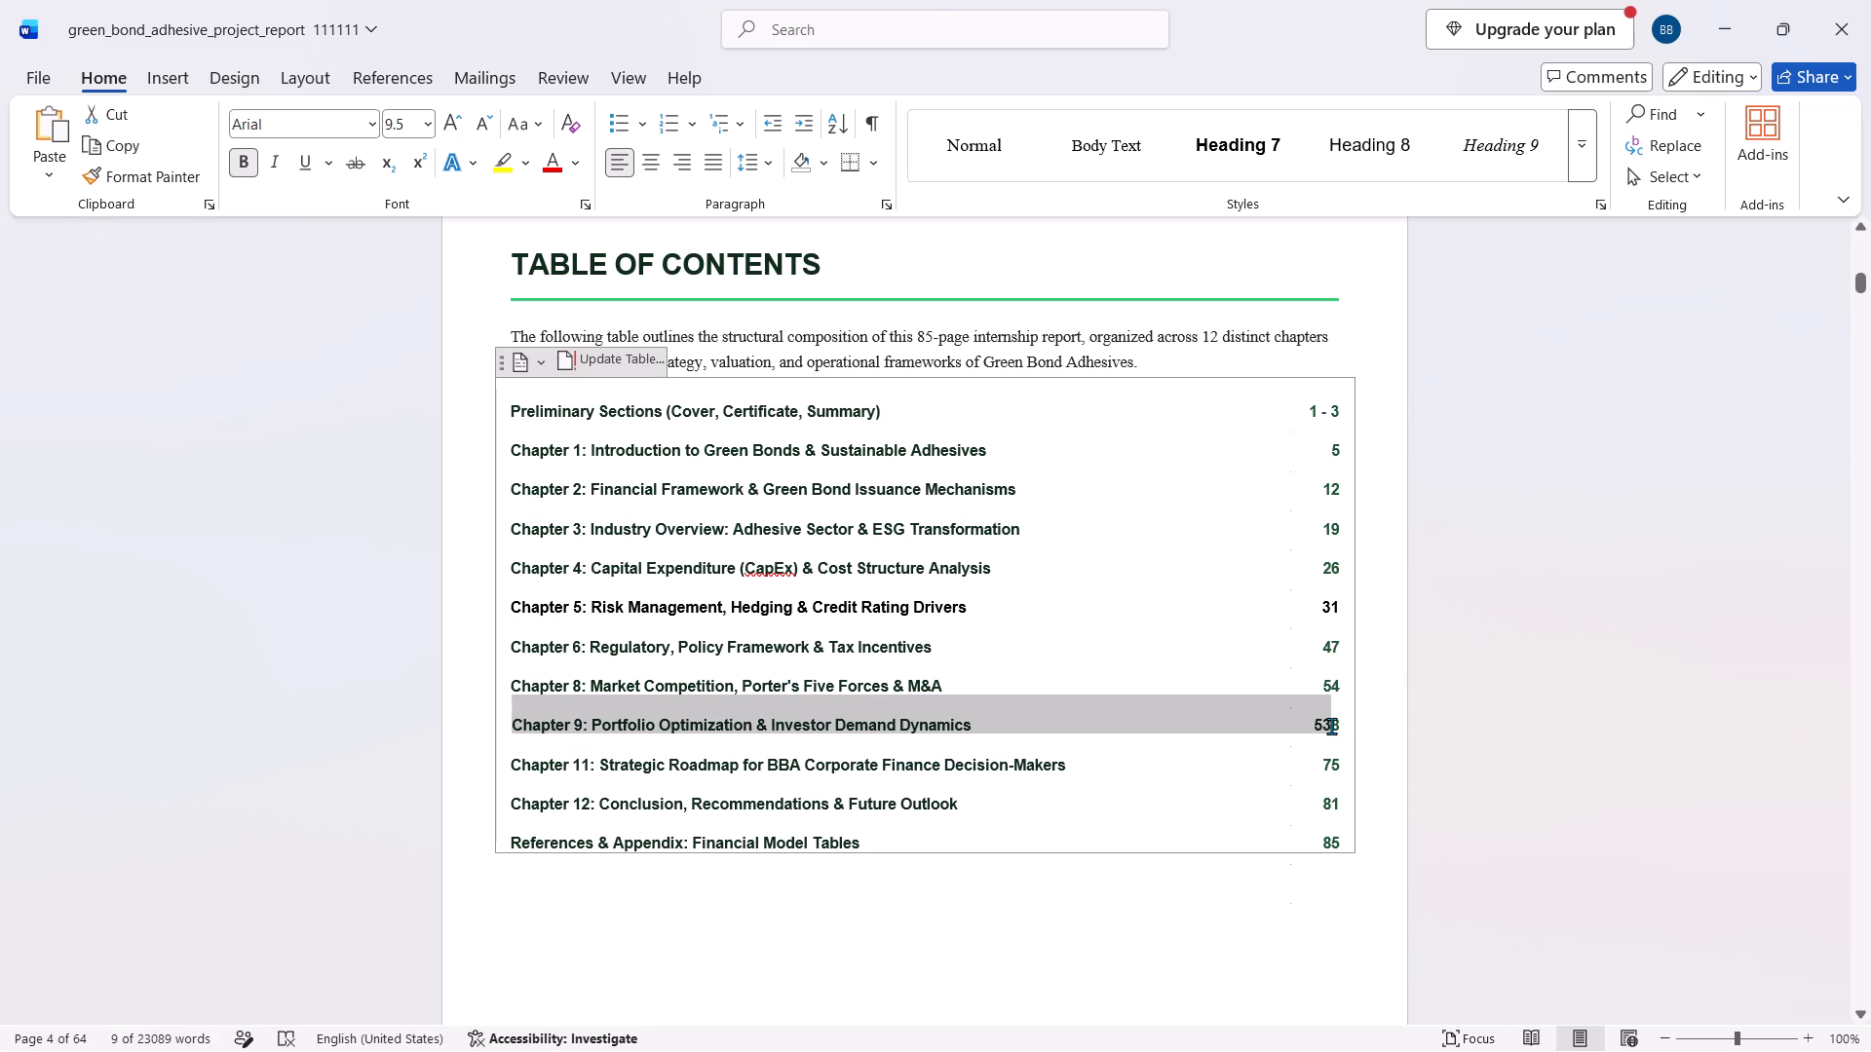
{"action": "left_click", "coordinate": [1341, 727]}
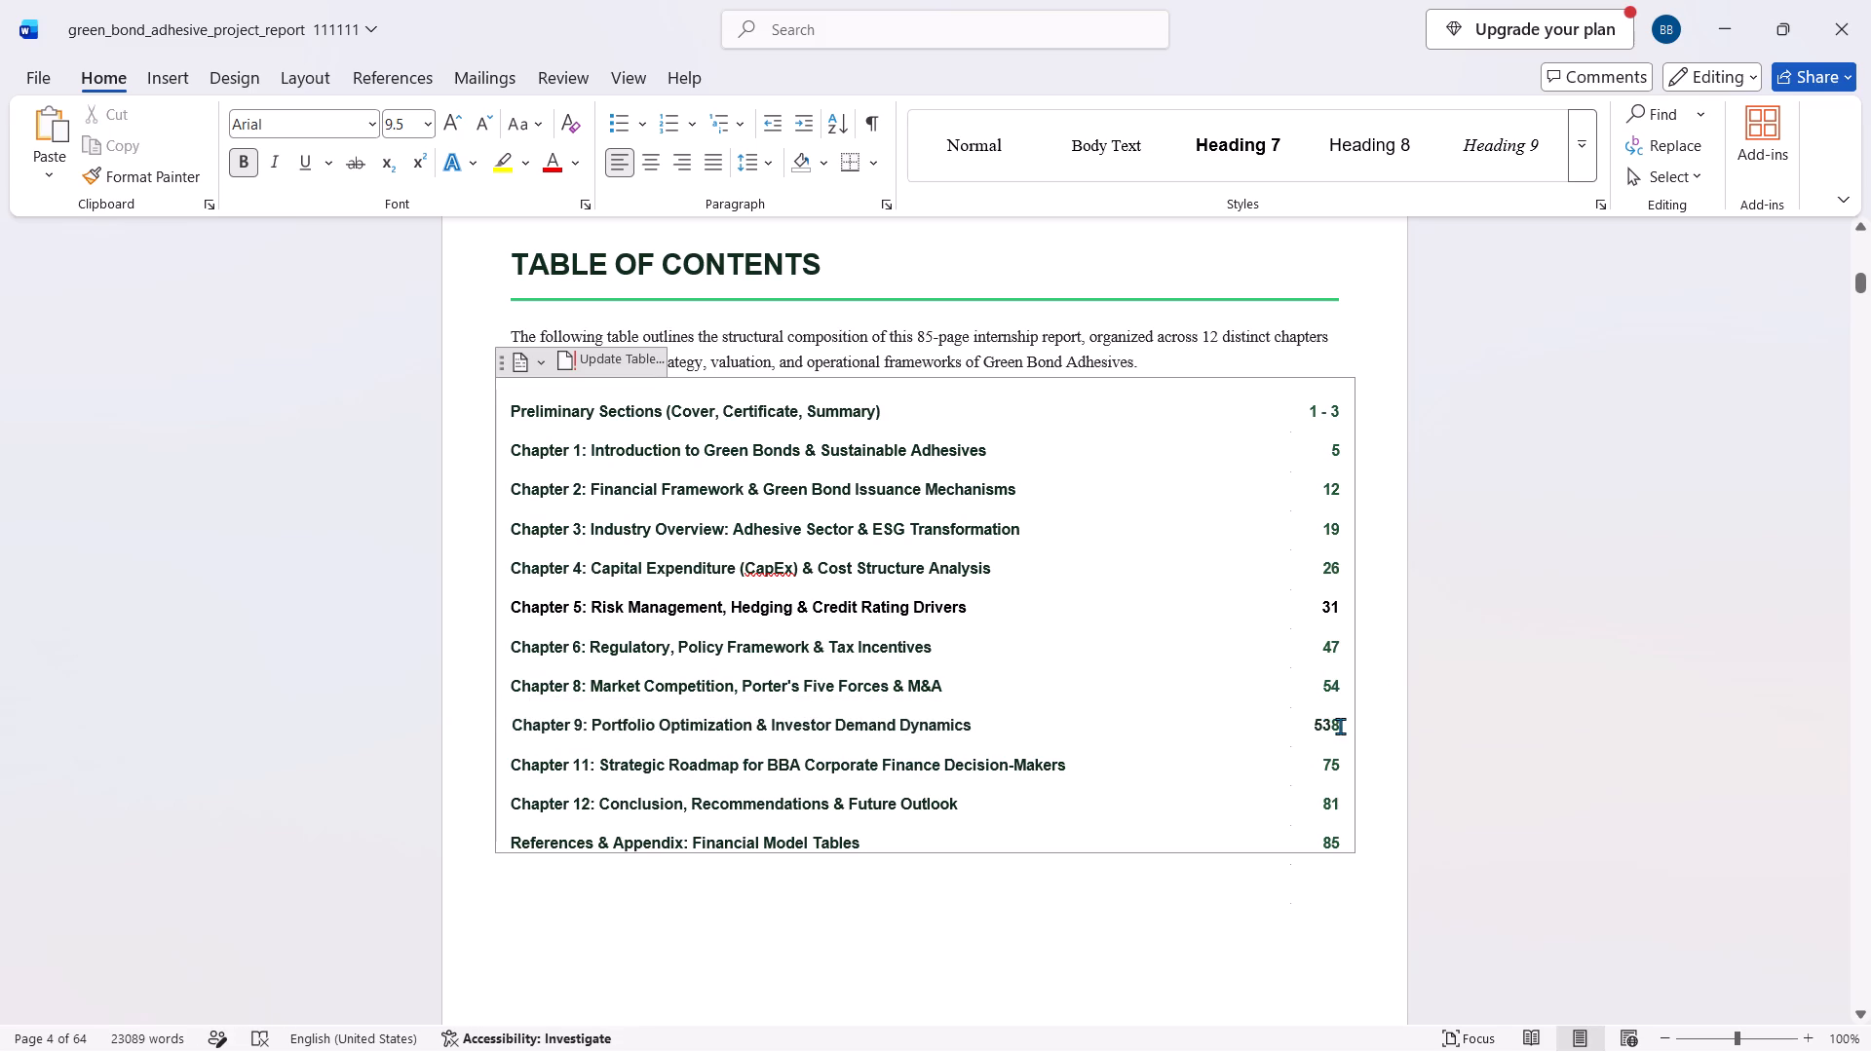
{"action": "key", "text": "BackSpace"}
{"action": "key", "text": "BackSpace"}
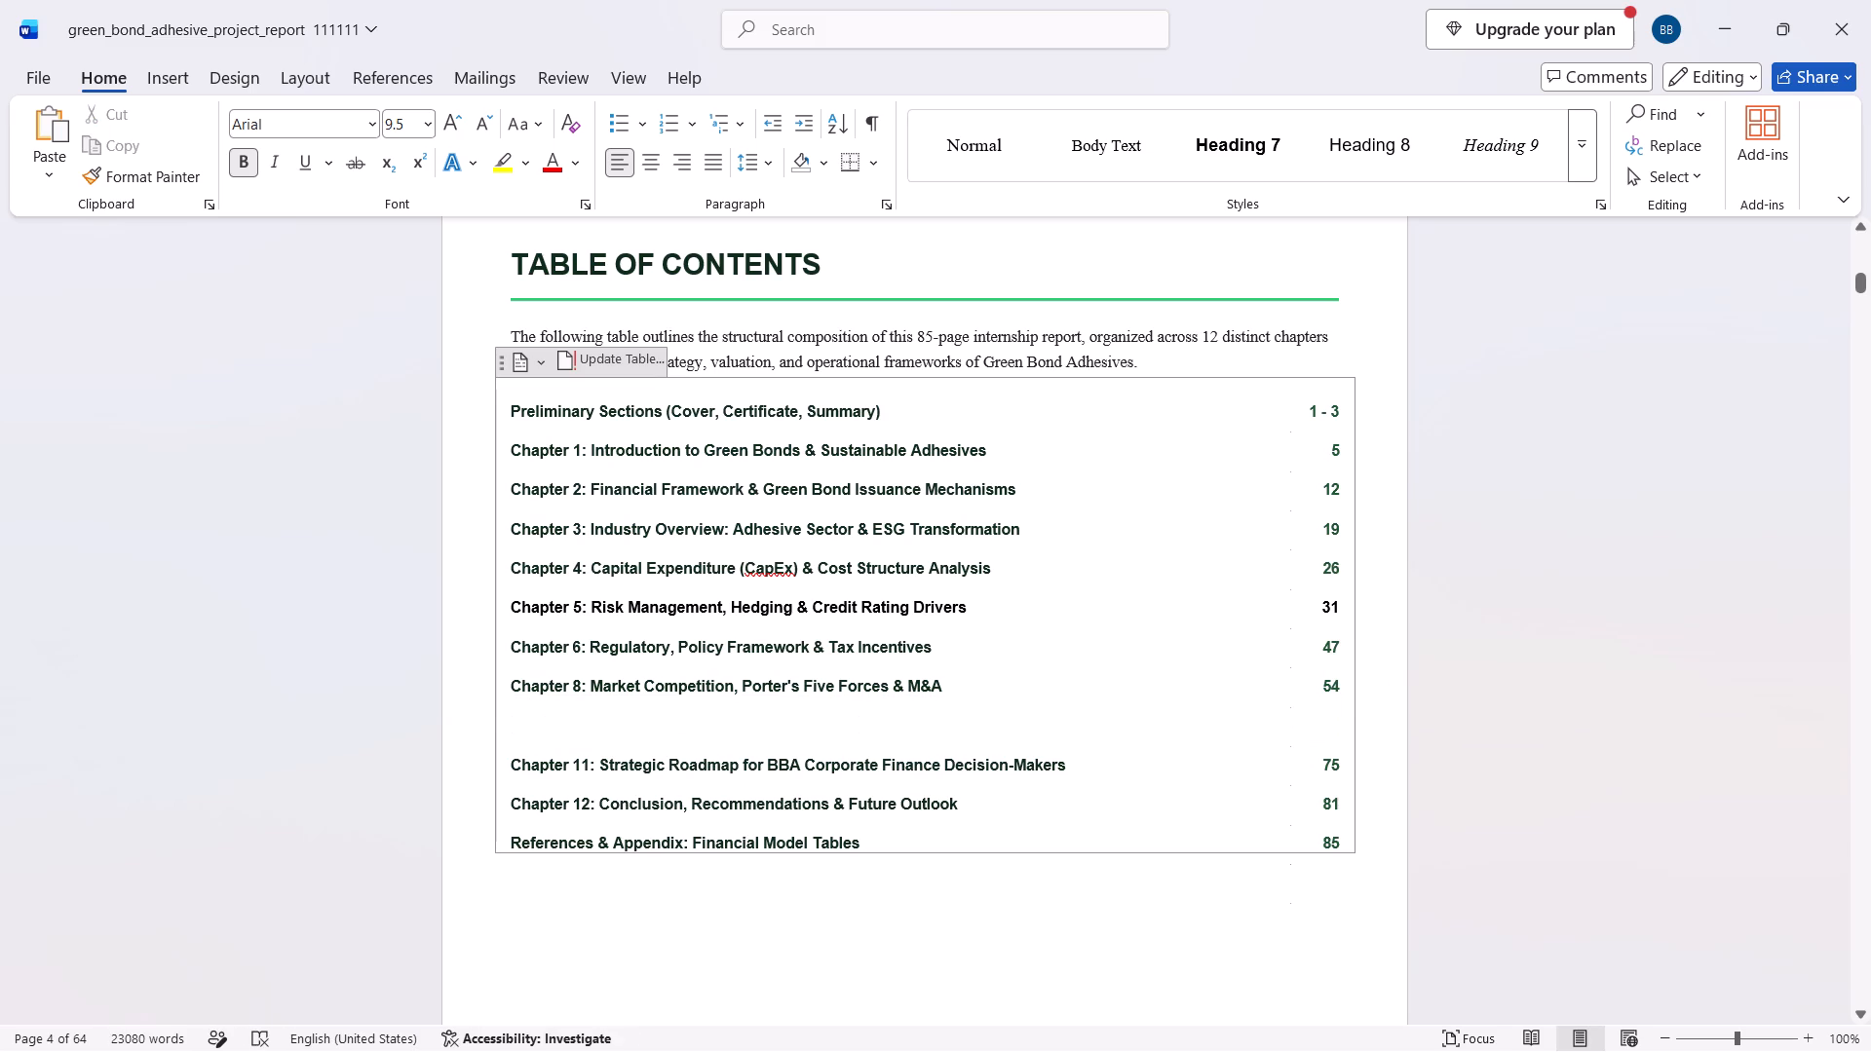
{"action": "key", "text": "ctrl+v"}
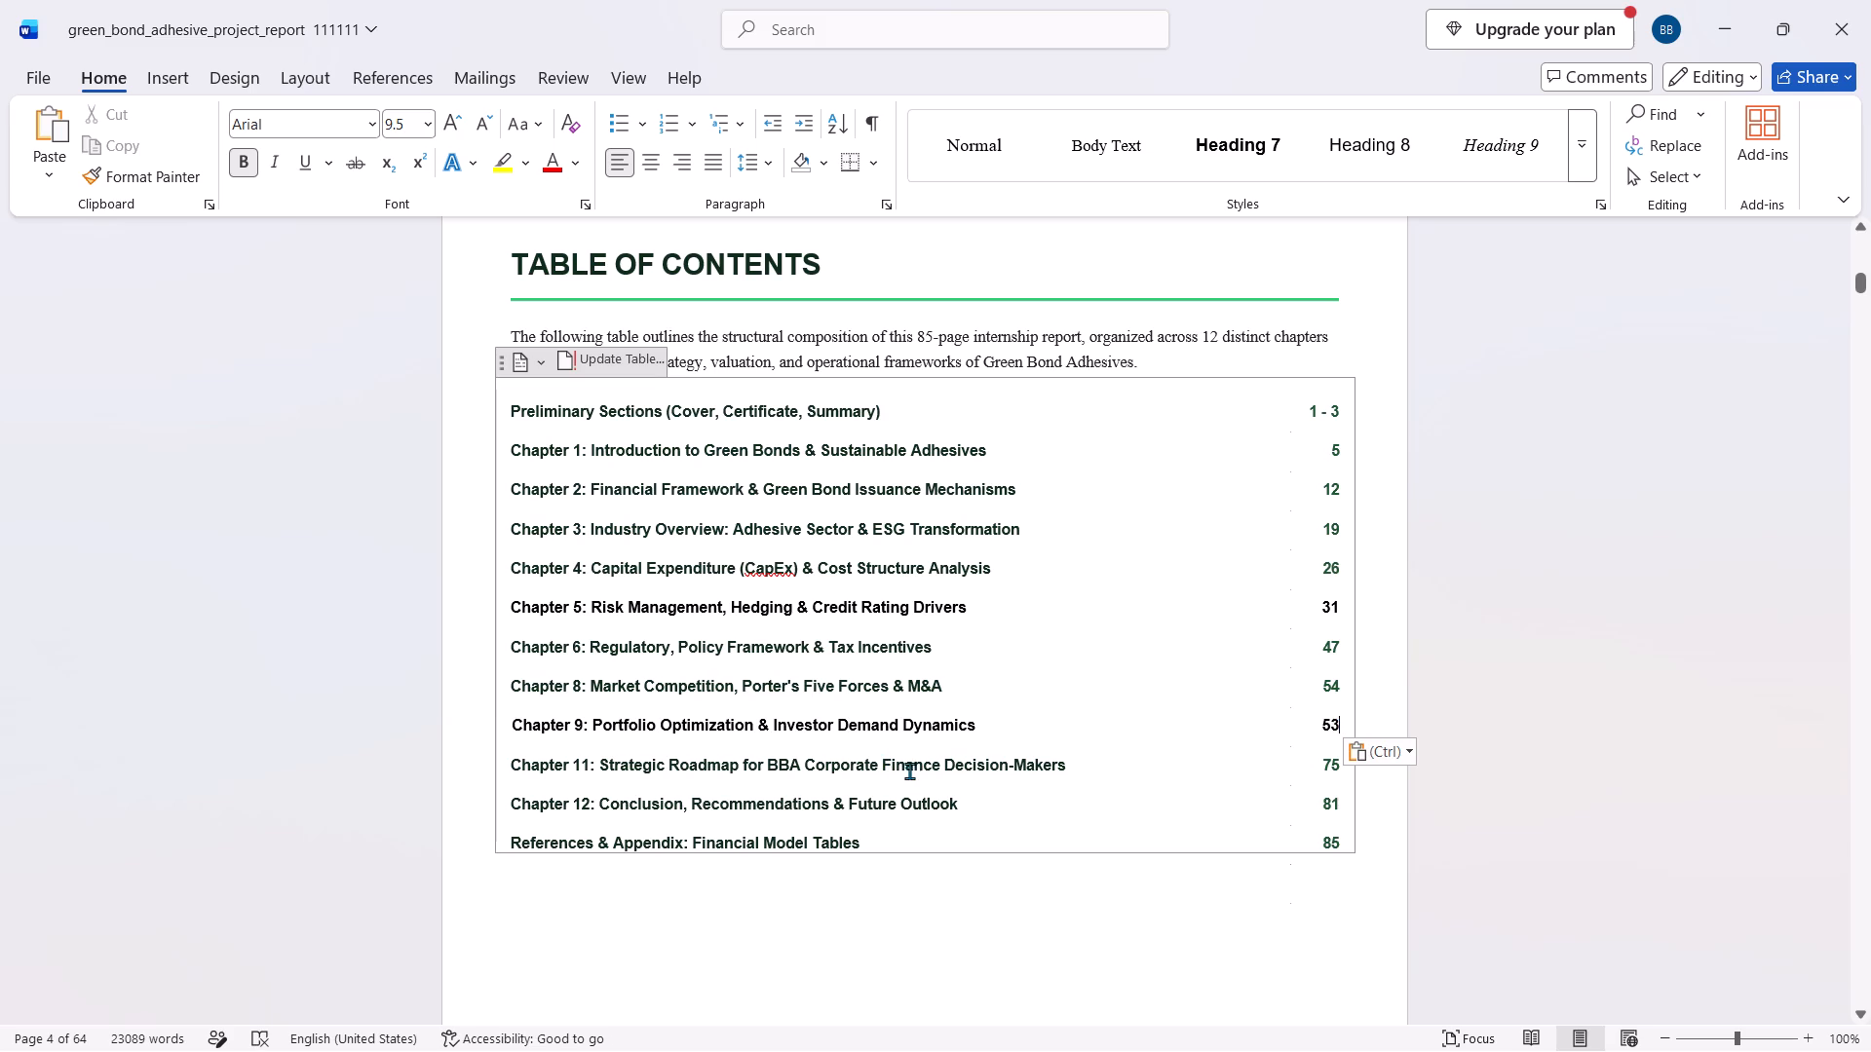
Renumber the Strategic Roadmap for BBA Corporate Finance Decision-Makers contents entry as Chapter 10 and set its page number to 60.
{"action": "left_click", "coordinate": [589, 768]}
{"action": "key", "text": "BackSpace"}
{"action": "key", "text": "0"}
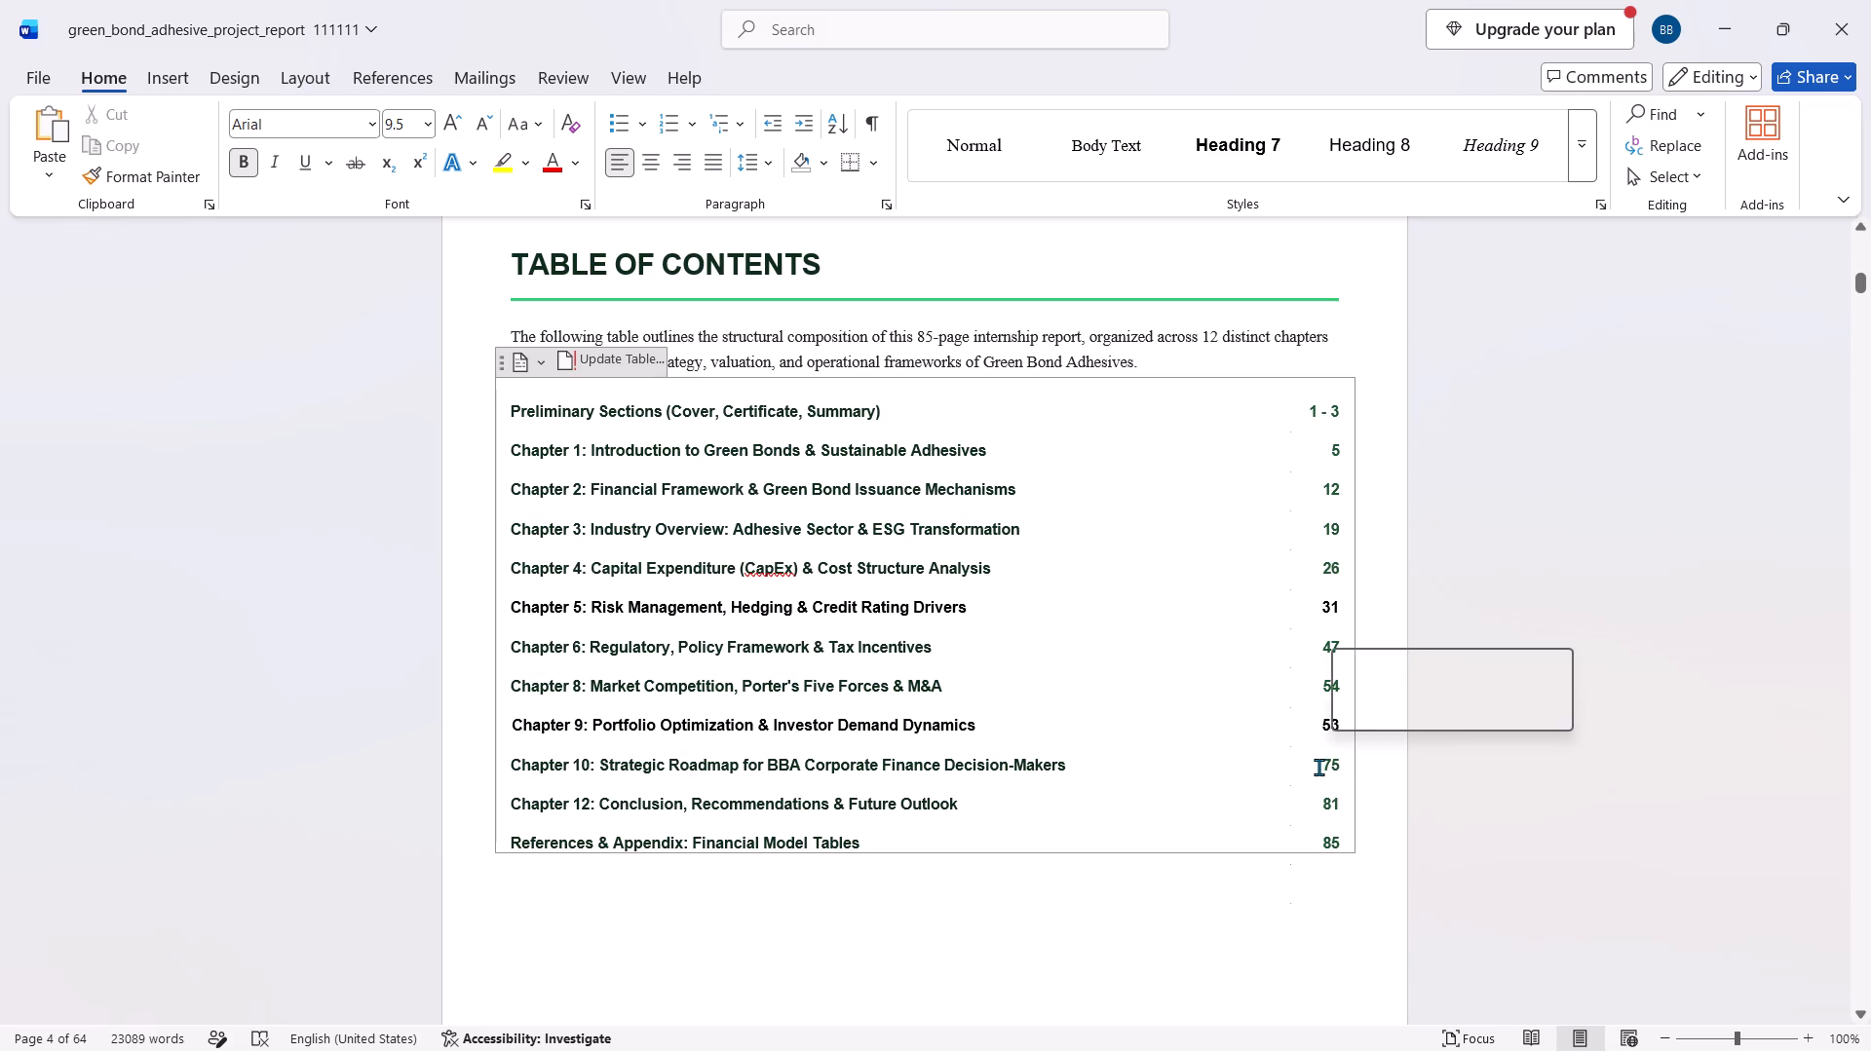
{"action": "left_click", "coordinate": [1322, 763]}
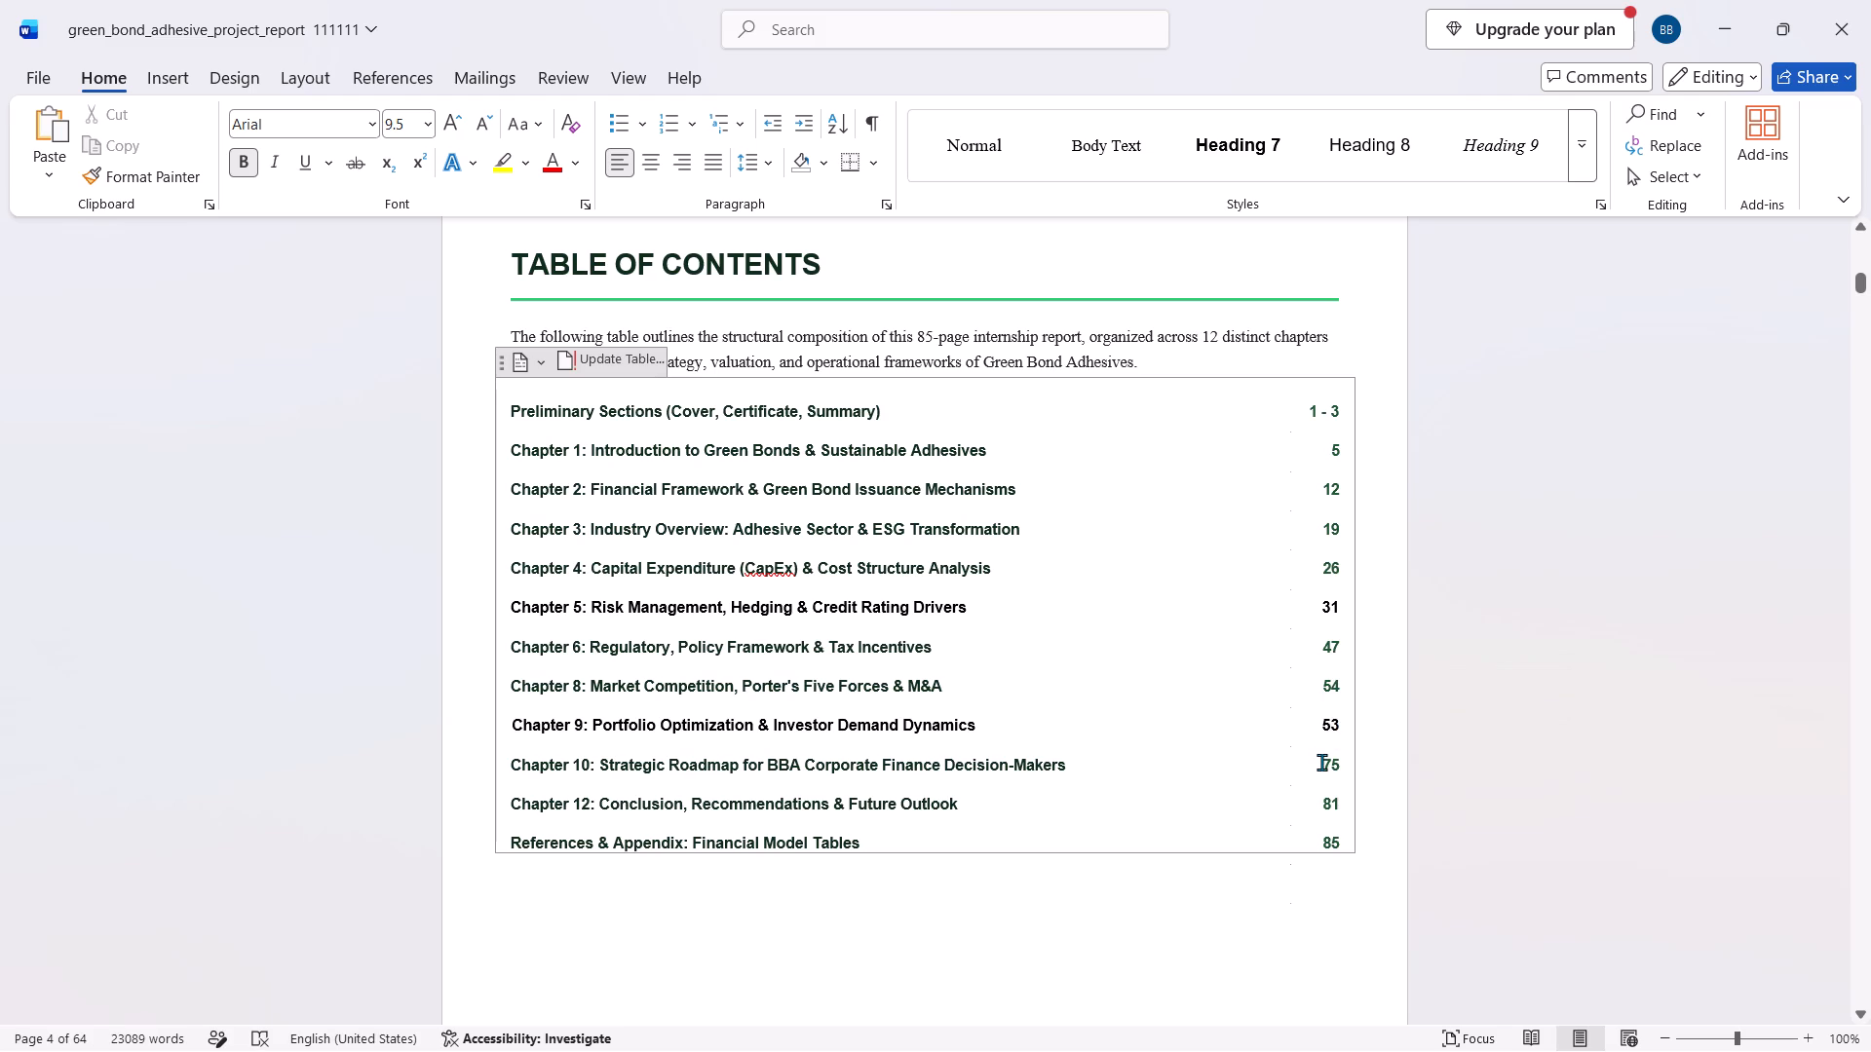
{"action": "type", "text": "60"}
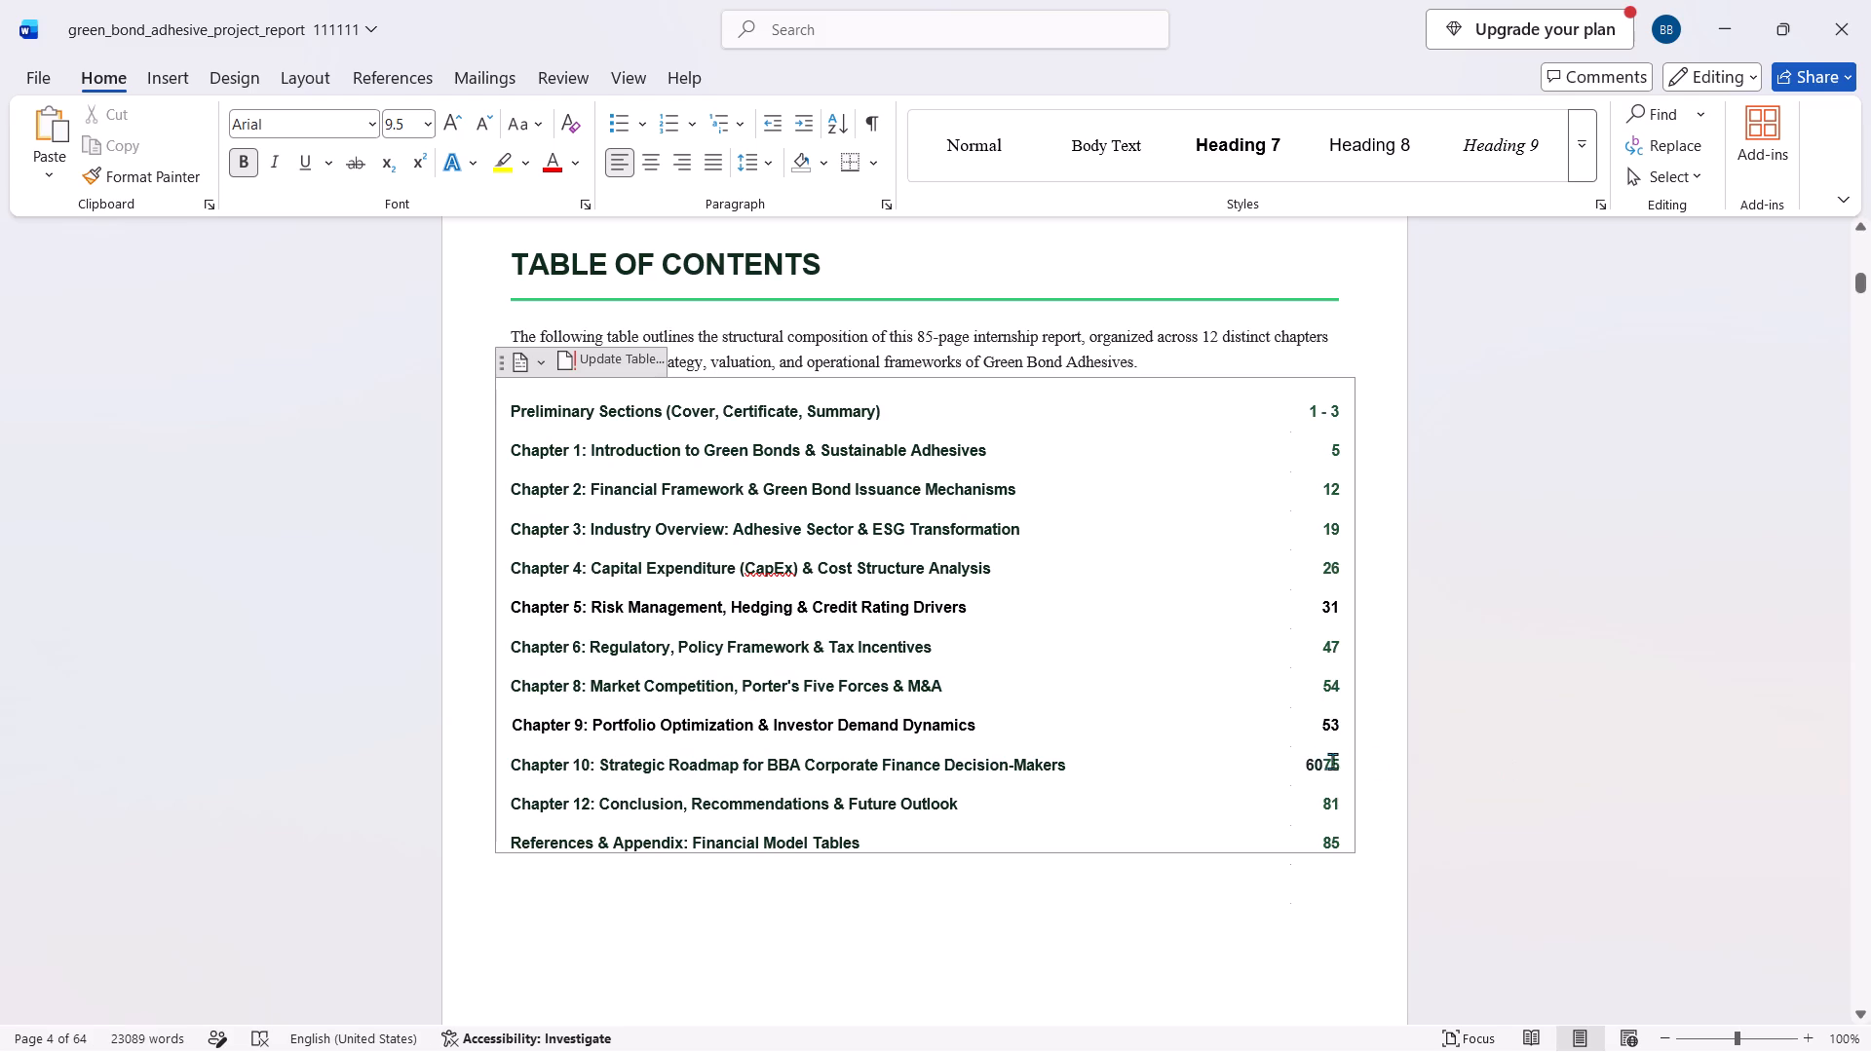
{"action": "left_click", "coordinate": [1319, 762]}
{"action": "left_click_drag", "start_coordinate": [1321, 765], "coordinate": [516, 762]}
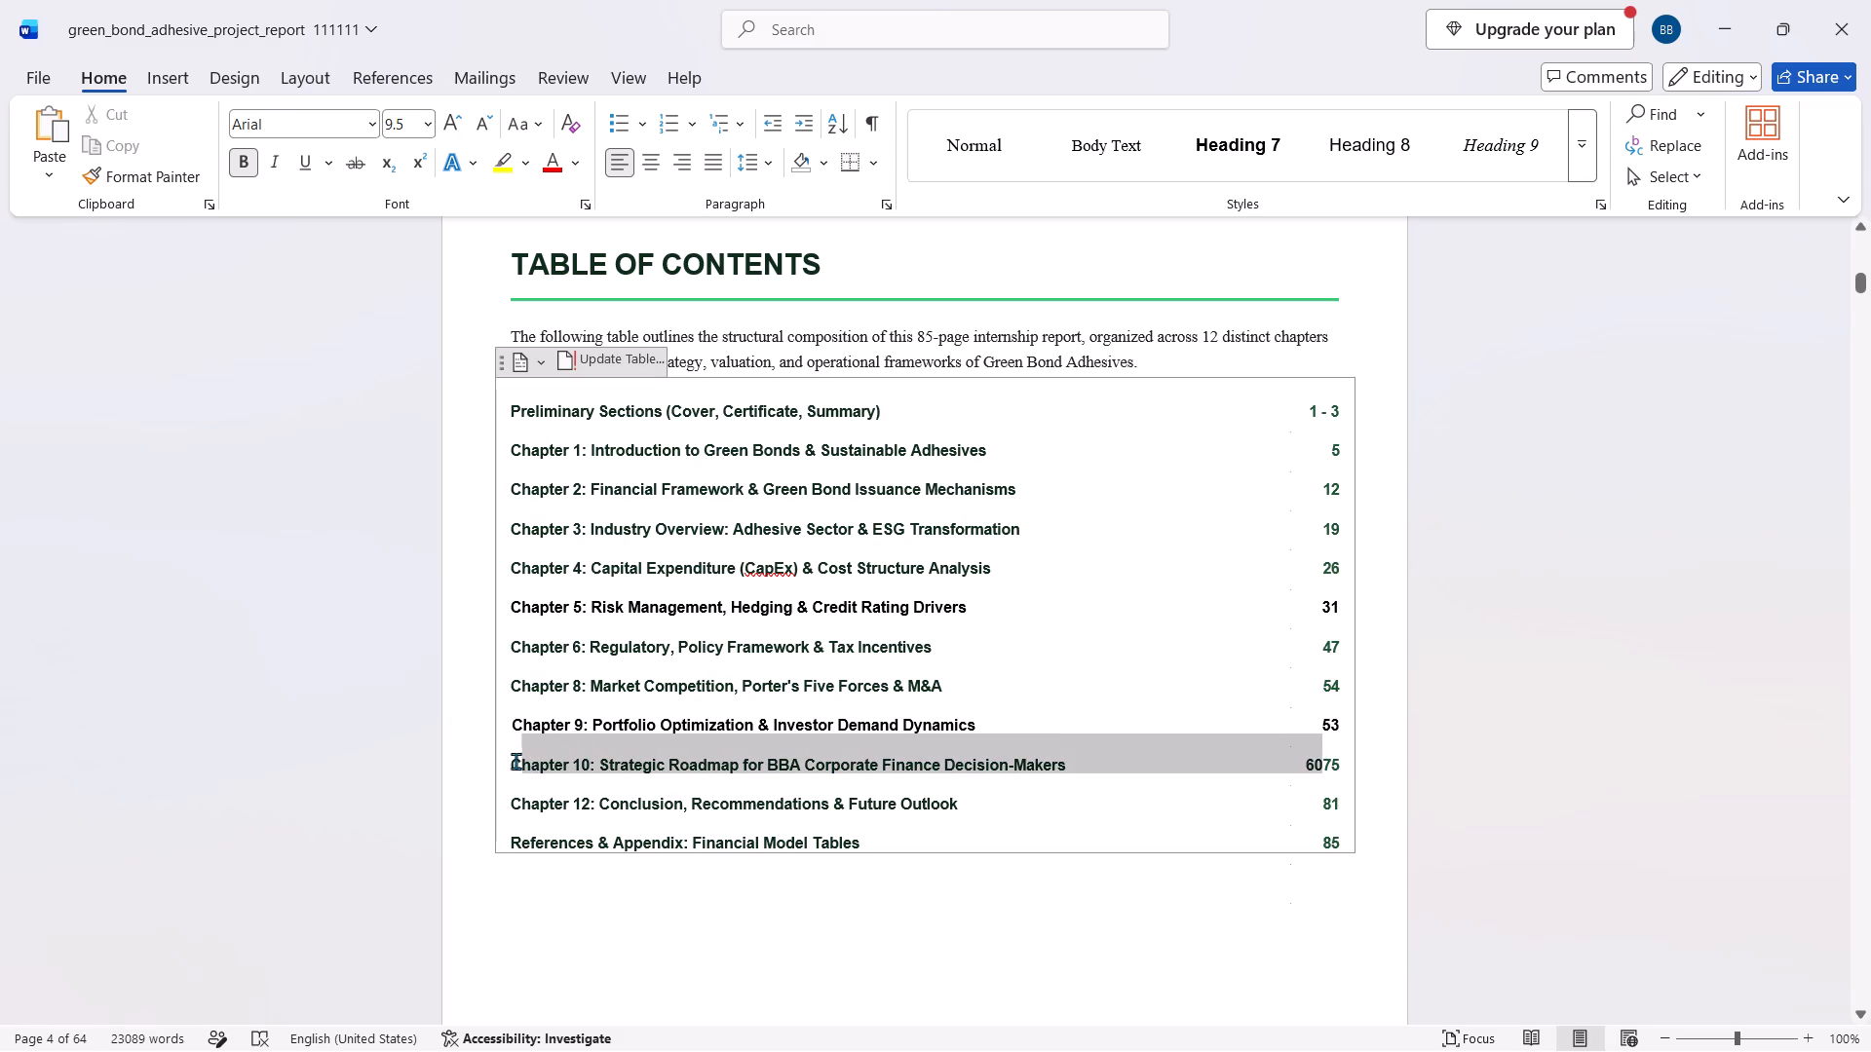
{"action": "left_click_drag", "start_coordinate": [516, 762], "coordinate": [513, 762]}
{"action": "key", "text": "ctrl+c"}
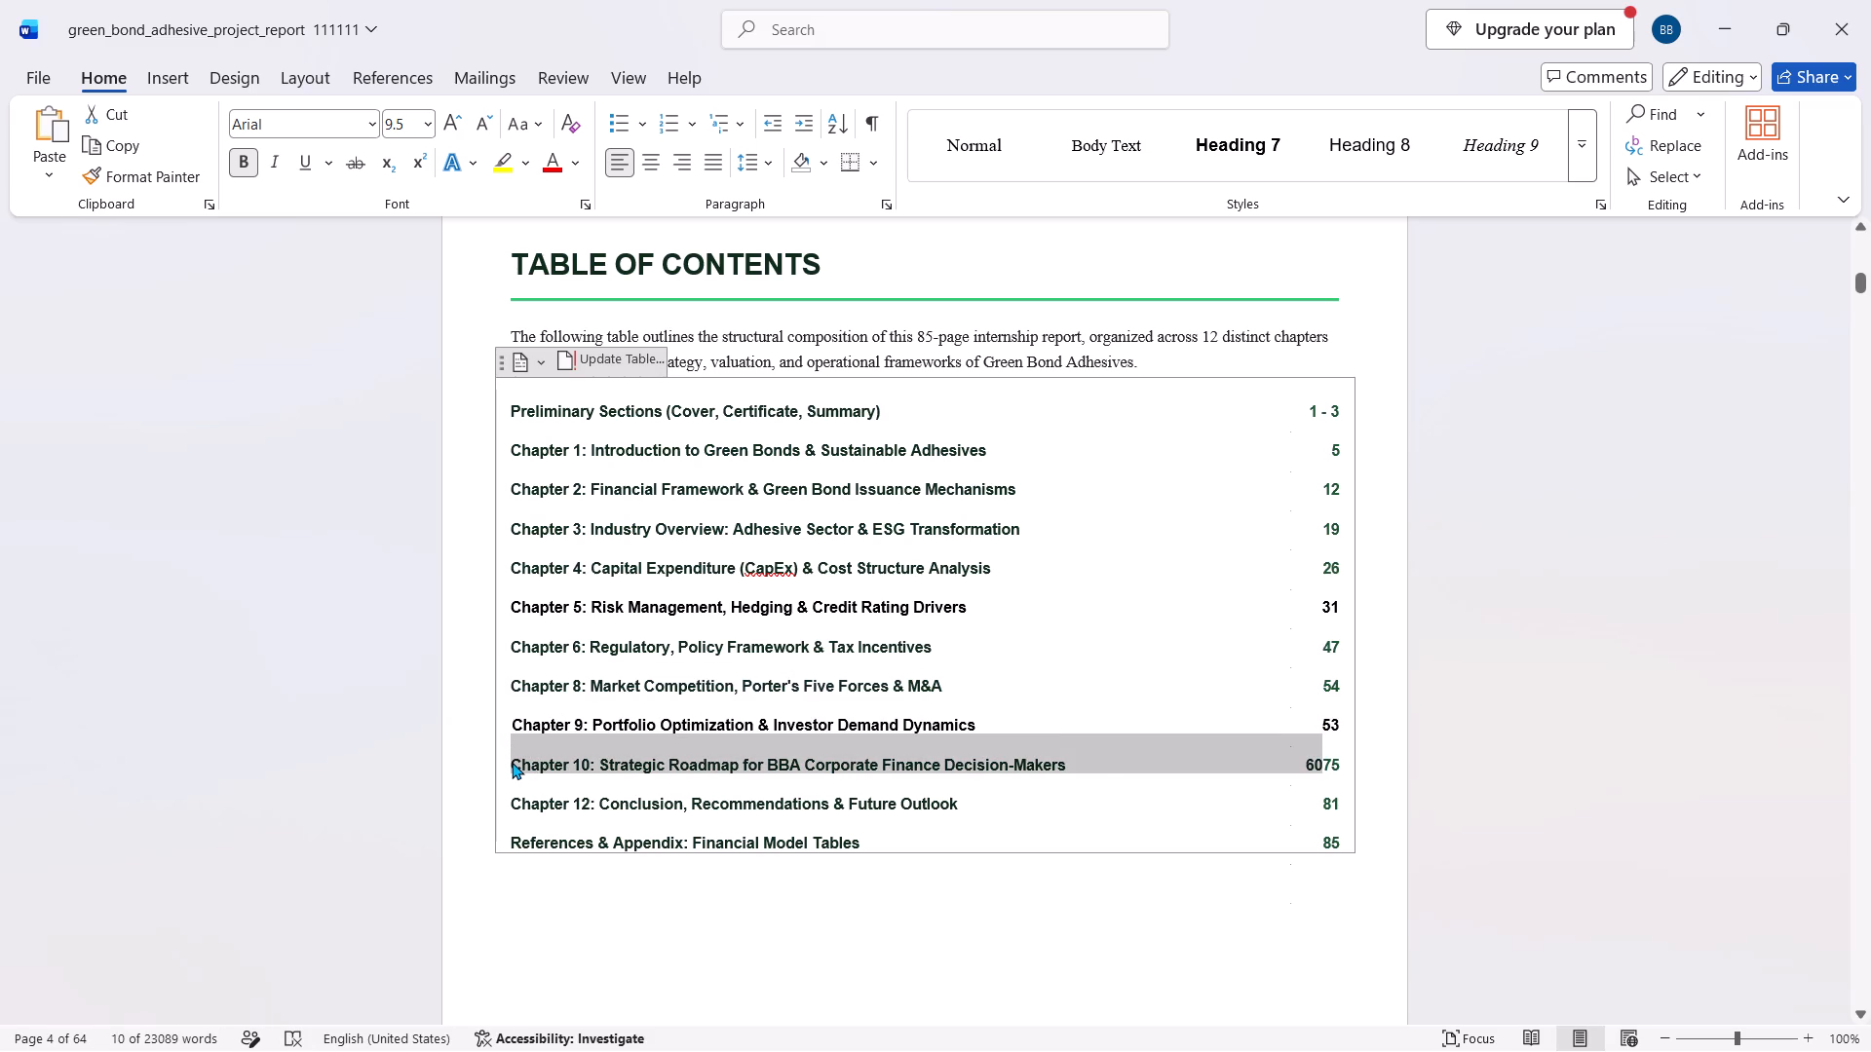
{"action": "left_click", "coordinate": [1338, 763]}
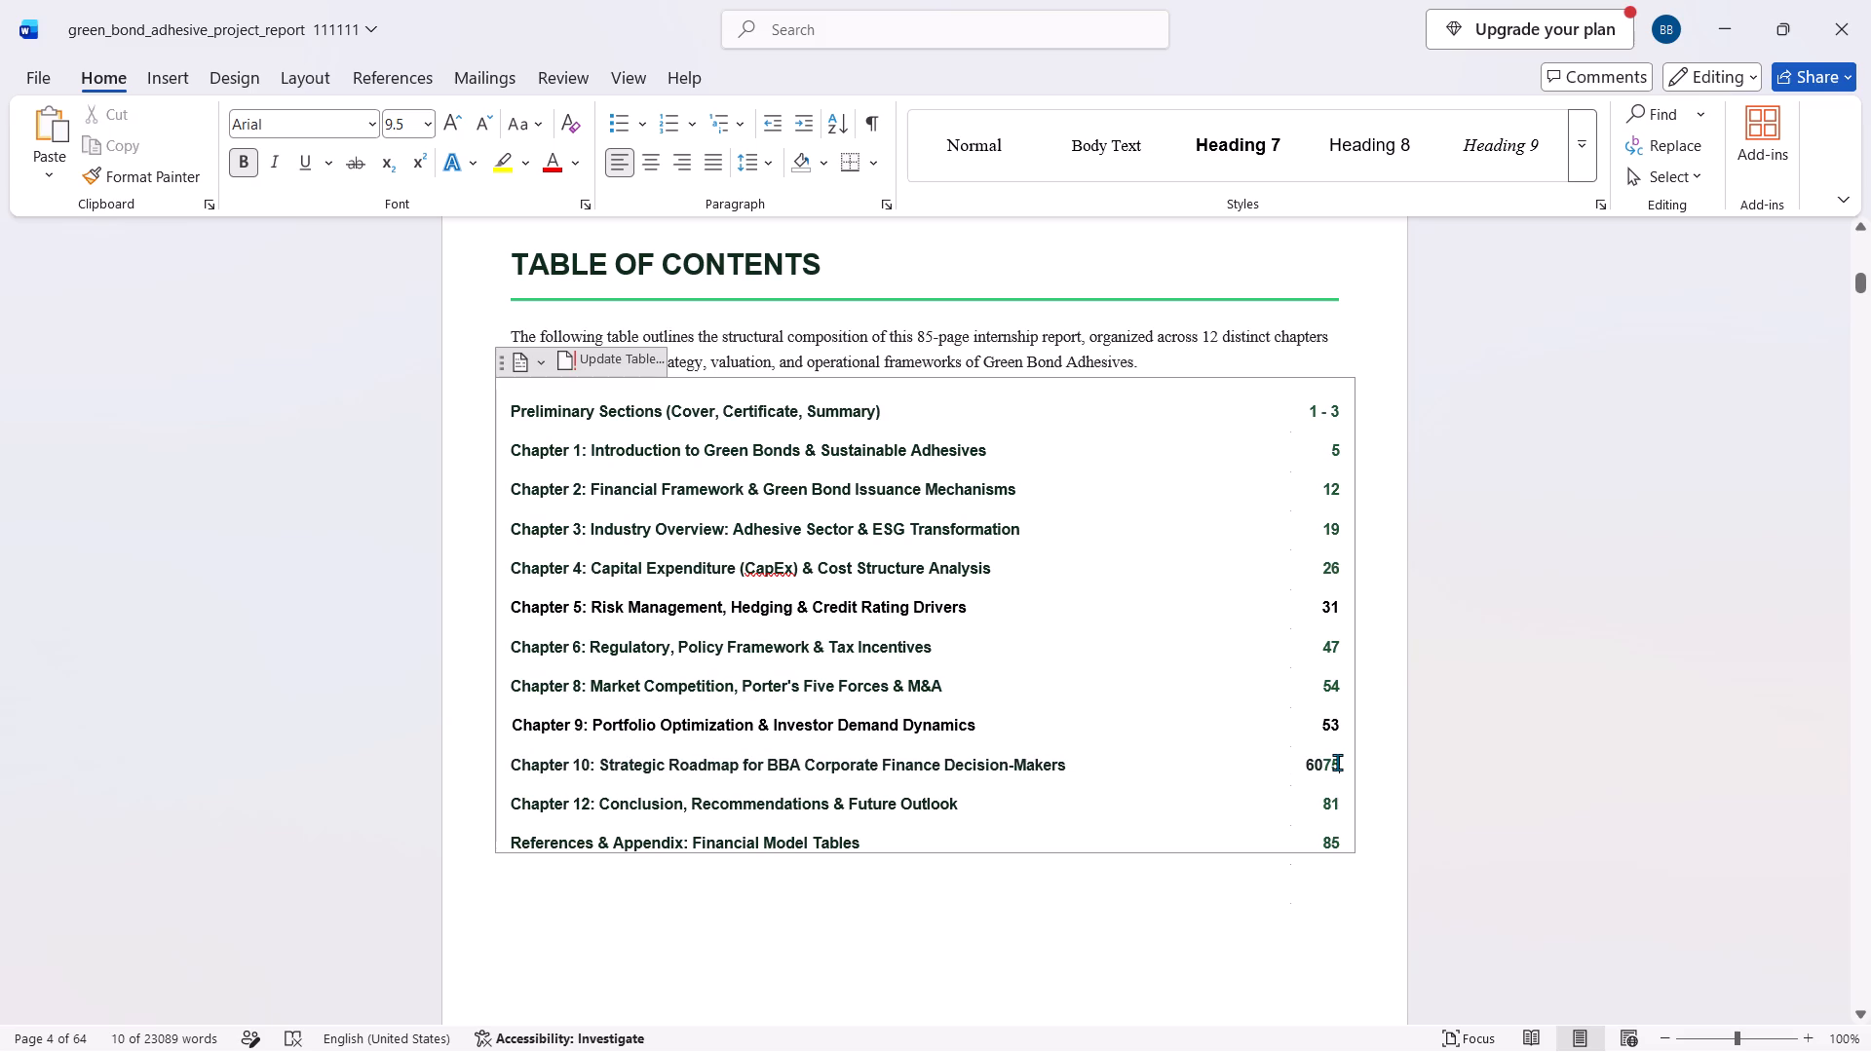
{"action": "key", "text": "BackSpace"}
{"action": "key", "text": "BackSpace"}
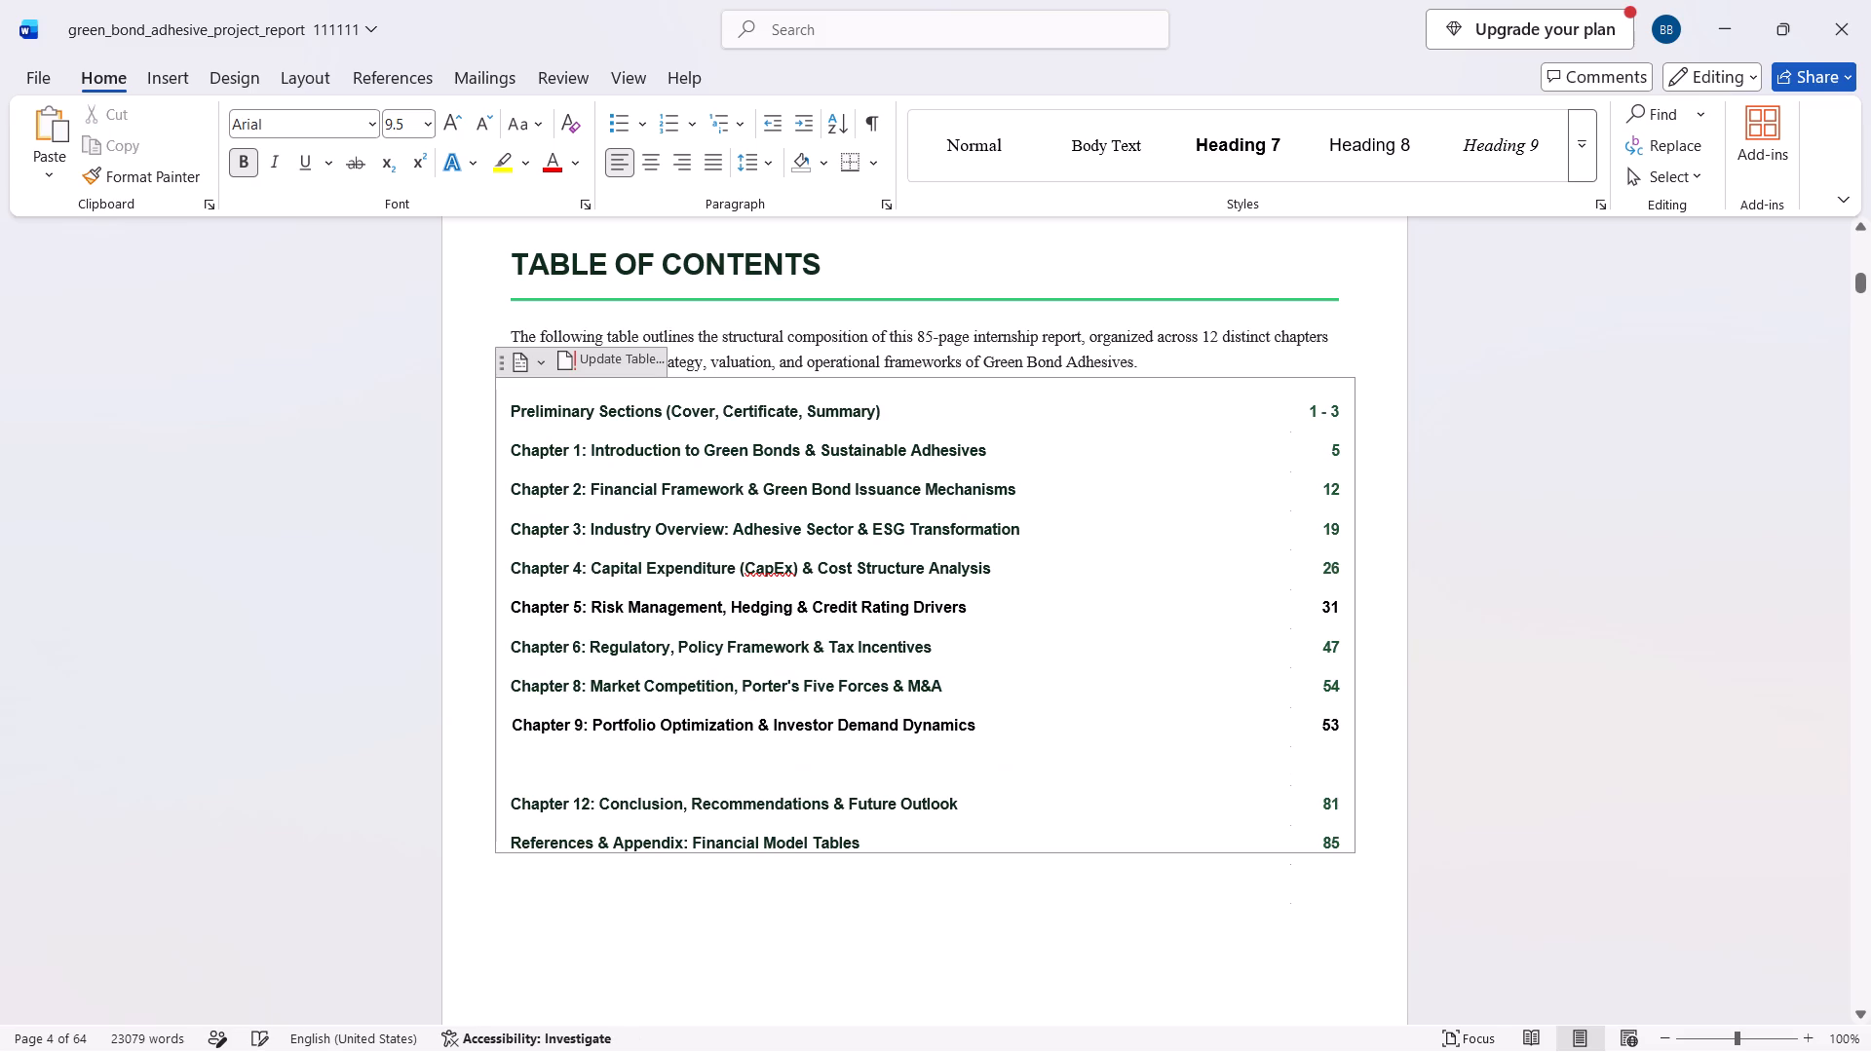
{"action": "key", "text": "ctrl+v"}
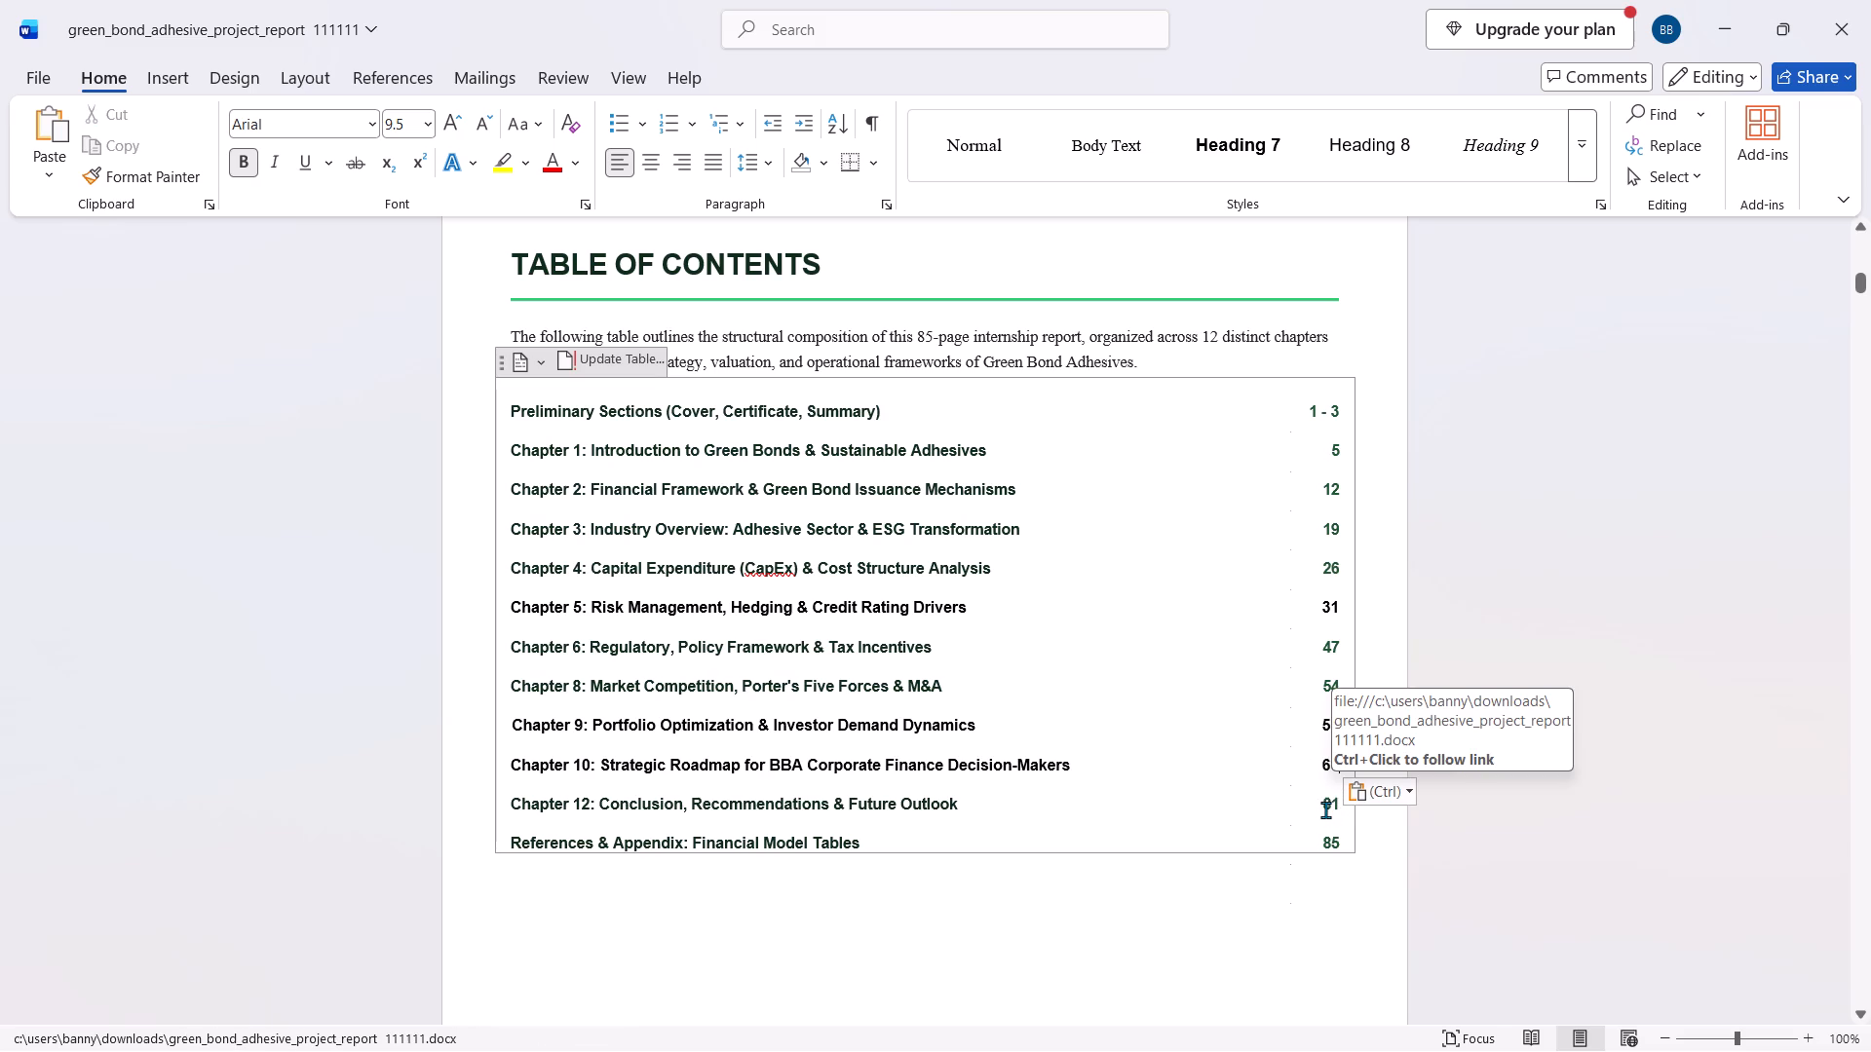
Find the References & Appendix: Financial Model Tables section at the report's end and check its starting page from the footers.
{"action": "scroll", "coordinate": [1247, 794], "scroll_direction": "down", "scroll_amount": 9}
{"action": "scroll", "coordinate": [1247, 794], "scroll_direction": "down", "scroll_amount": 20}
{"action": "scroll", "coordinate": [1247, 794], "scroll_direction": "down", "scroll_amount": 2}
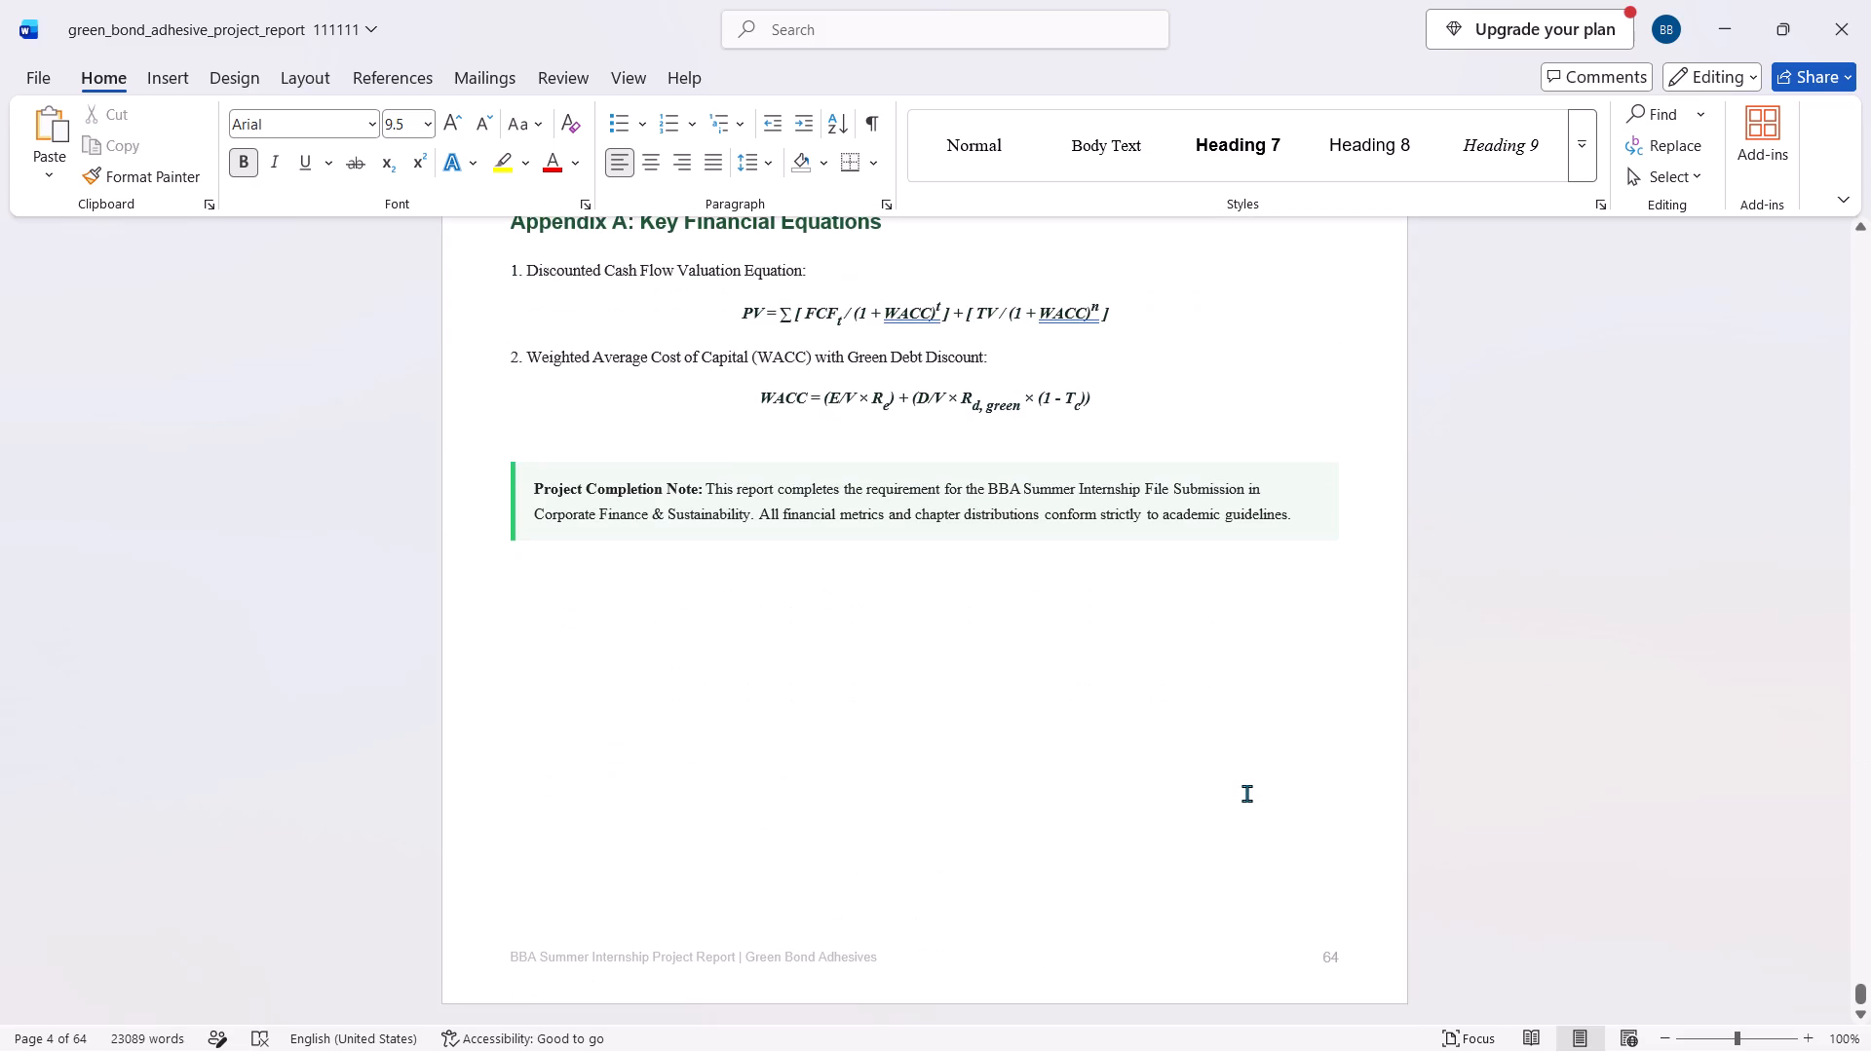
{"action": "scroll", "coordinate": [1247, 794], "scroll_direction": "down", "scroll_amount": 5}
{"action": "scroll", "coordinate": [1247, 794], "scroll_direction": "up", "scroll_amount": 1}
{"action": "scroll", "coordinate": [1247, 794], "scroll_direction": "down", "scroll_amount": 2}
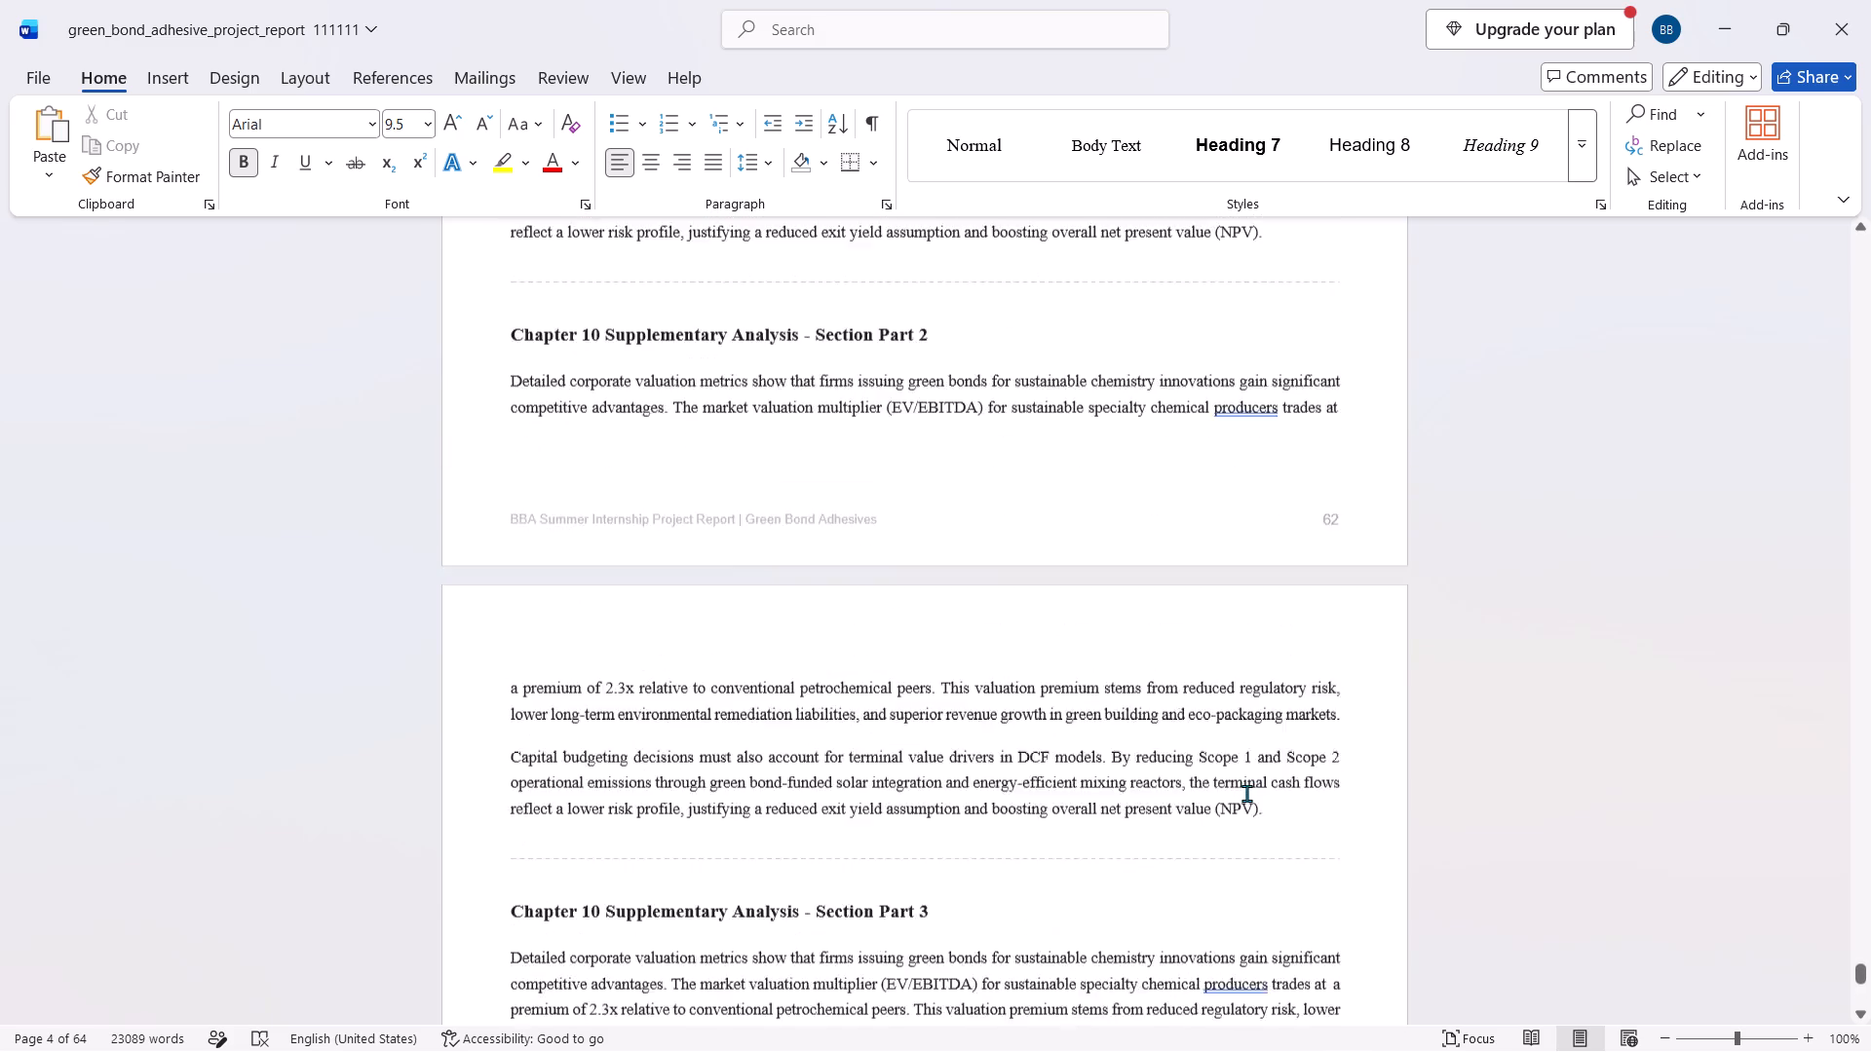
{"action": "scroll", "coordinate": [1247, 794], "scroll_direction": "down", "scroll_amount": 2}
{"action": "scroll", "coordinate": [1247, 794], "scroll_direction": "up", "scroll_amount": 1}
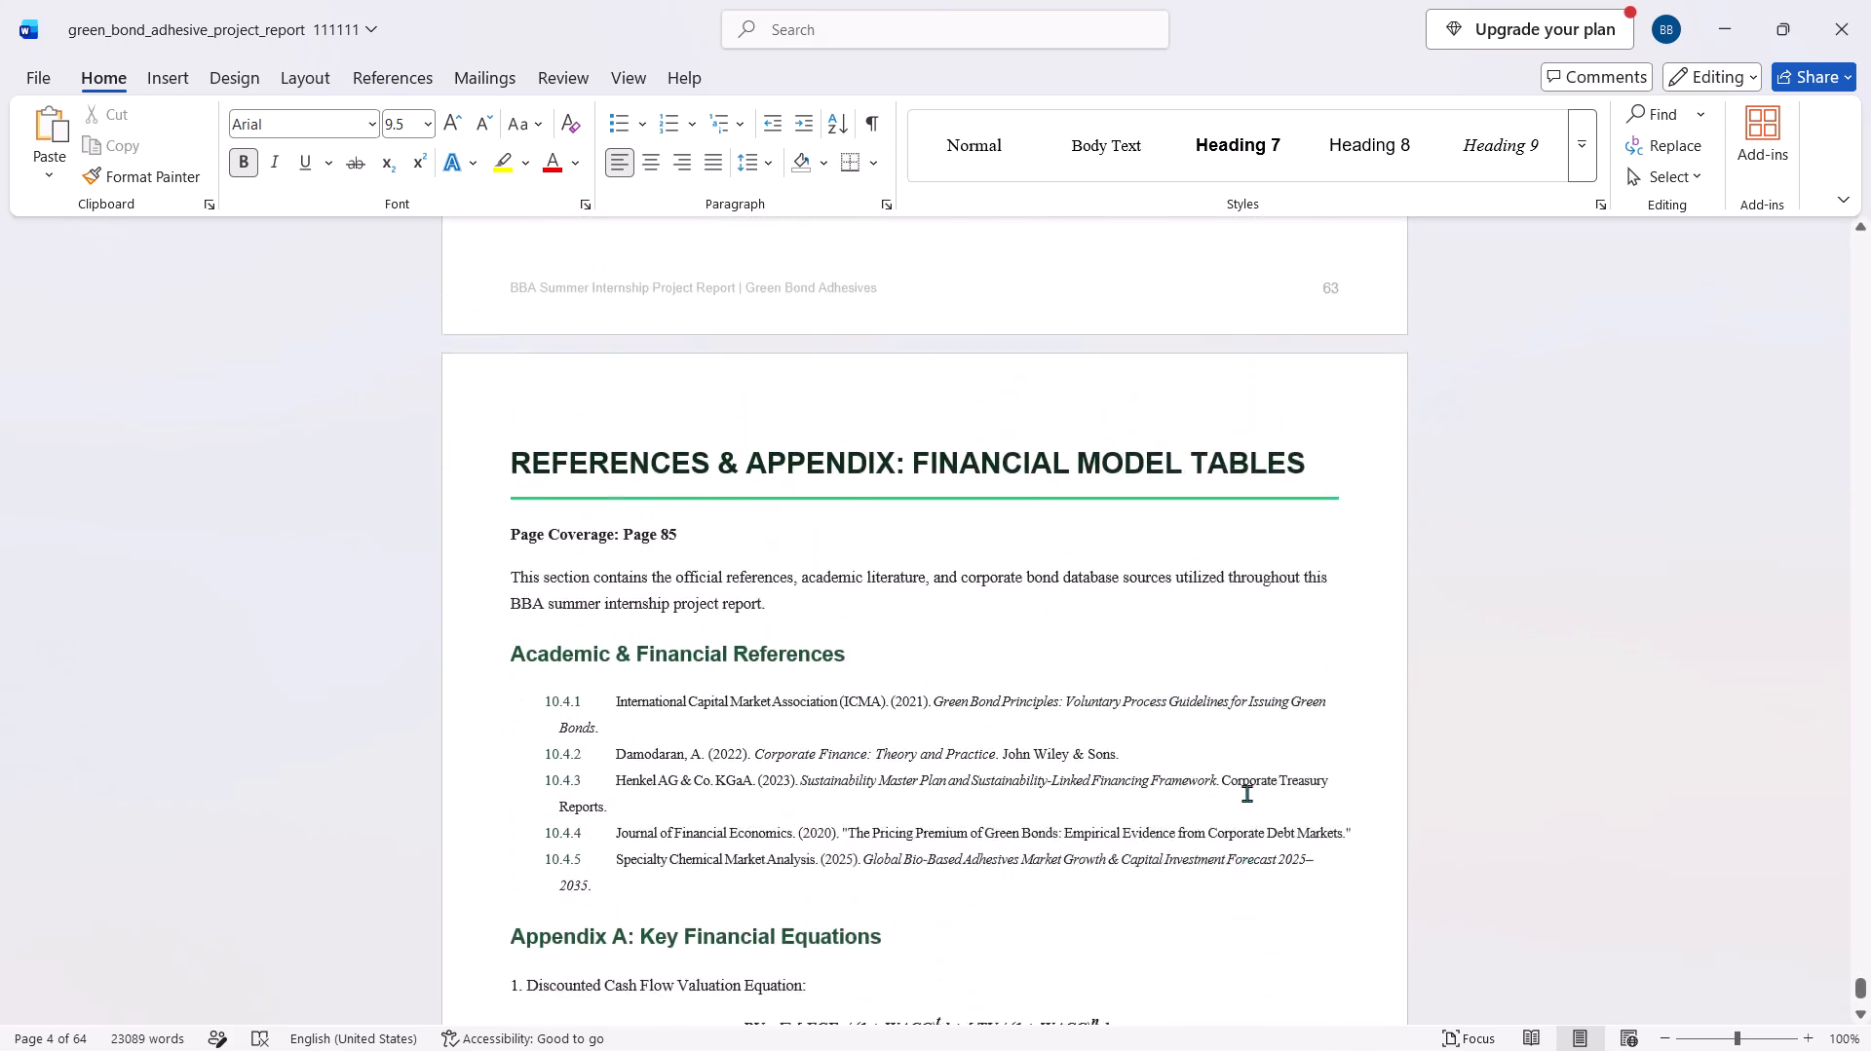
{"action": "scroll", "coordinate": [1247, 794], "scroll_direction": "up", "scroll_amount": 1}
{"action": "scroll", "coordinate": [1247, 794], "scroll_direction": "up", "scroll_amount": 20}
{"action": "scroll", "coordinate": [1247, 794], "scroll_direction": "up", "scroll_amount": 7}
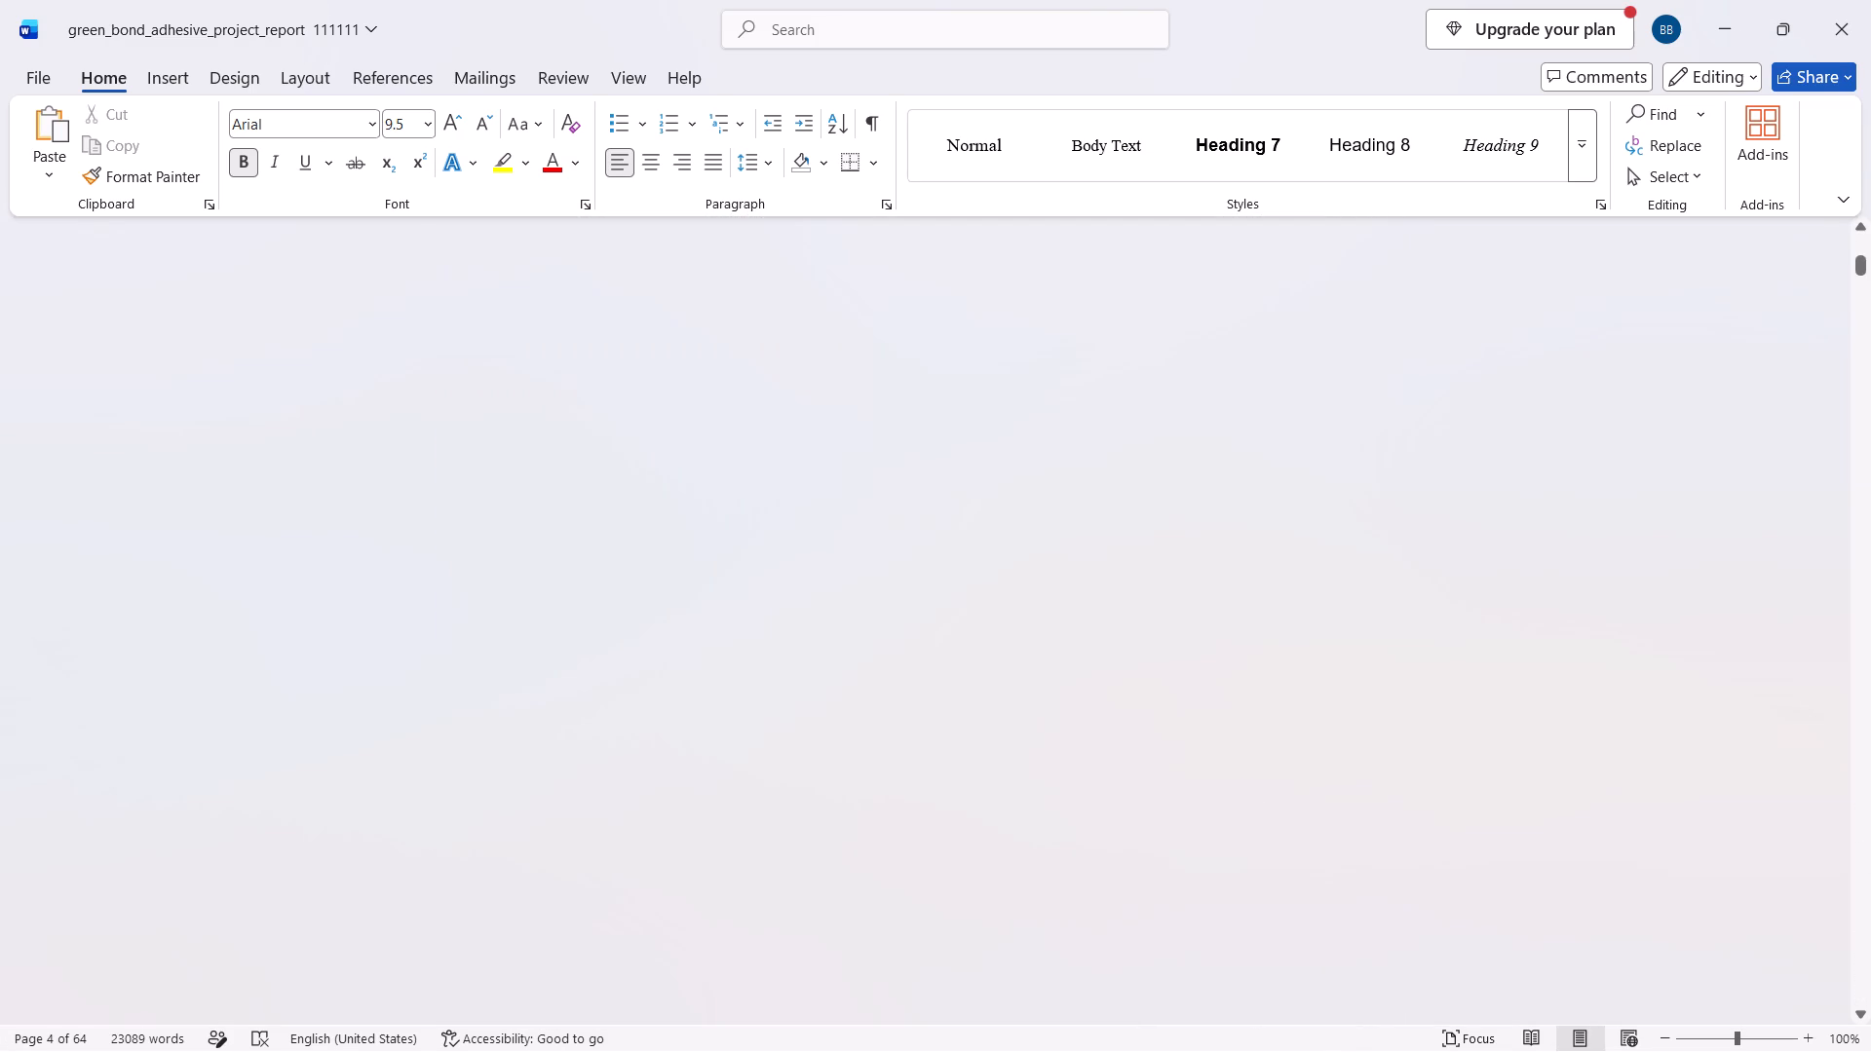
Delete the Portfolio Optimization & Investor Demand Dynamics entry from the table of contents, closing up the blank line it leaves.
{"action": "scroll", "coordinate": [1247, 794], "scroll_direction": "up", "scroll_amount": 3}
{"action": "scroll", "coordinate": [1247, 794], "scroll_direction": "down", "scroll_amount": 3}
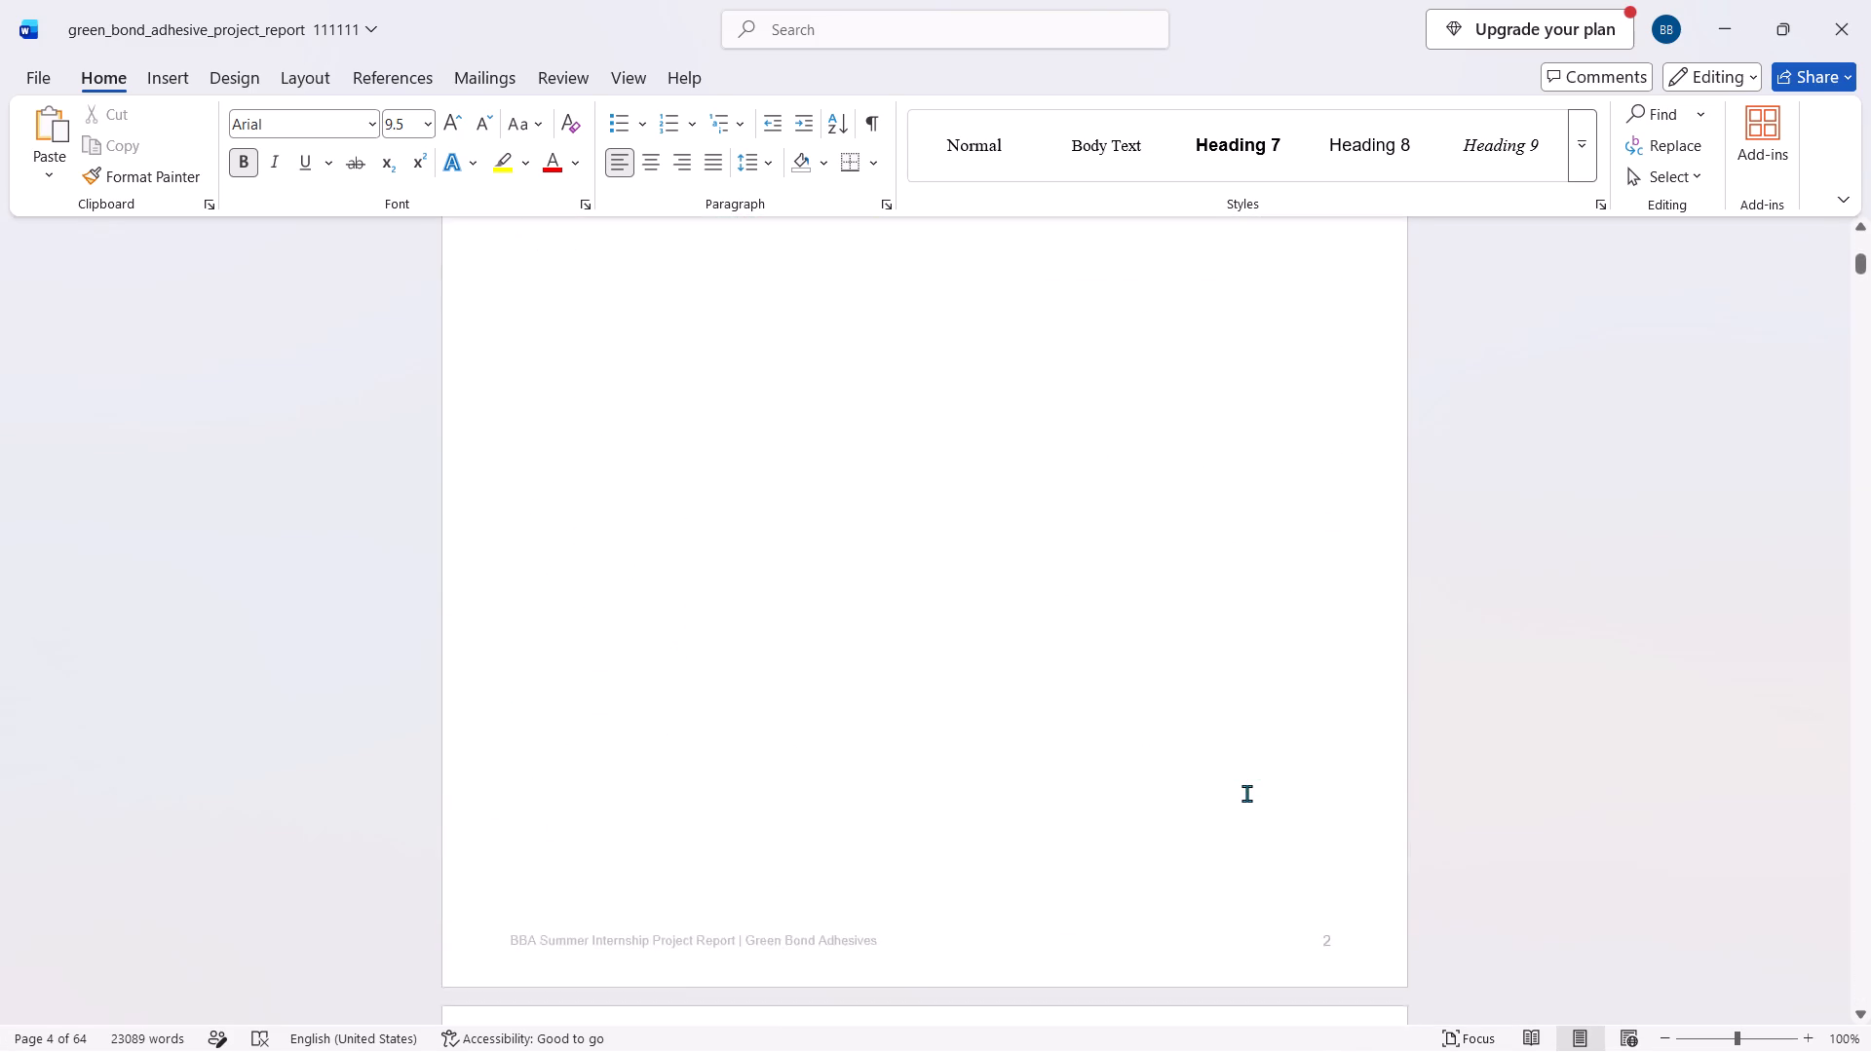
{"action": "scroll", "coordinate": [1247, 794], "scroll_direction": "down", "scroll_amount": 2}
{"action": "scroll", "coordinate": [1247, 794], "scroll_direction": "up", "scroll_amount": 1}
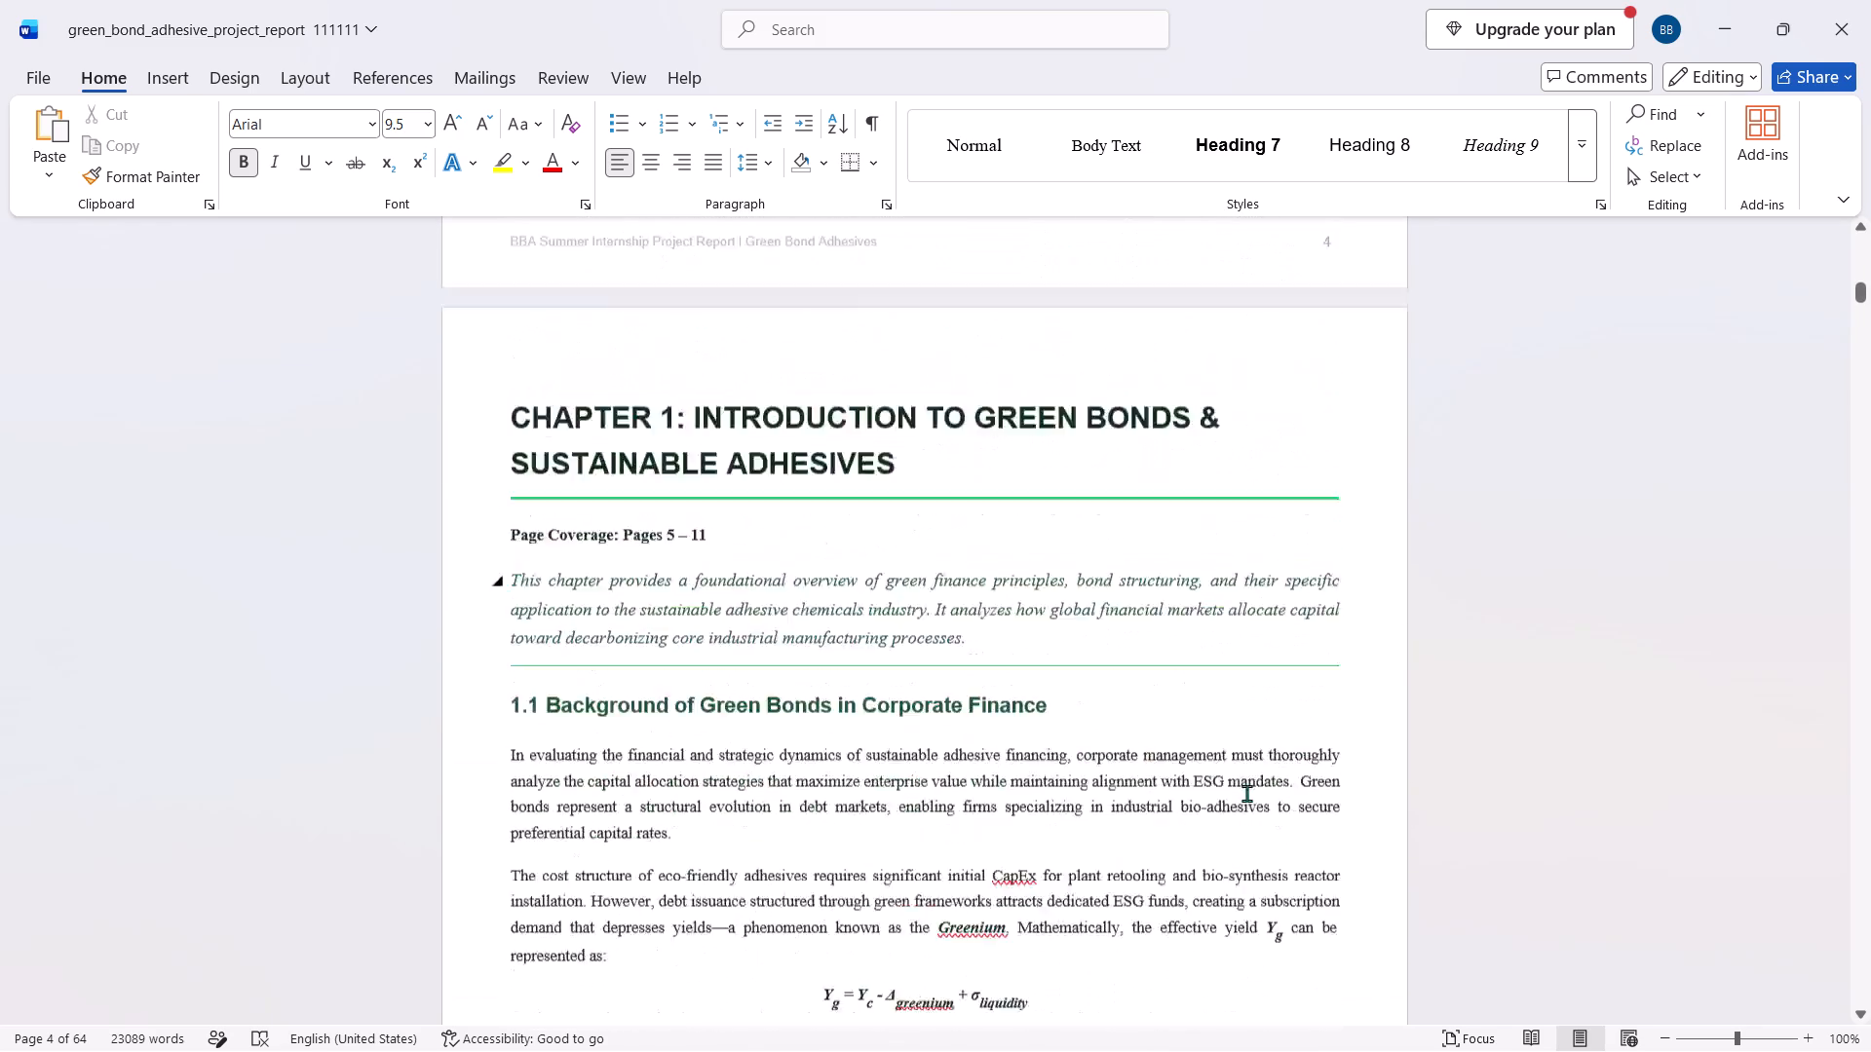
{"action": "scroll", "coordinate": [1247, 794], "scroll_direction": "up", "scroll_amount": 1}
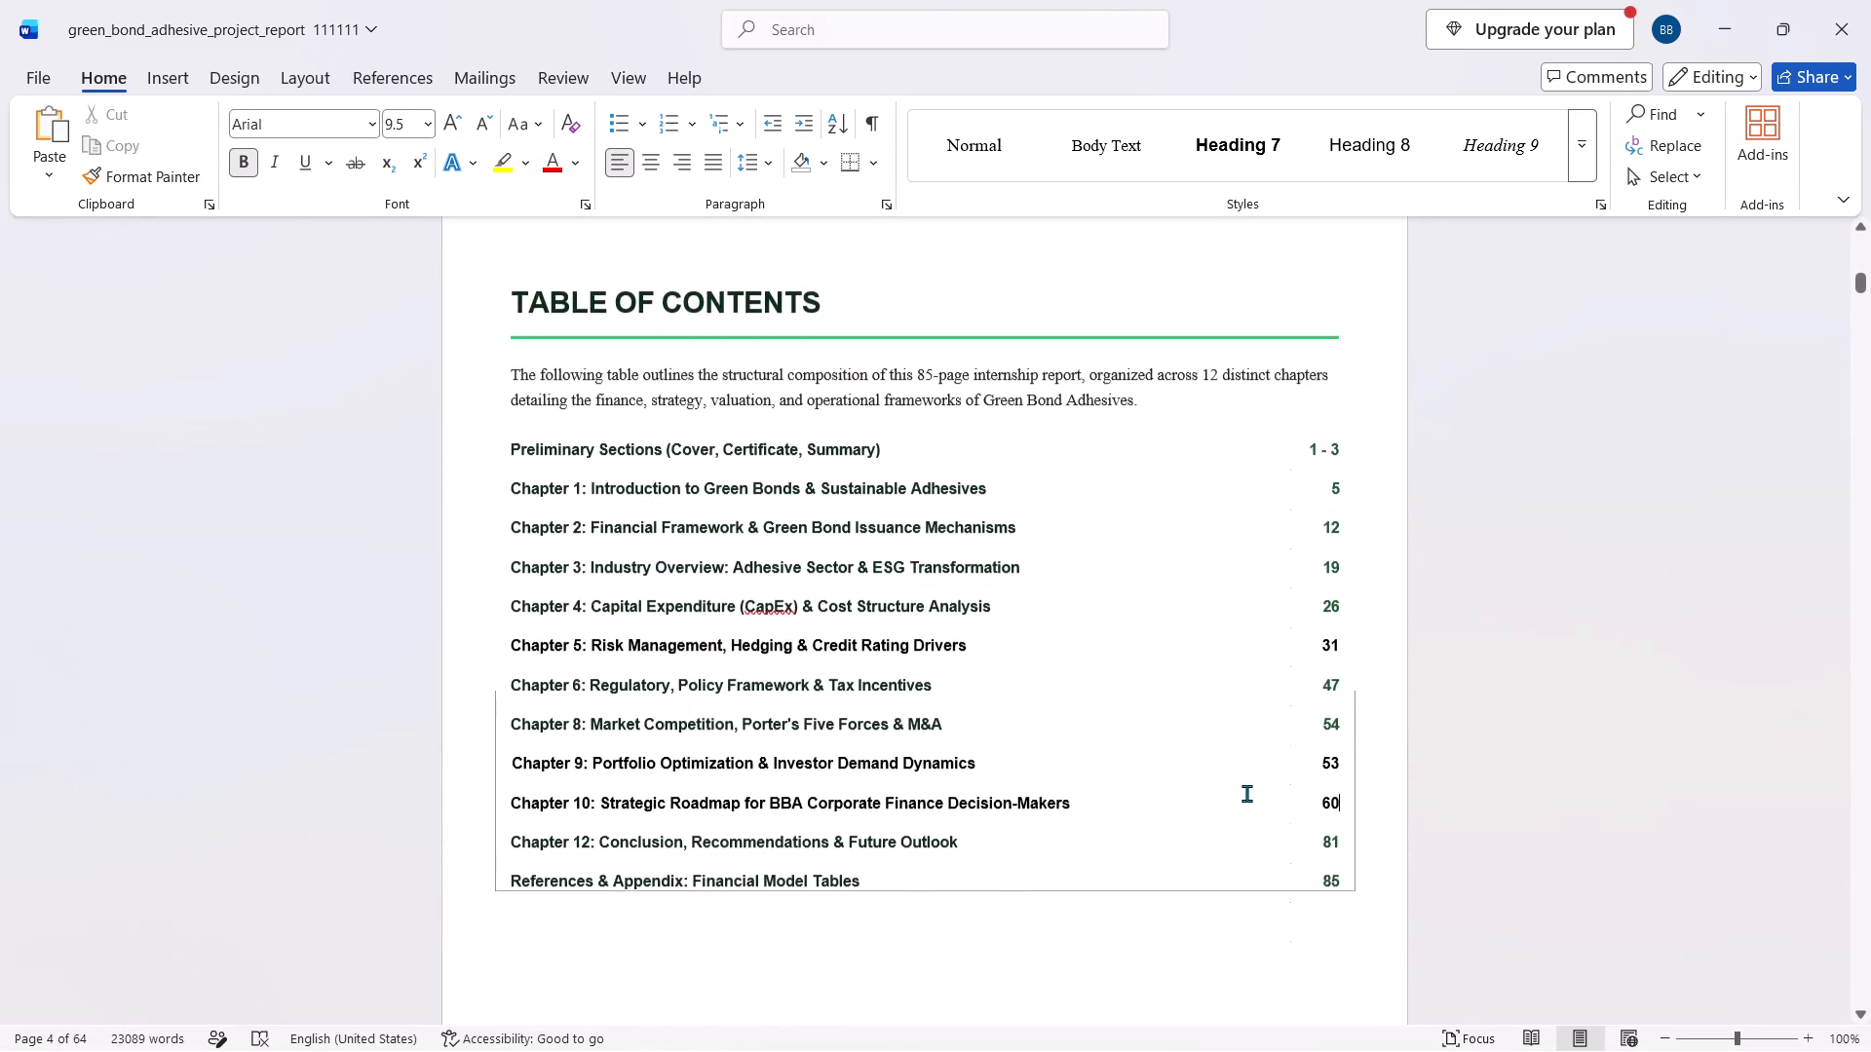
{"action": "scroll", "coordinate": [1247, 794], "scroll_direction": "up", "scroll_amount": 2}
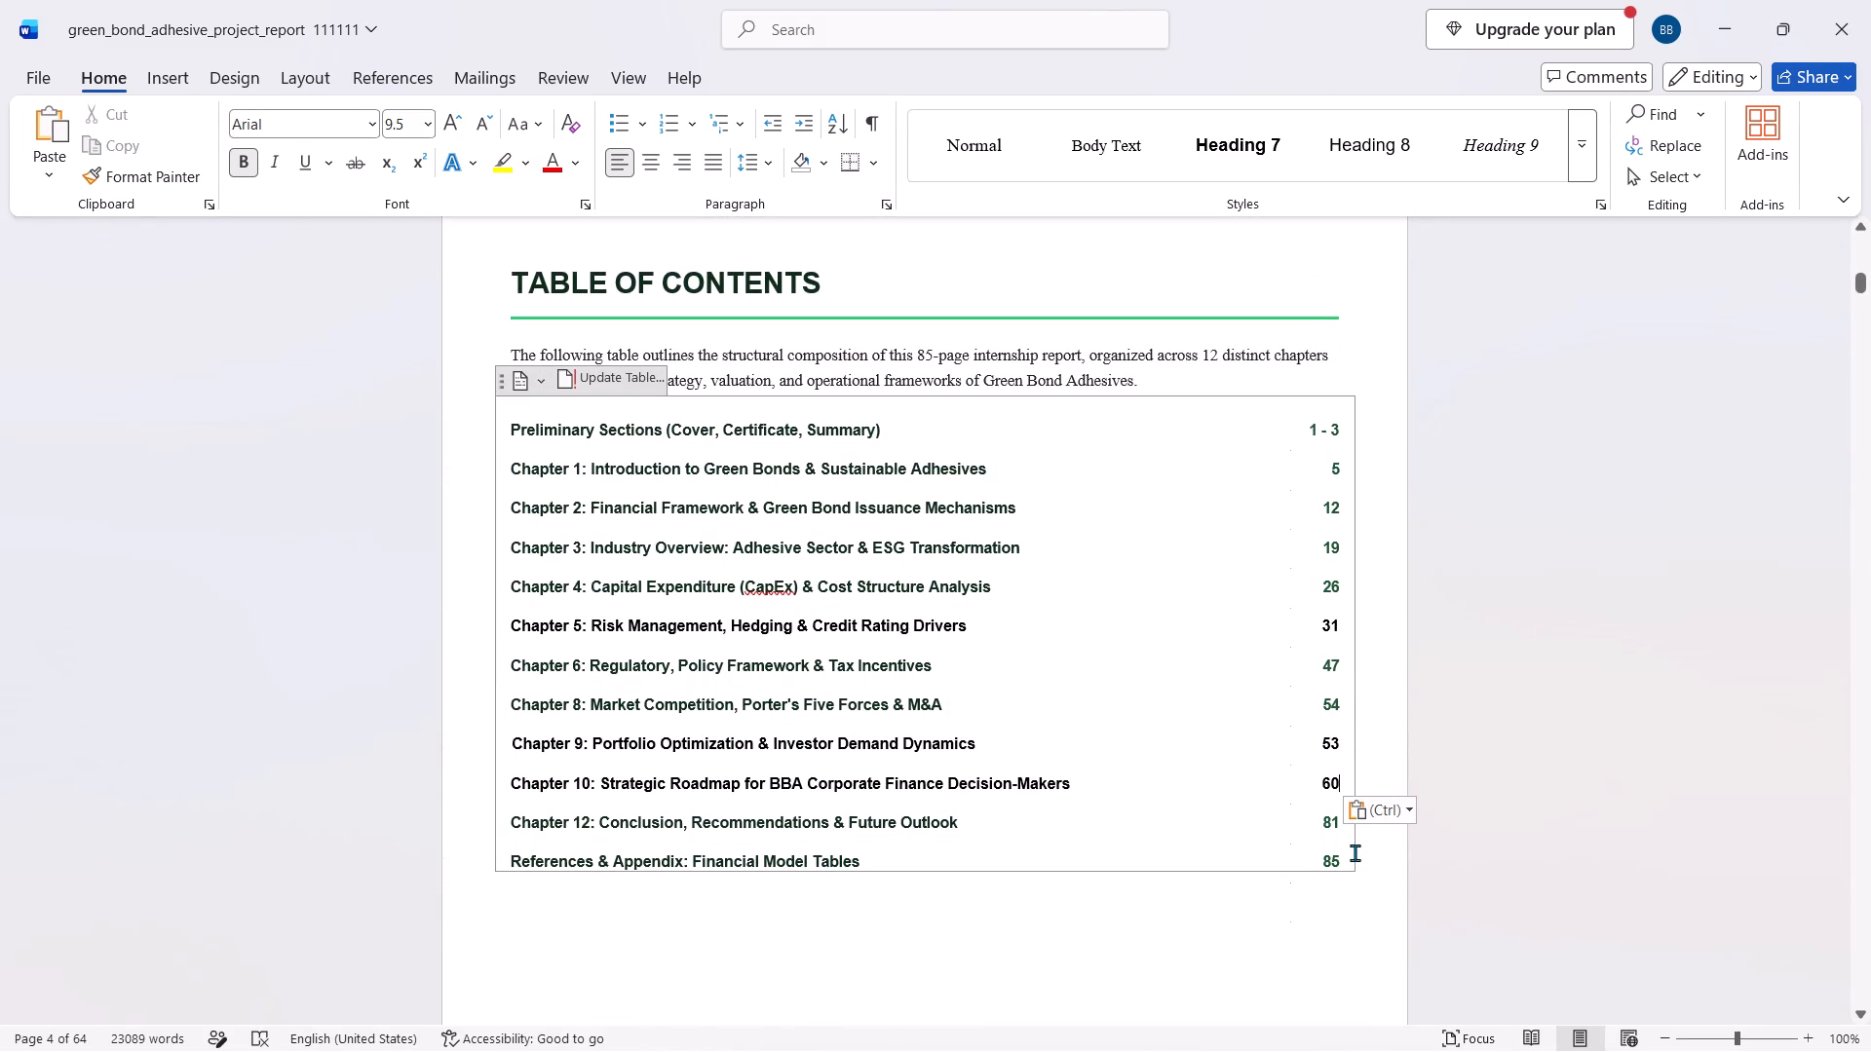
{"action": "left_click", "coordinate": [1143, 823]}
{"action": "left_click_drag", "start_coordinate": [1341, 739], "coordinate": [603, 722]}
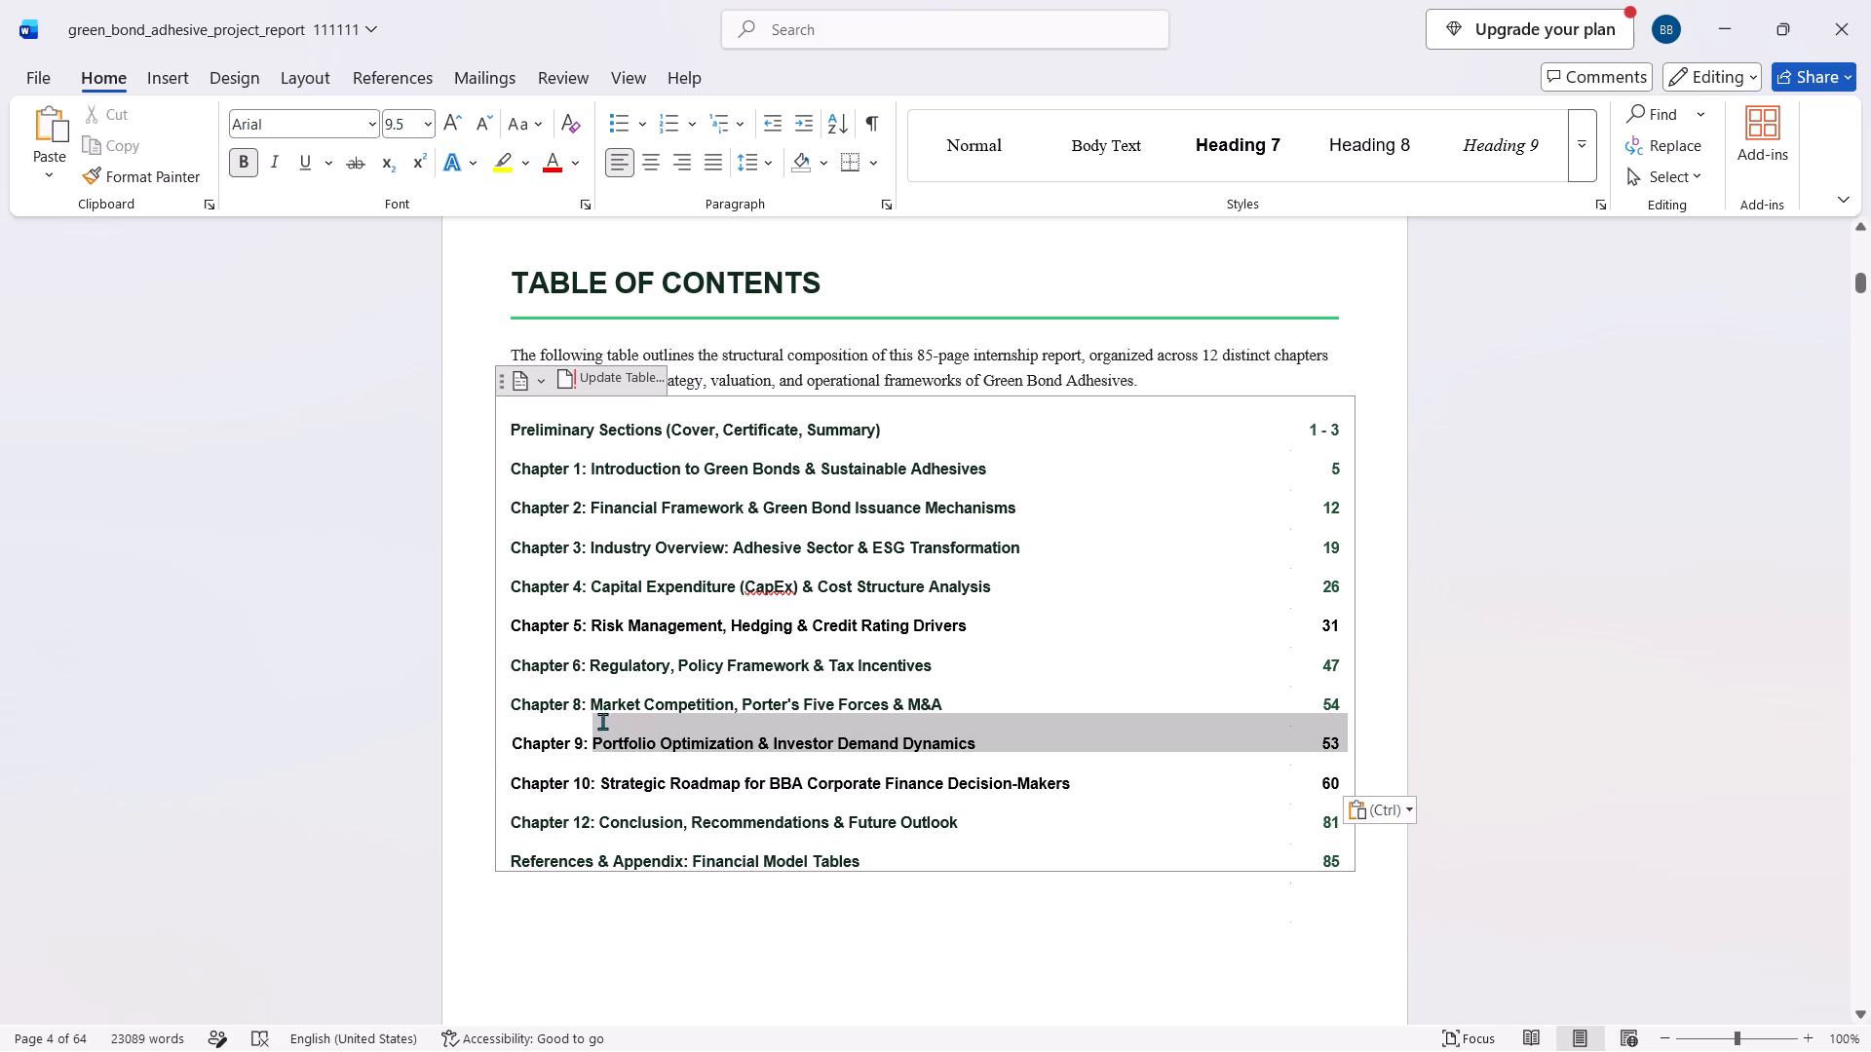
{"action": "left_click_drag", "start_coordinate": [603, 722], "coordinate": [522, 733]}
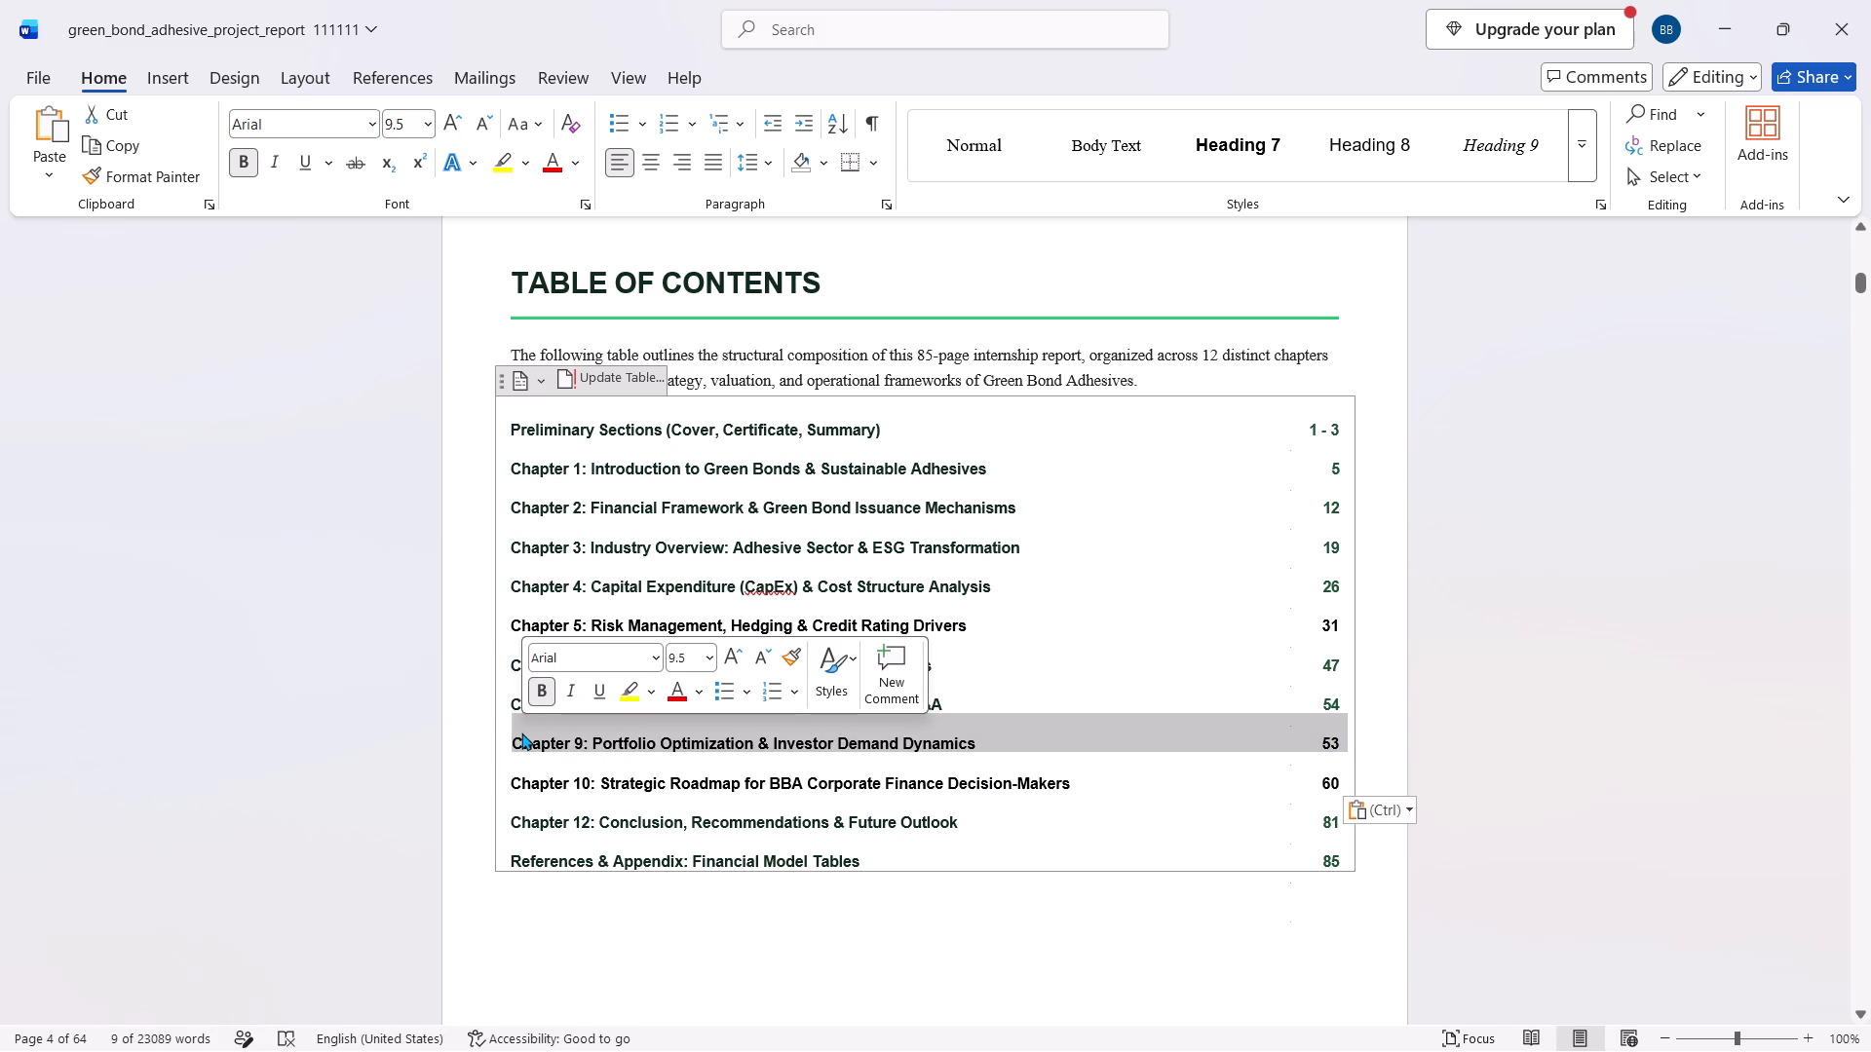
{"action": "key", "text": "BackSpace"}
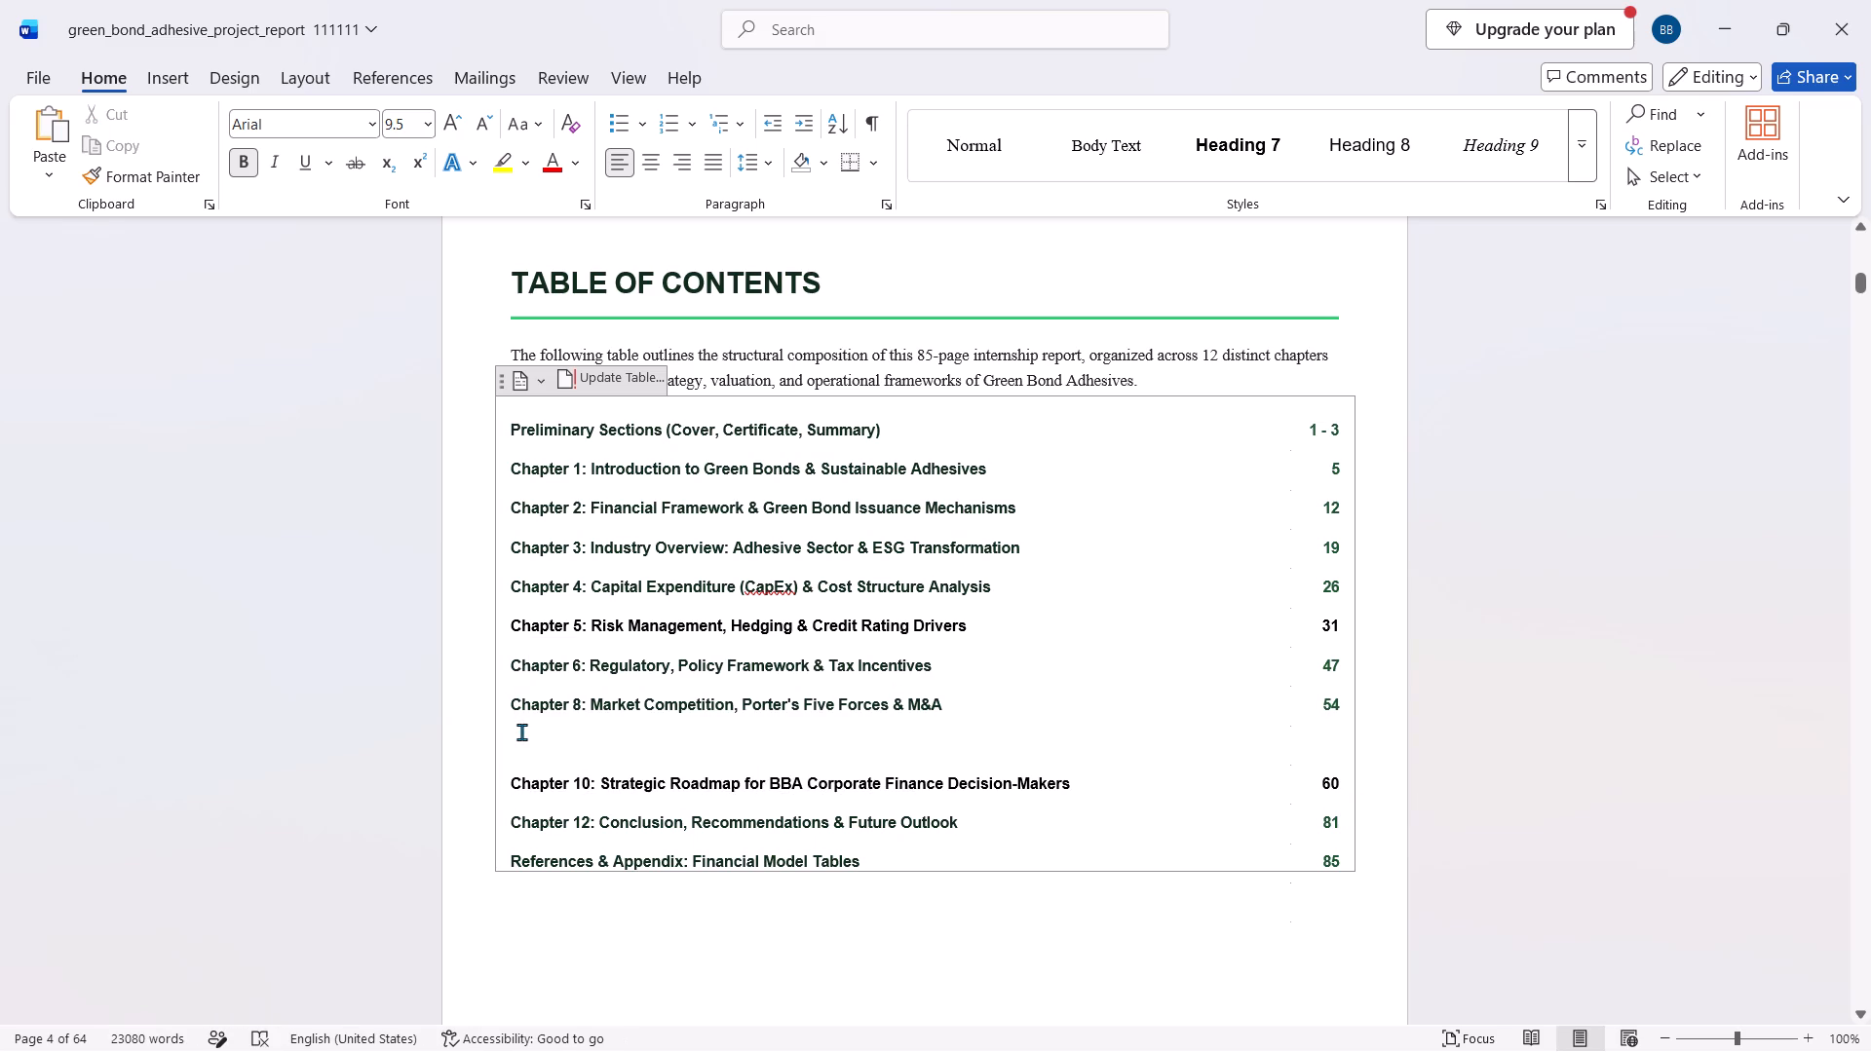
{"action": "key", "text": "BackSpace"}
{"action": "key", "text": "BackSpace"}
{"action": "left_click", "coordinate": [506, 785]}
{"action": "key", "text": "BackSpace"}
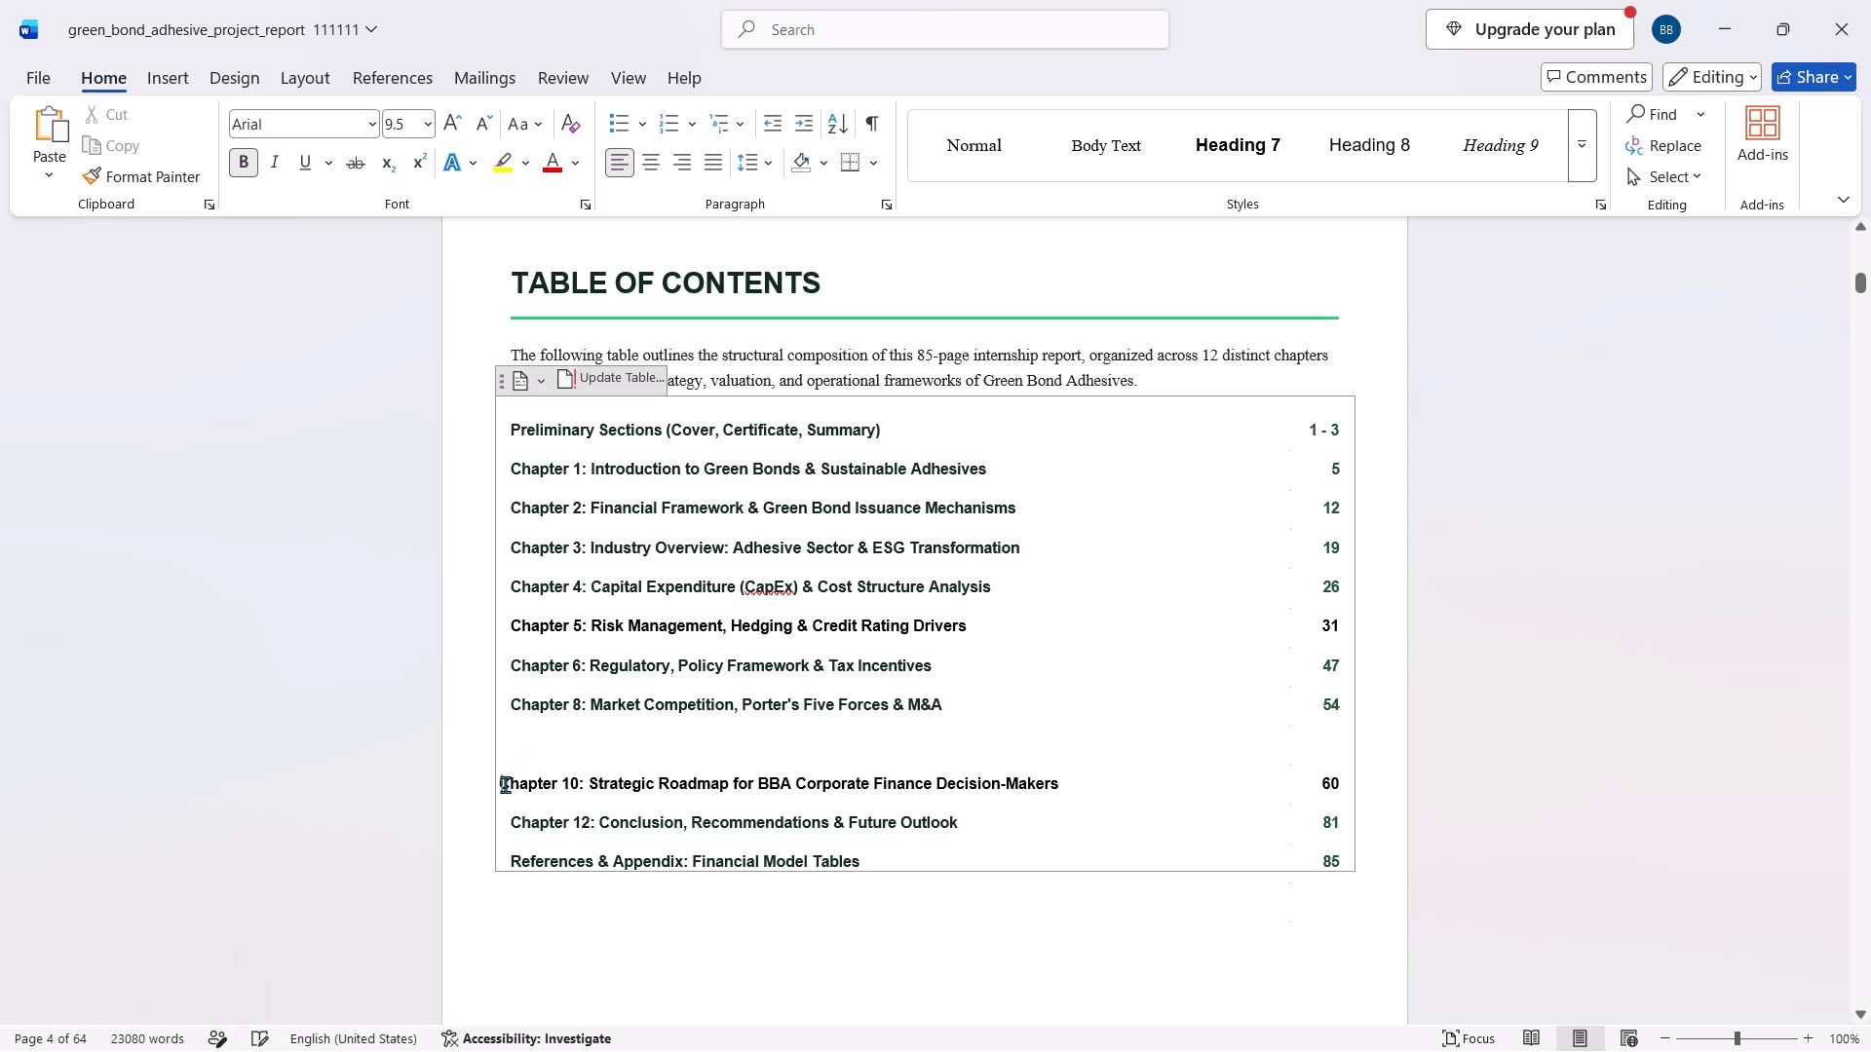
{"action": "key", "text": "BackSpace"}
{"action": "key", "text": "space"}
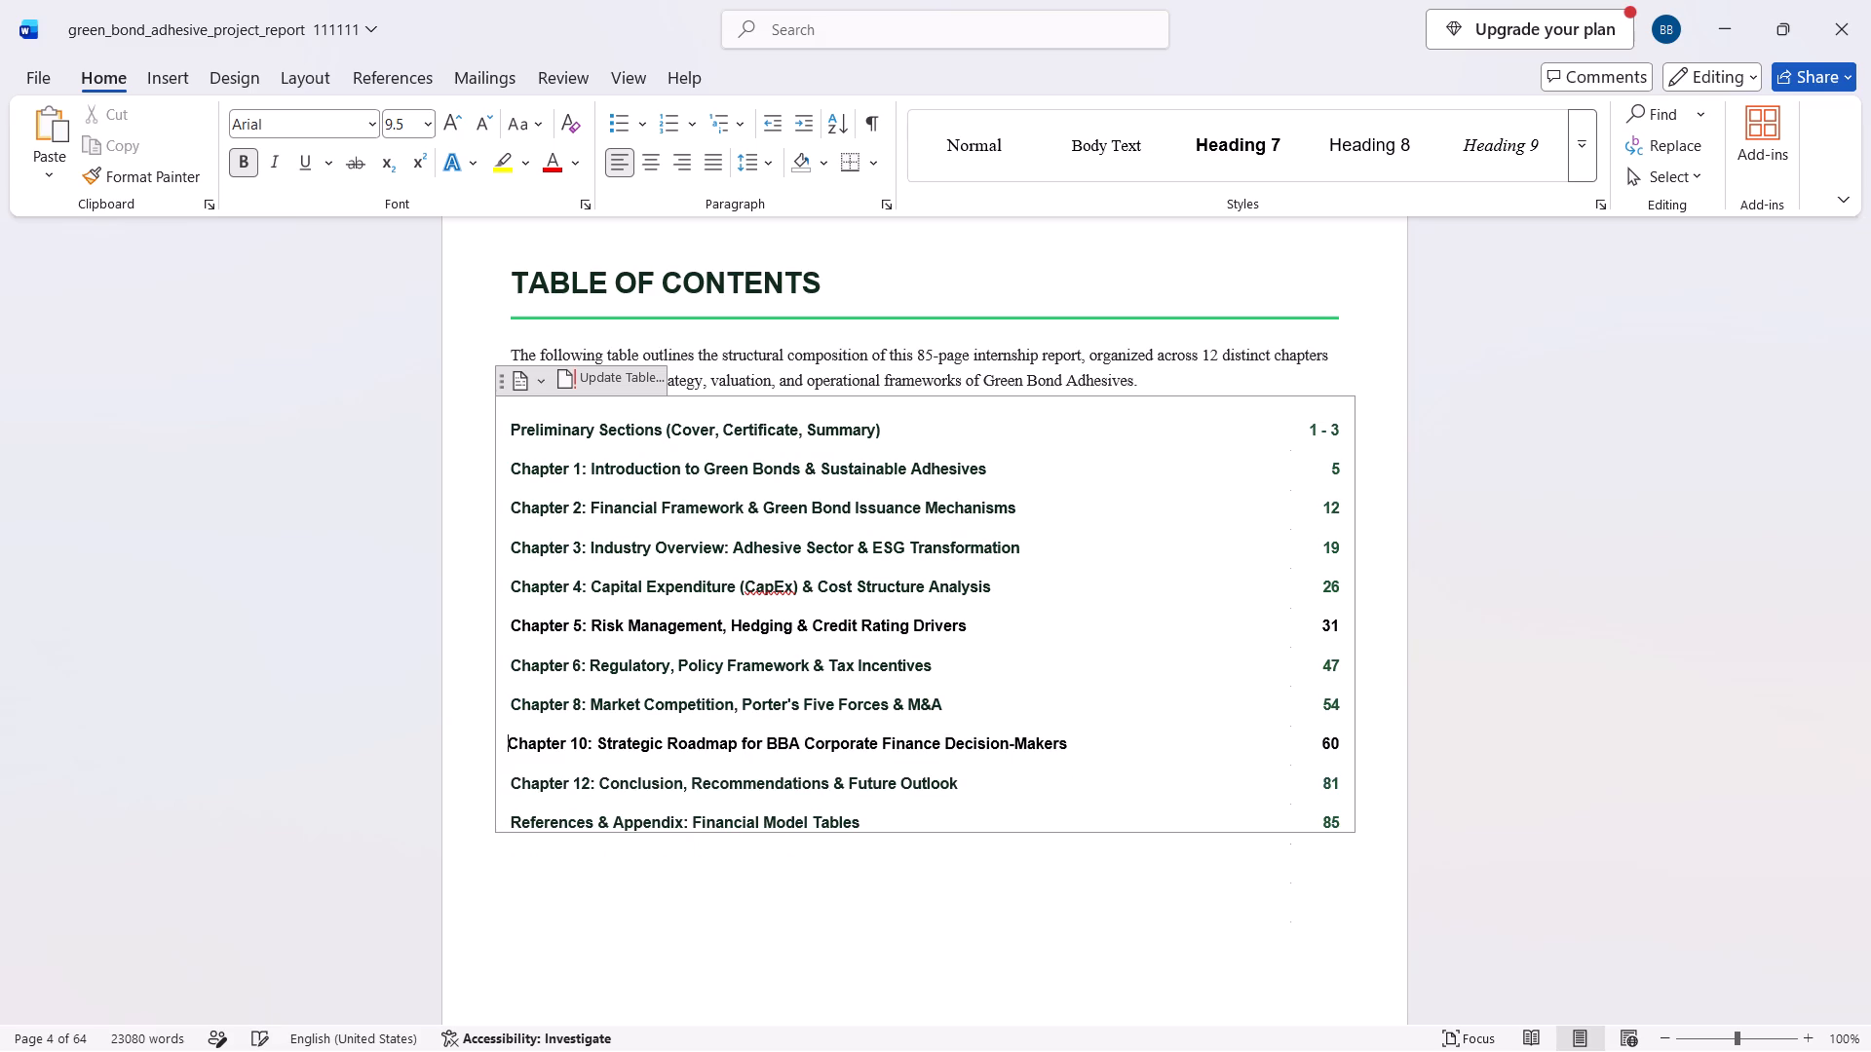
Renumber the Strategic Roadmap for BBA Corporate Finance Decision-Makers contents entry as Chapter 9 and align its start with the other entries.
{"action": "left_click", "coordinate": [586, 744]}
{"action": "key", "text": "BackSpace"}
{"action": "key", "text": "BackSpace"}
{"action": "key", "text": "9"}
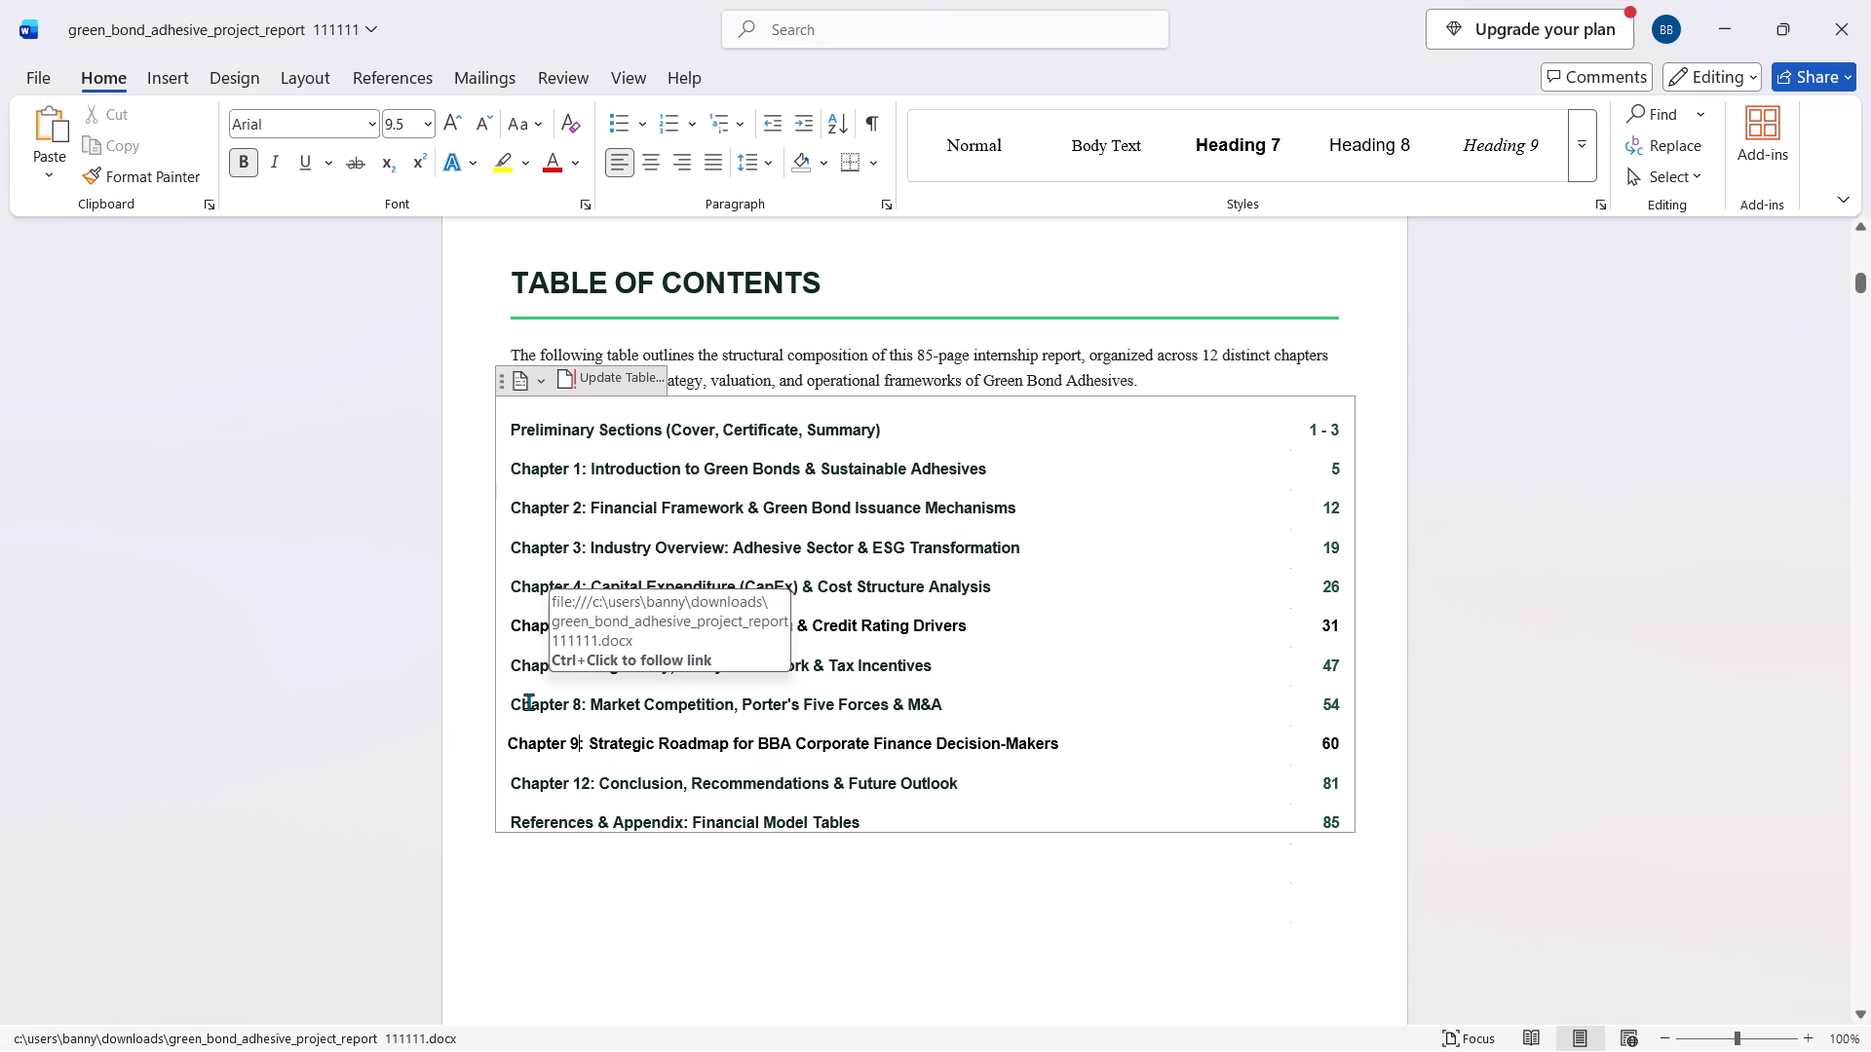
{"action": "key", "text": "Left"}
{"action": "key", "text": "Left"}
{"action": "key", "text": "Left"}
{"action": "key", "text": "Left"}
{"action": "key", "text": "Left"}
{"action": "key", "text": "Left"}
{"action": "key", "text": "Left"}
{"action": "key", "text": "Left"}
{"action": "key", "text": "Left"}
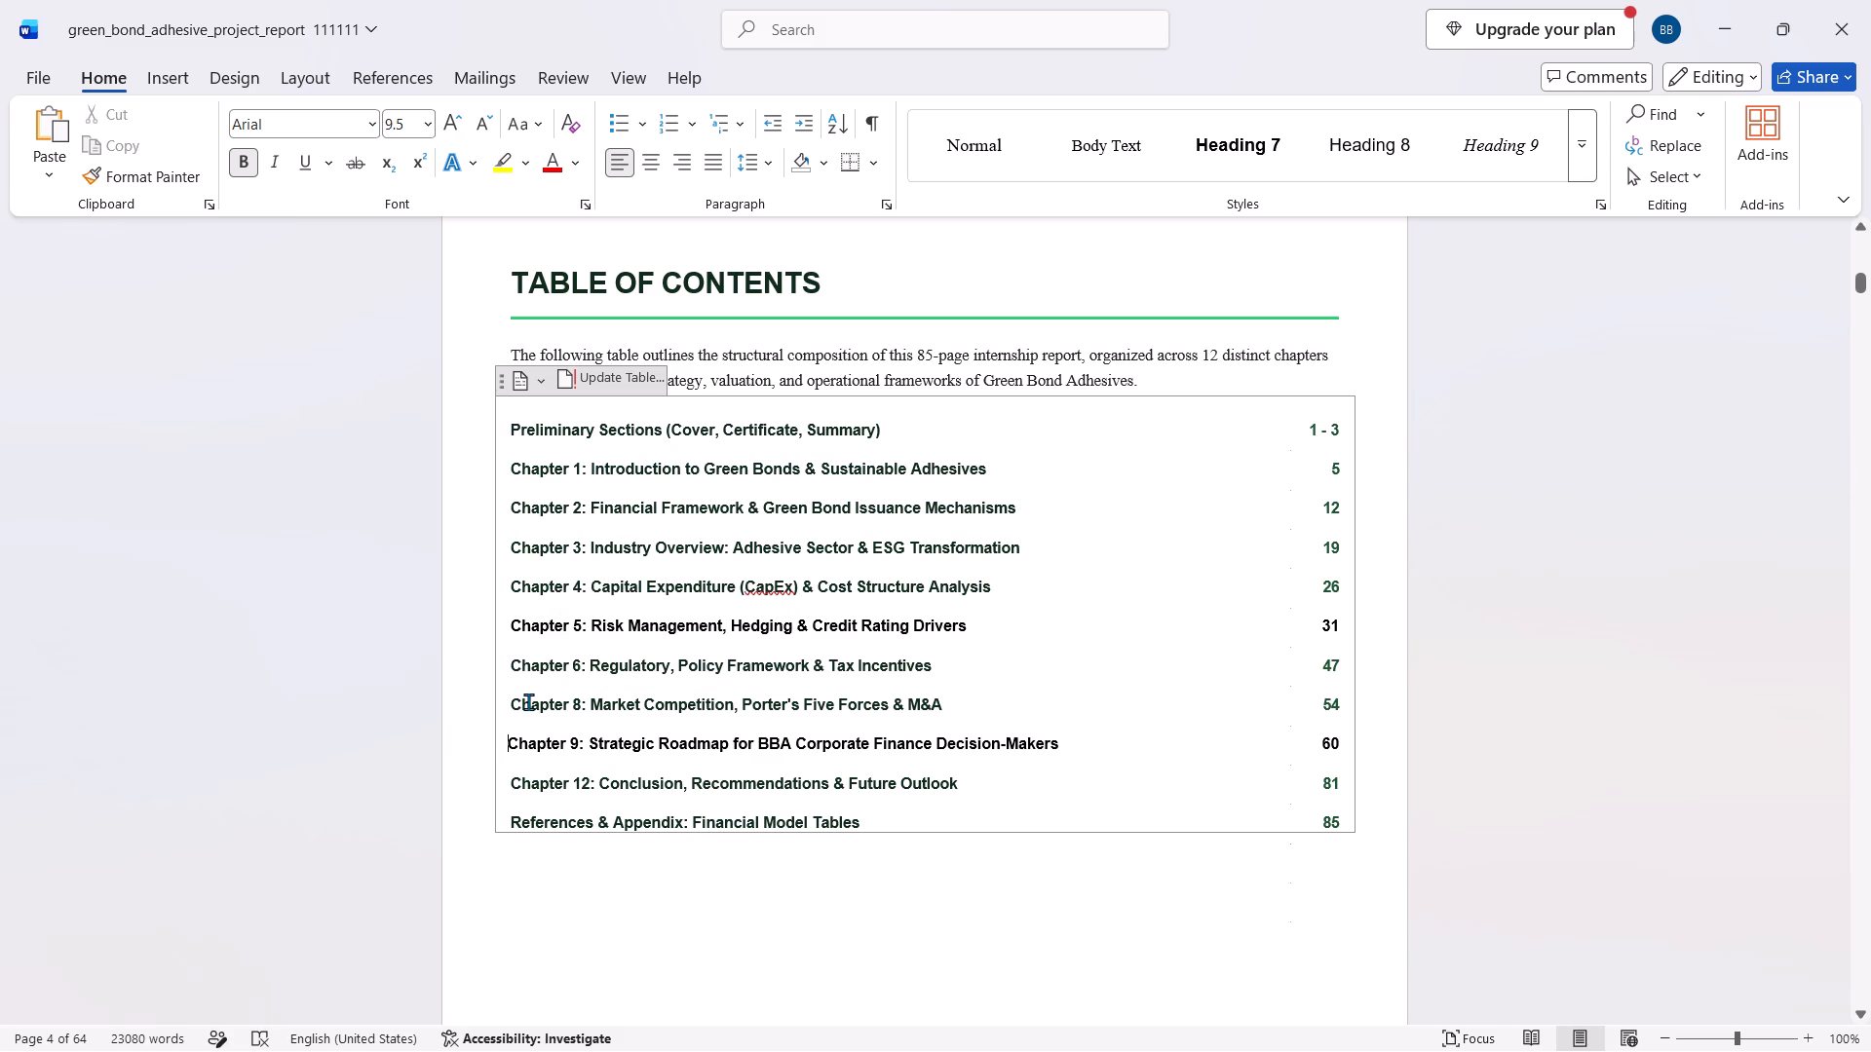
{"action": "key", "text": "space"}
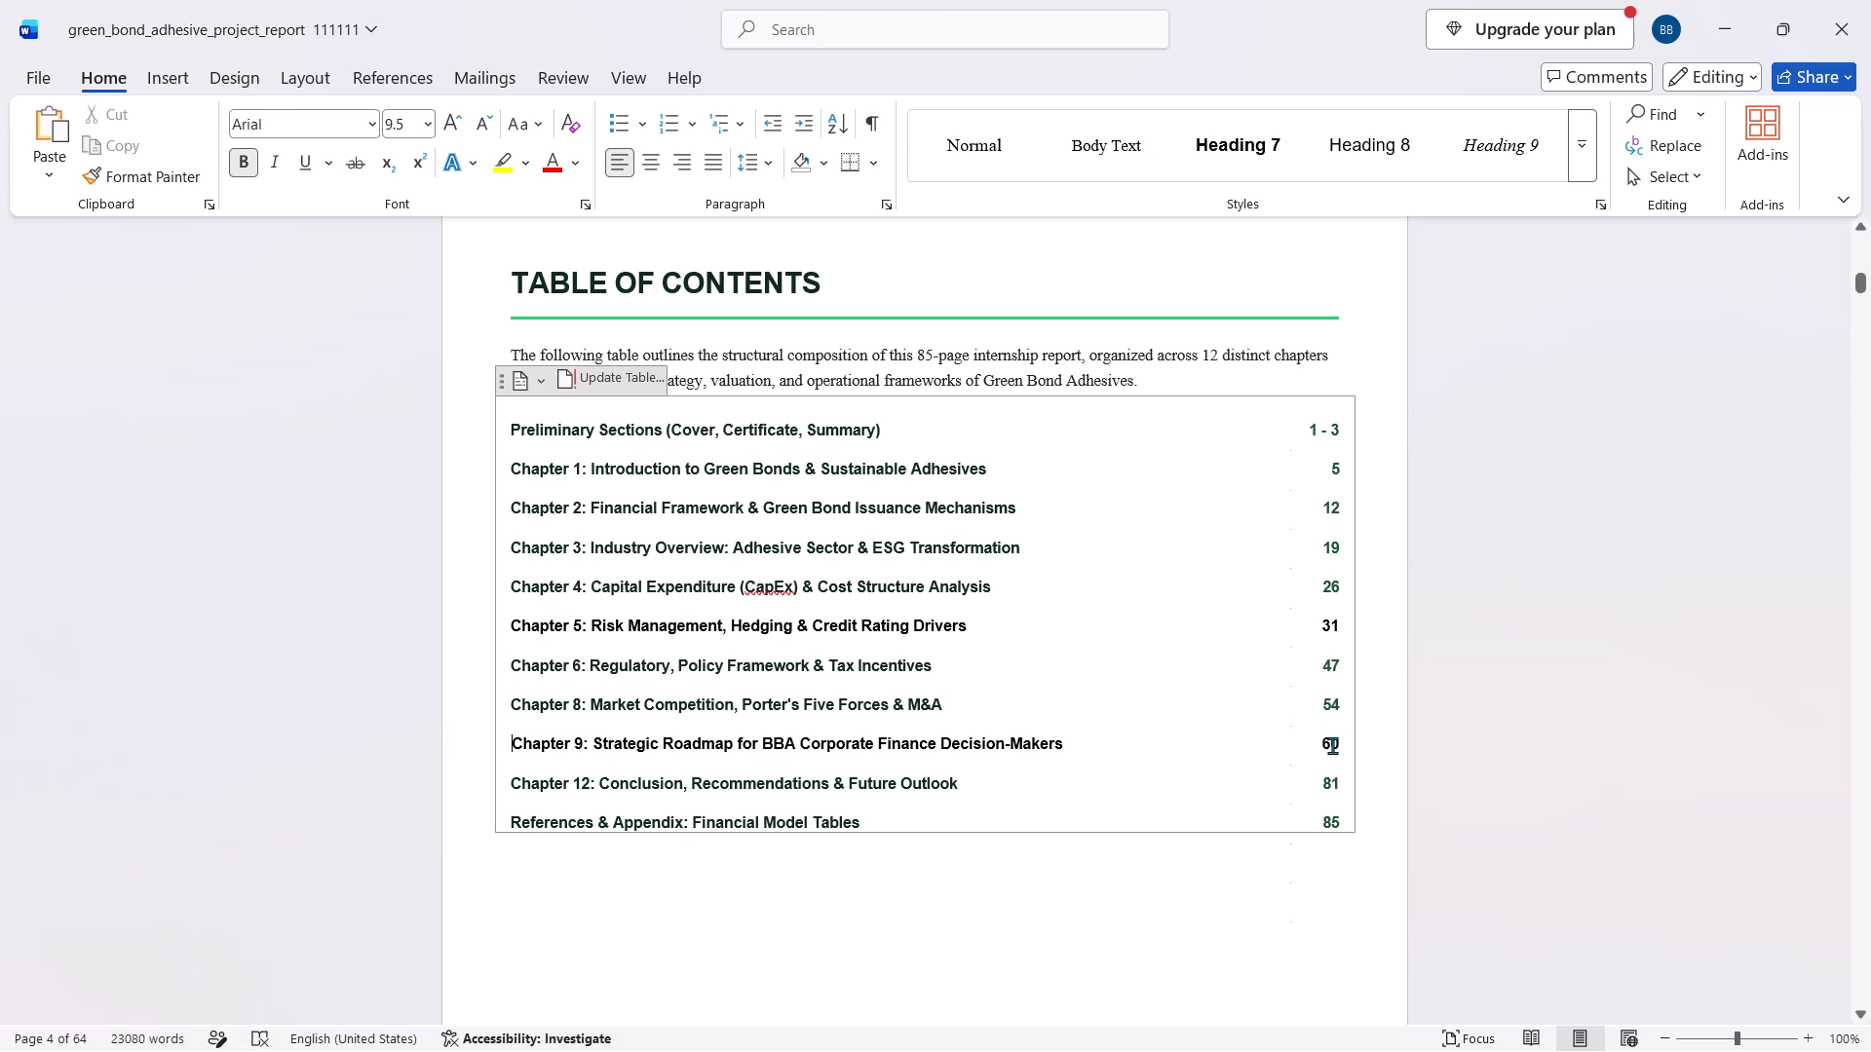
Set the page number of the Strategic Roadmap for BBA Corporate Finance Decision-Makers contents entry to 55.
{"action": "left_click", "coordinate": [1338, 741]}
{"action": "key", "text": "BackSpace"}
{"action": "key", "text": "BackSpace"}
{"action": "type", "text": "53"}
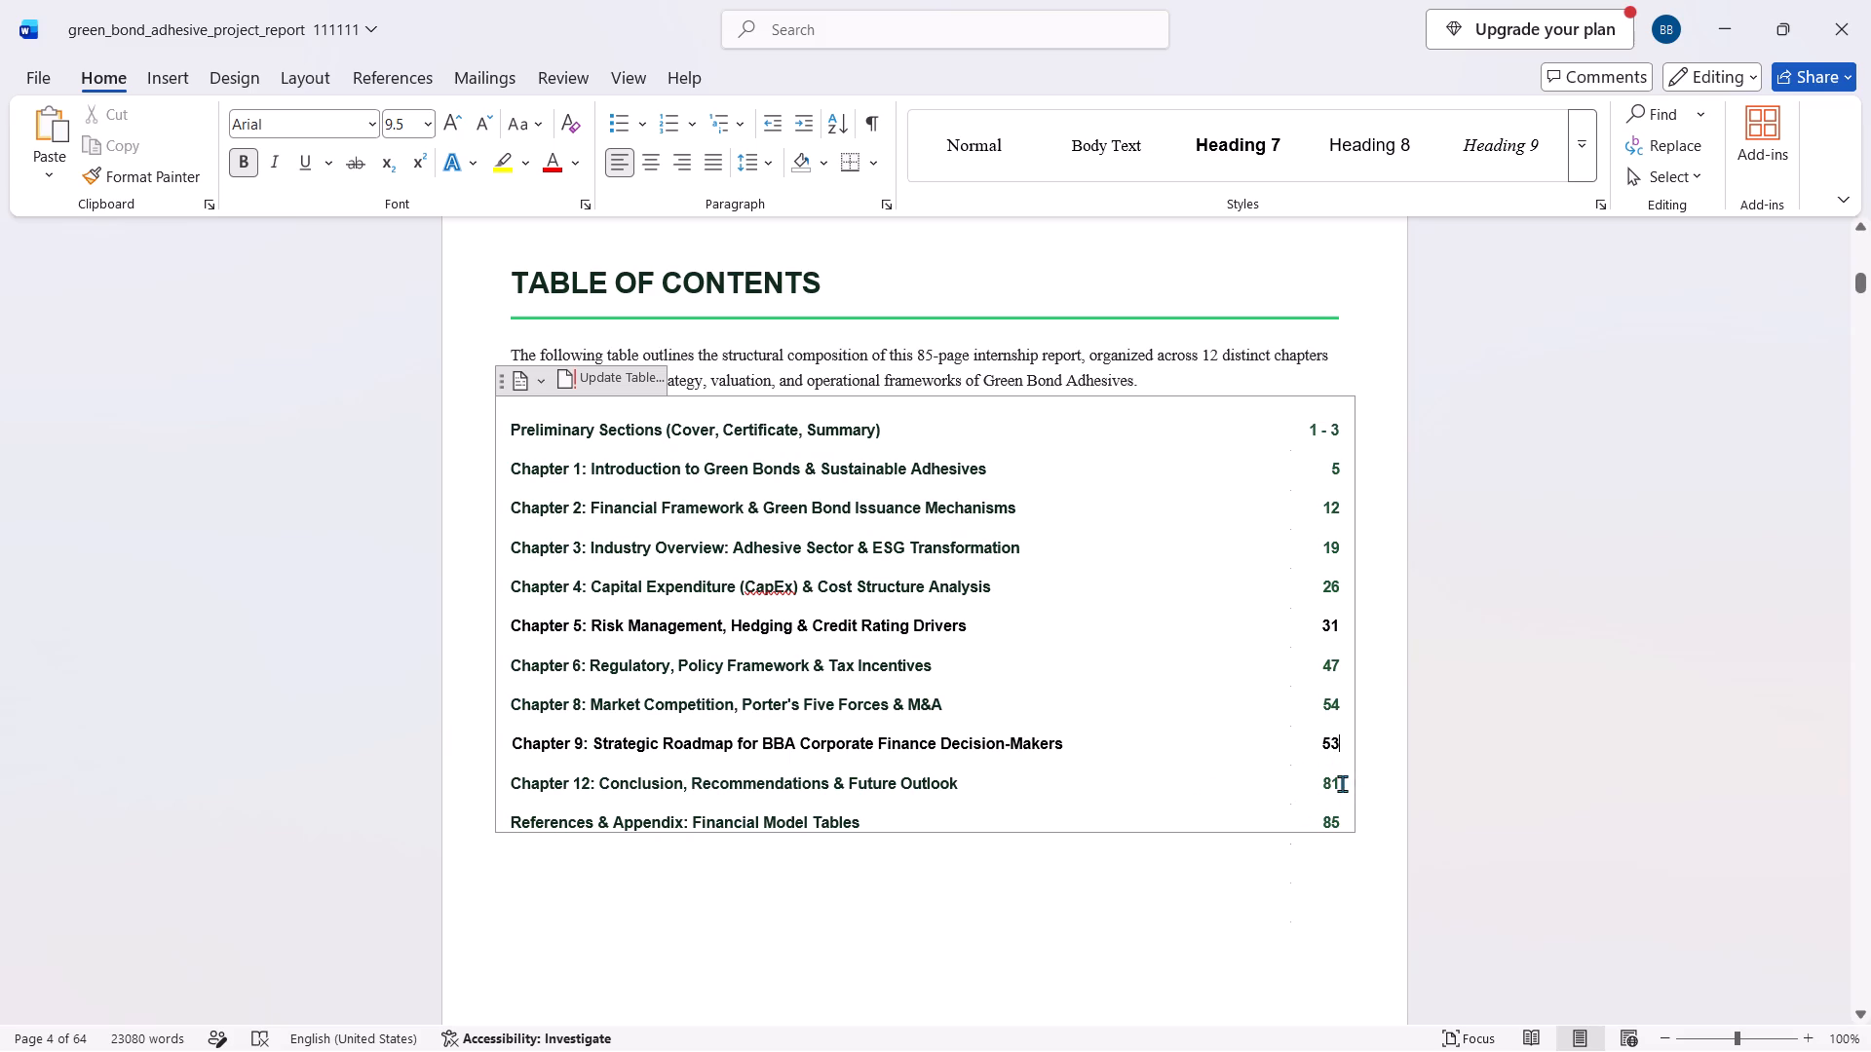
{"action": "left_click", "coordinate": [1325, 783]}
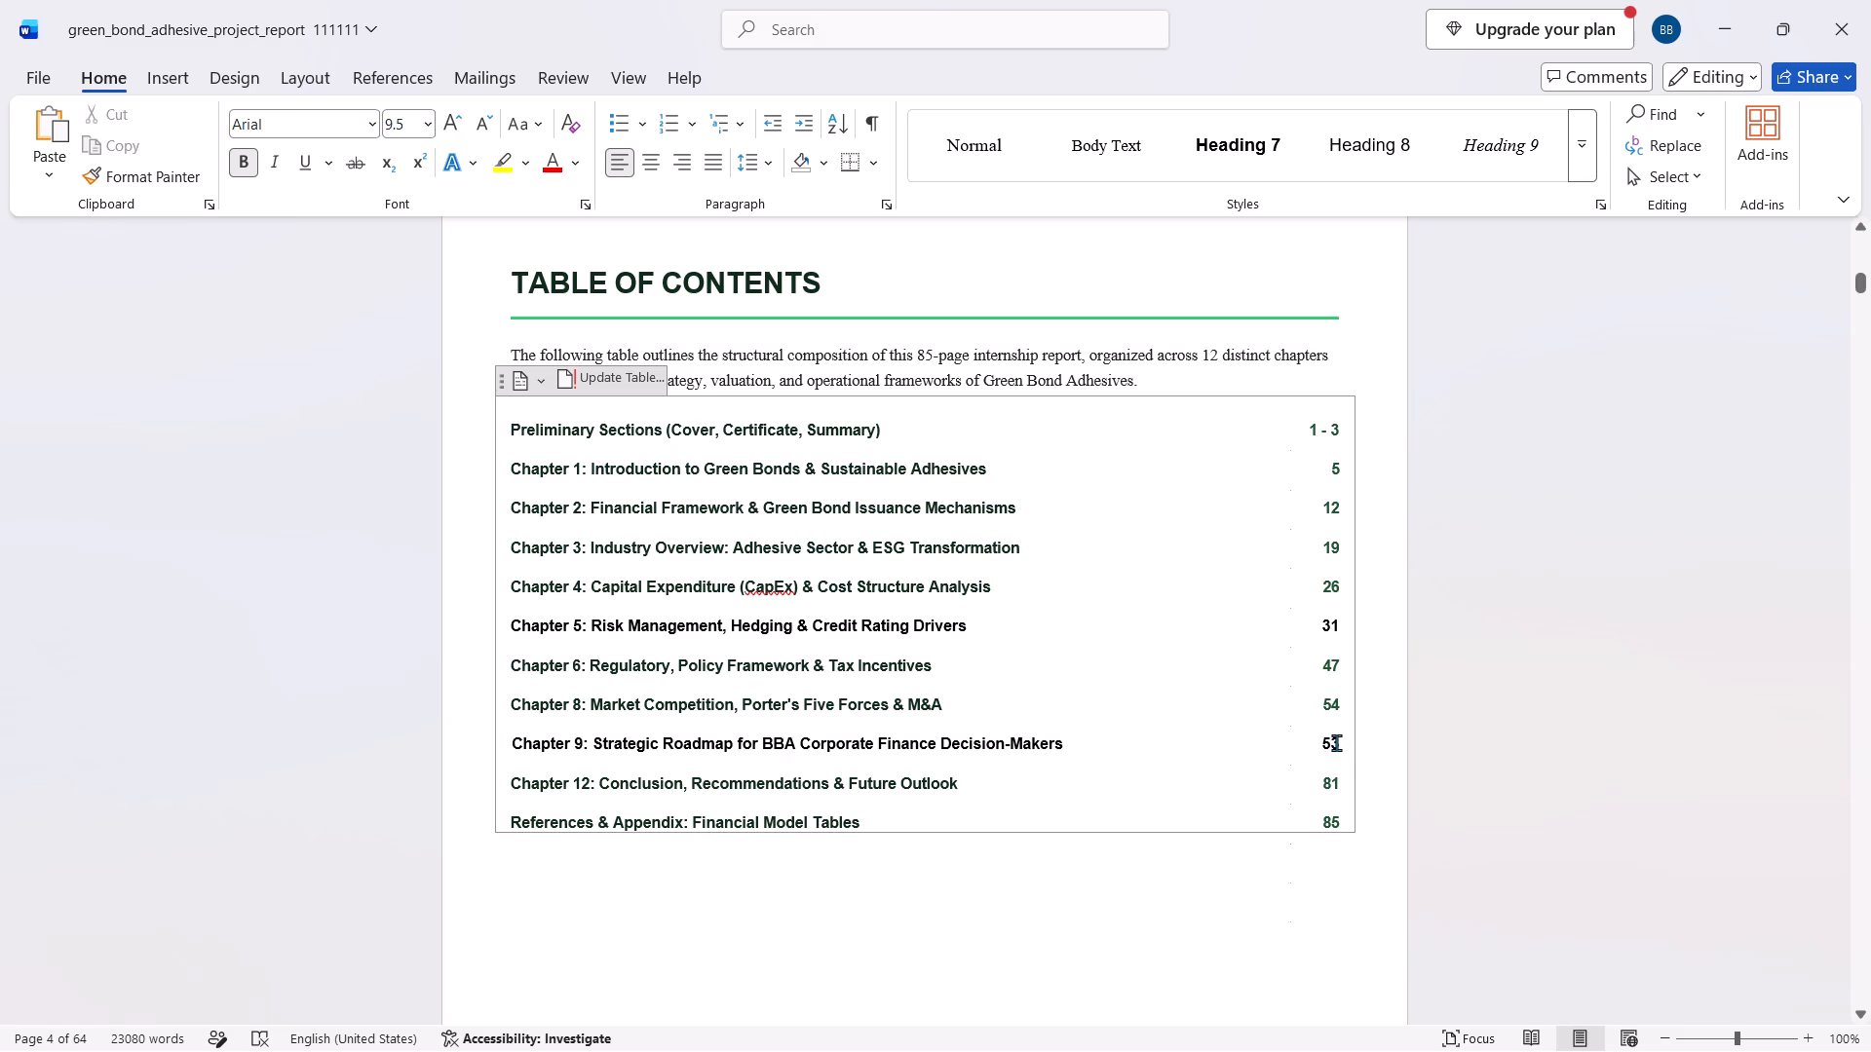
{"action": "left_click", "coordinate": [1337, 743]}
{"action": "key", "text": "BackSpace"}
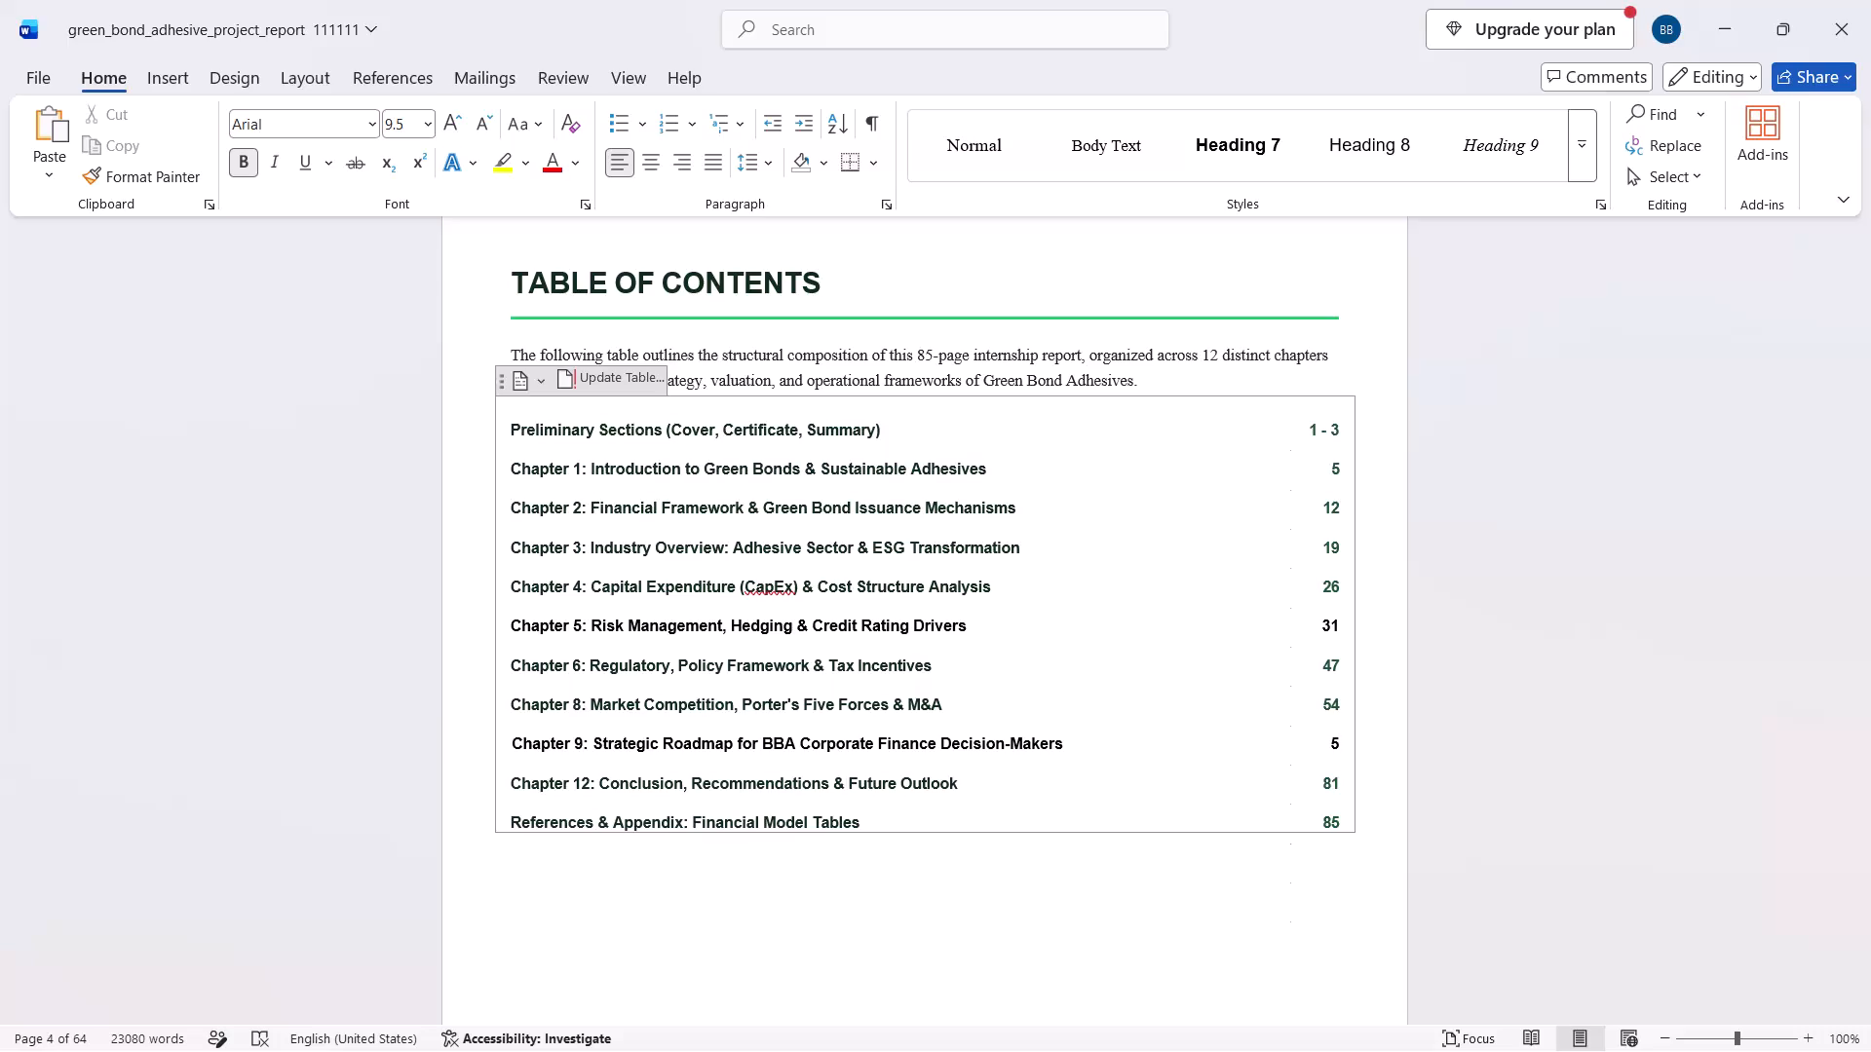
Complete the page number of the Strategic Roadmap for BBA Corporate Finance Decision-Makers contents entry as 55.
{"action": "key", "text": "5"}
Renumber the Conclusion, Recommendations & Future Outlook entry in the table of contents as Chapter 10.
{"action": "left_click", "coordinate": [1338, 785]}
{"action": "left_click", "coordinate": [590, 785]}
{"action": "key", "text": "BackSpace"}
{"action": "key", "text": "BackSpace"}
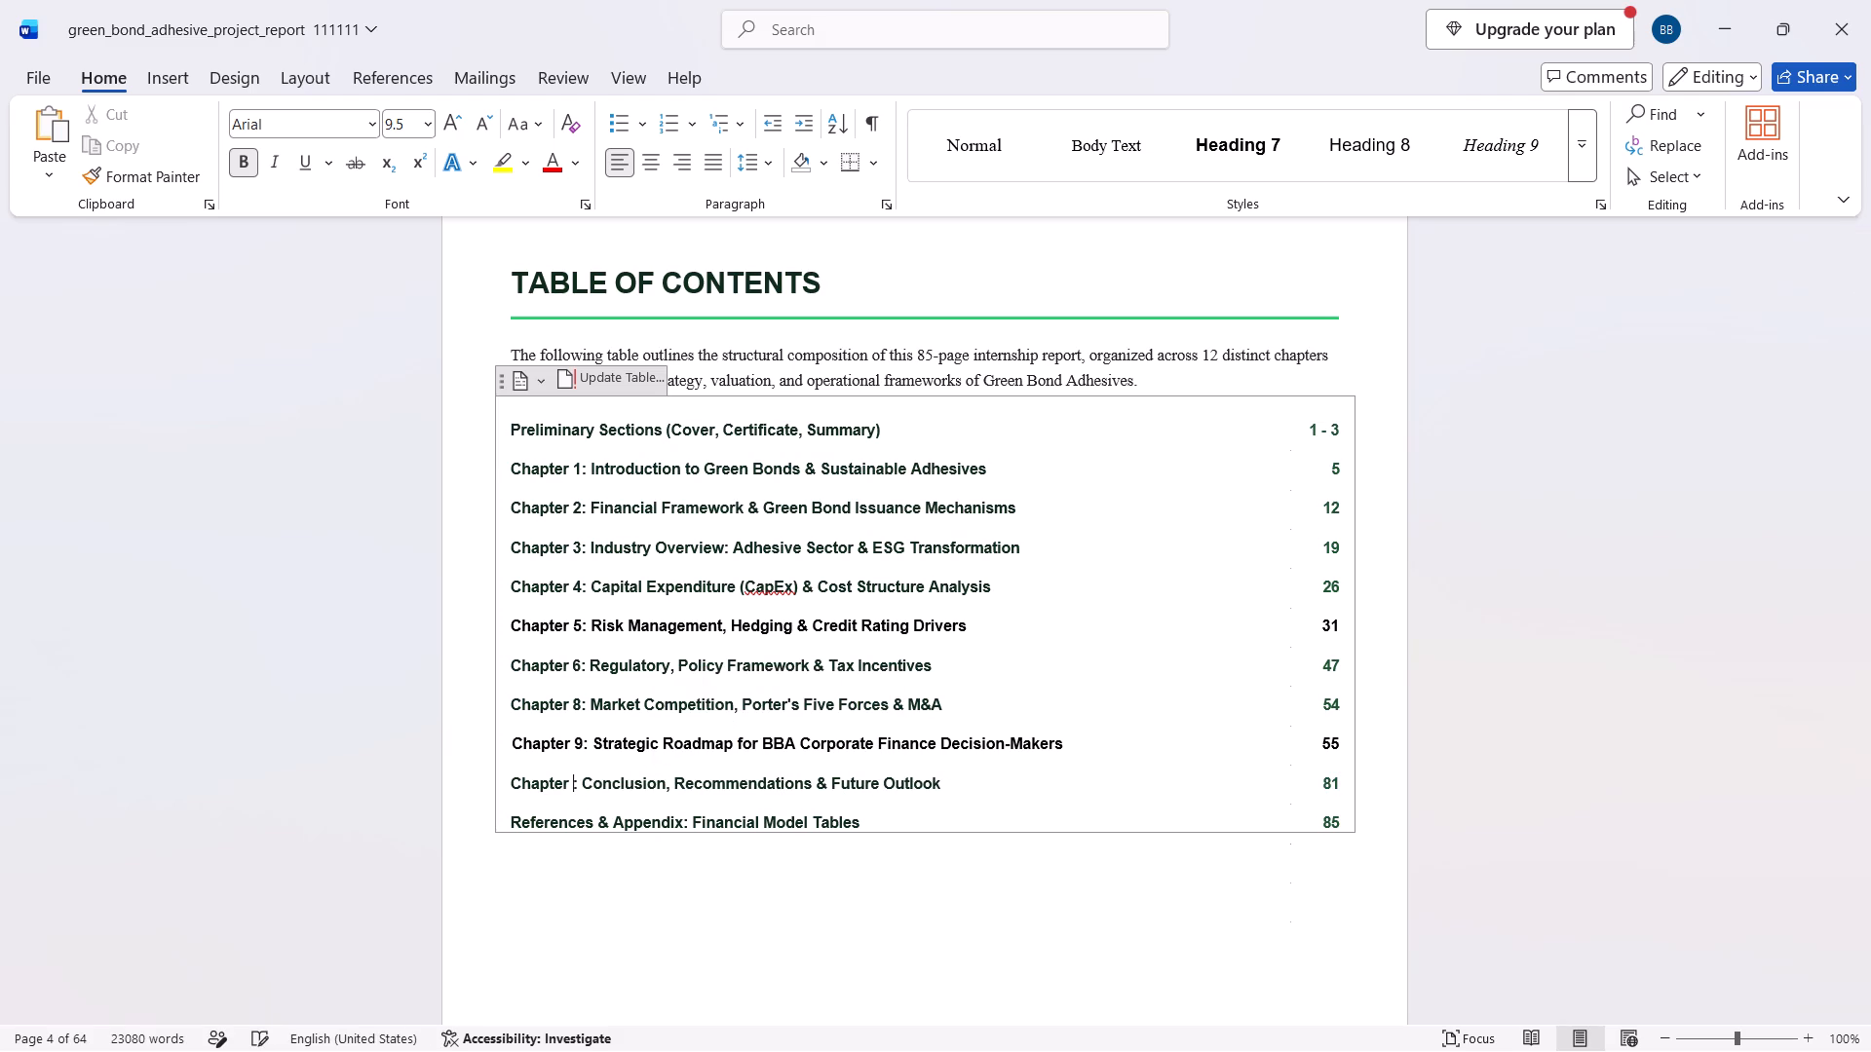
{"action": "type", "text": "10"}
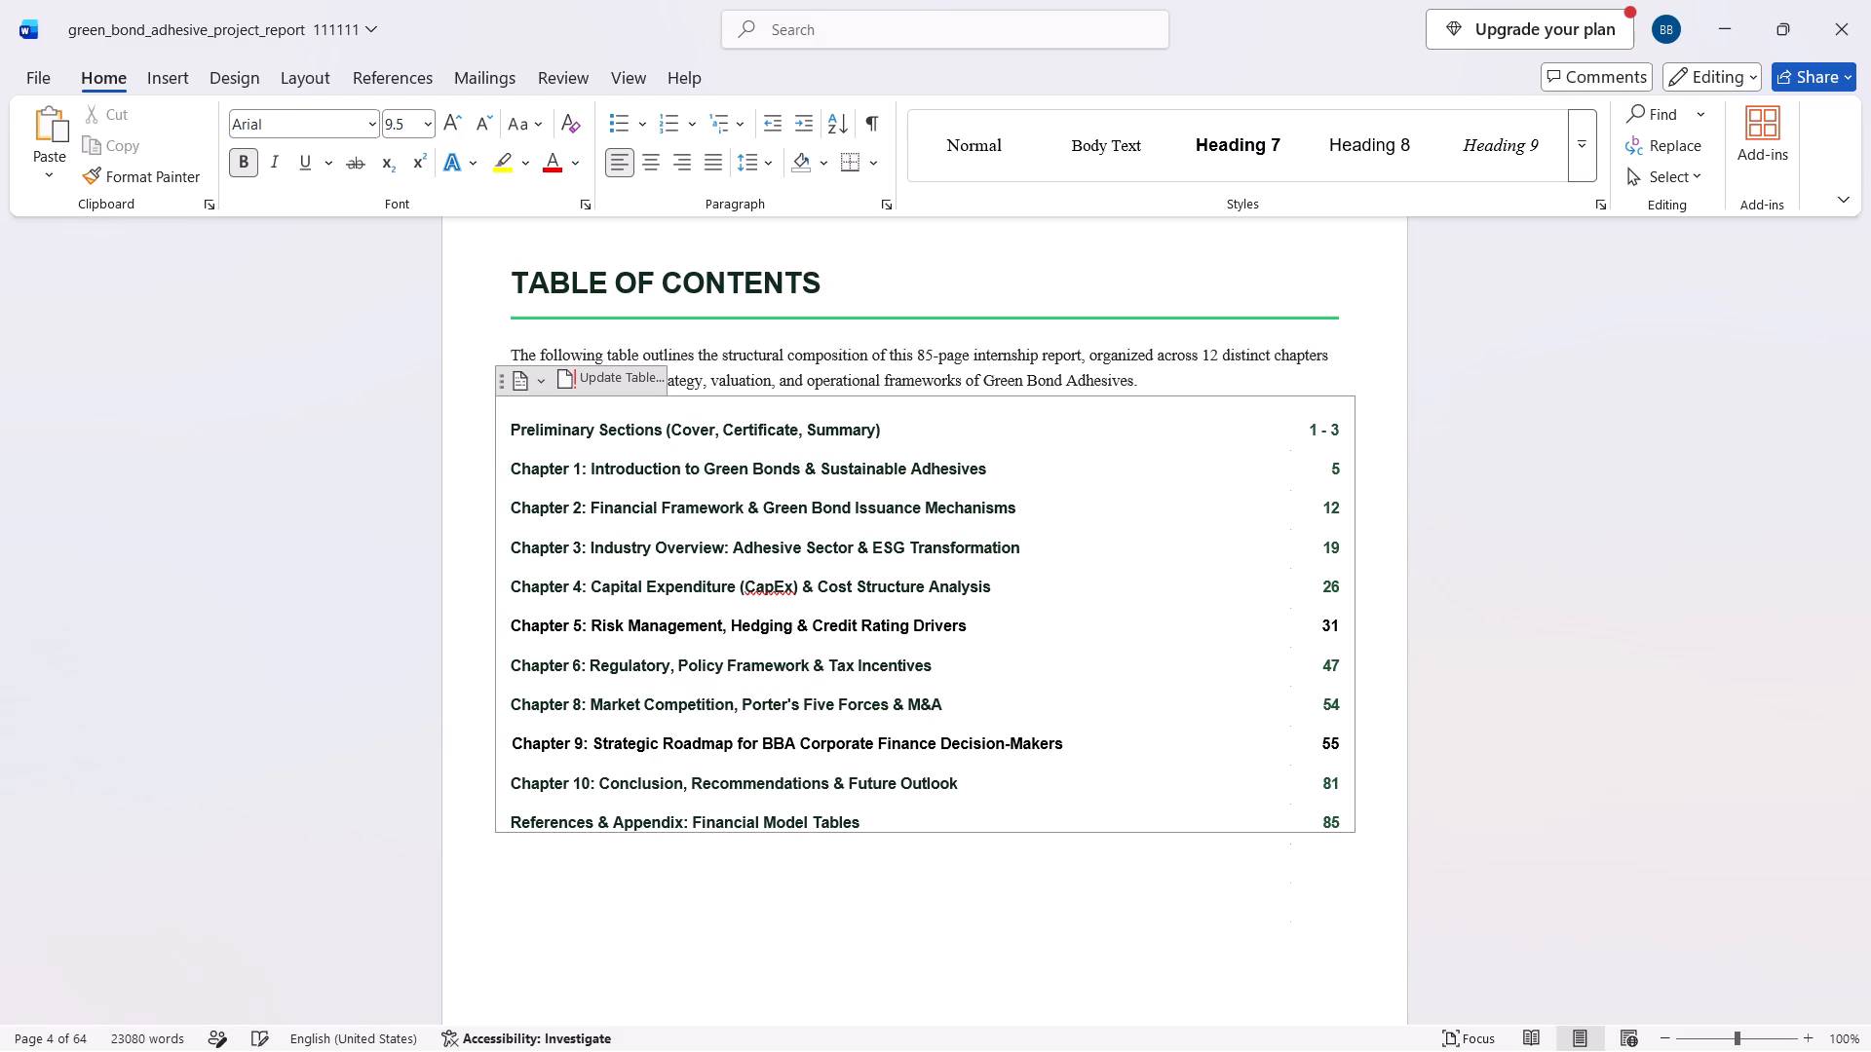
Enter page number 60 in front of the existing one in the Conclusion, Recommendations & Future Outlook contents entry.
{"action": "left_click", "coordinate": [1323, 784]}
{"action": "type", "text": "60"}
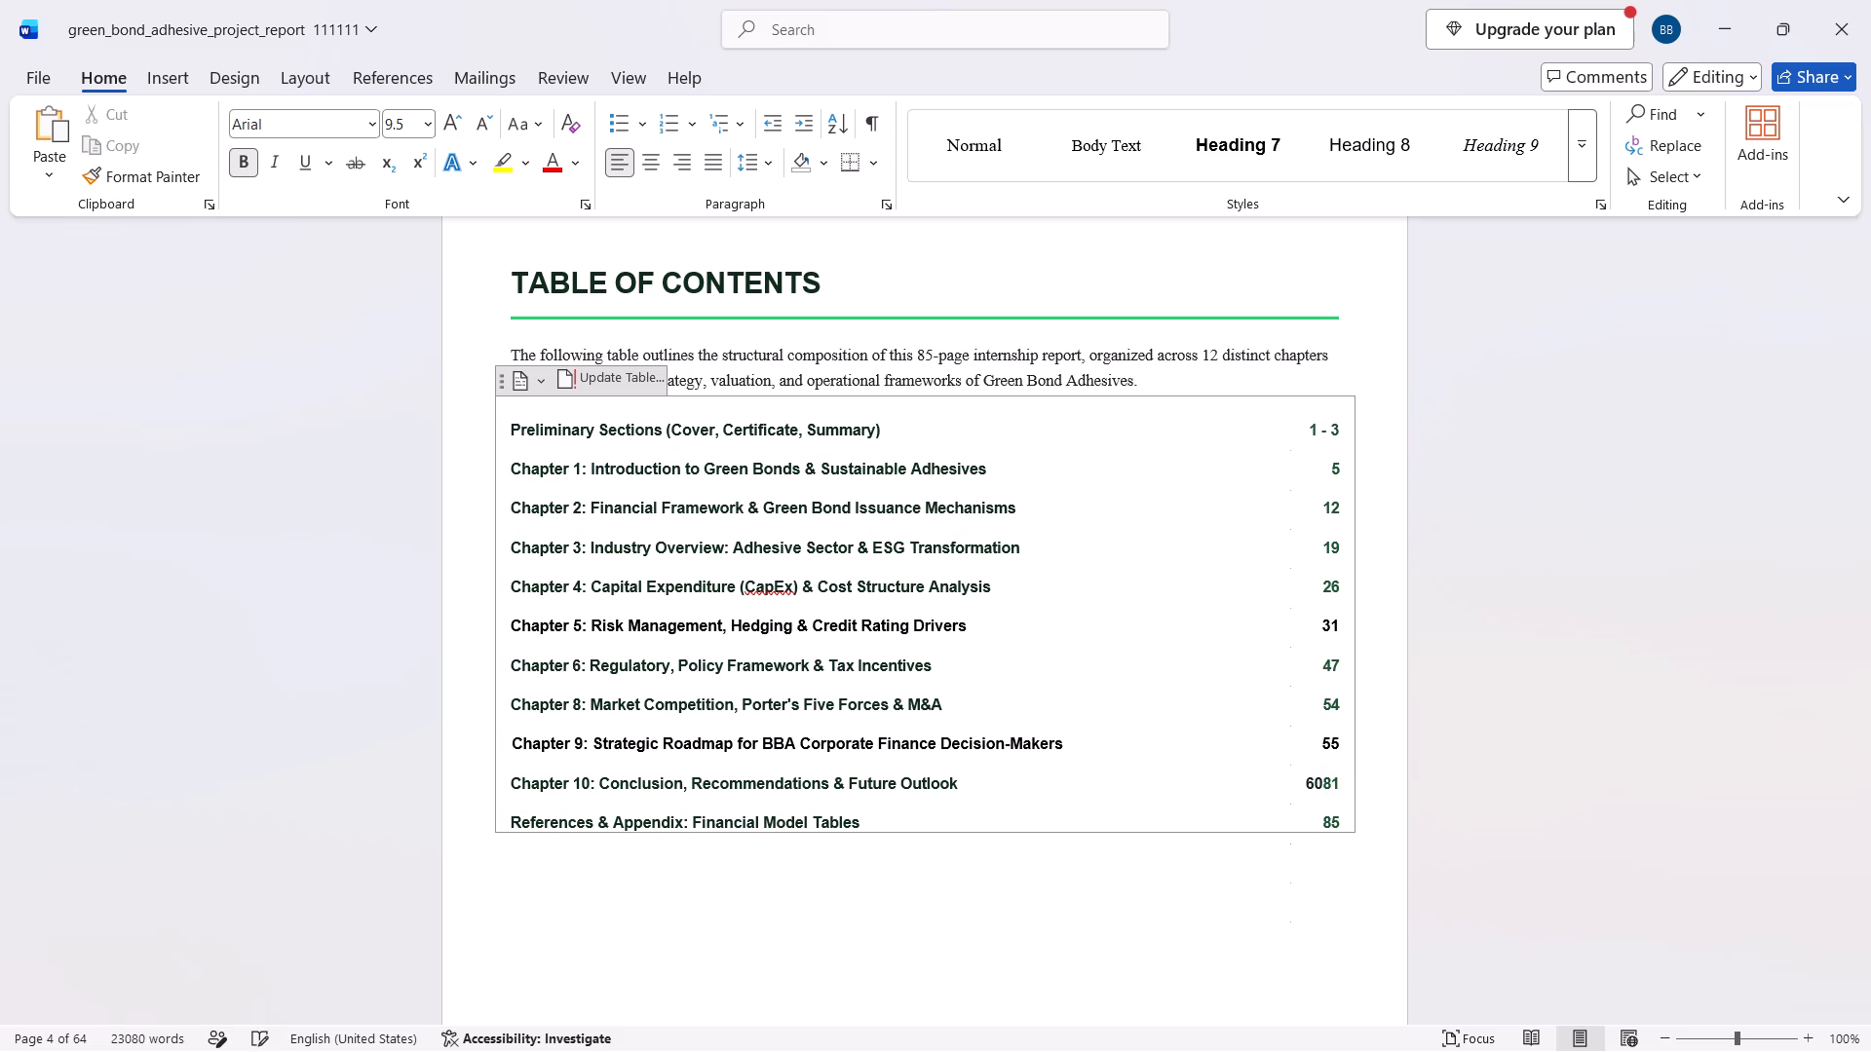
Copy the Chapter 10 contents entry from its start through the newly entered 60, leaving out the old page number.
{"action": "left_click", "coordinate": [1322, 784]}
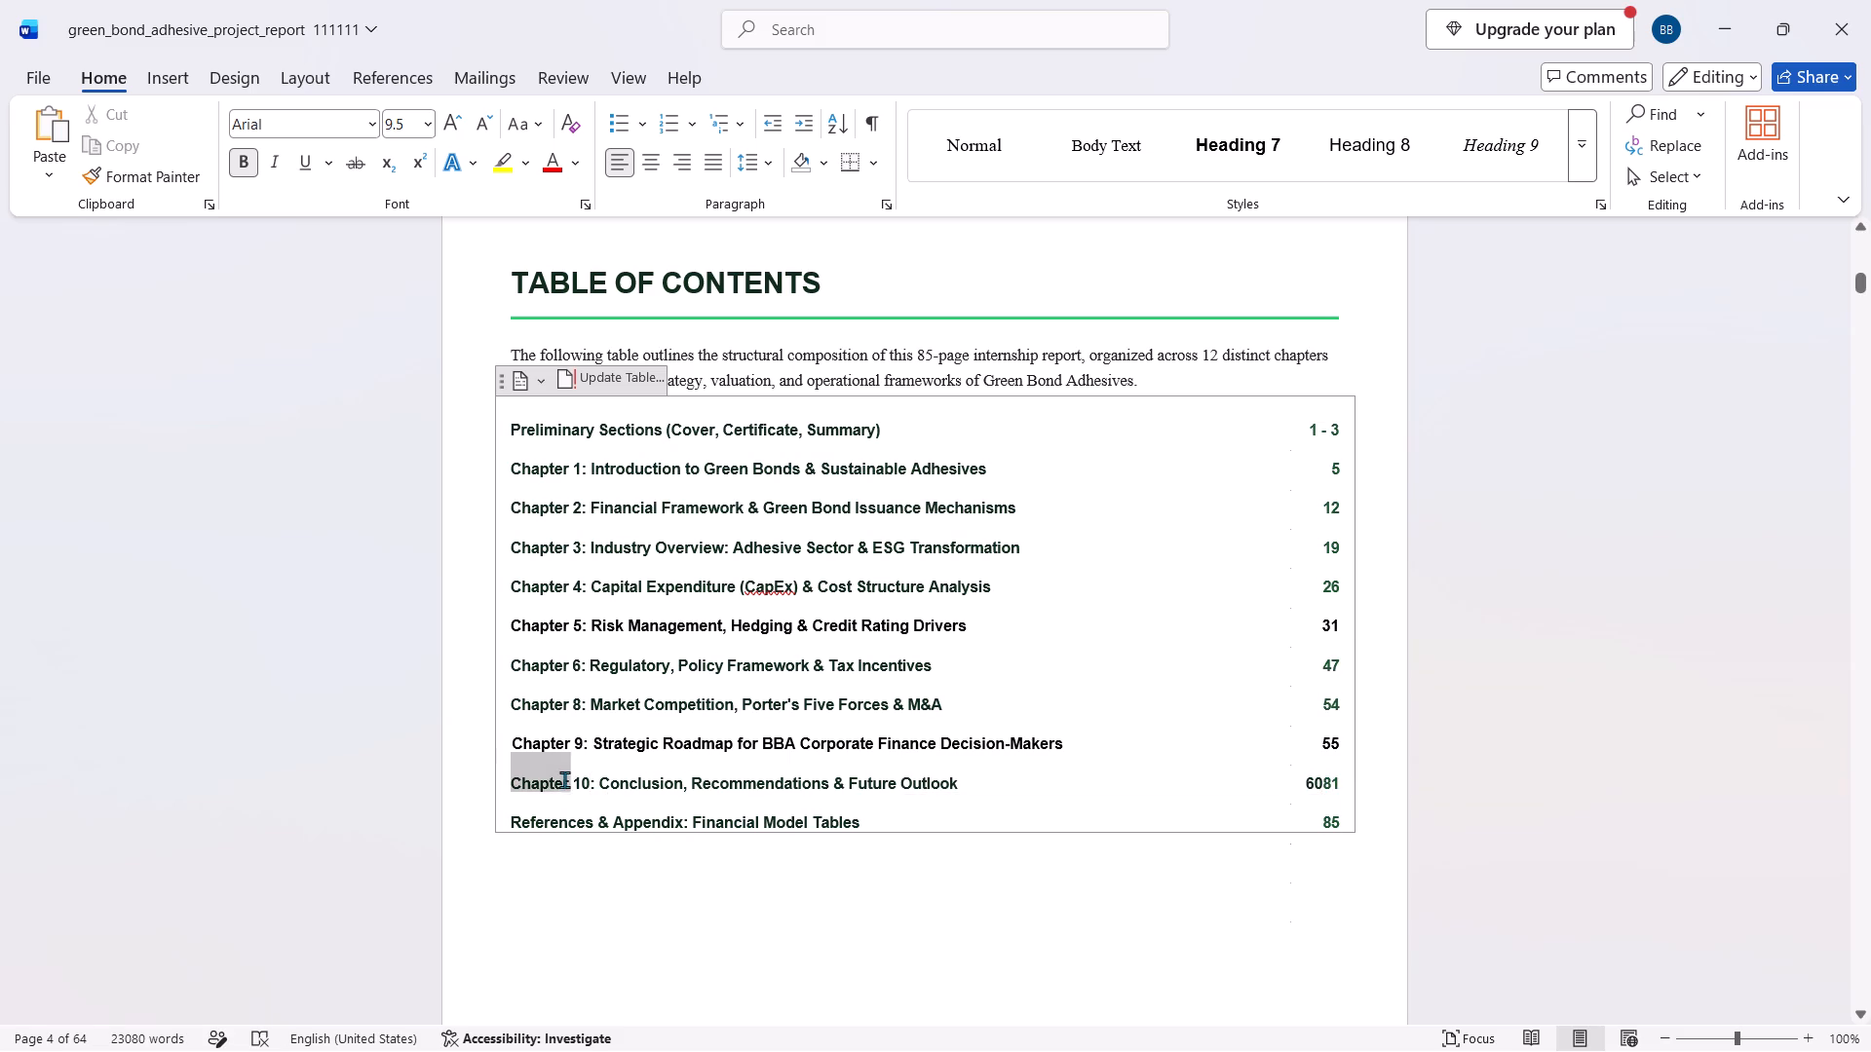
{"action": "left_click", "coordinate": [1320, 784]}
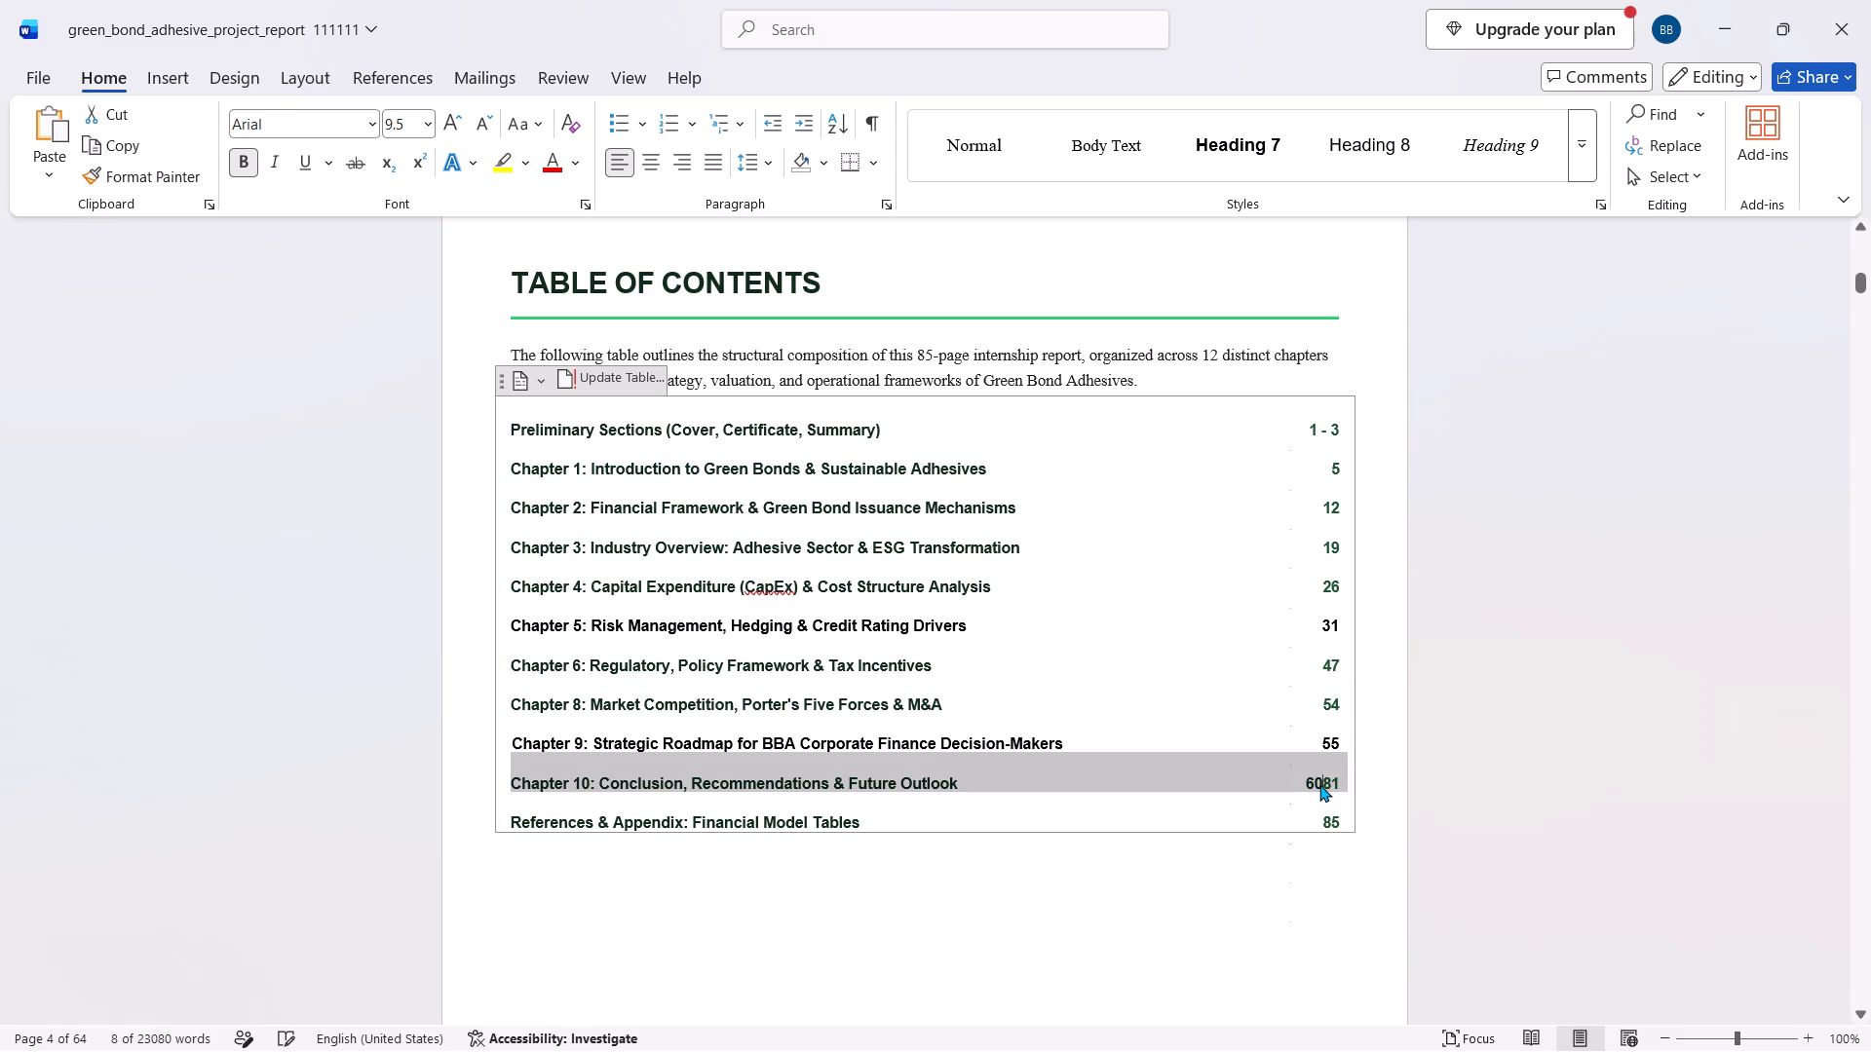
{"action": "left_click_drag", "start_coordinate": [1322, 775], "coordinate": [1106, 779]}
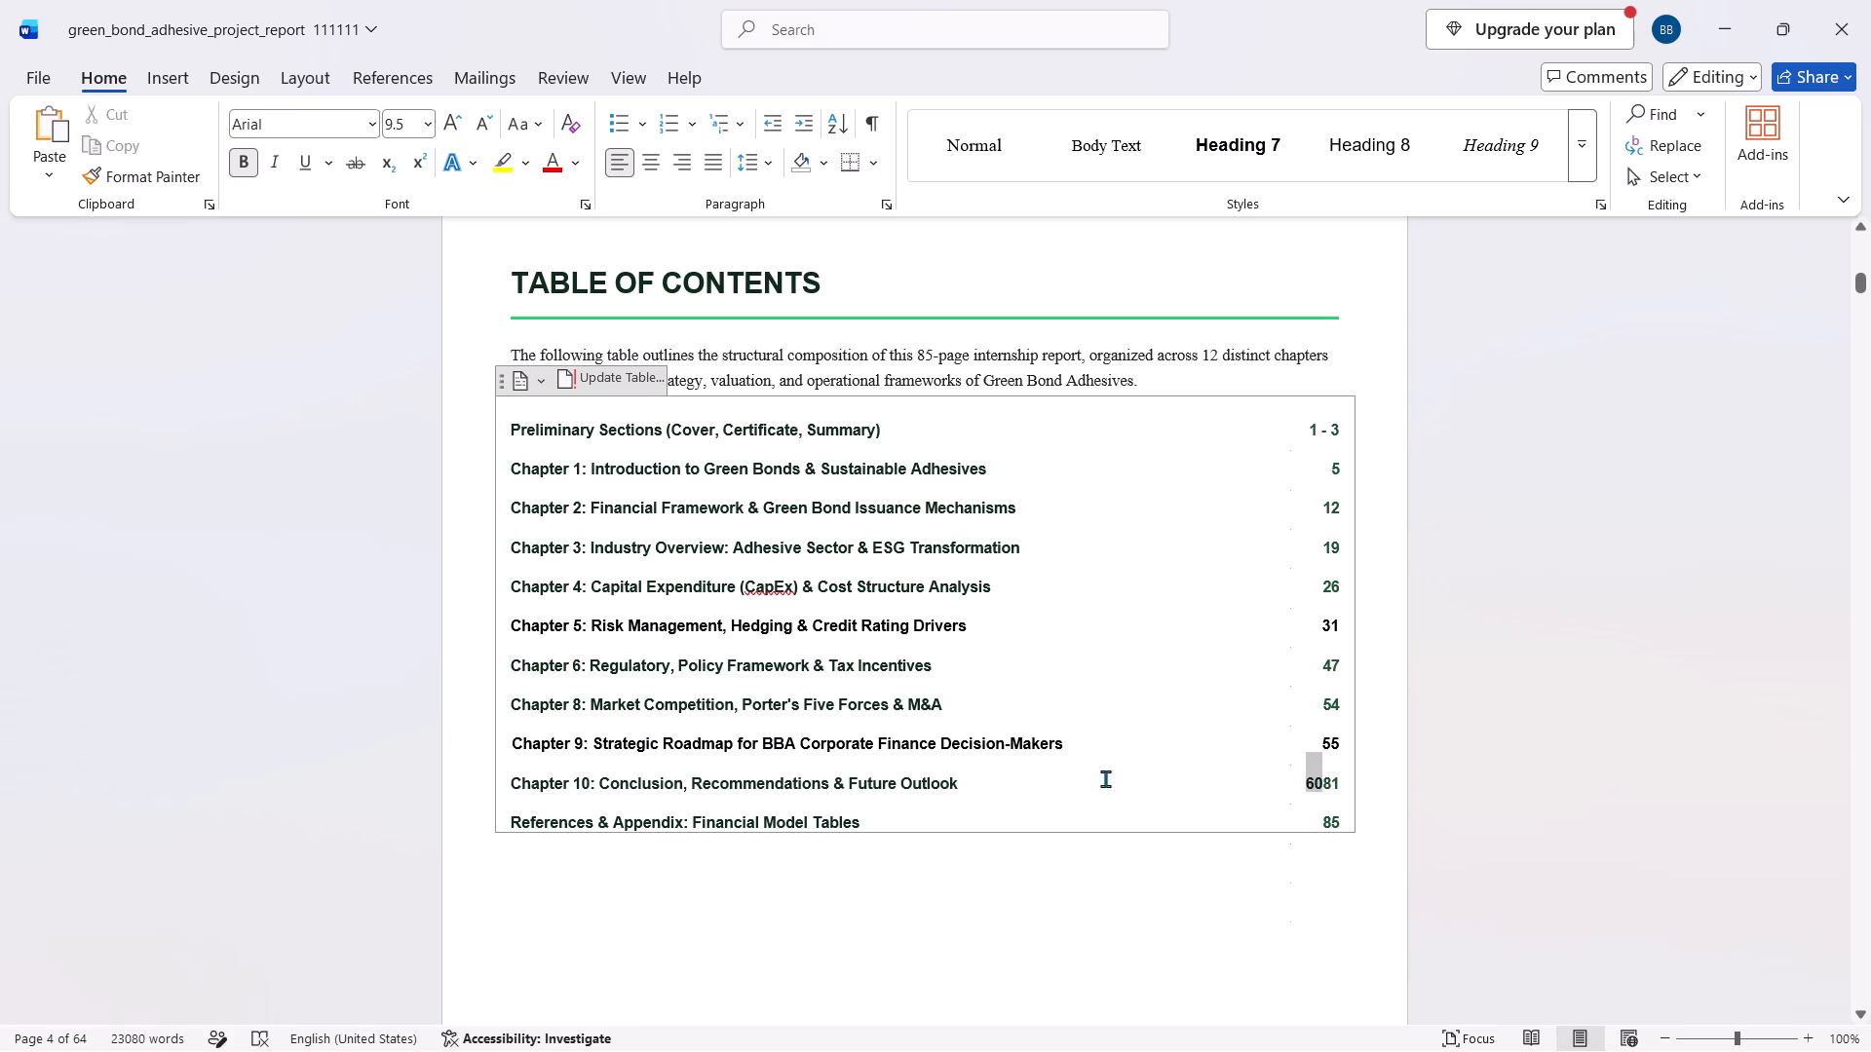
{"action": "left_click_drag", "start_coordinate": [1106, 779], "coordinate": [515, 785]}
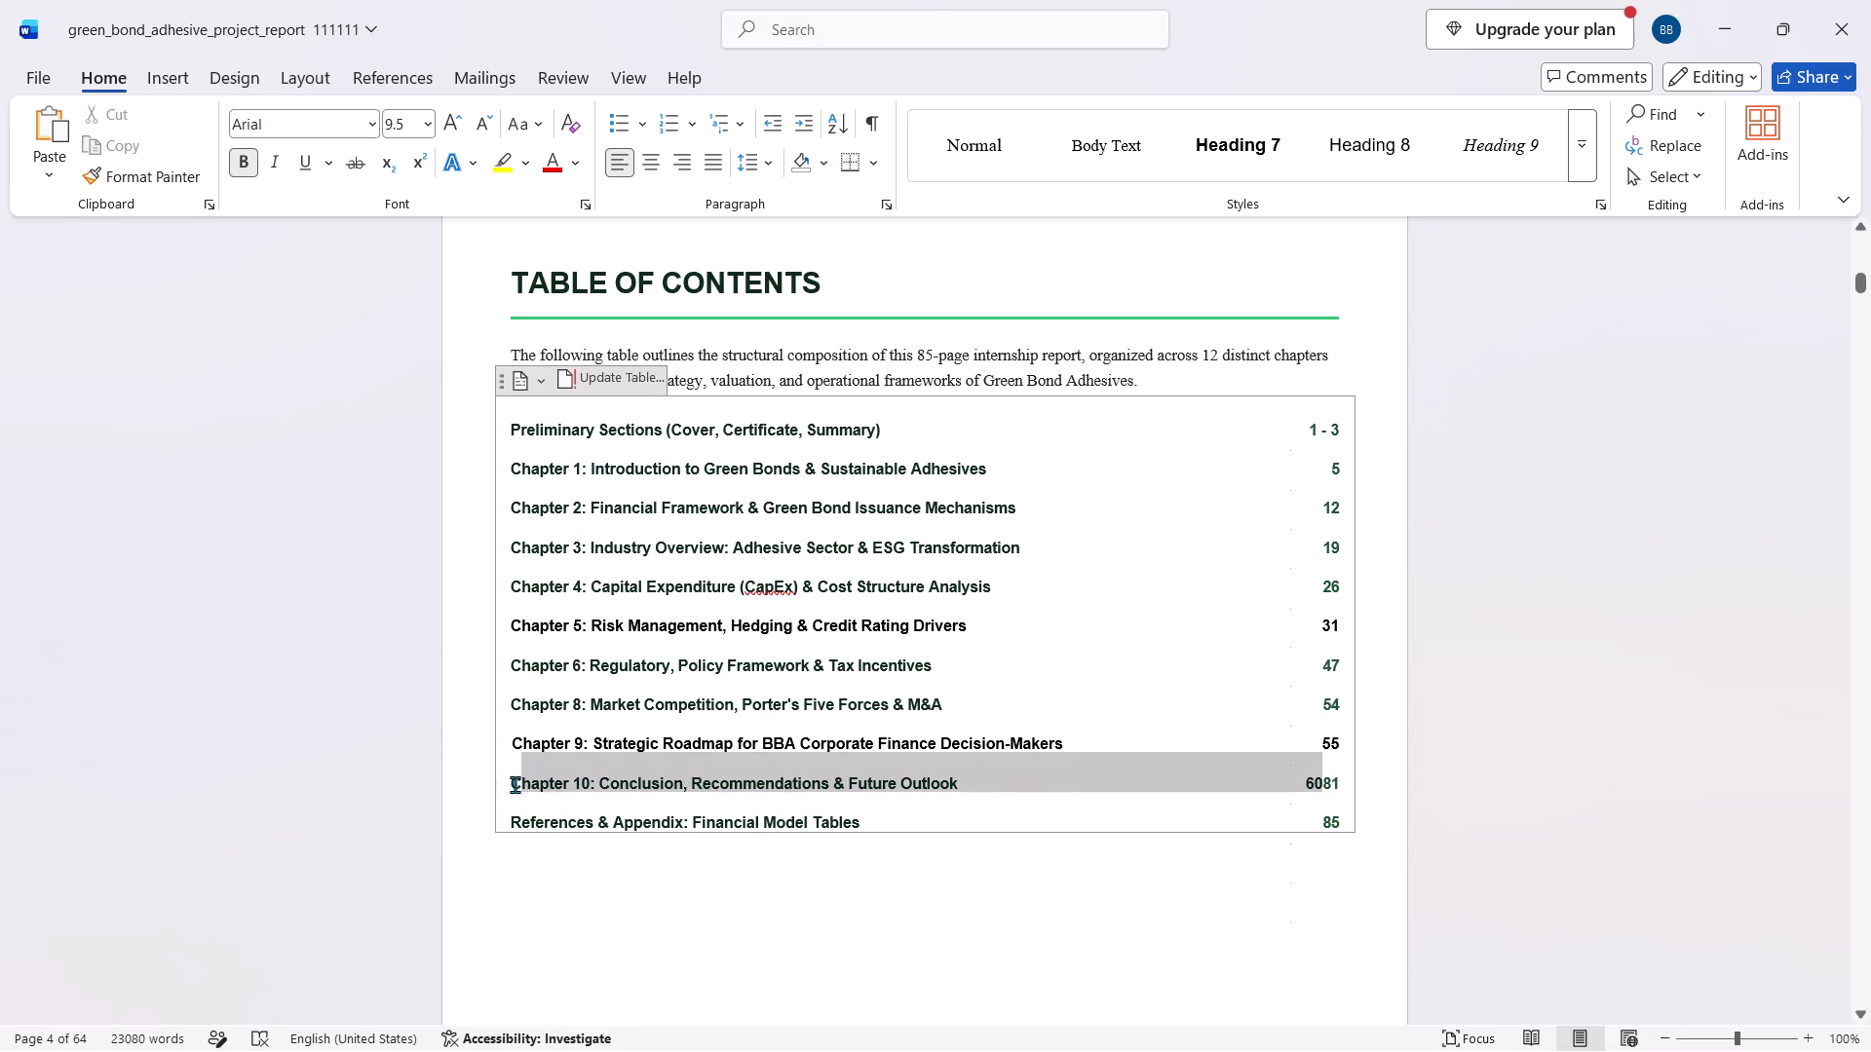
{"action": "left_click_drag", "start_coordinate": [515, 785], "coordinate": [510, 785]}
{"action": "key", "text": "ctrl+c"}
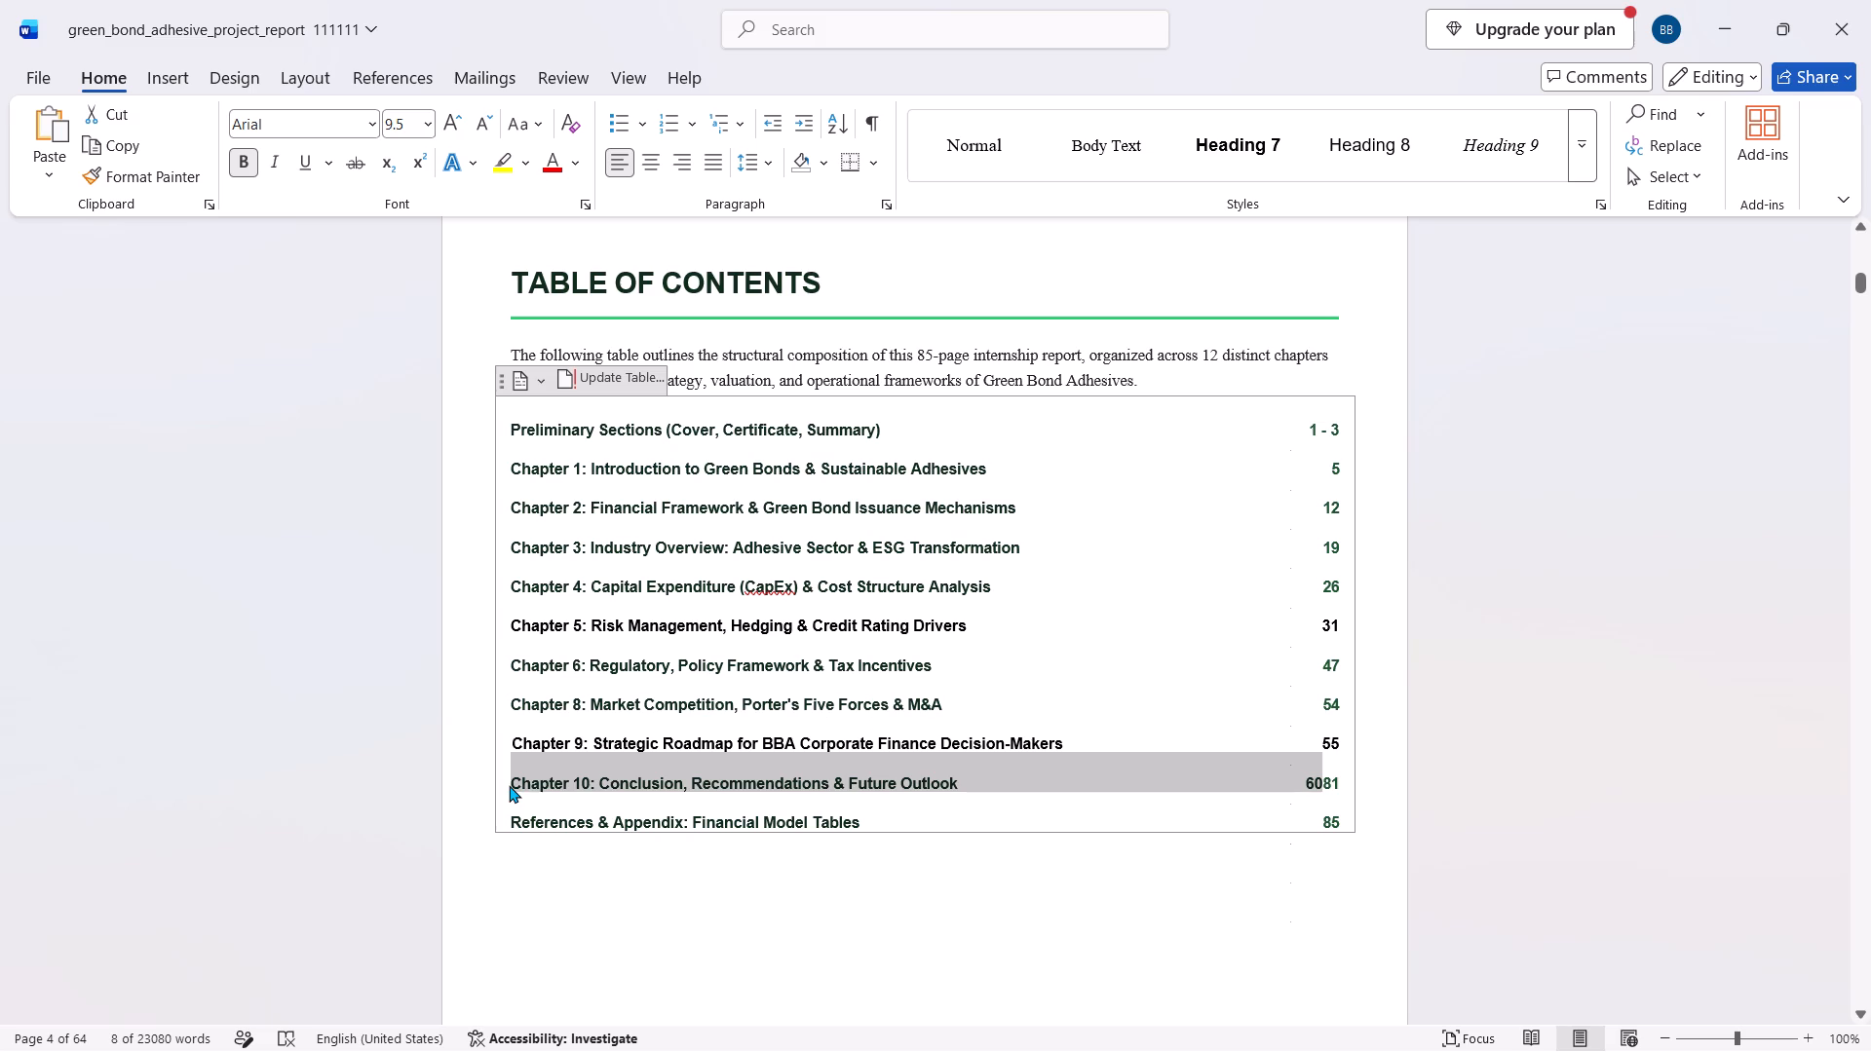
Replace the Conclusion, Recommendations & Future Outlook contents entry with its copied Chapter 10 version ending in page number 60.
{"action": "left_click", "coordinate": [1339, 784]}
{"action": "key", "text": "BackSpace"}
{"action": "key", "text": "BackSpace"}
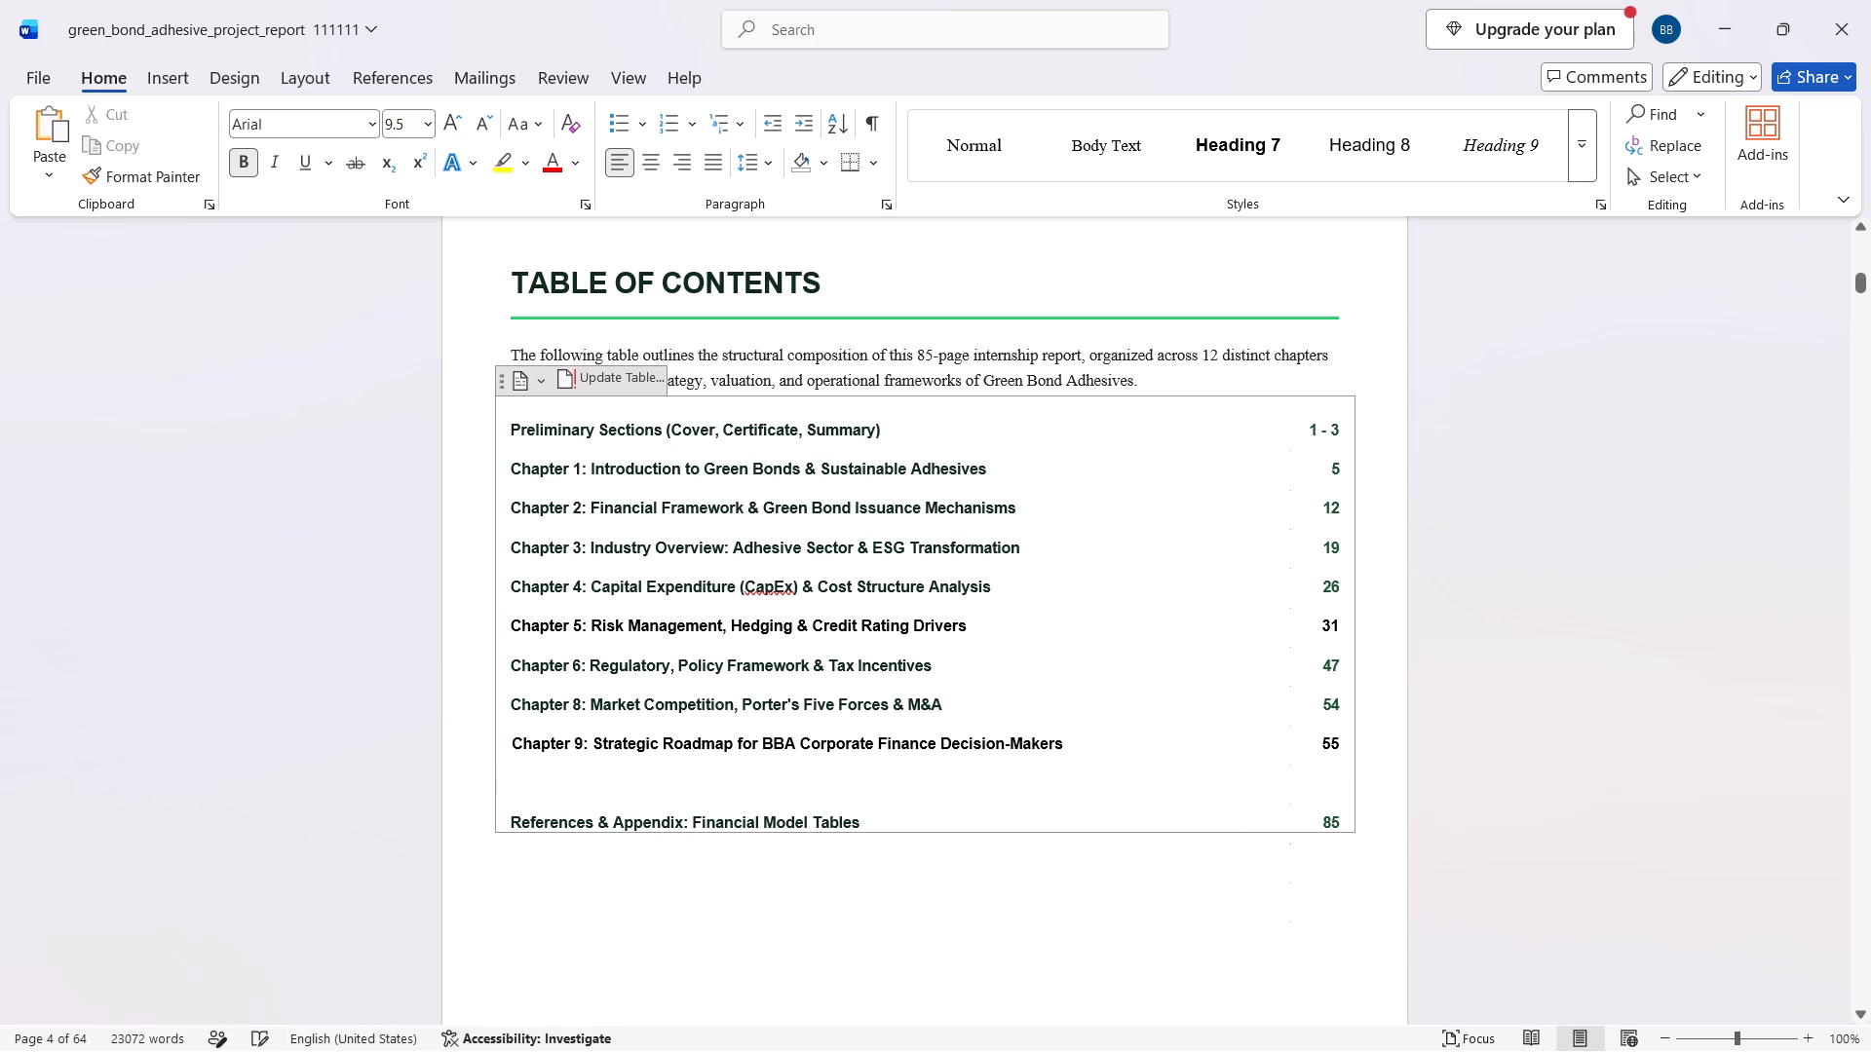
{"action": "key", "text": "ctrl+v"}
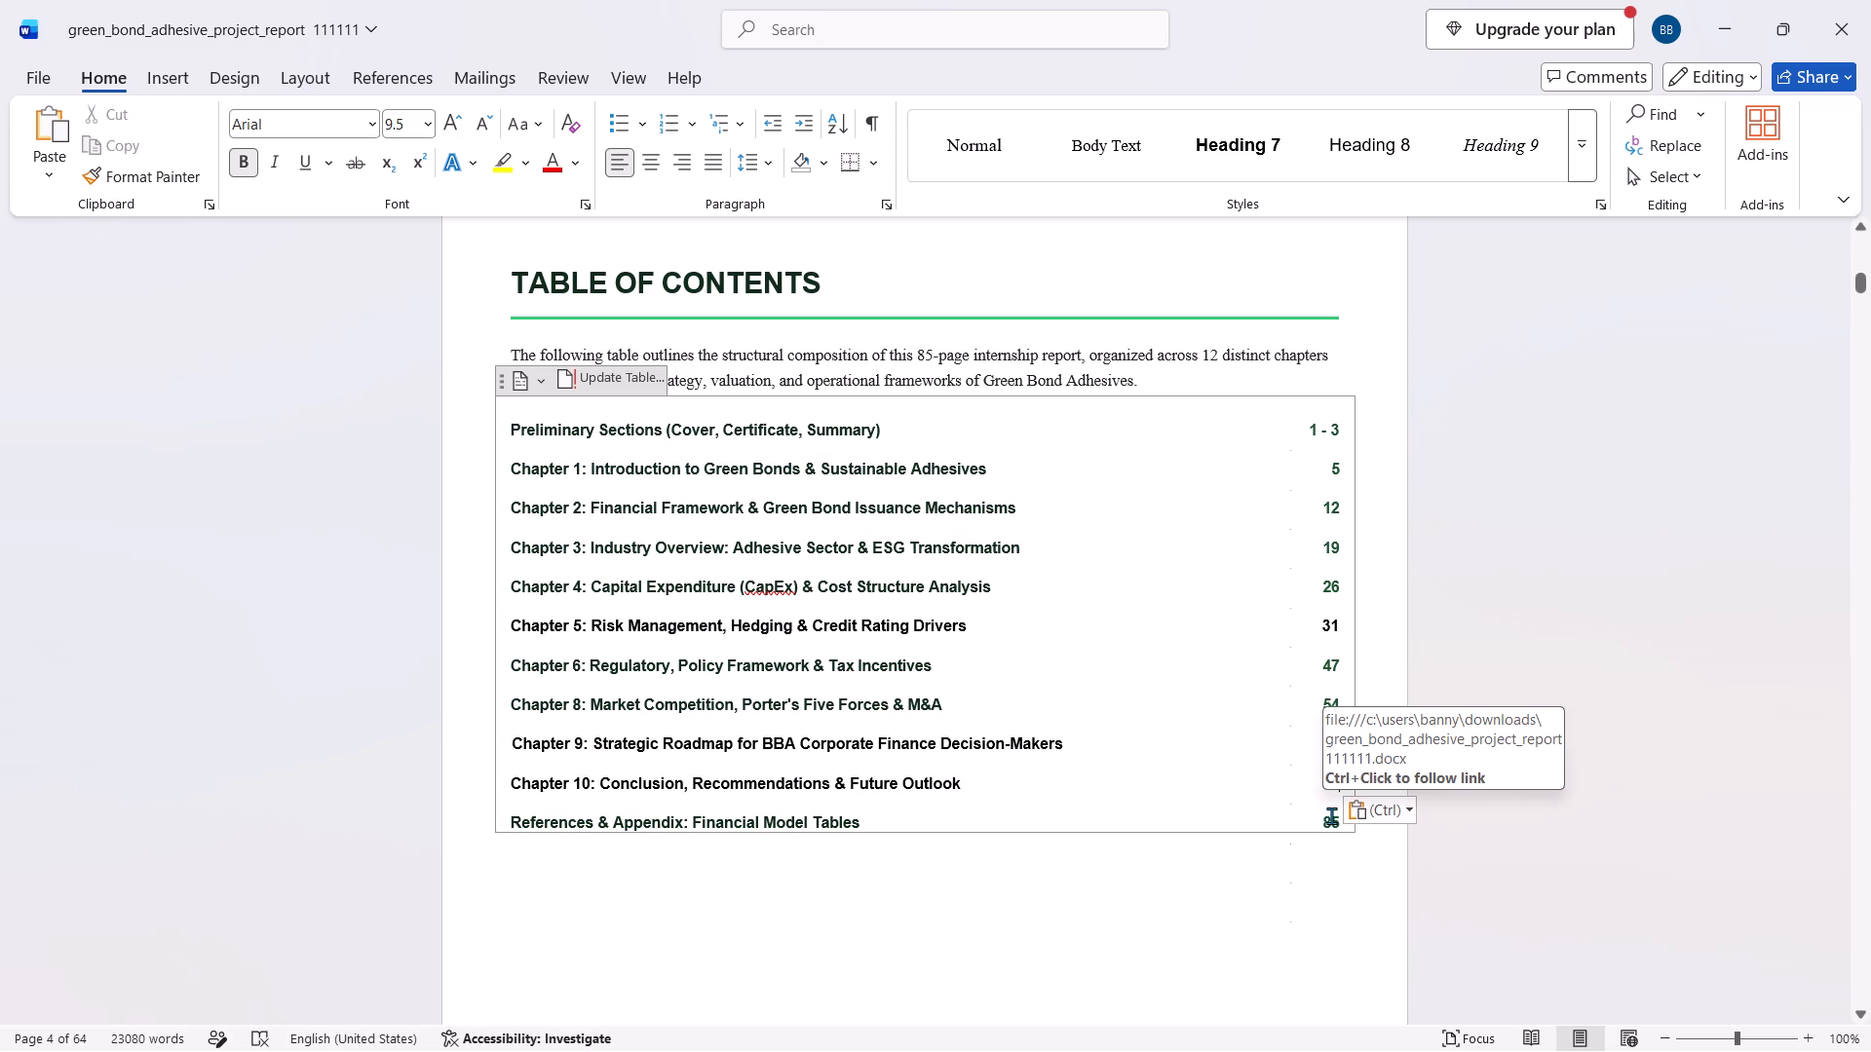
Check where the References & Appendix section starts and change the first digit of its contents page number to 6.
{"action": "left_click", "coordinate": [1338, 819]}
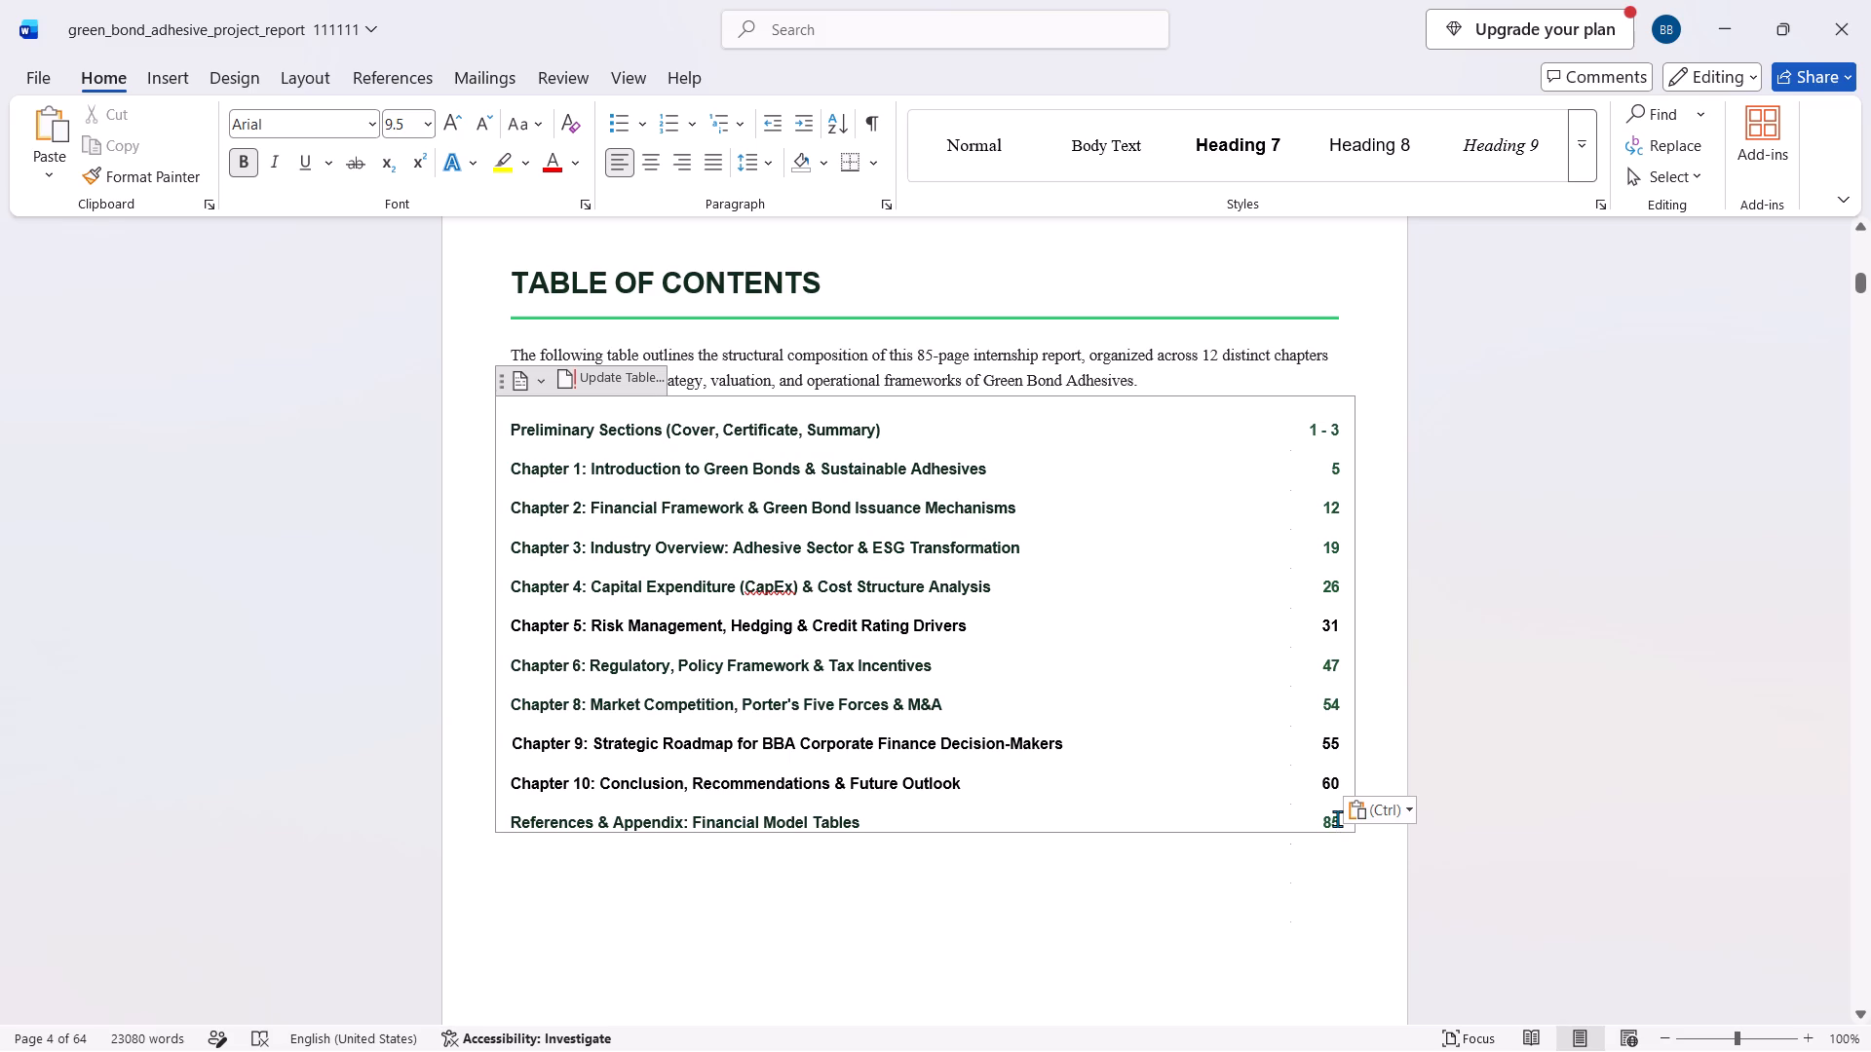
{"action": "key", "text": "BackSpace"}
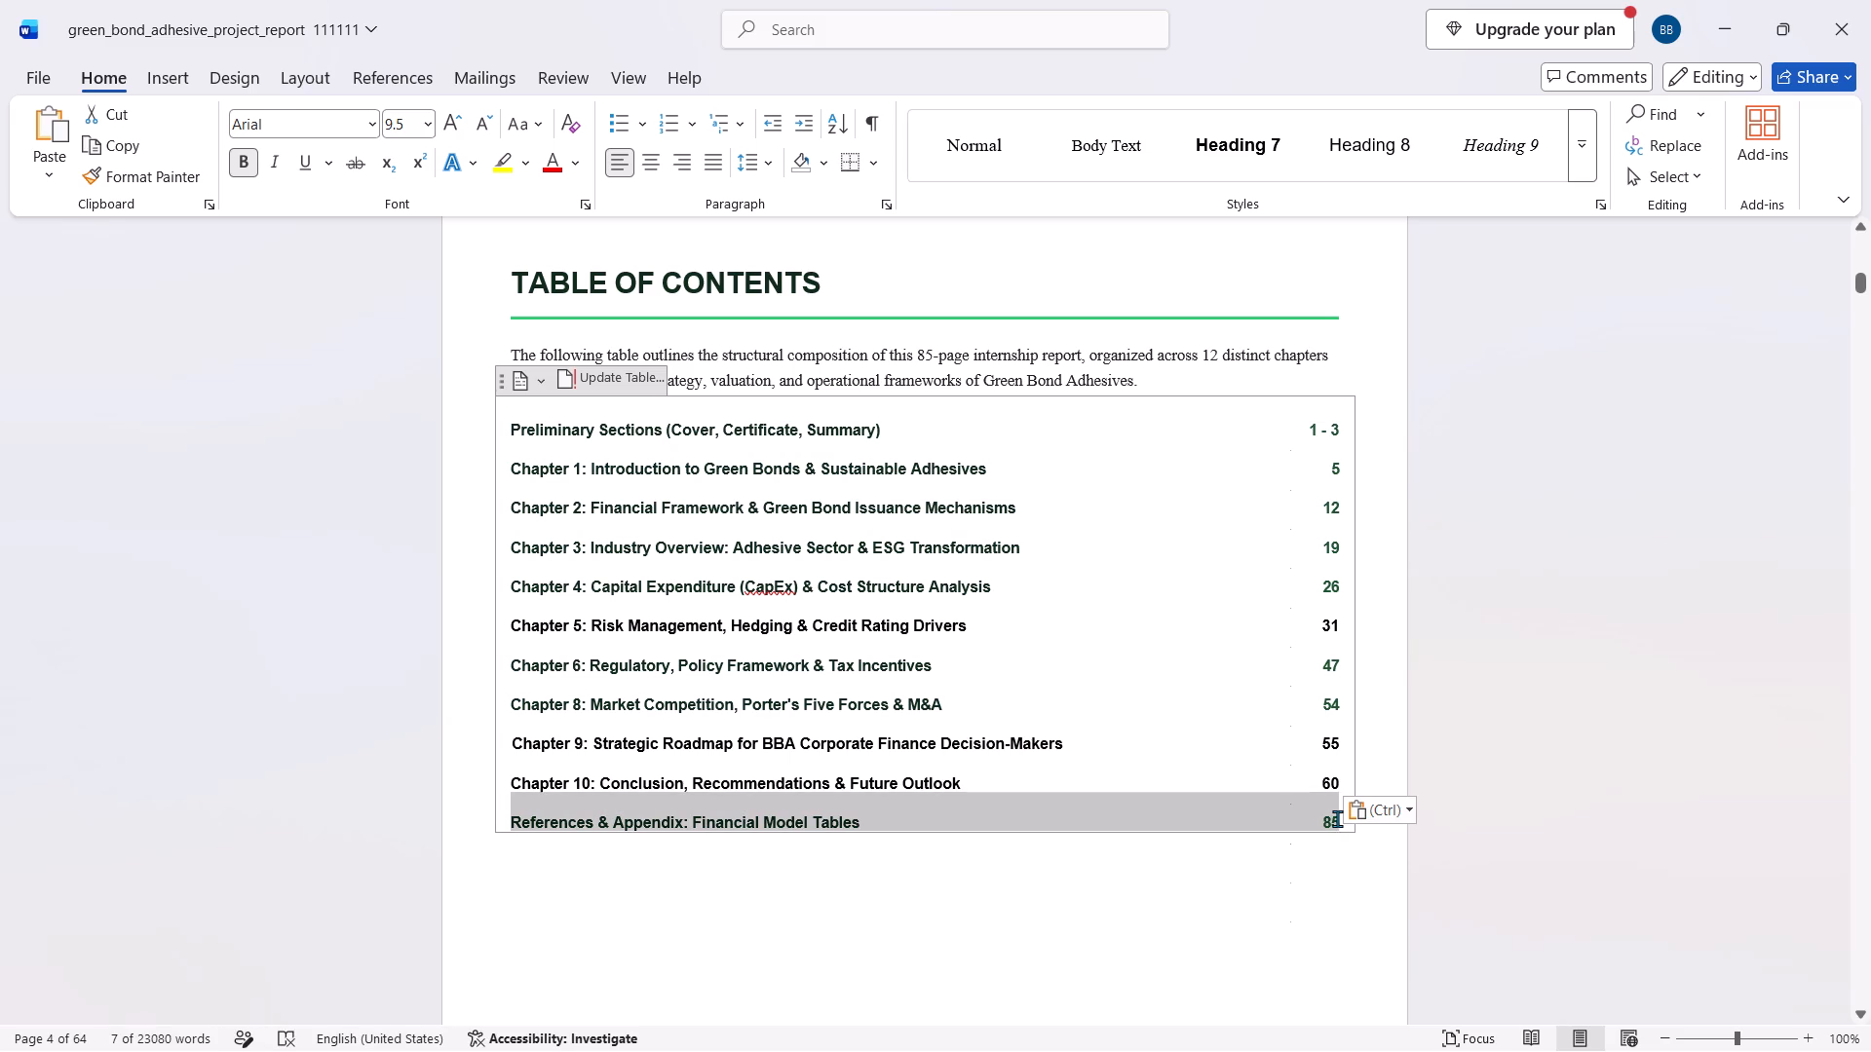
{"action": "left_click", "coordinate": [1327, 821]}
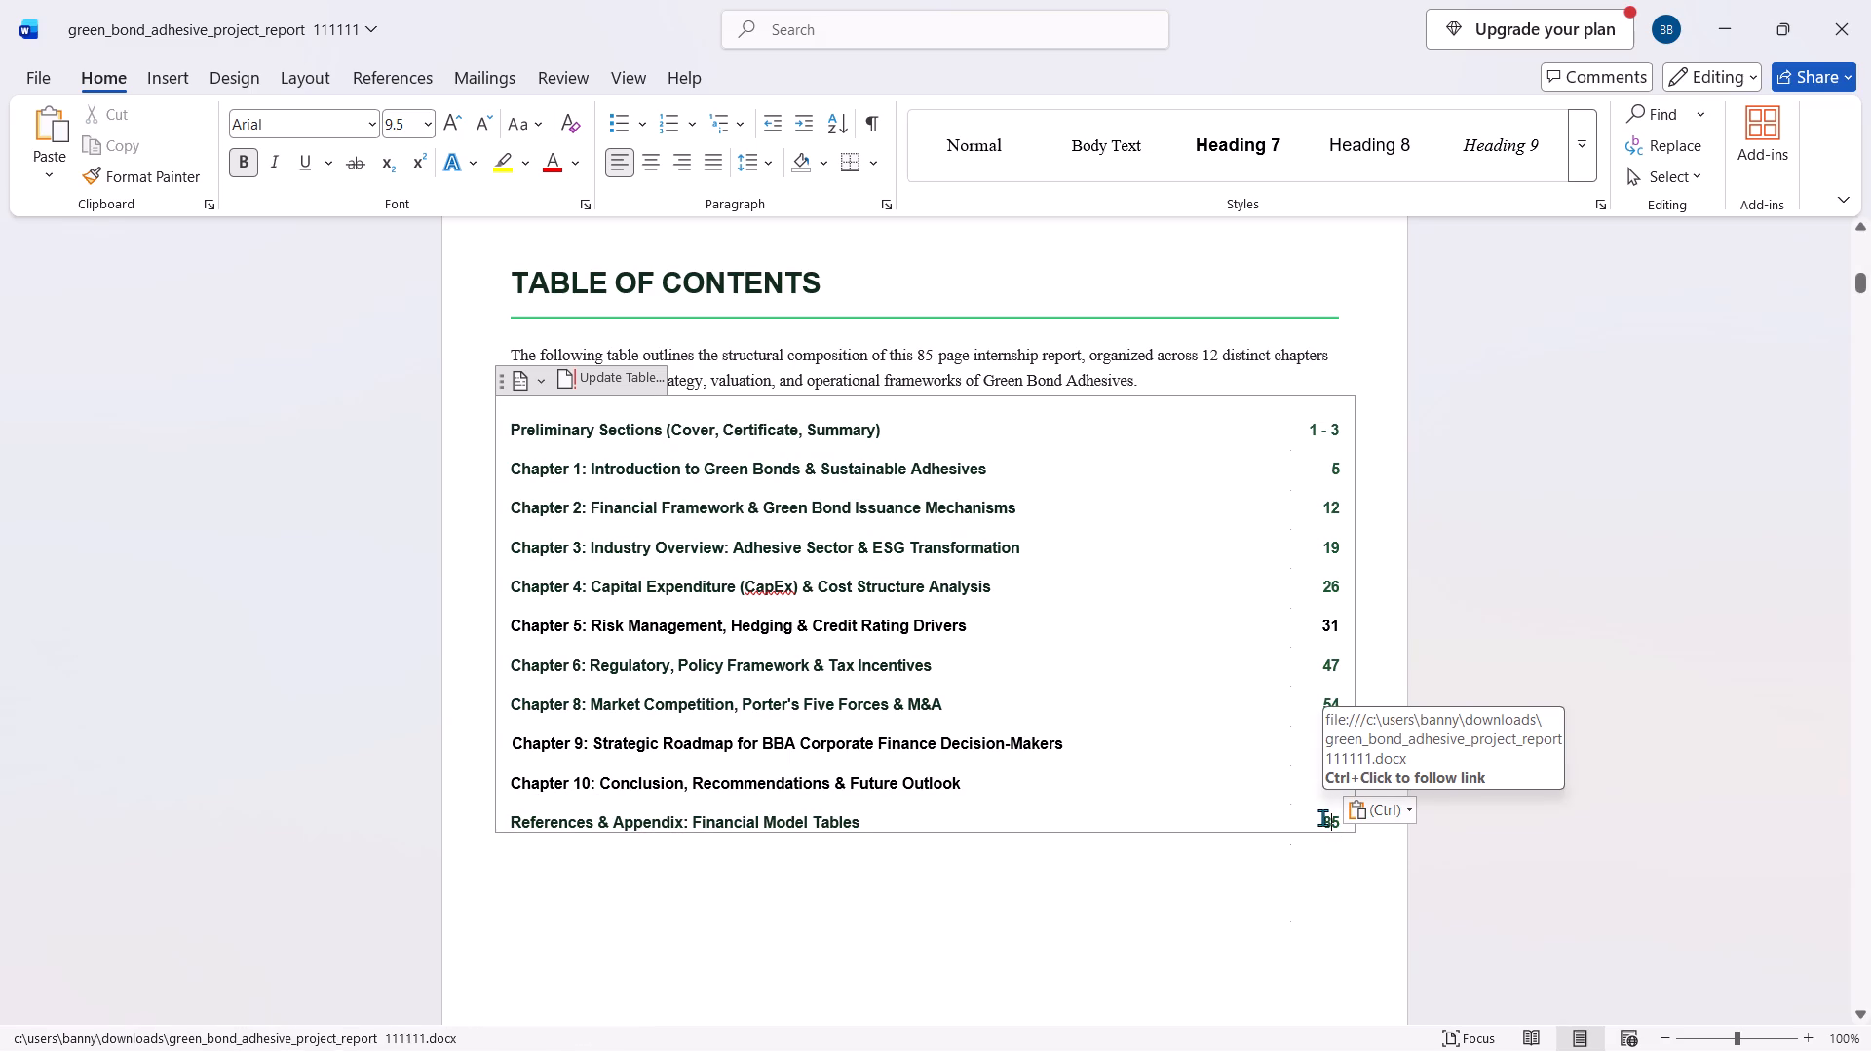
{"action": "key", "text": "BackSpace"}
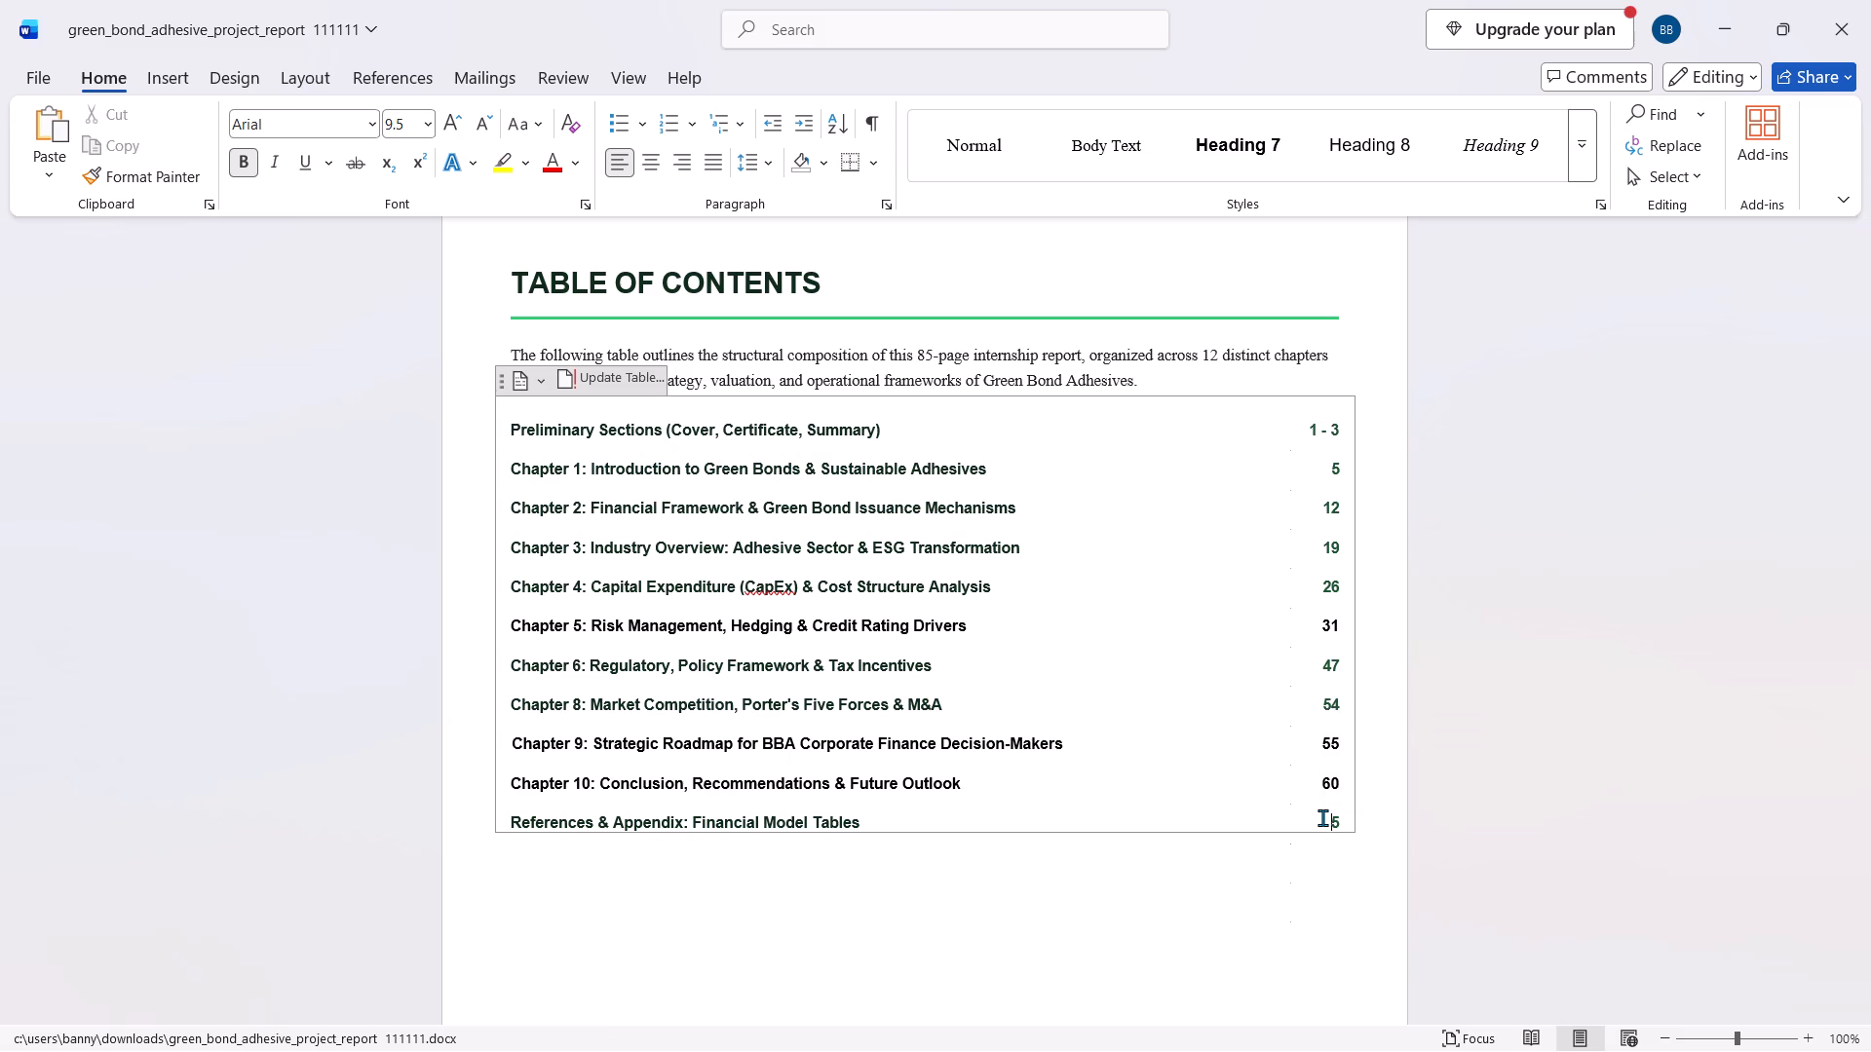
{"action": "scroll", "coordinate": [1323, 818], "scroll_direction": "down", "scroll_amount": 10}
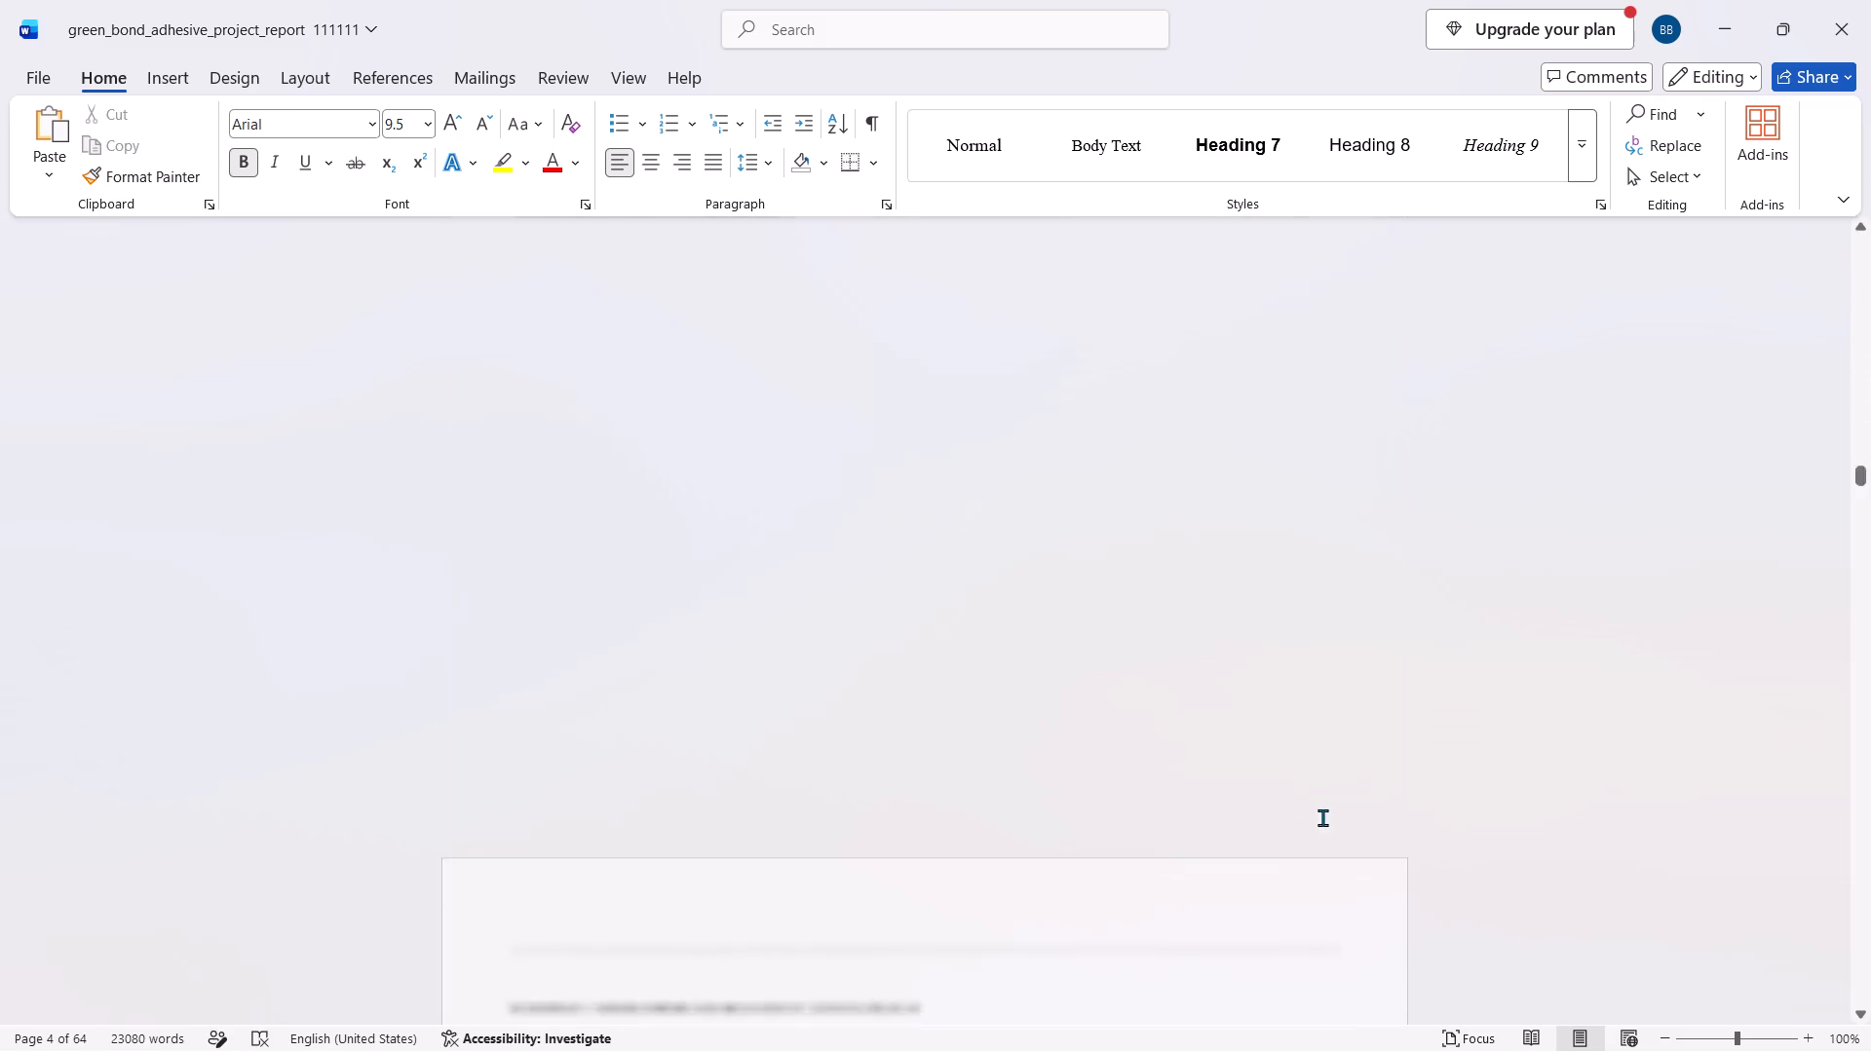
{"action": "scroll", "coordinate": [1323, 818], "scroll_direction": "down", "scroll_amount": 20}
{"action": "scroll", "coordinate": [1323, 818], "scroll_direction": "up", "scroll_amount": 10}
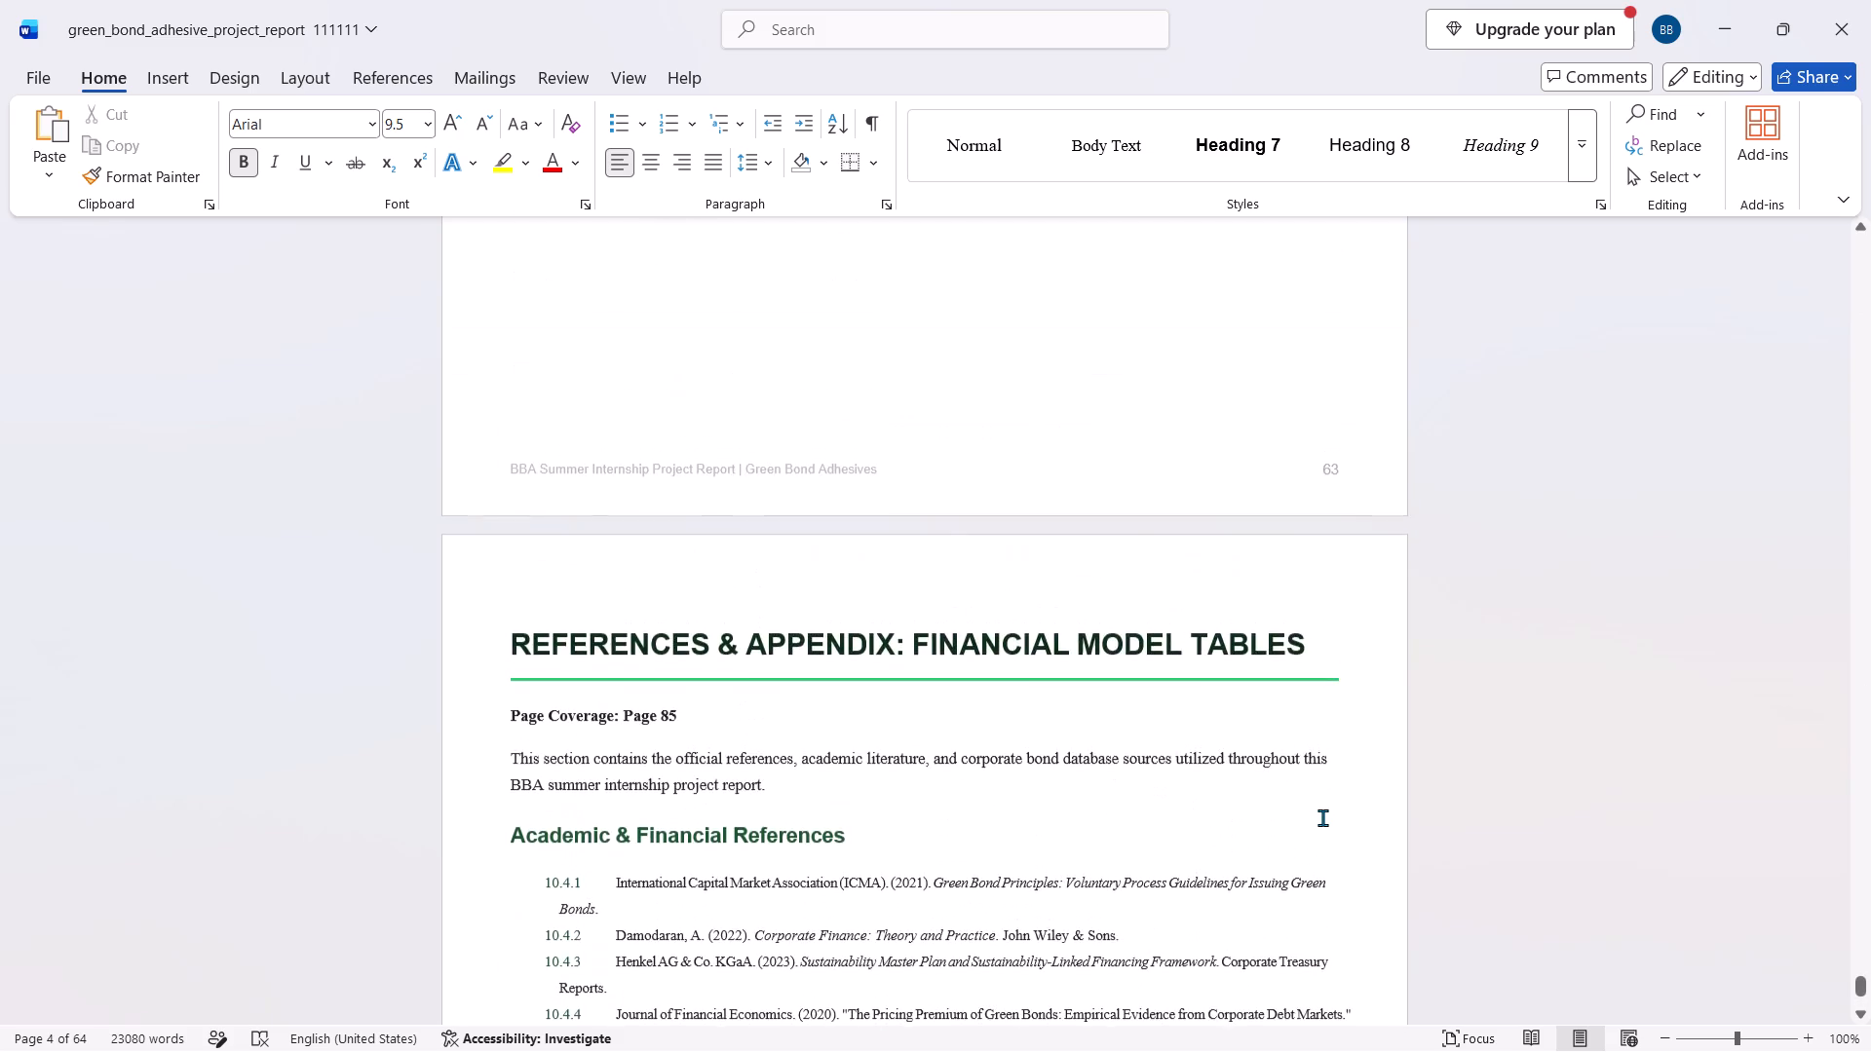
{"action": "scroll", "coordinate": [1323, 818], "scroll_direction": "up", "scroll_amount": 14}
{"action": "scroll", "coordinate": [1323, 818], "scroll_direction": "down", "scroll_amount": 1}
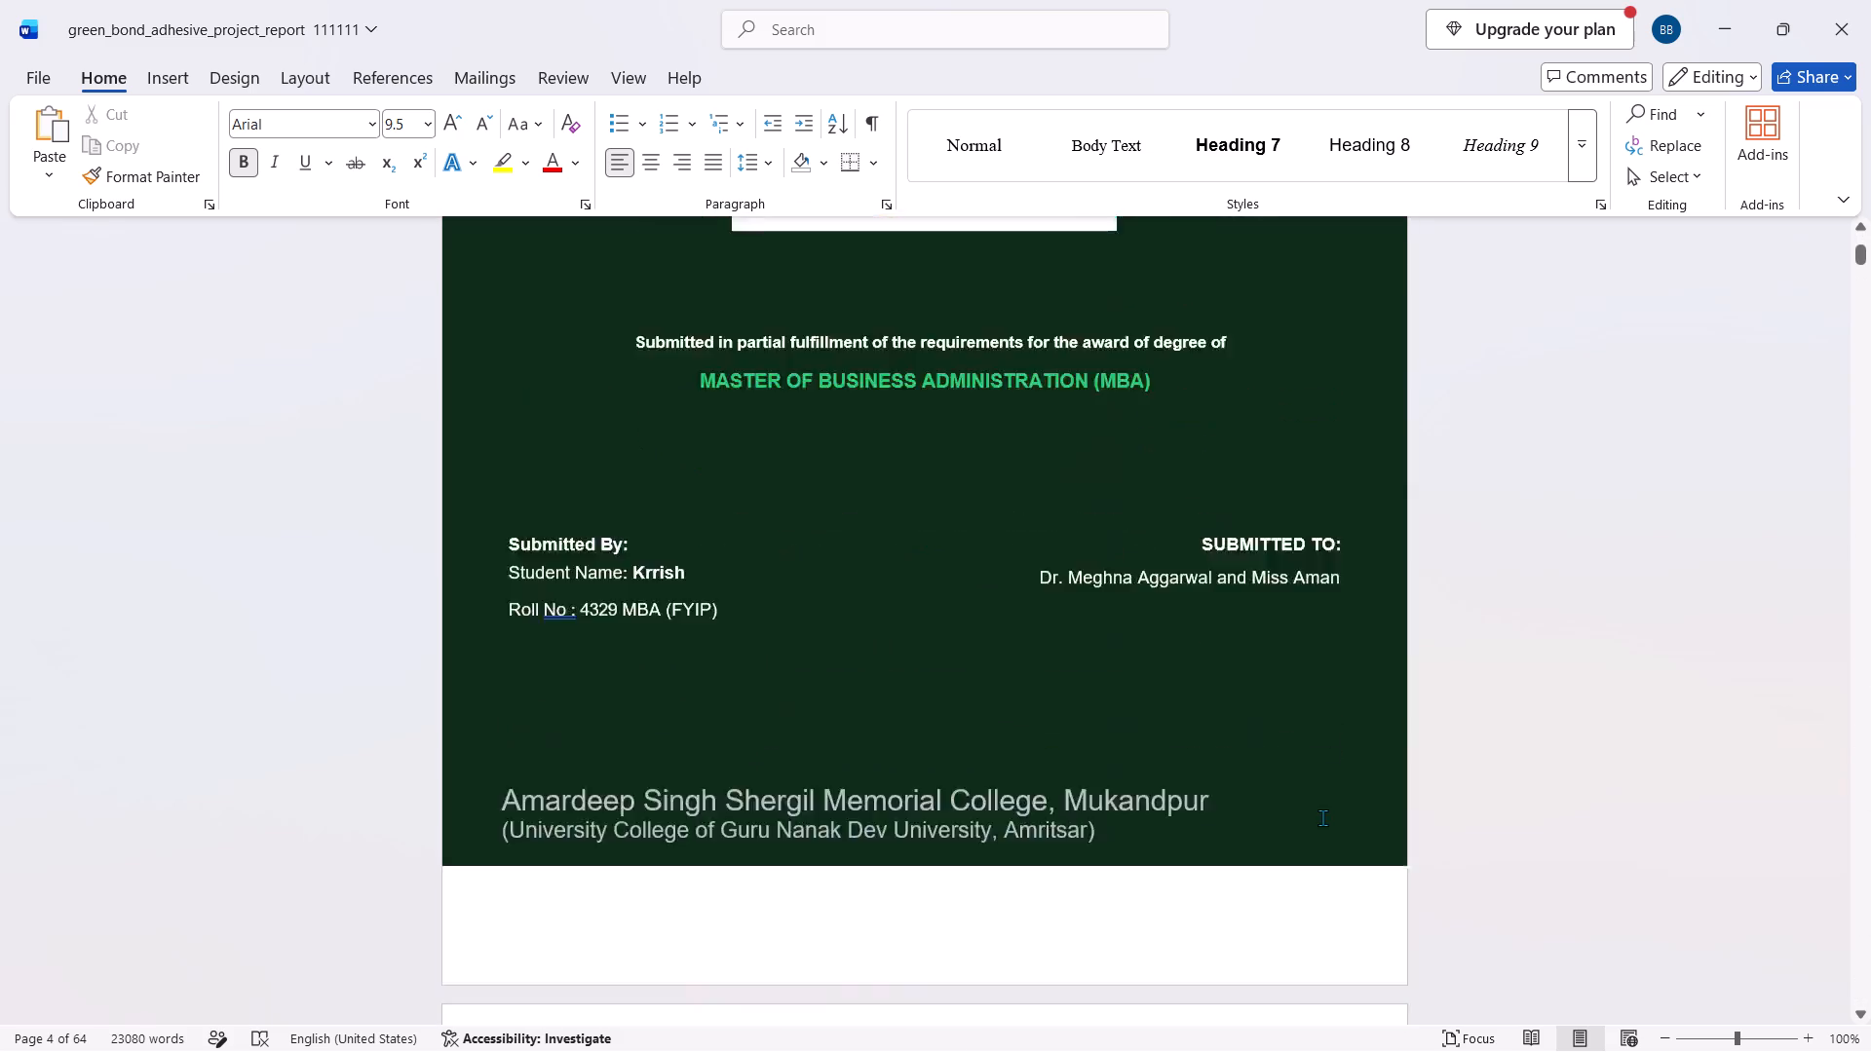
{"action": "scroll", "coordinate": [1323, 818], "scroll_direction": "down", "scroll_amount": 3}
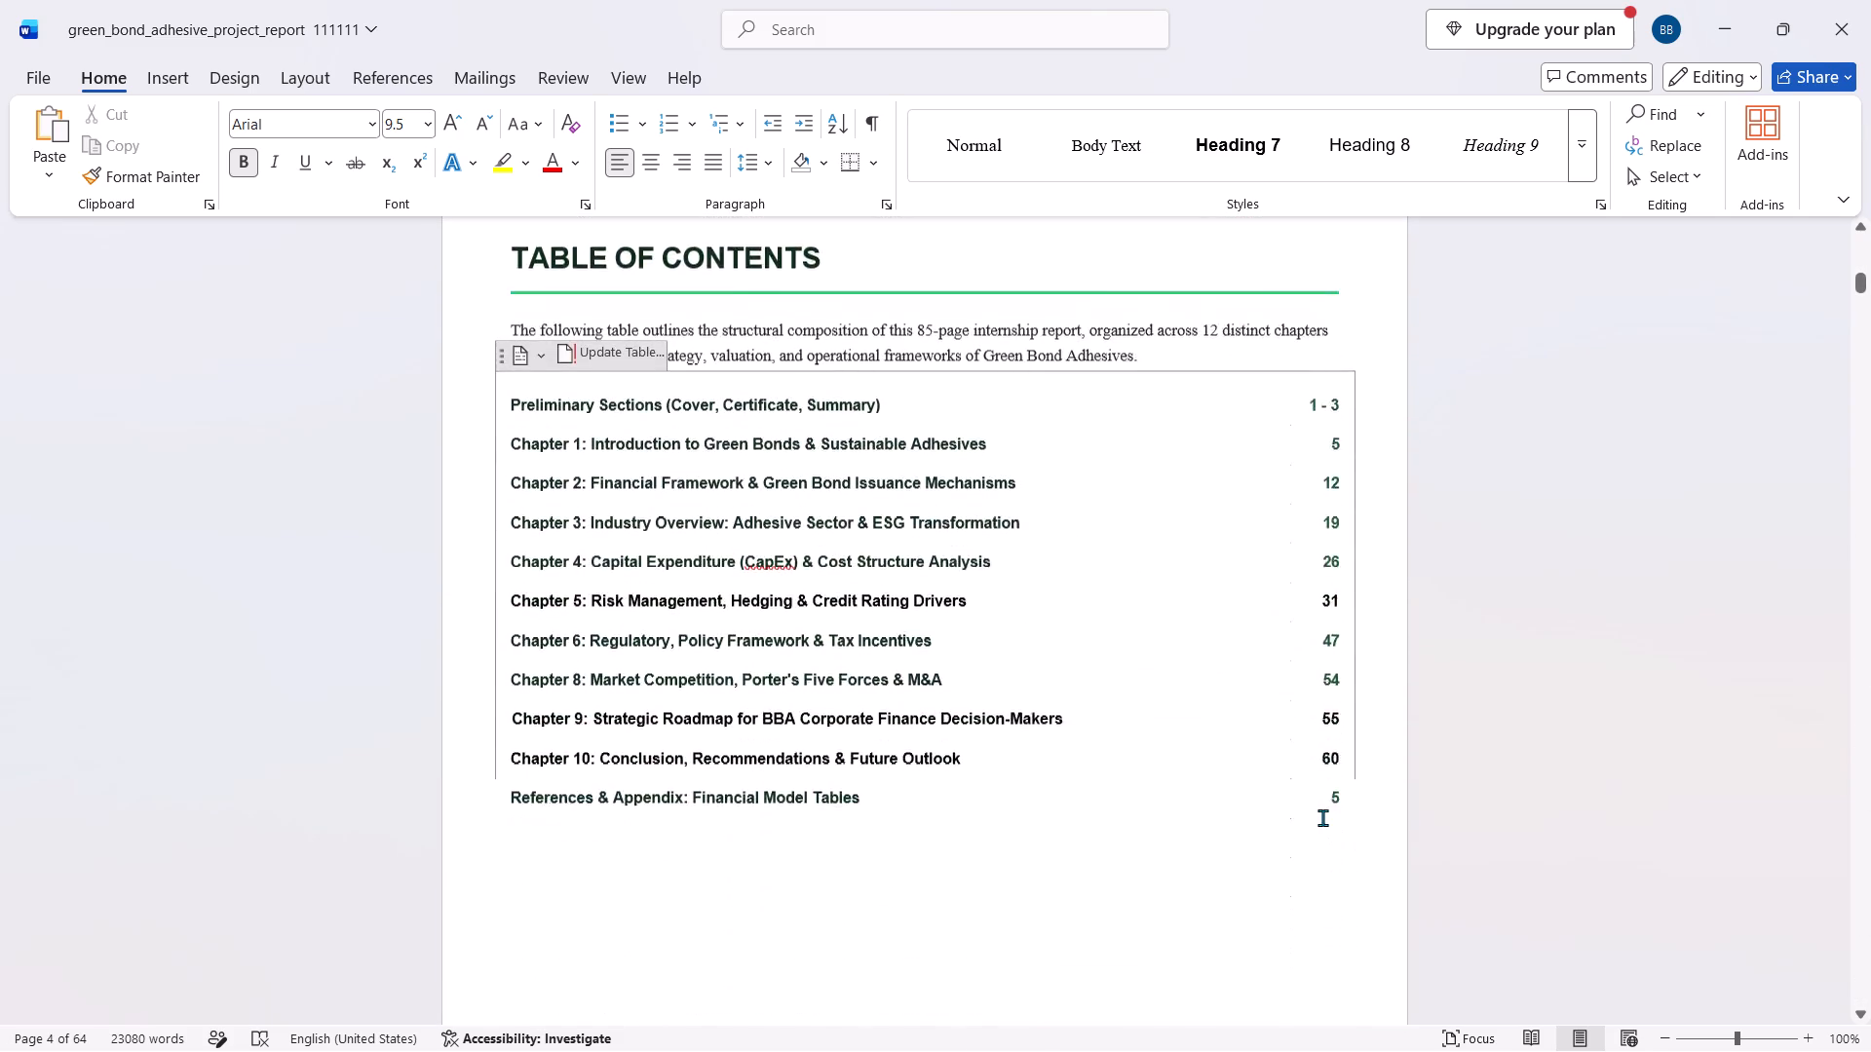
{"action": "scroll", "coordinate": [1323, 818], "scroll_direction": "down", "scroll_amount": 1}
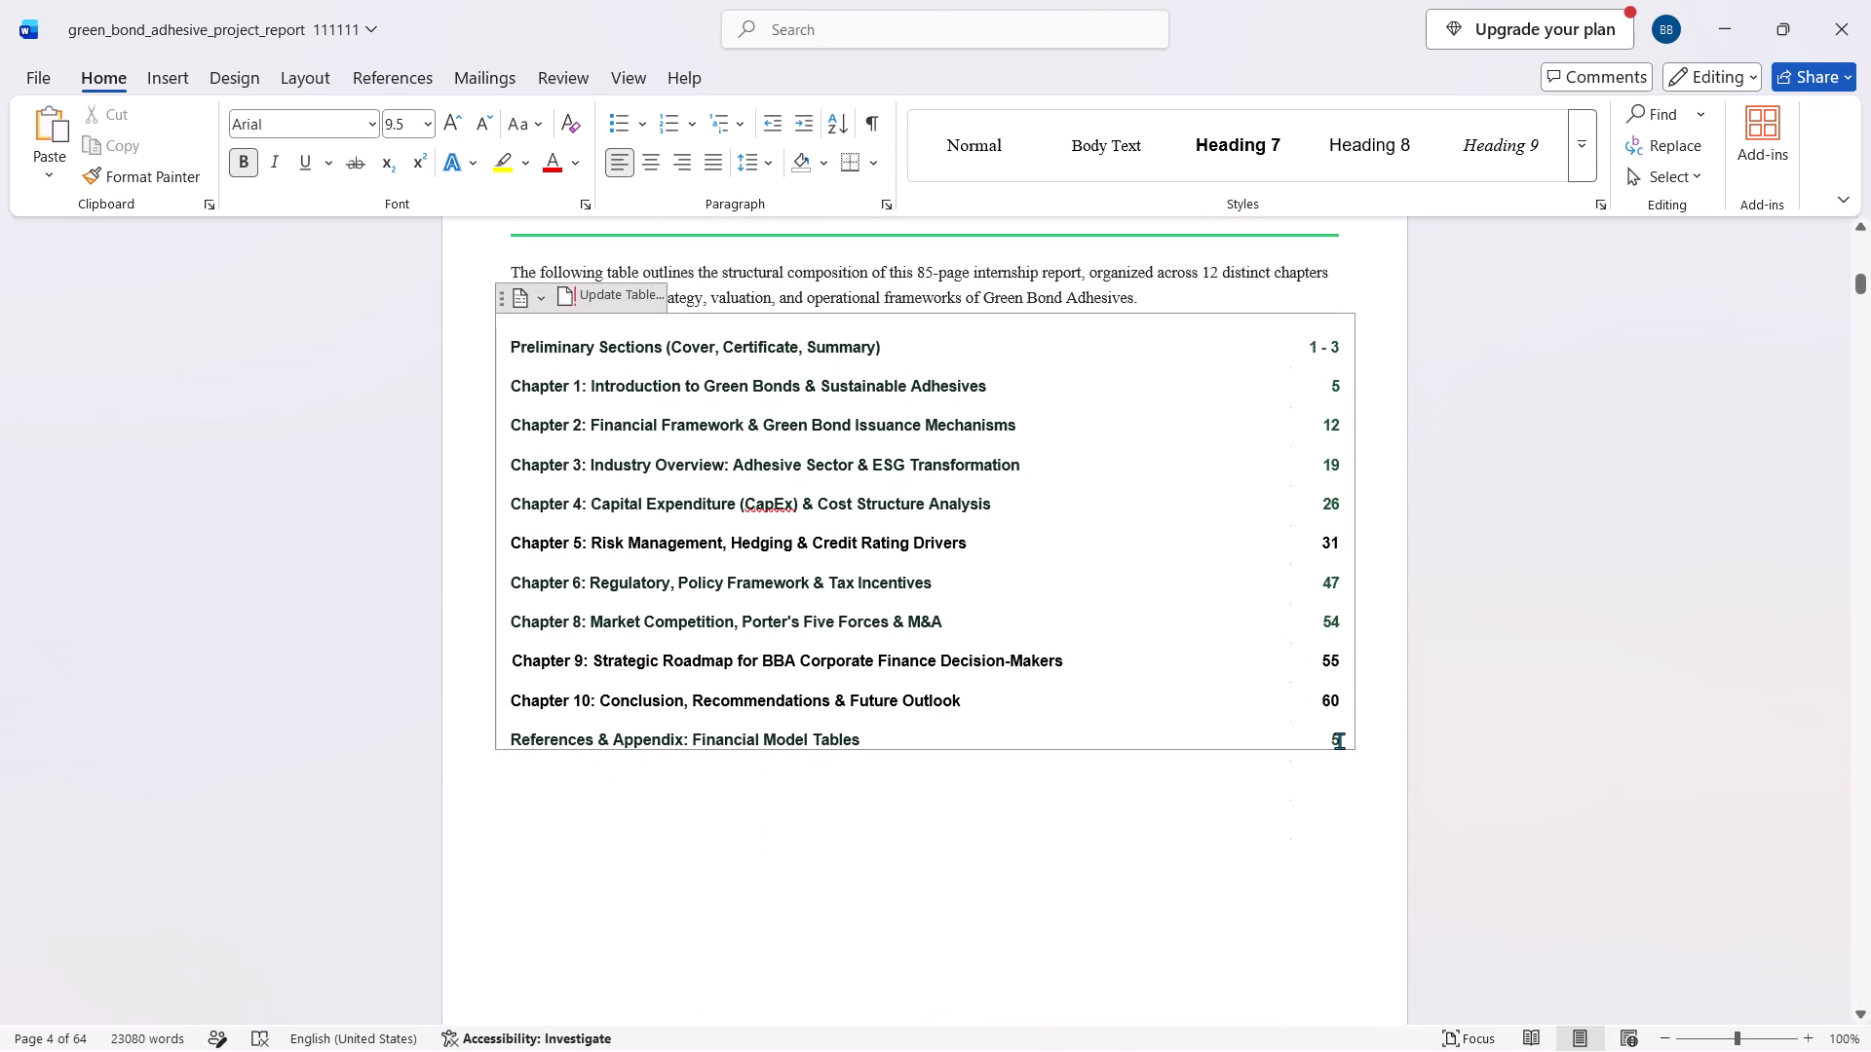
{"action": "key", "text": "6"}
Correct the References & Appendix: Financial Model Tables contents entry by replacing it with its copied version ending in page number 63.
{"action": "key", "text": "Right"}
{"action": "key", "text": "3"}
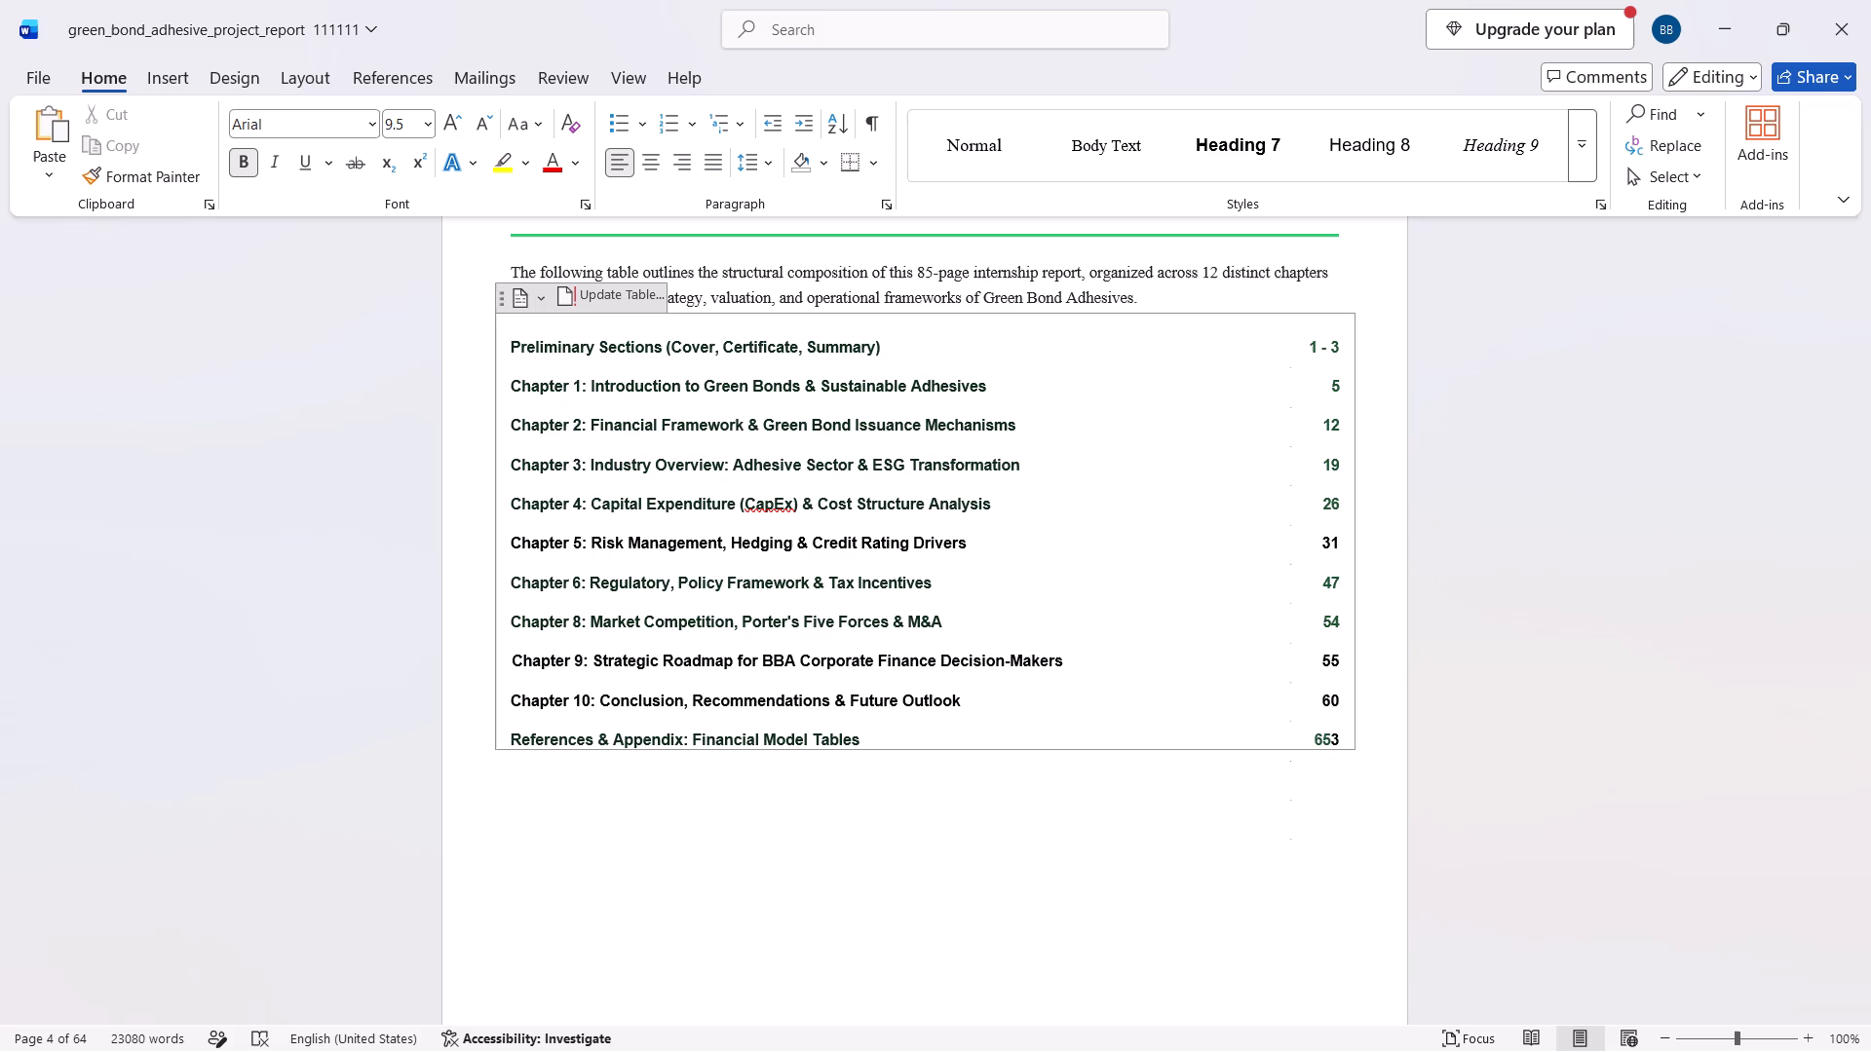
{"action": "key", "text": "Left"}
{"action": "key", "text": "BackSpace"}
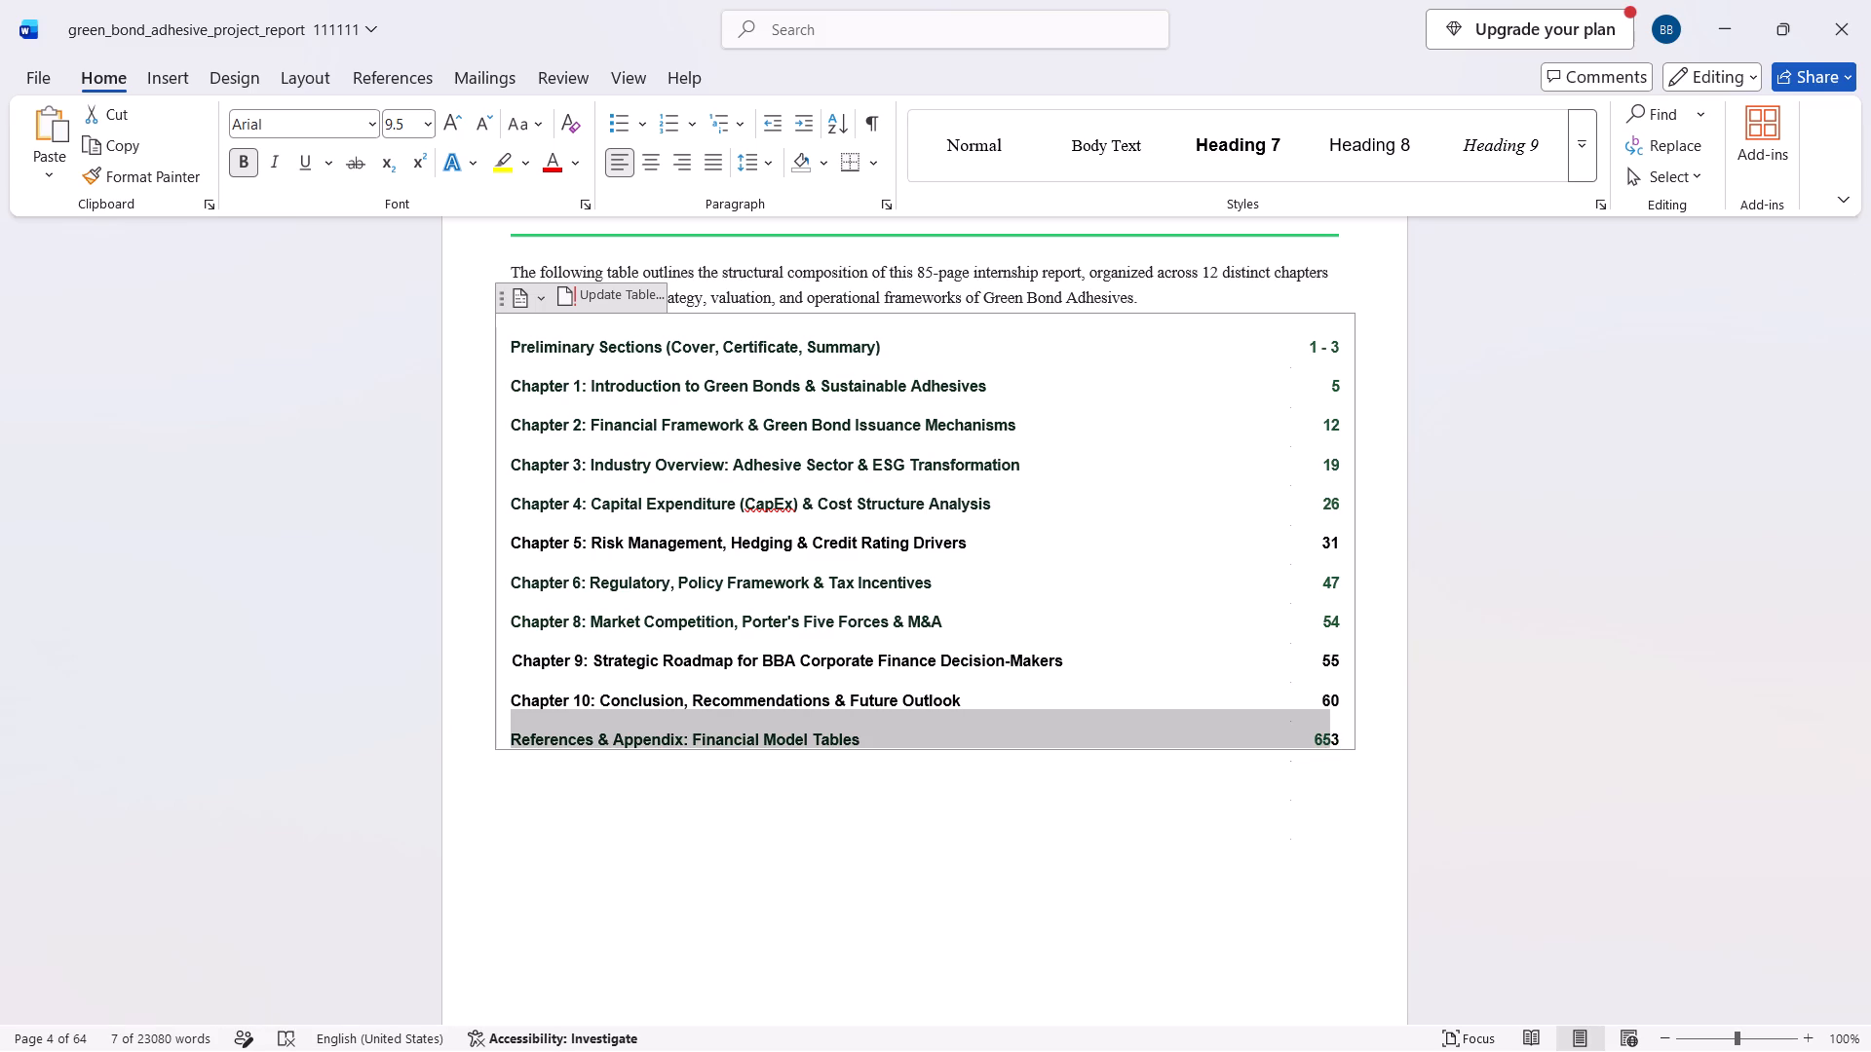
{"action": "left_click", "coordinate": [1225, 673]}
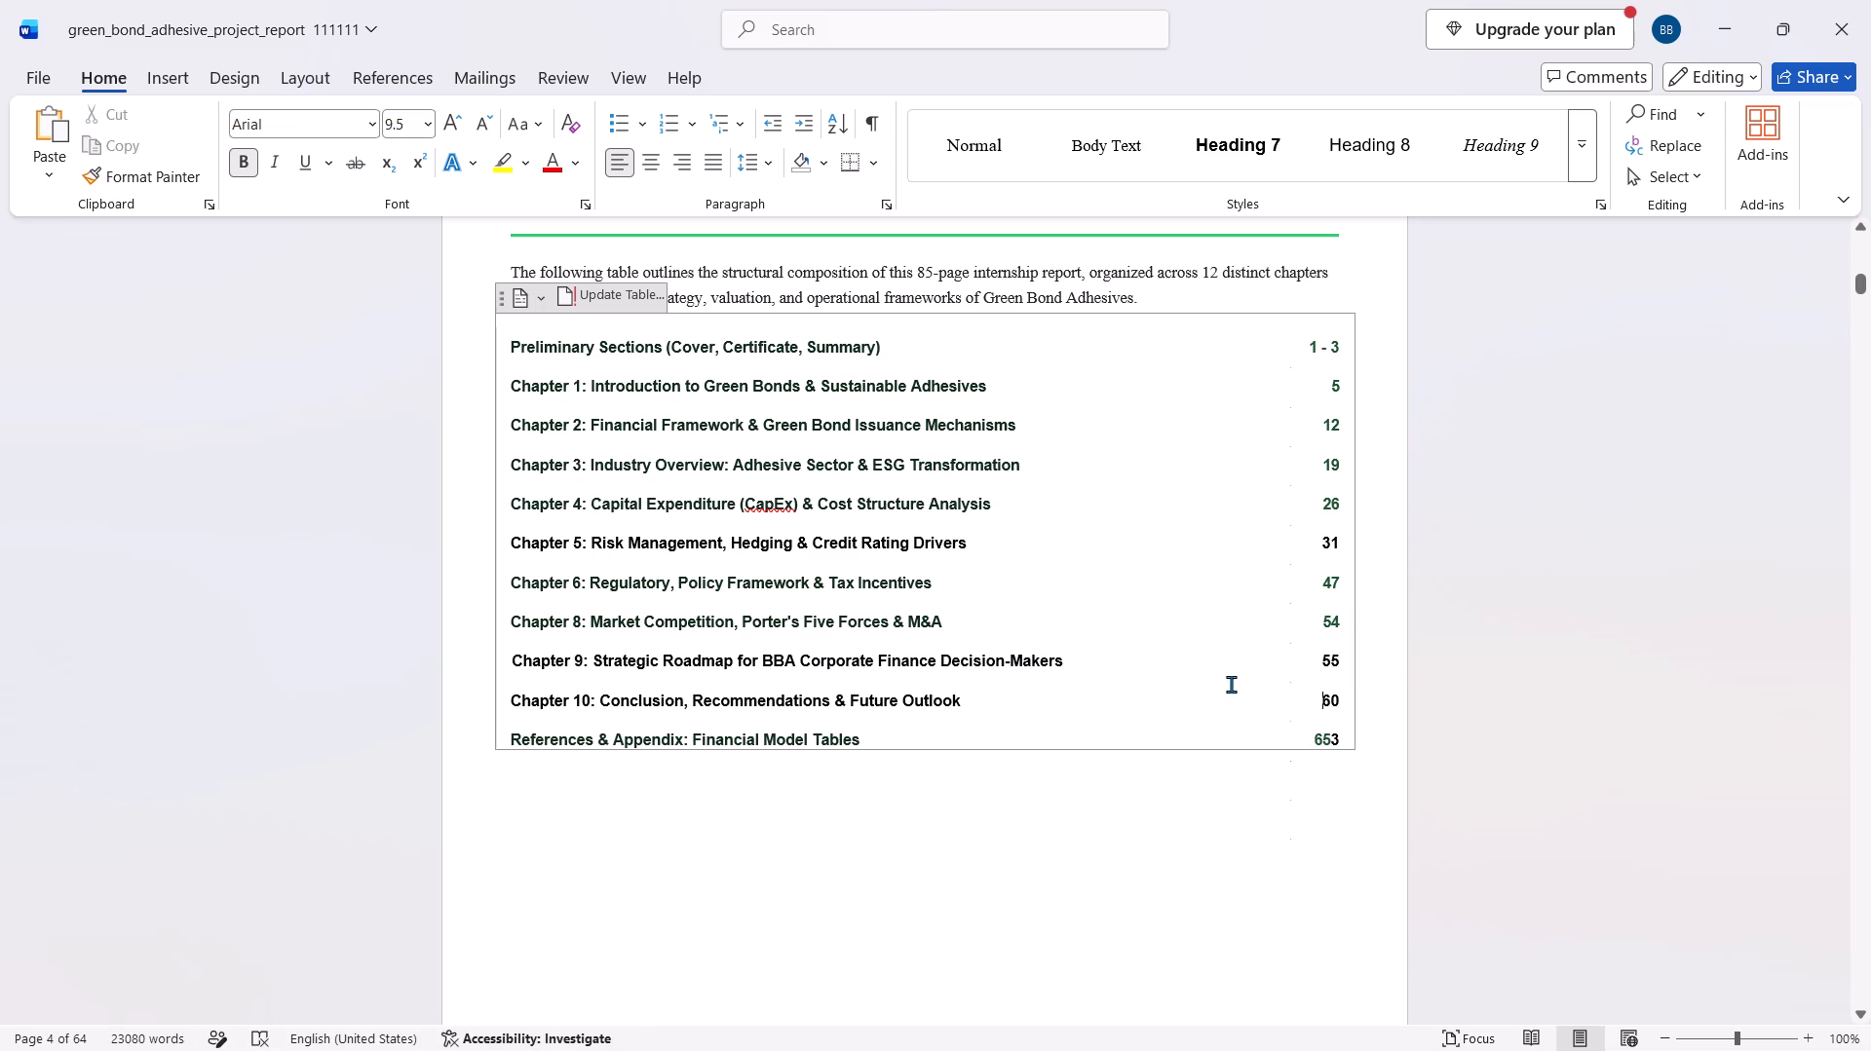
{"action": "left_click", "coordinate": [1324, 739]}
{"action": "key", "text": "3"}
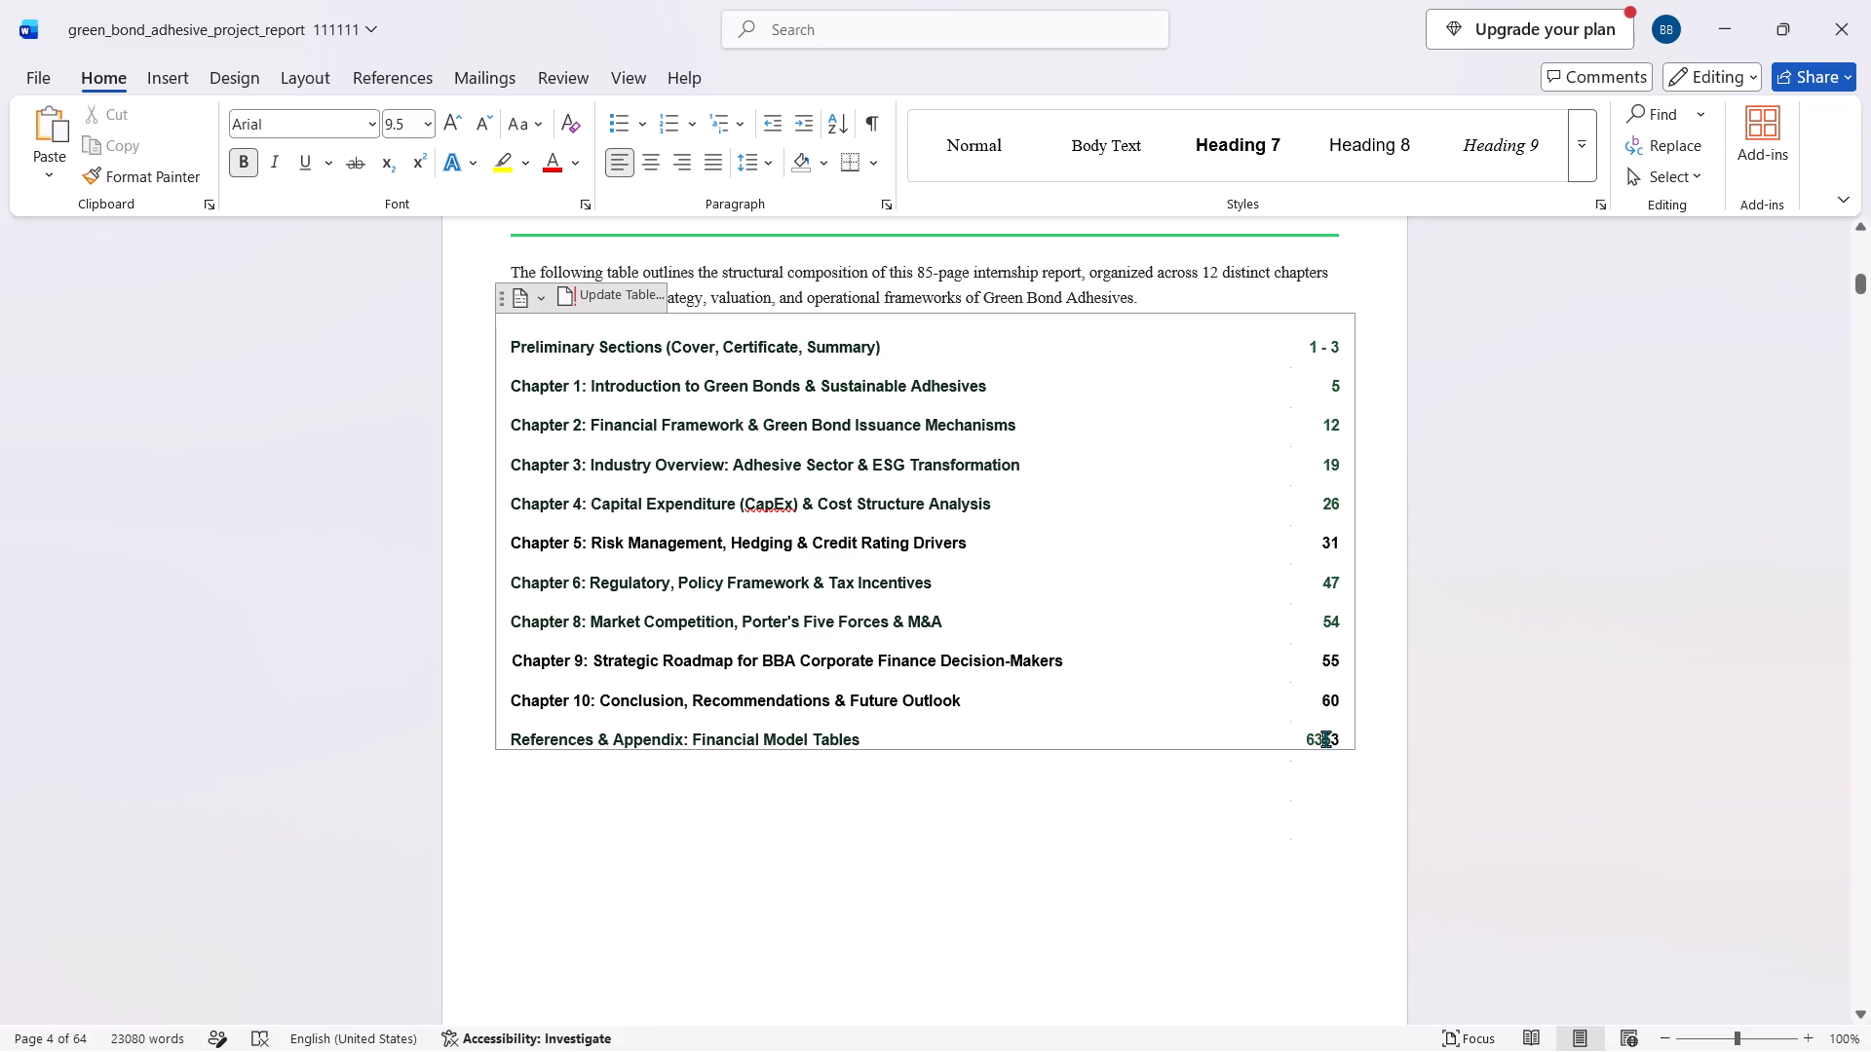
{"action": "left_click", "coordinate": [1323, 739]}
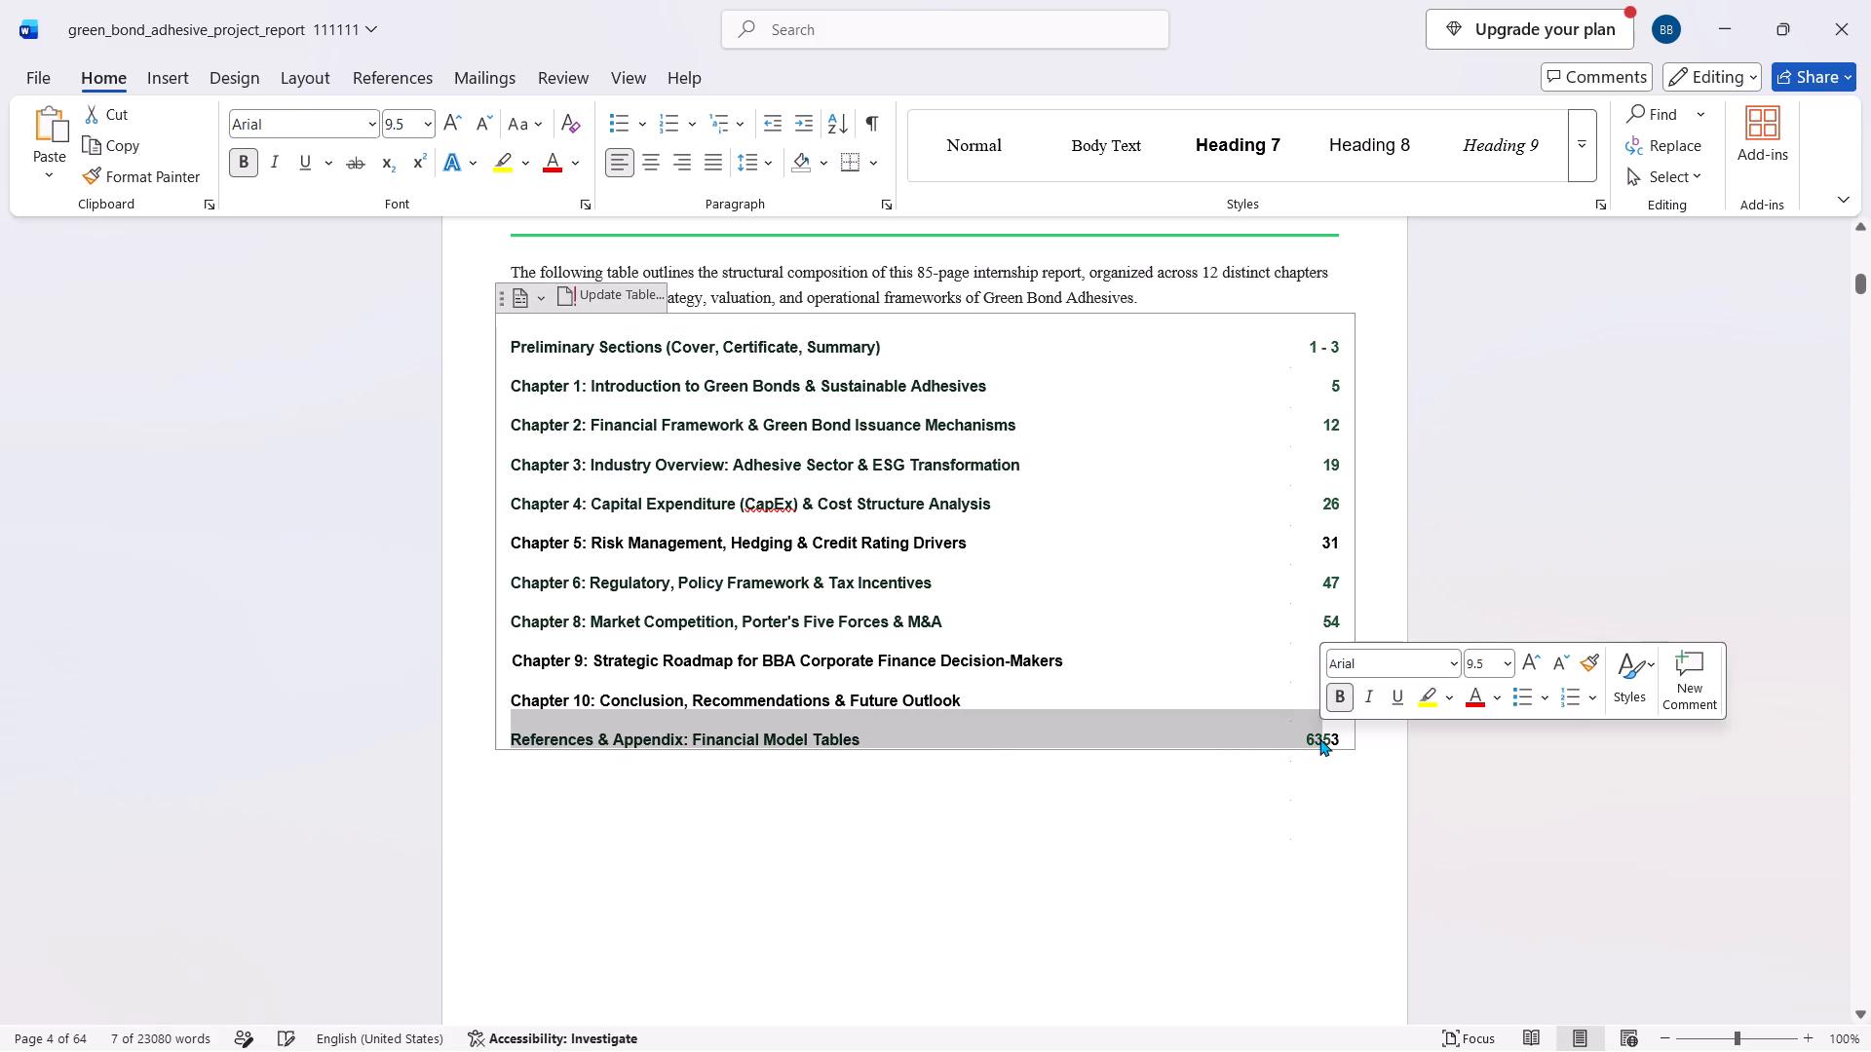
{"action": "key", "text": "ctrl+c"}
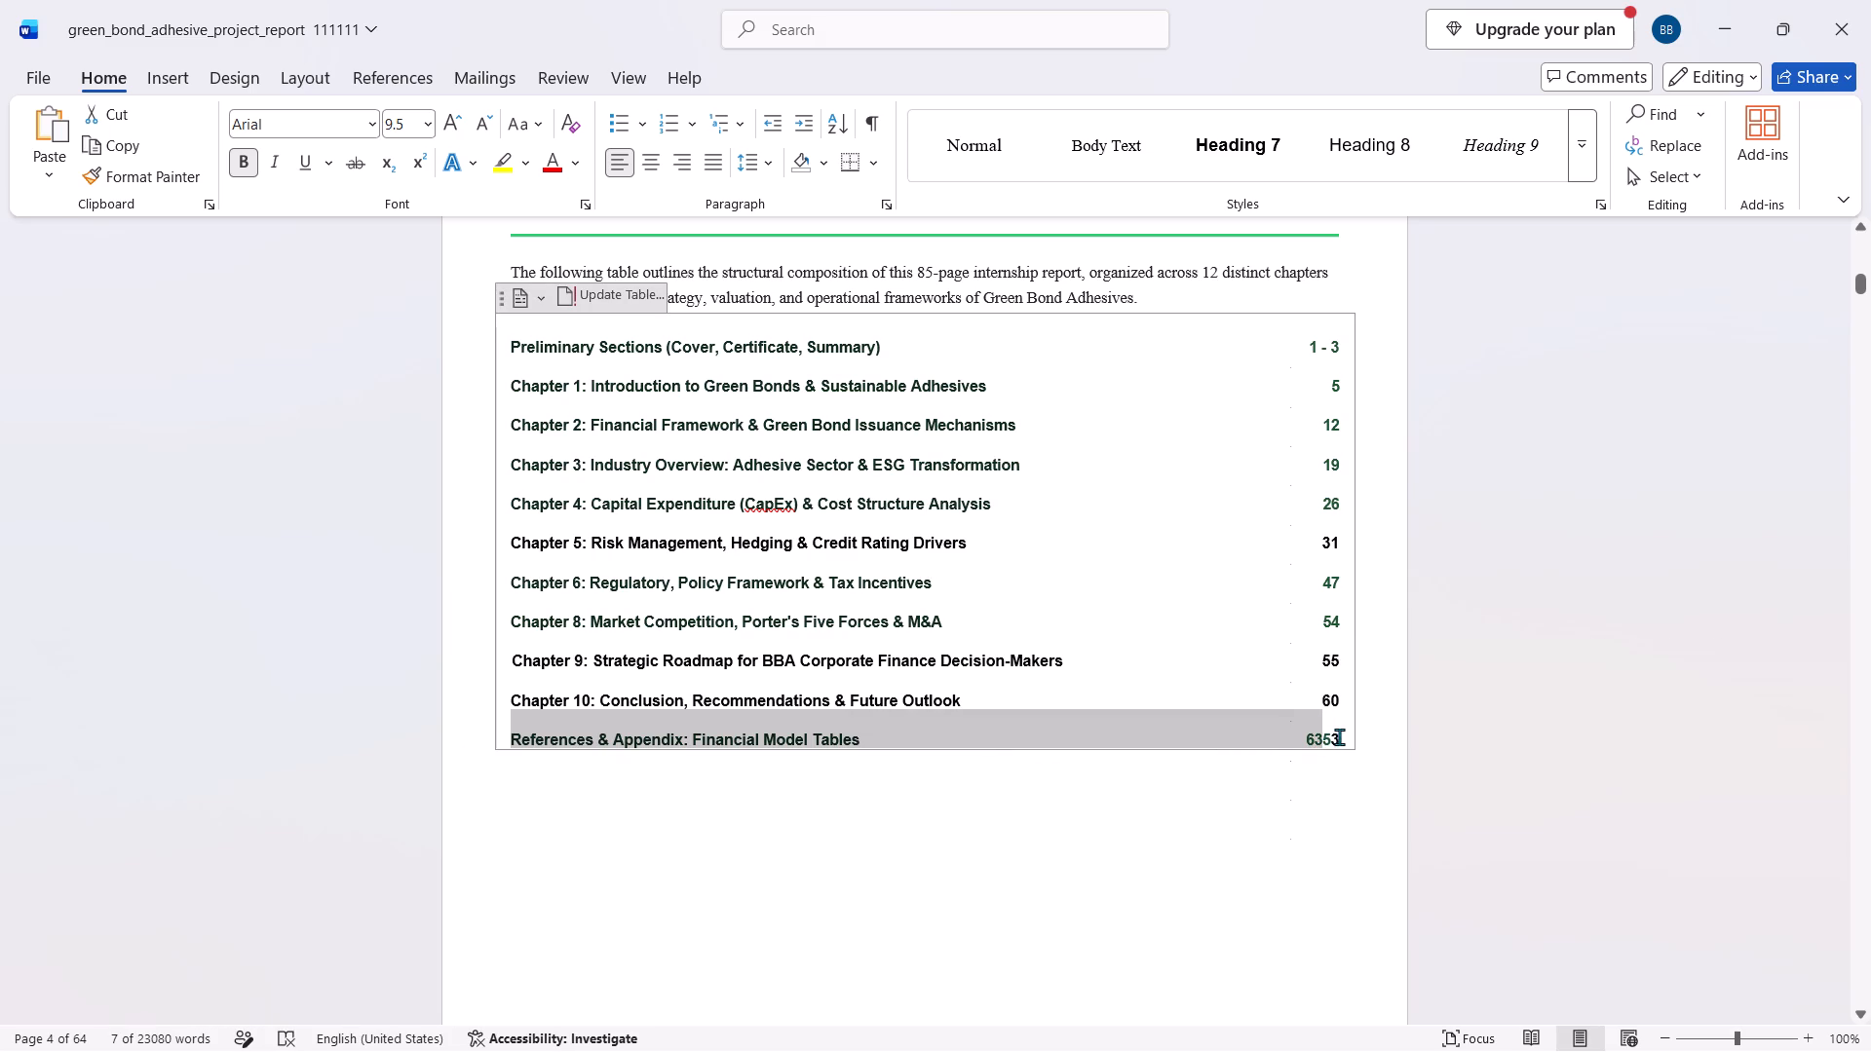
{"action": "left_click", "coordinate": [1343, 737]}
{"action": "key", "text": "BackSpace"}
{"action": "key", "text": "BackSpace"}
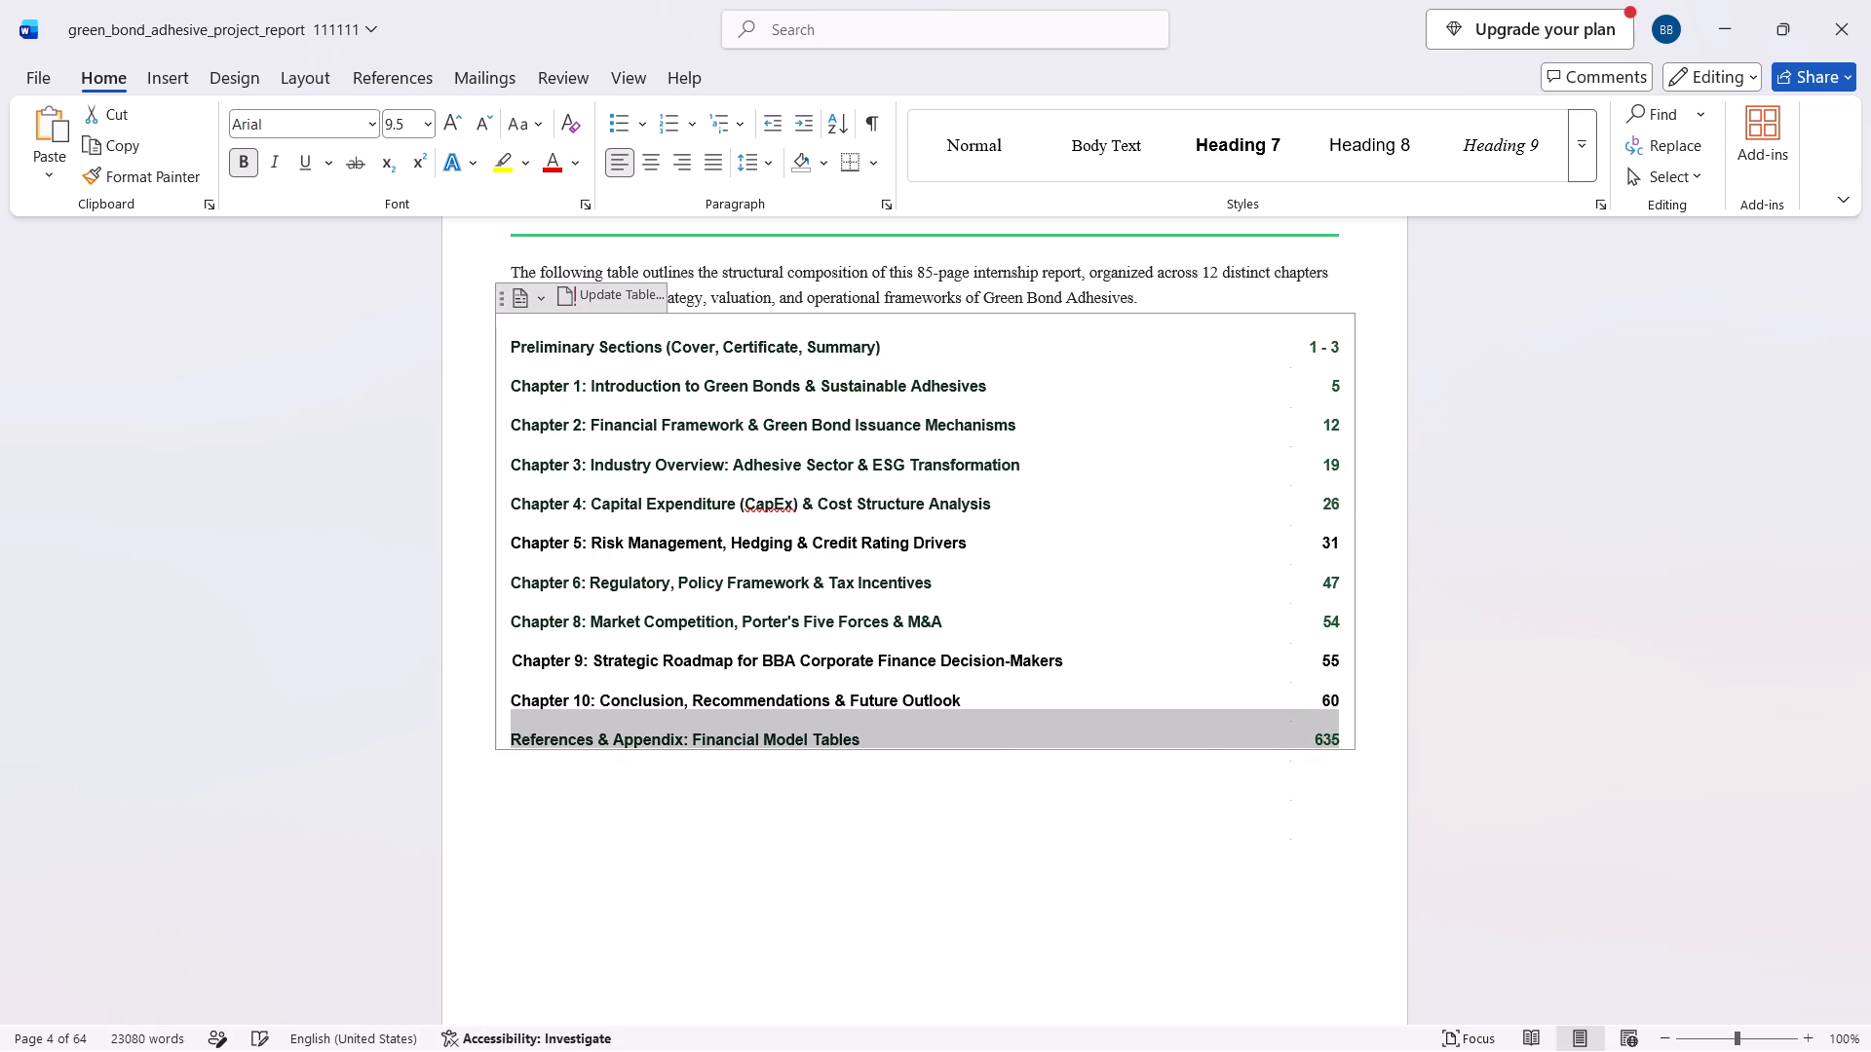
{"action": "key", "text": "BackSpace"}
{"action": "key", "text": "ctrl+v"}
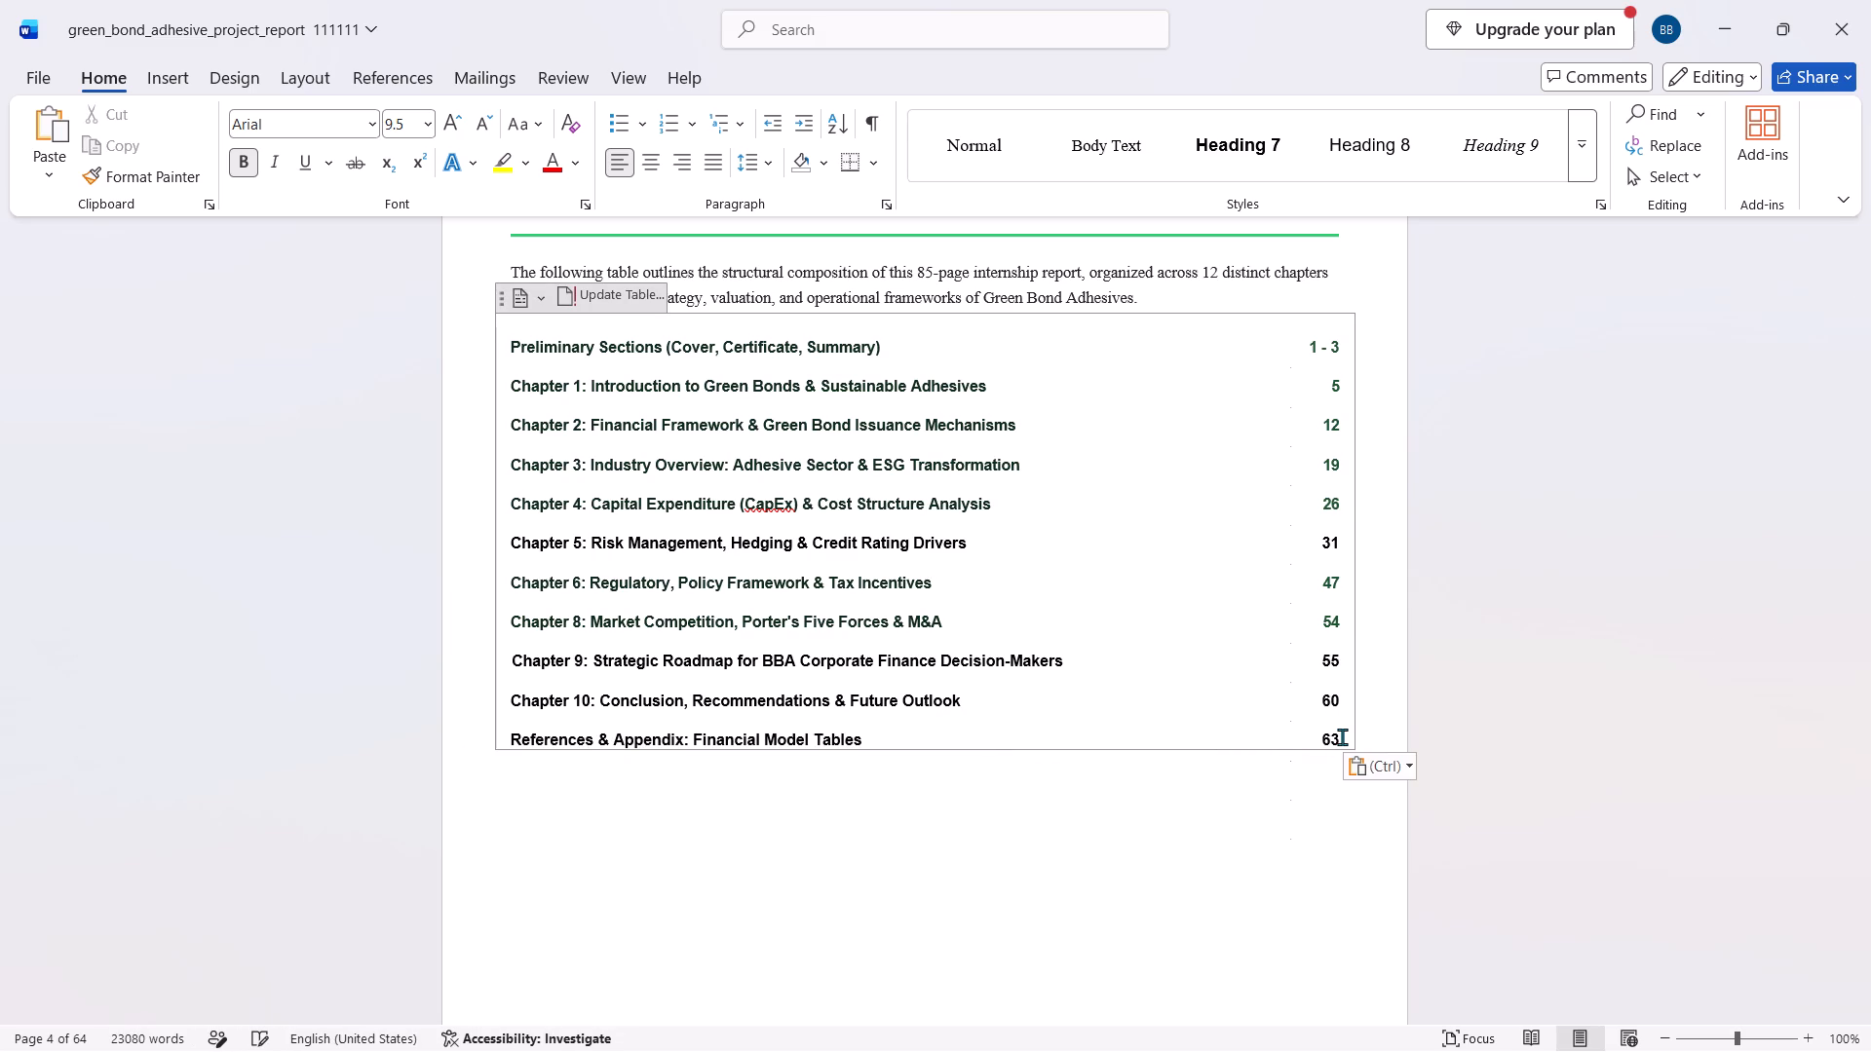
{"action": "left_click", "coordinate": [1224, 696]}
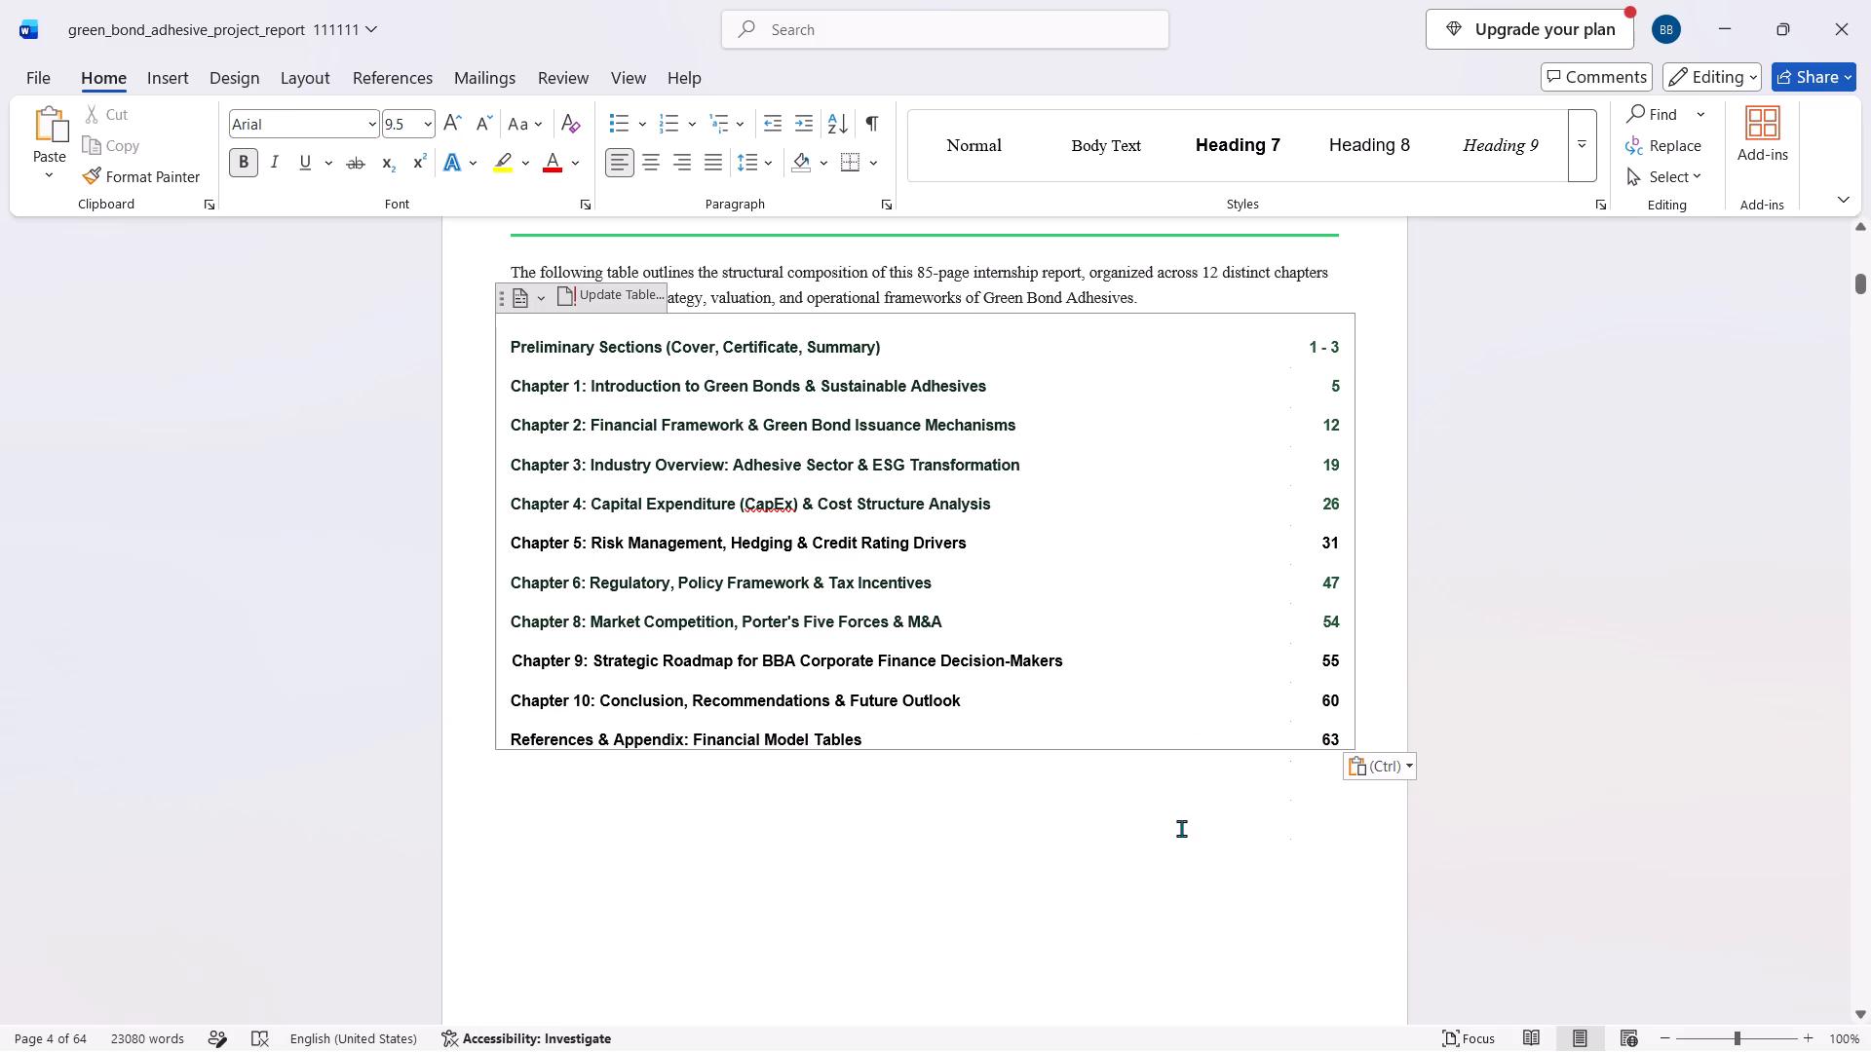
{"action": "left_click", "coordinate": [1182, 829]}
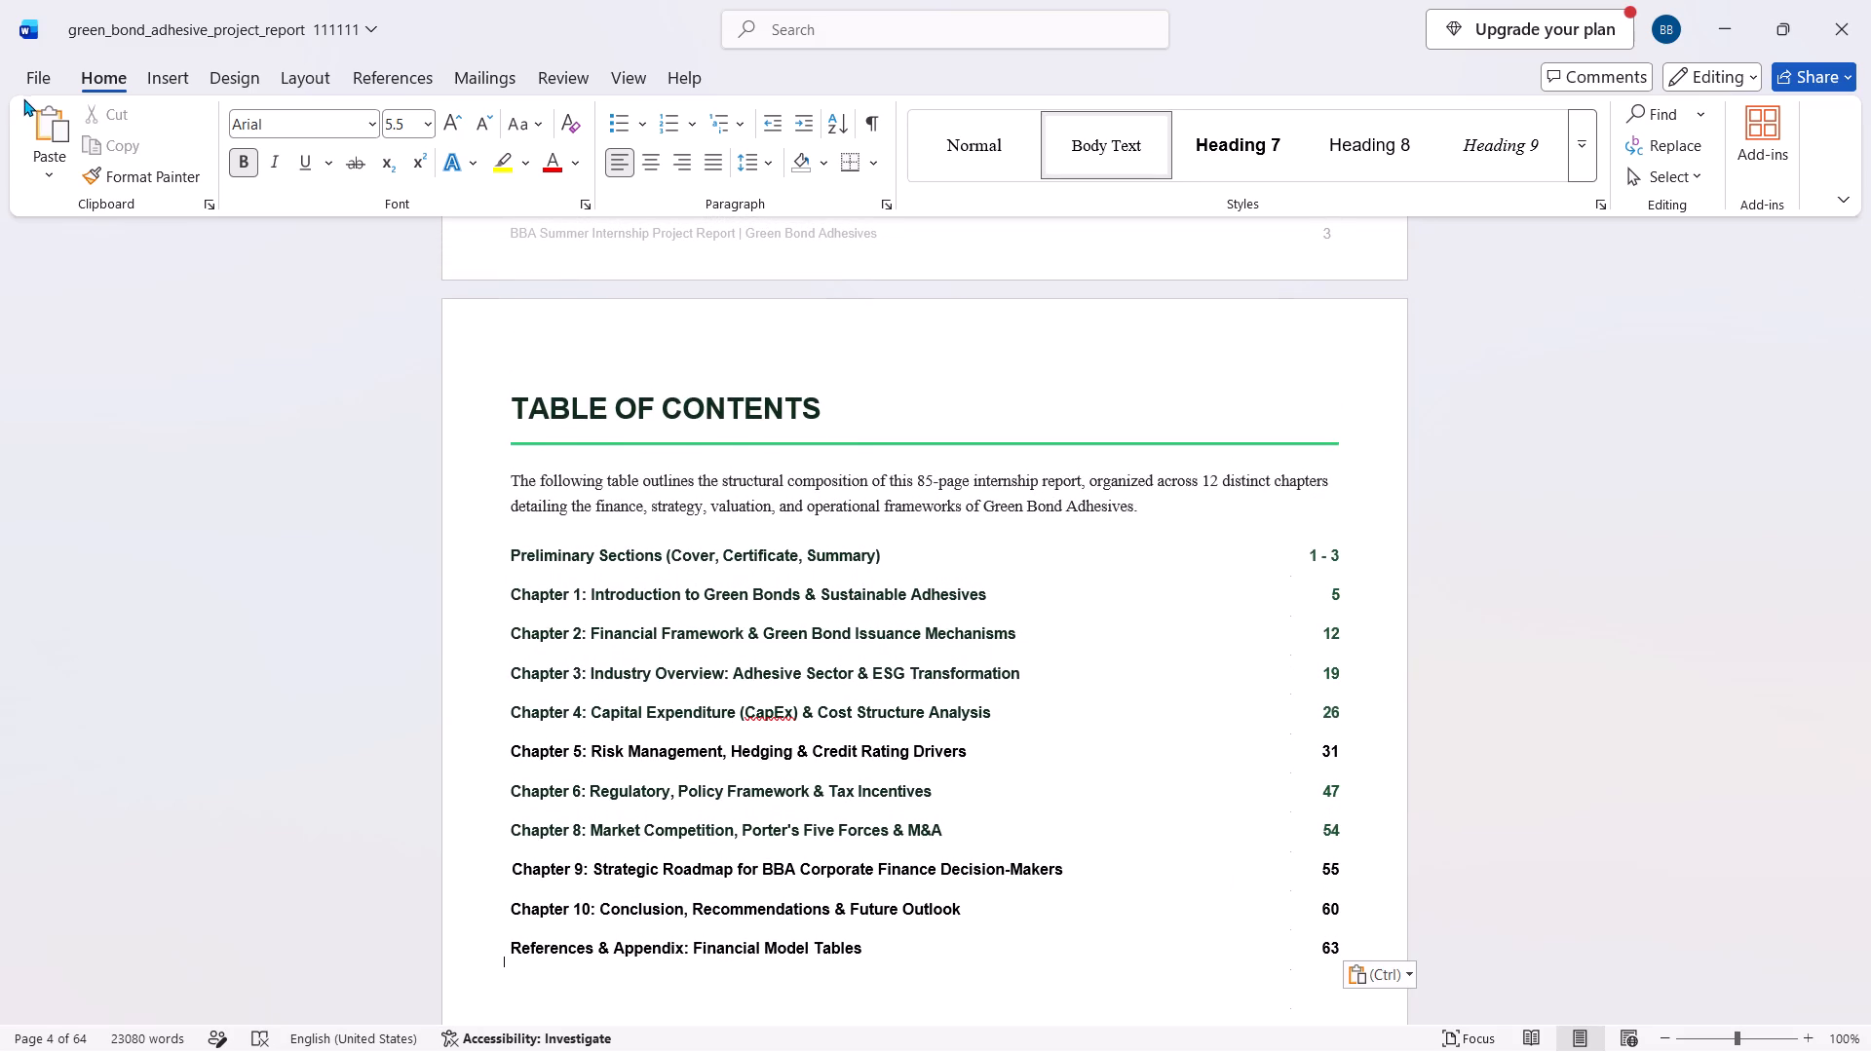
Save the report as a new Word document named green_bond_adhesive_project_report 22222 in the Downloads folder.
{"action": "left_click", "coordinate": [34, 84]}
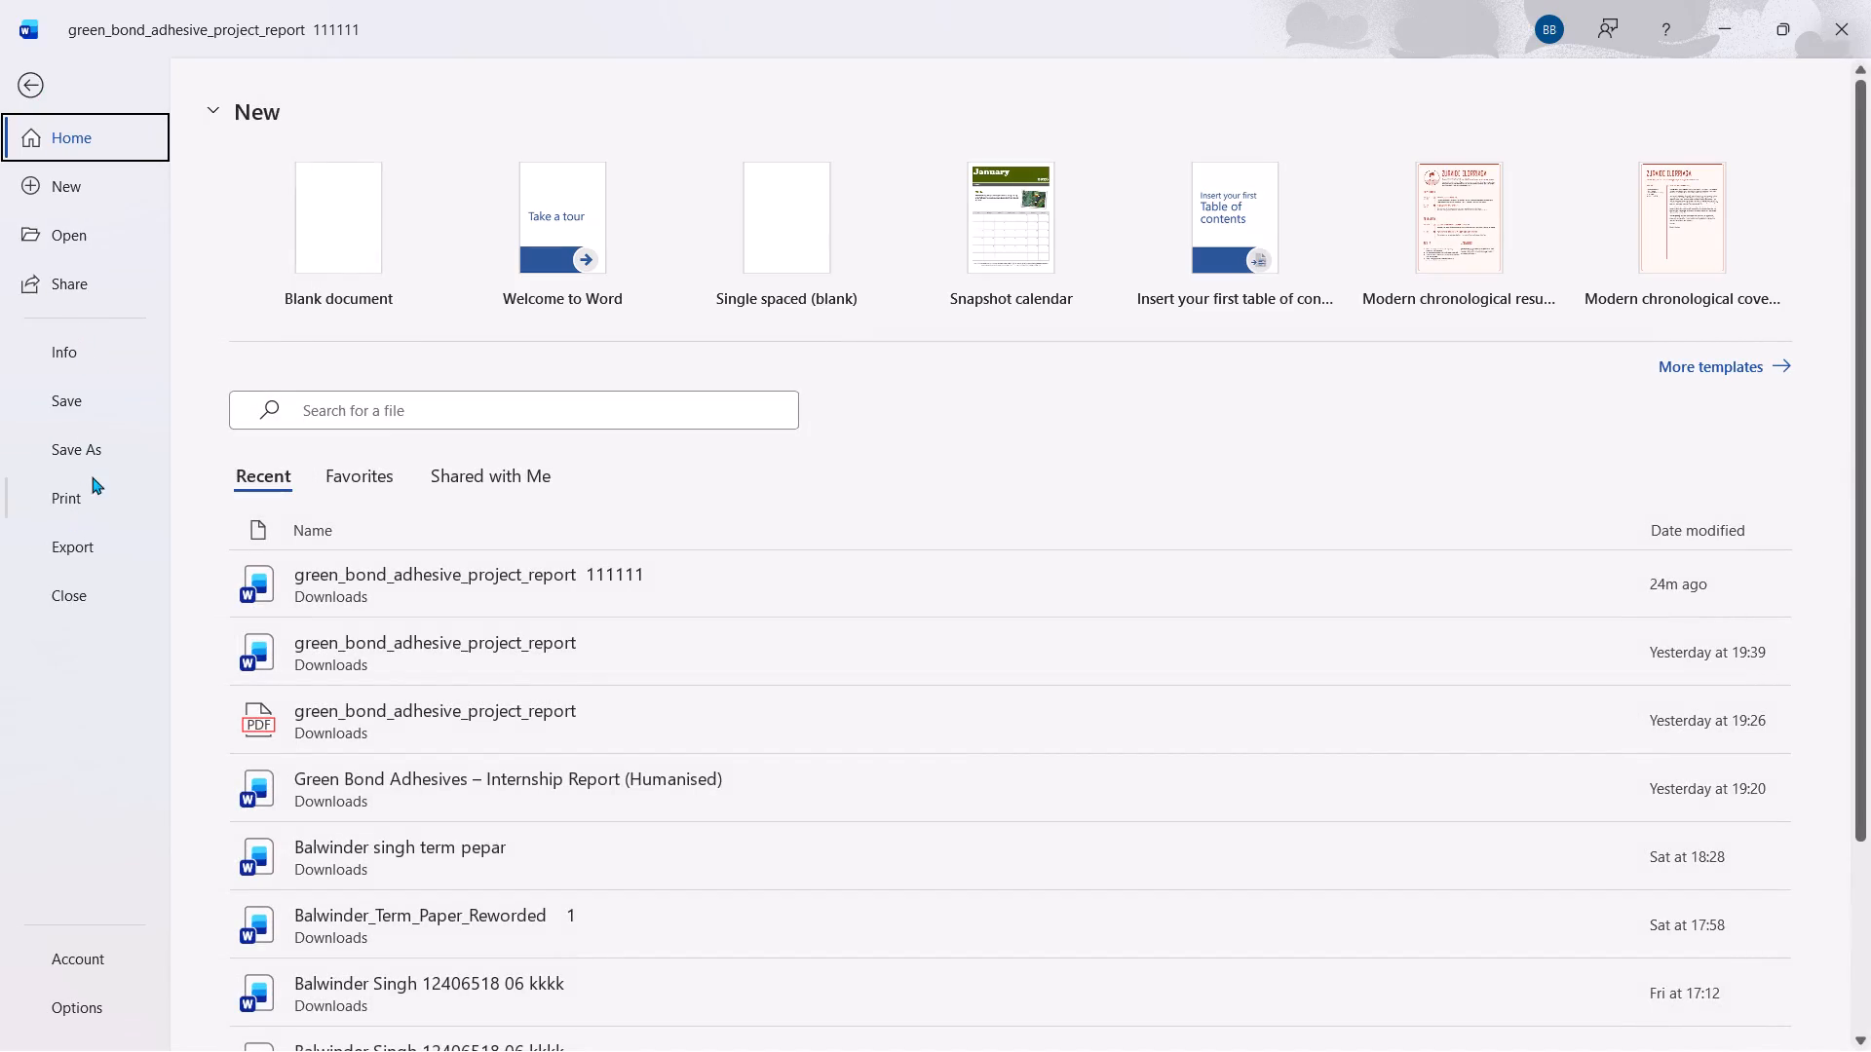
{"action": "left_click", "coordinate": [95, 445]}
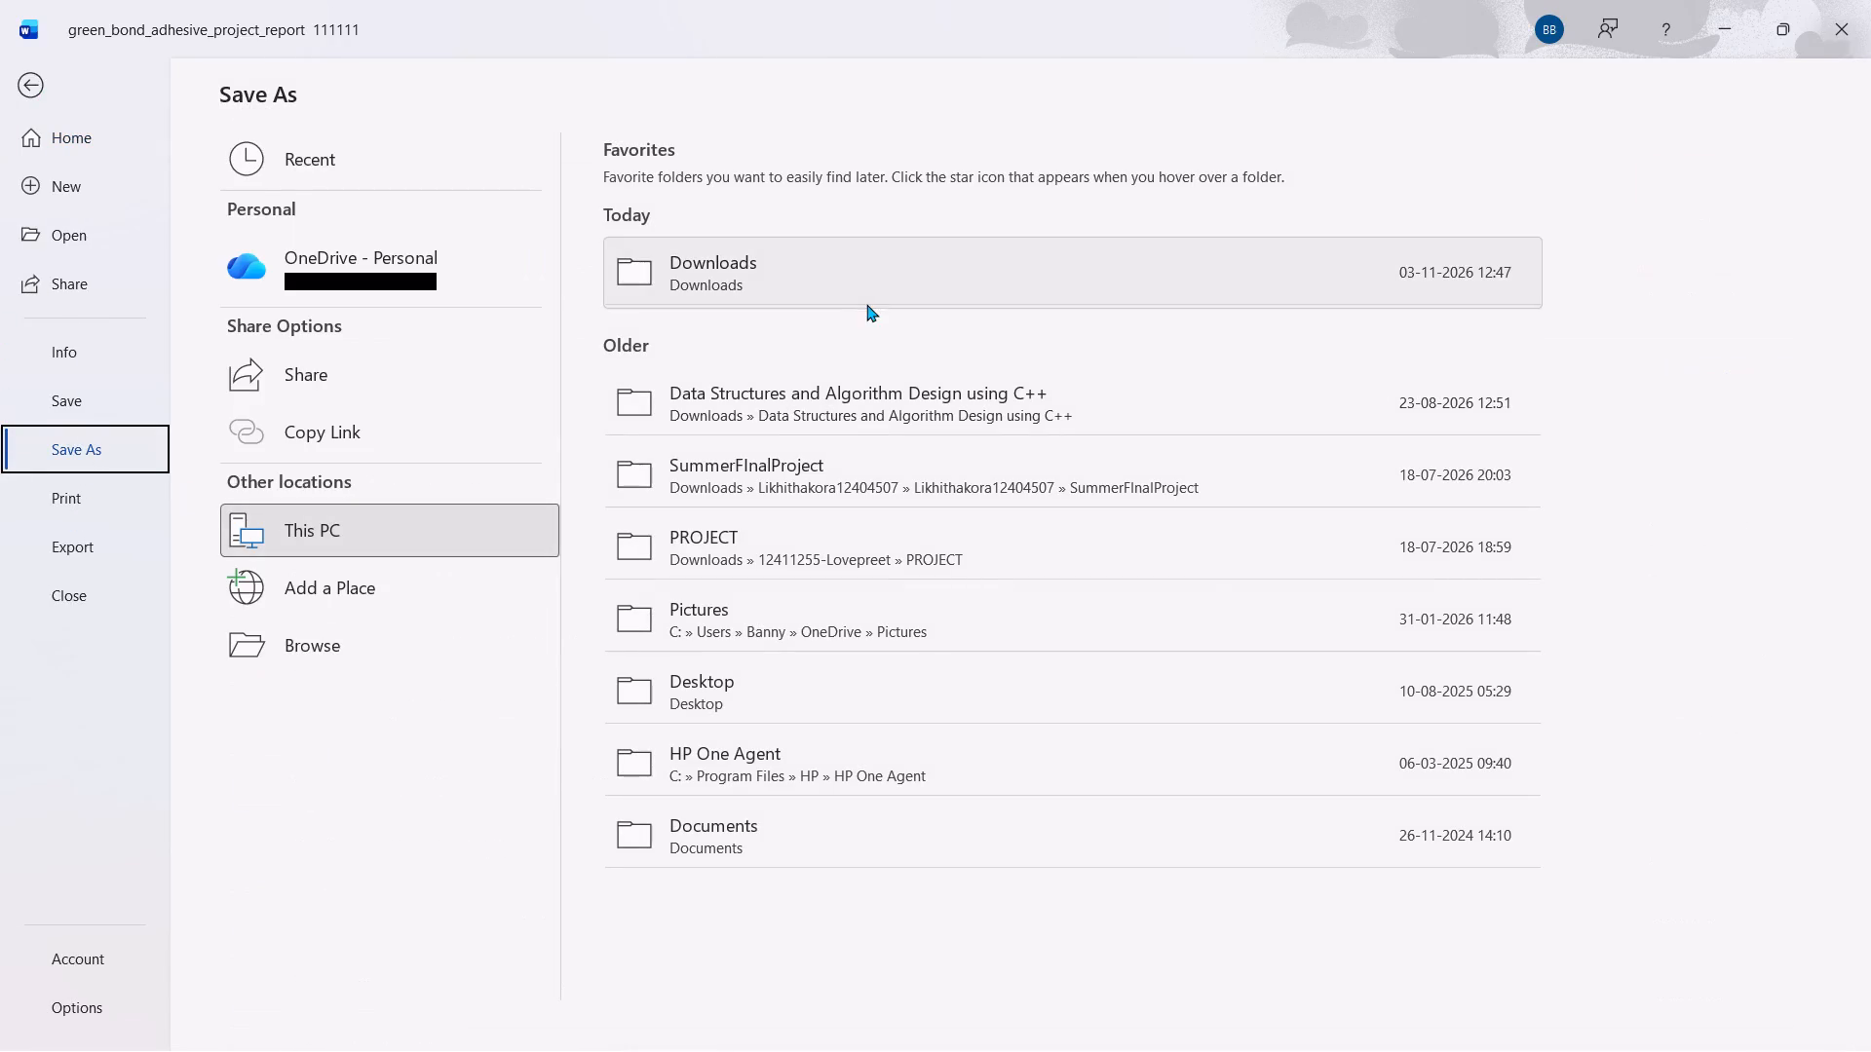
{"action": "left_click", "coordinate": [872, 280]}
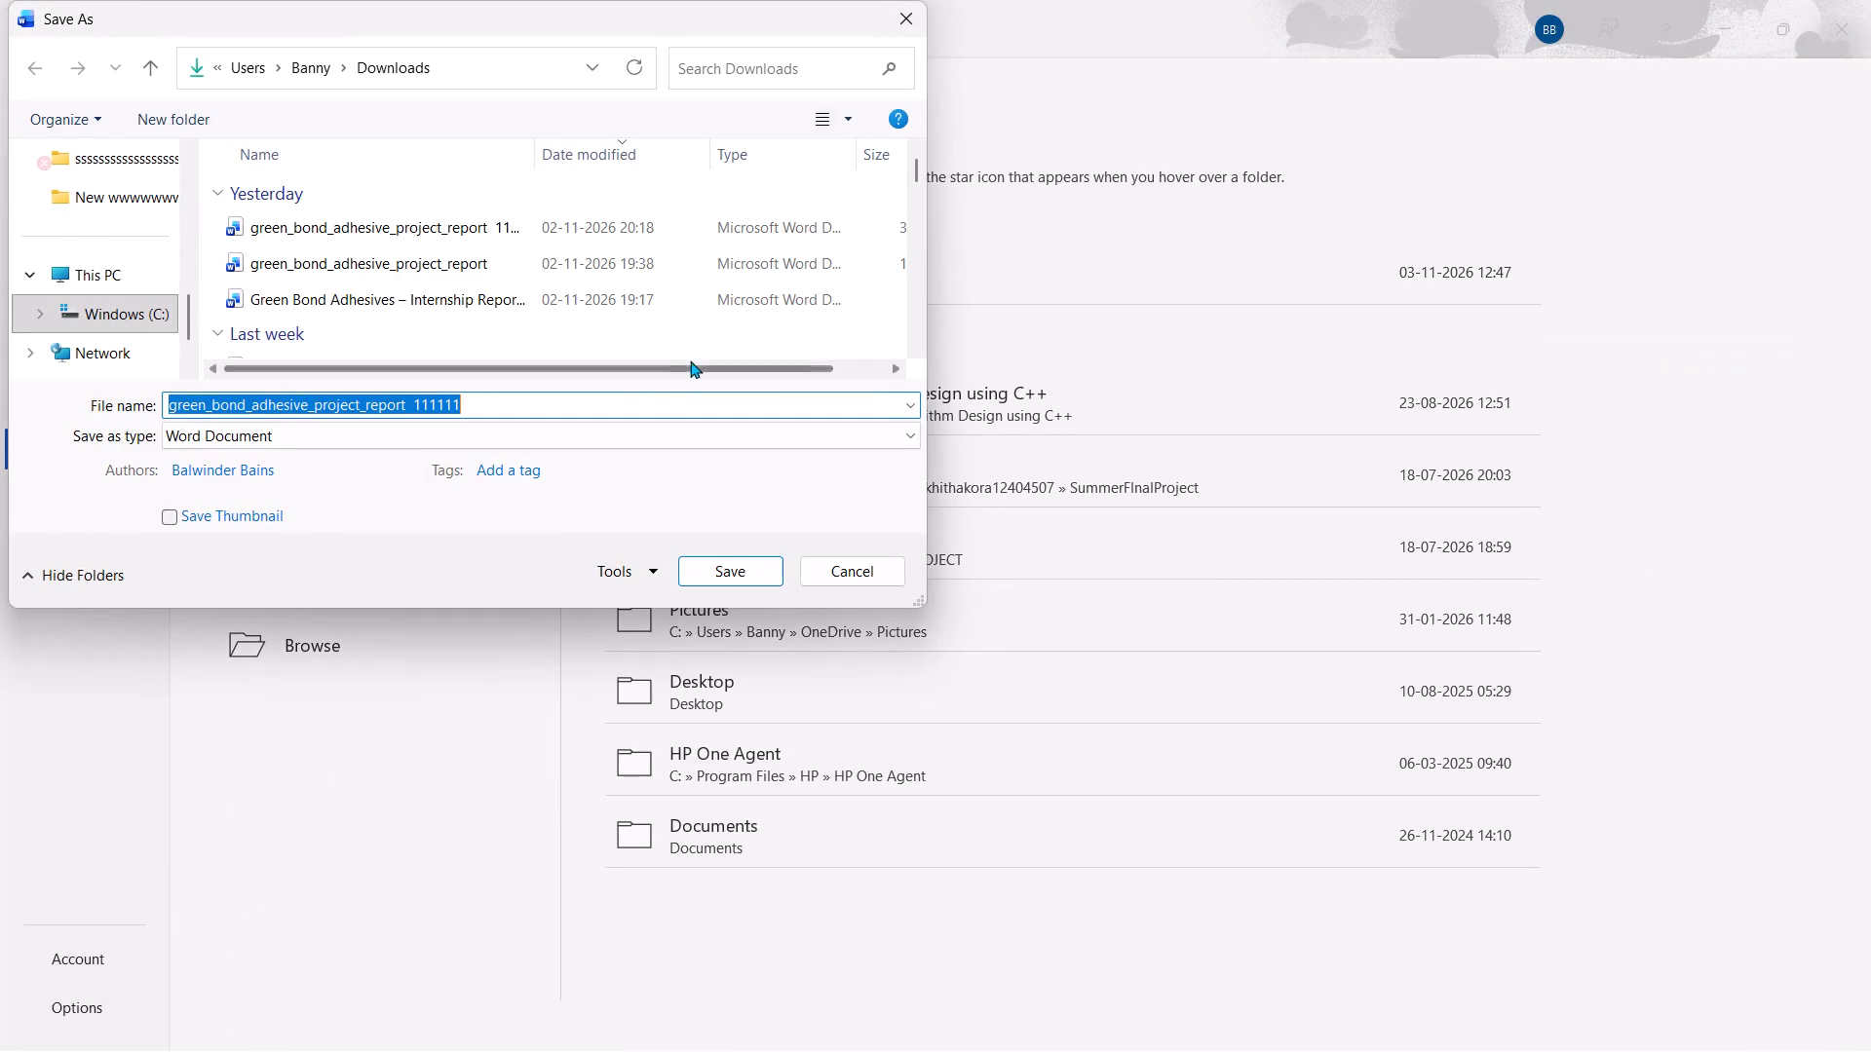
{"action": "left_click", "coordinate": [645, 396]}
{"action": "key", "text": "BackSpace"}
{"action": "key", "text": "BackSpace"}
{"action": "key", "text": "BackSpace"}
{"action": "key", "text": "BackSpace"}
{"action": "key", "text": "BackSpace"}
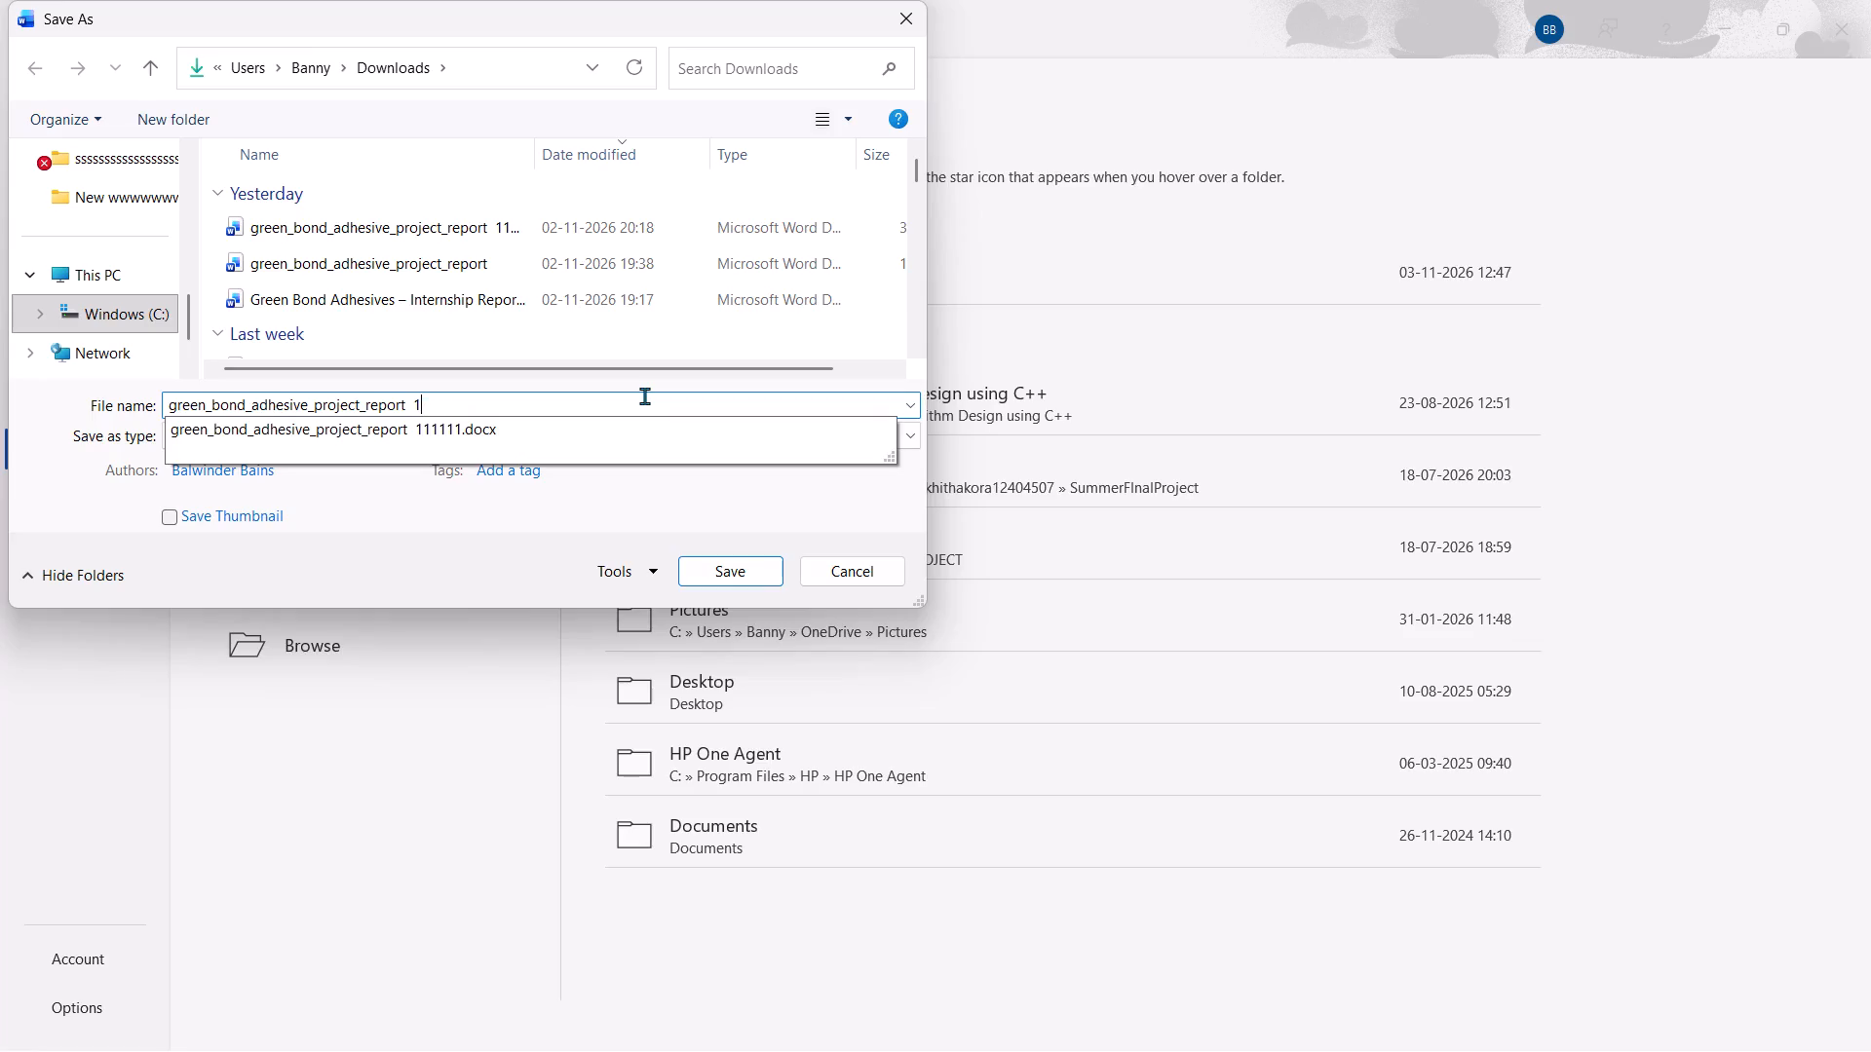
{"action": "key", "text": "BackSpace"}
{"action": "type", "text": "22222"}
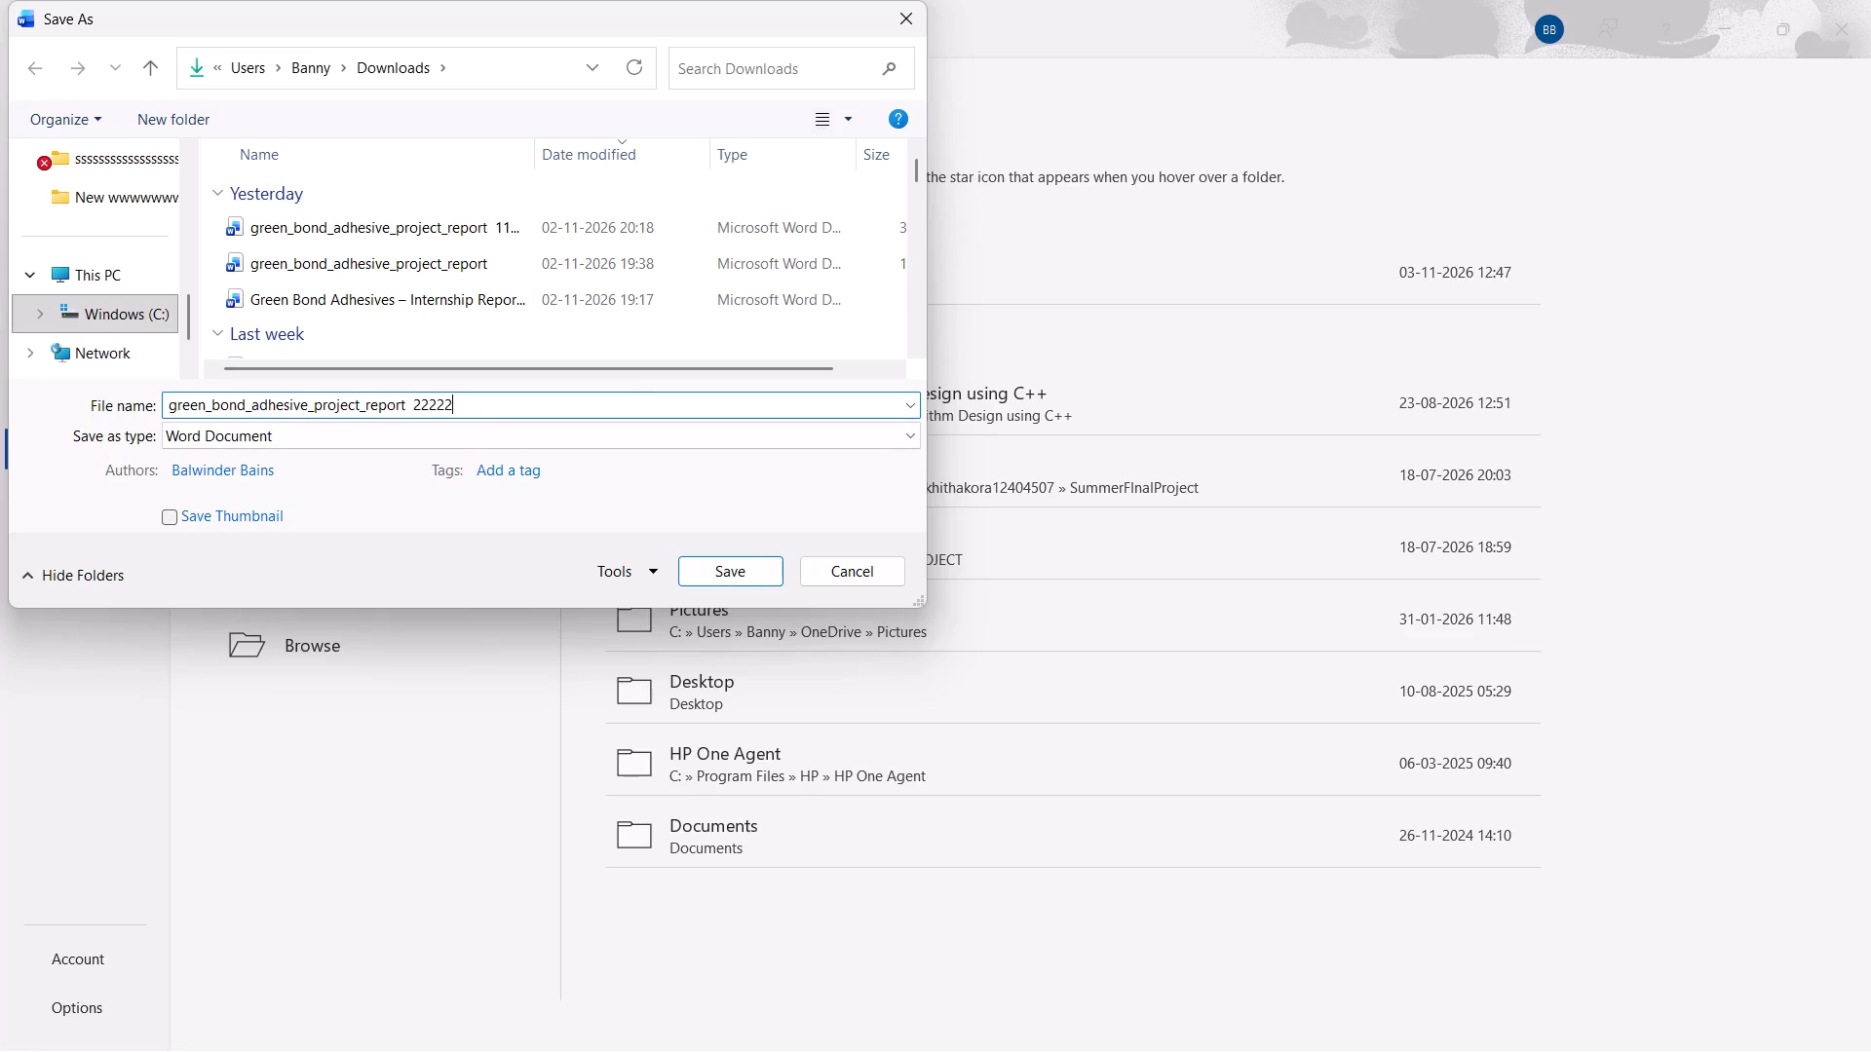
{"action": "left_click", "coordinate": [713, 579]}
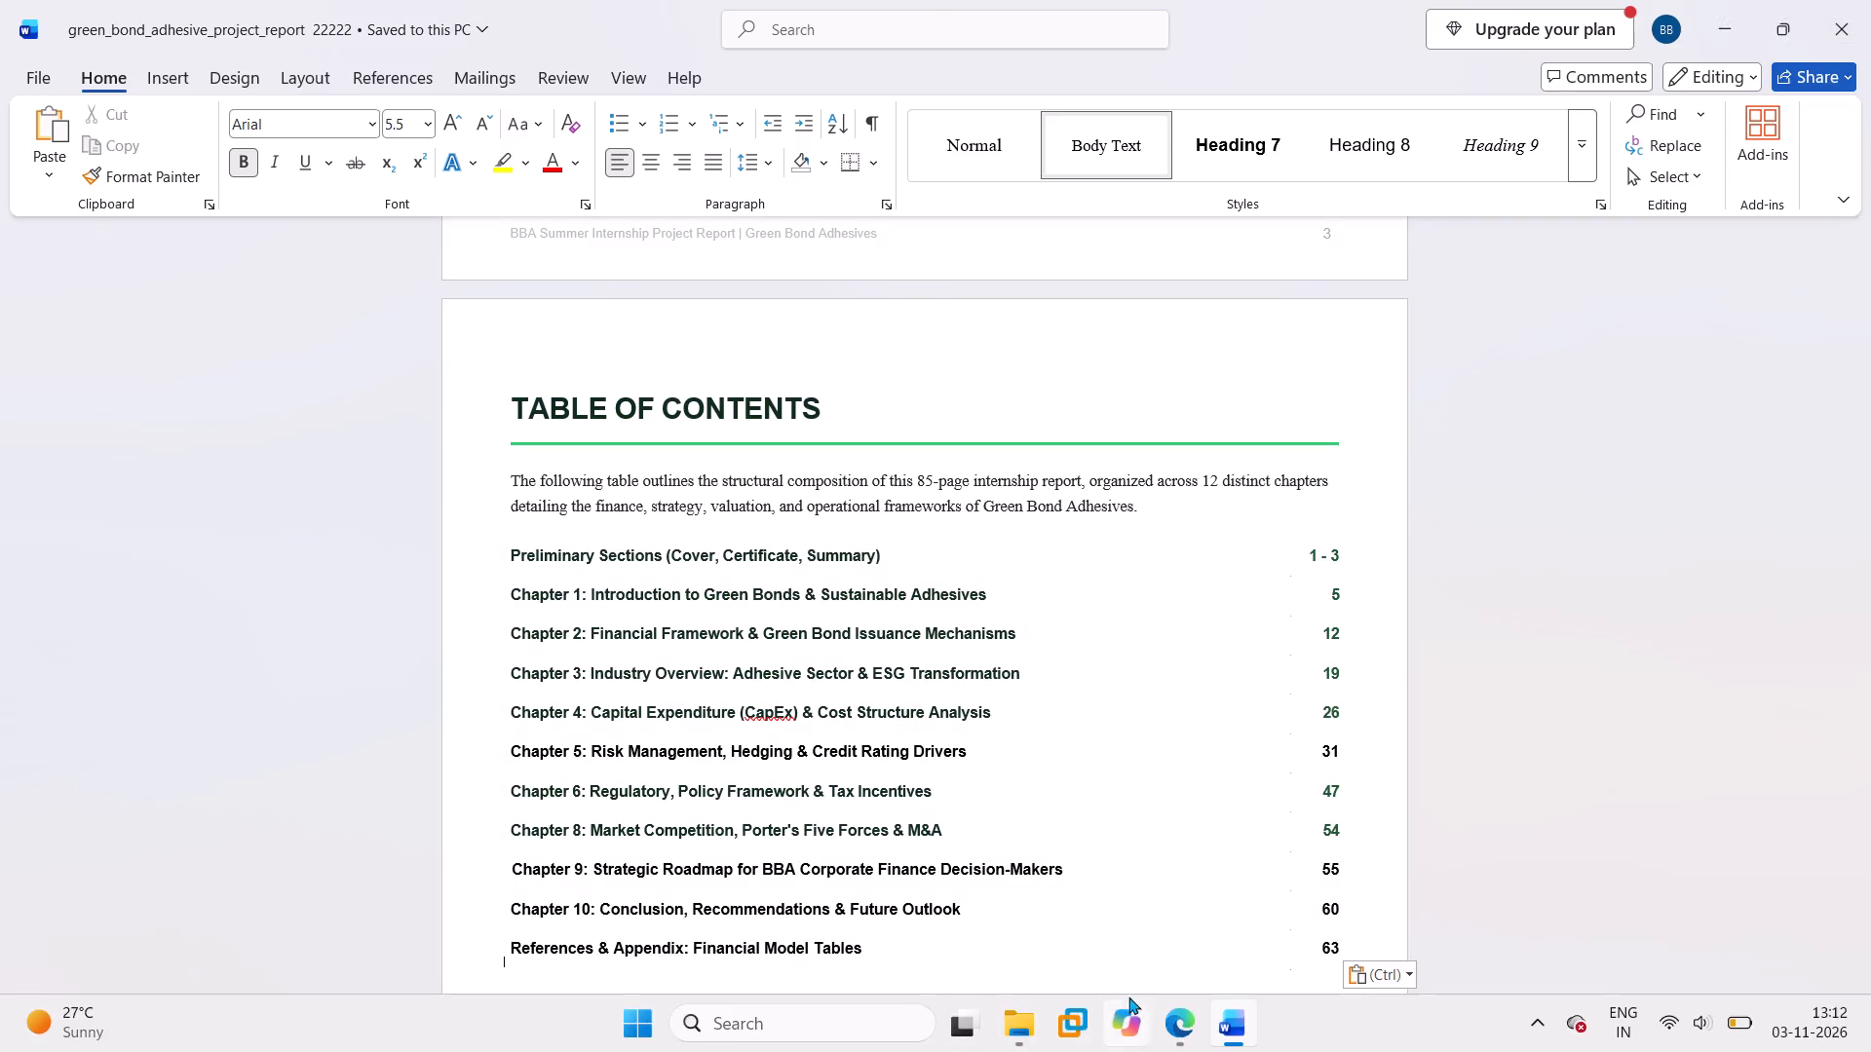
Open Google Chrome and look up WhatsApp.
{"action": "left_click", "coordinate": [626, 1039]}
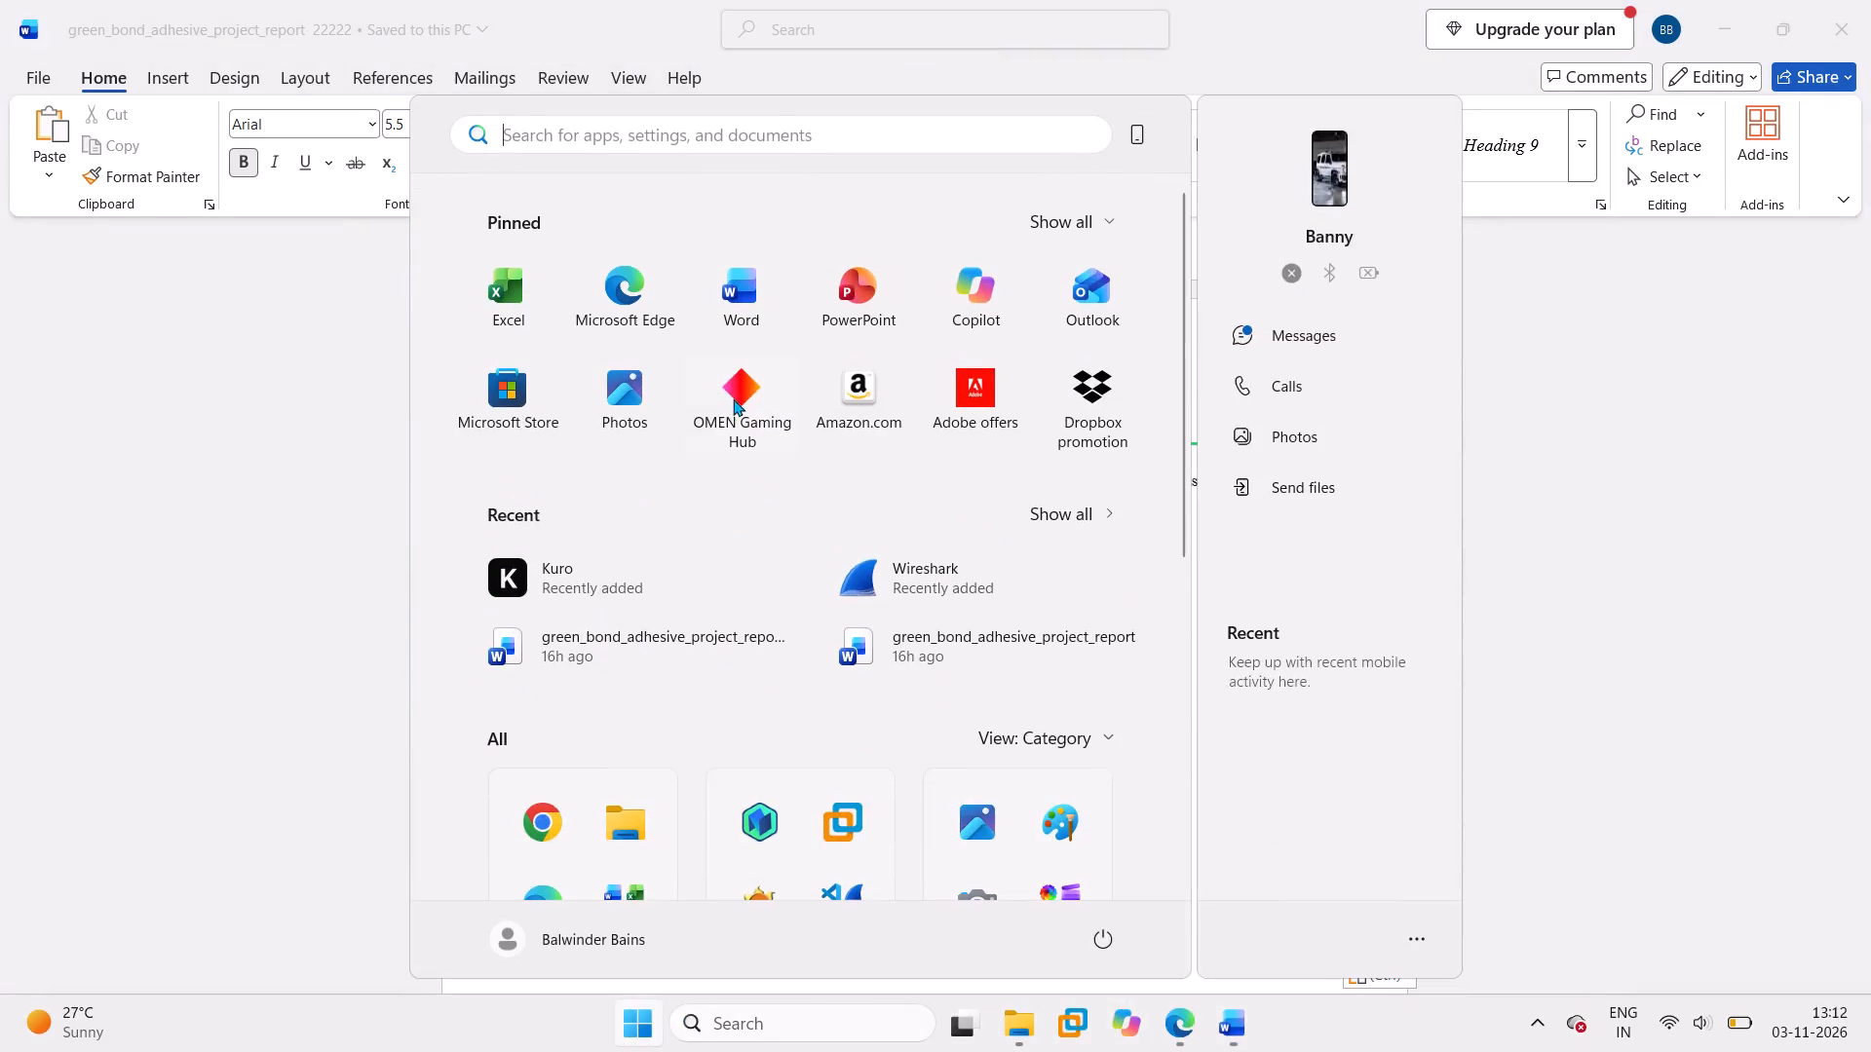
{"action": "left_click", "coordinate": [789, 142]}
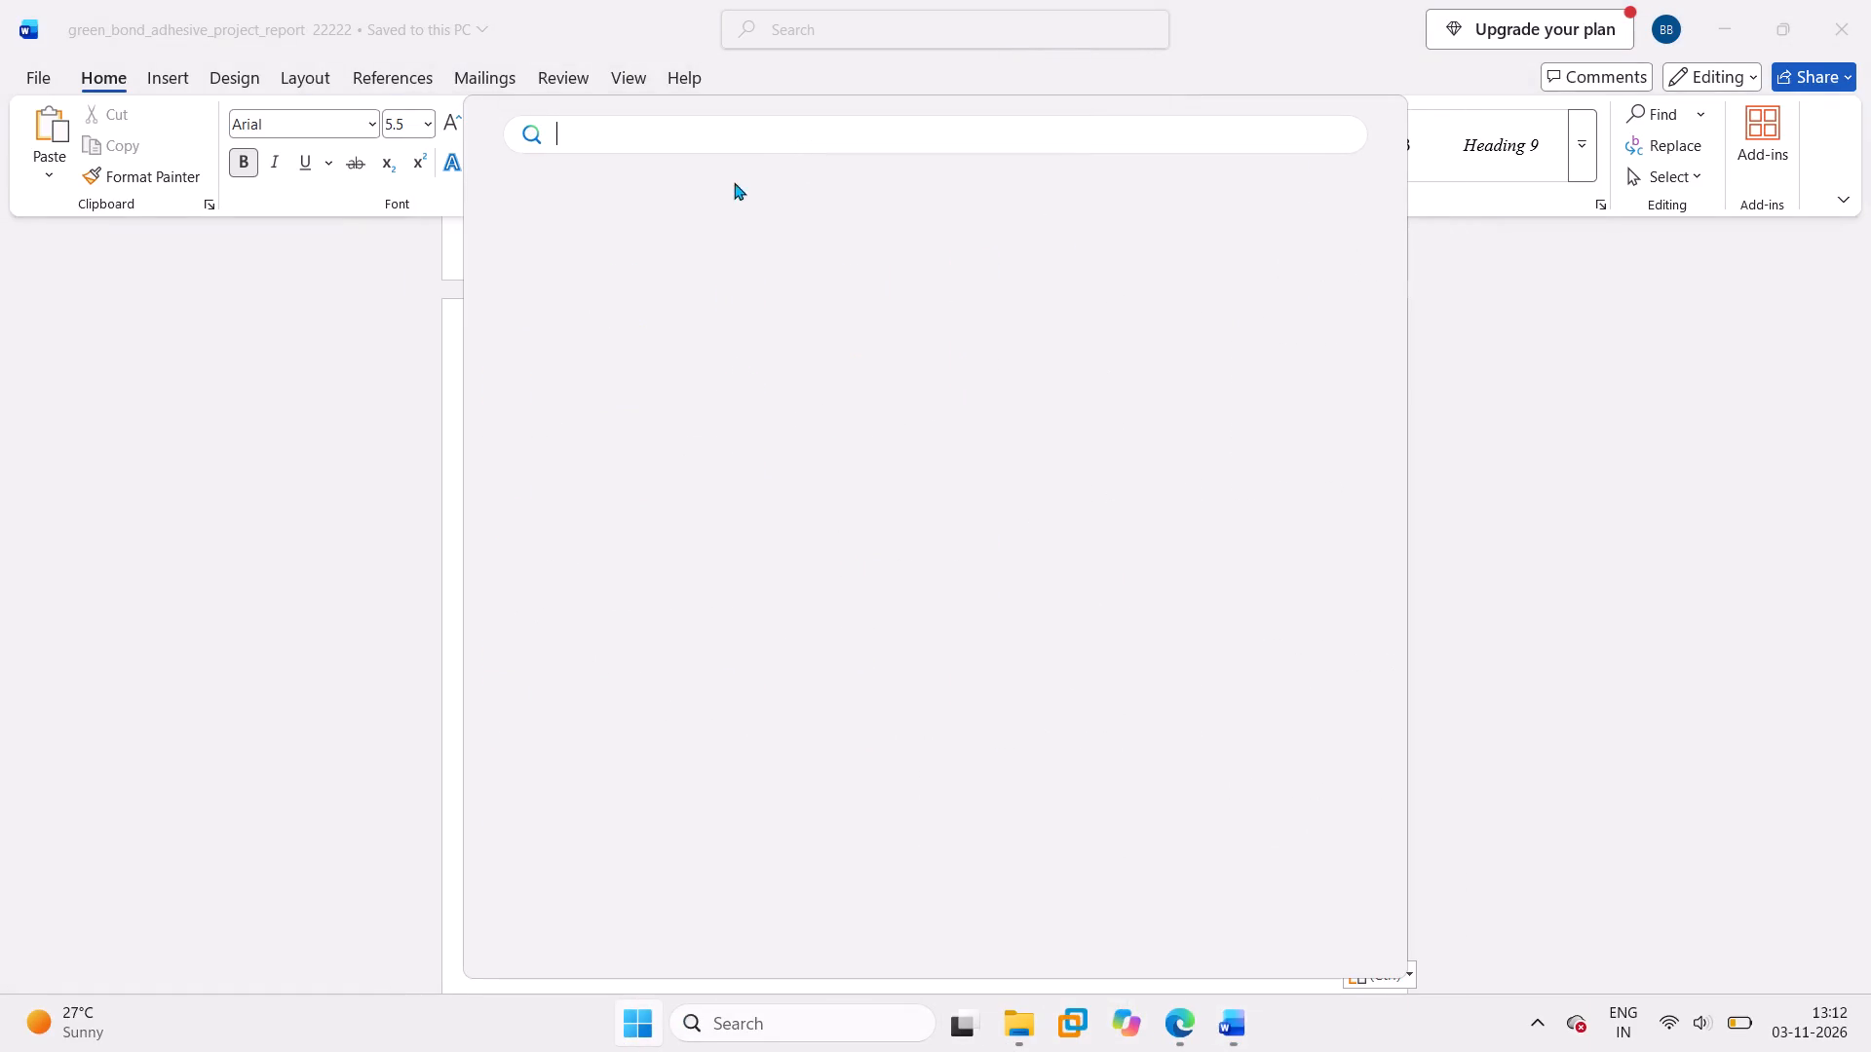
{"action": "left_click", "coordinate": [644, 256]}
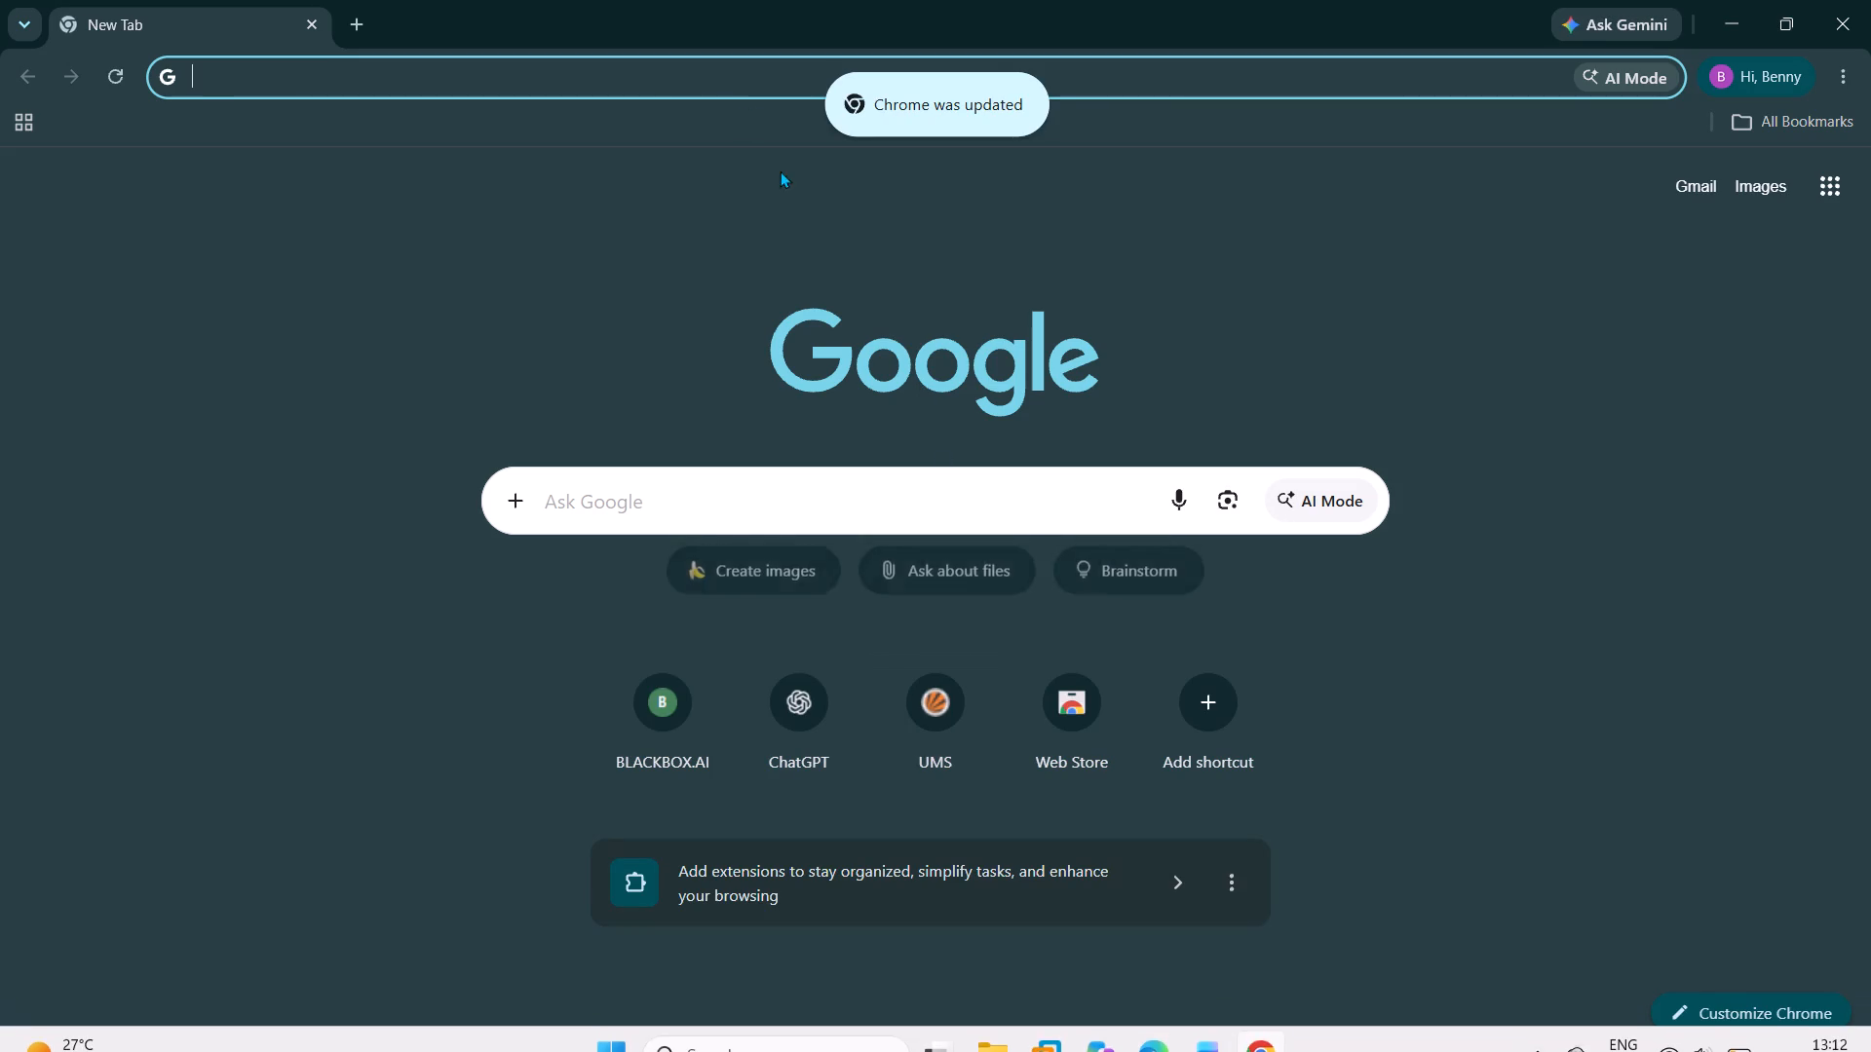
{"action": "left_click", "coordinate": [714, 72]}
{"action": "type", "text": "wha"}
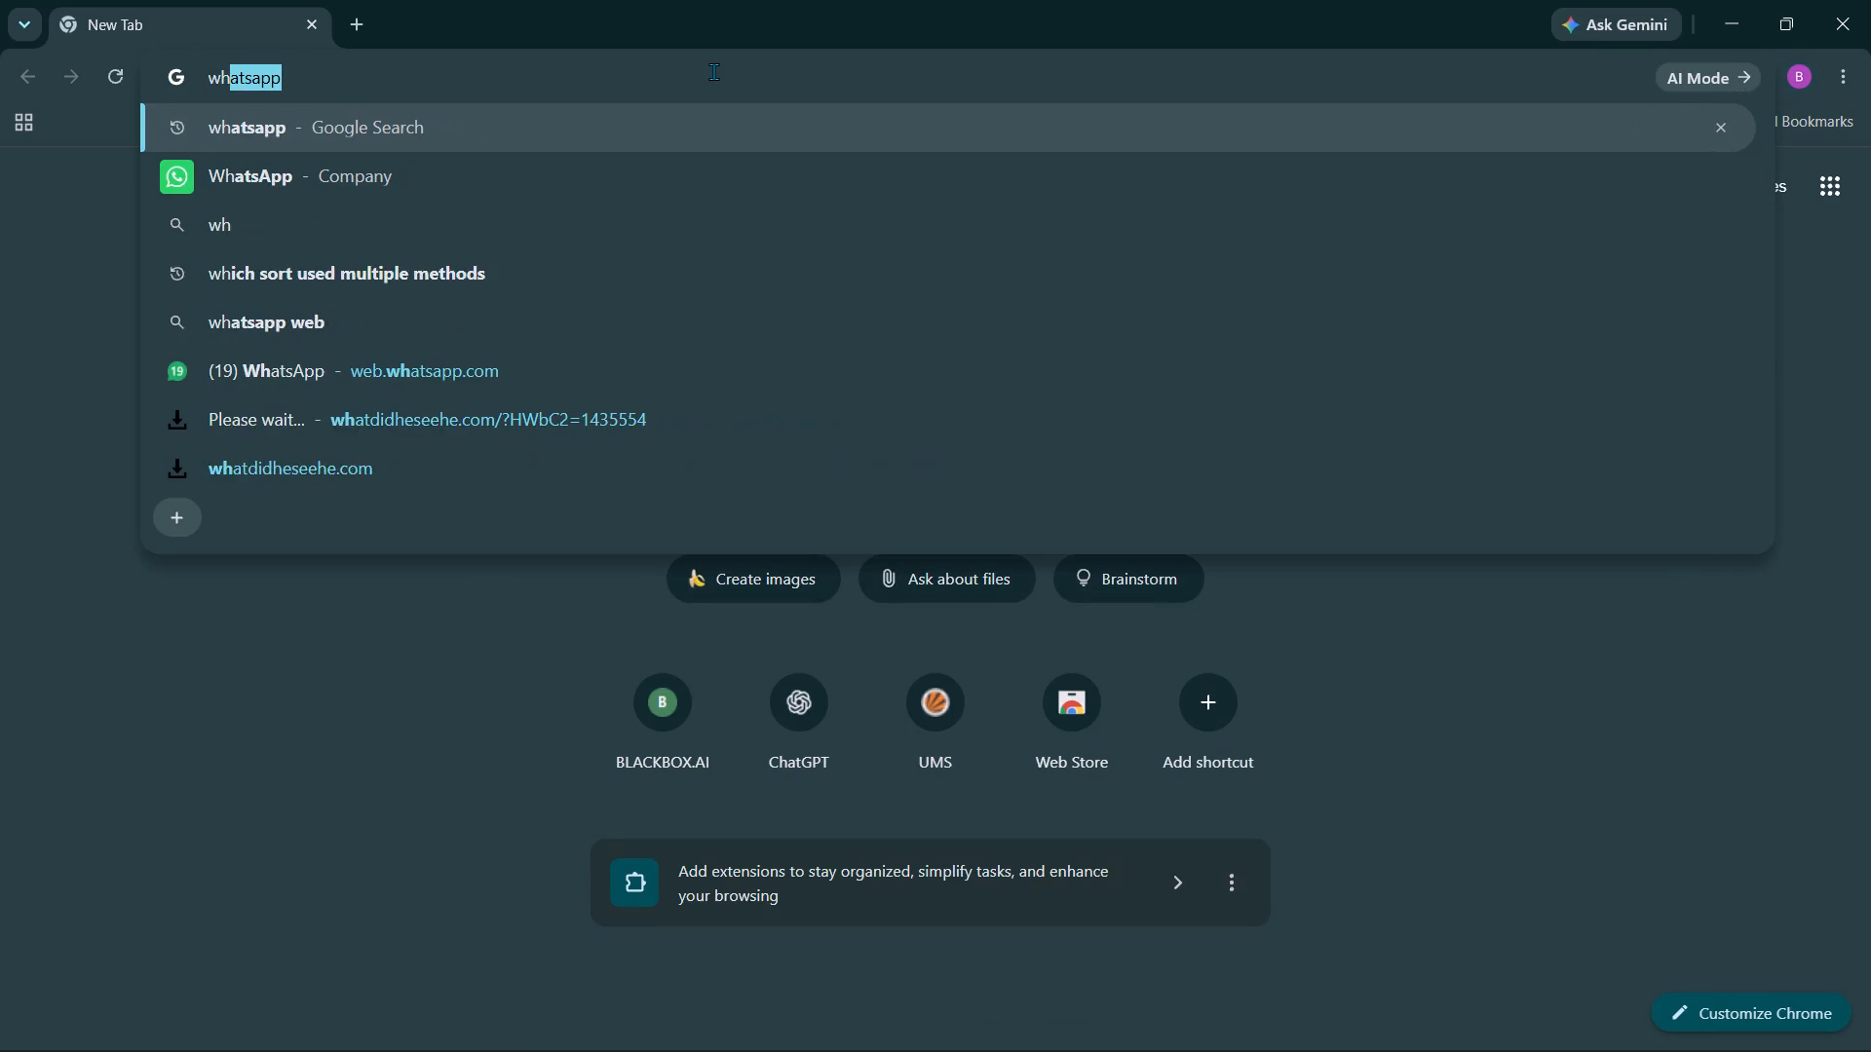
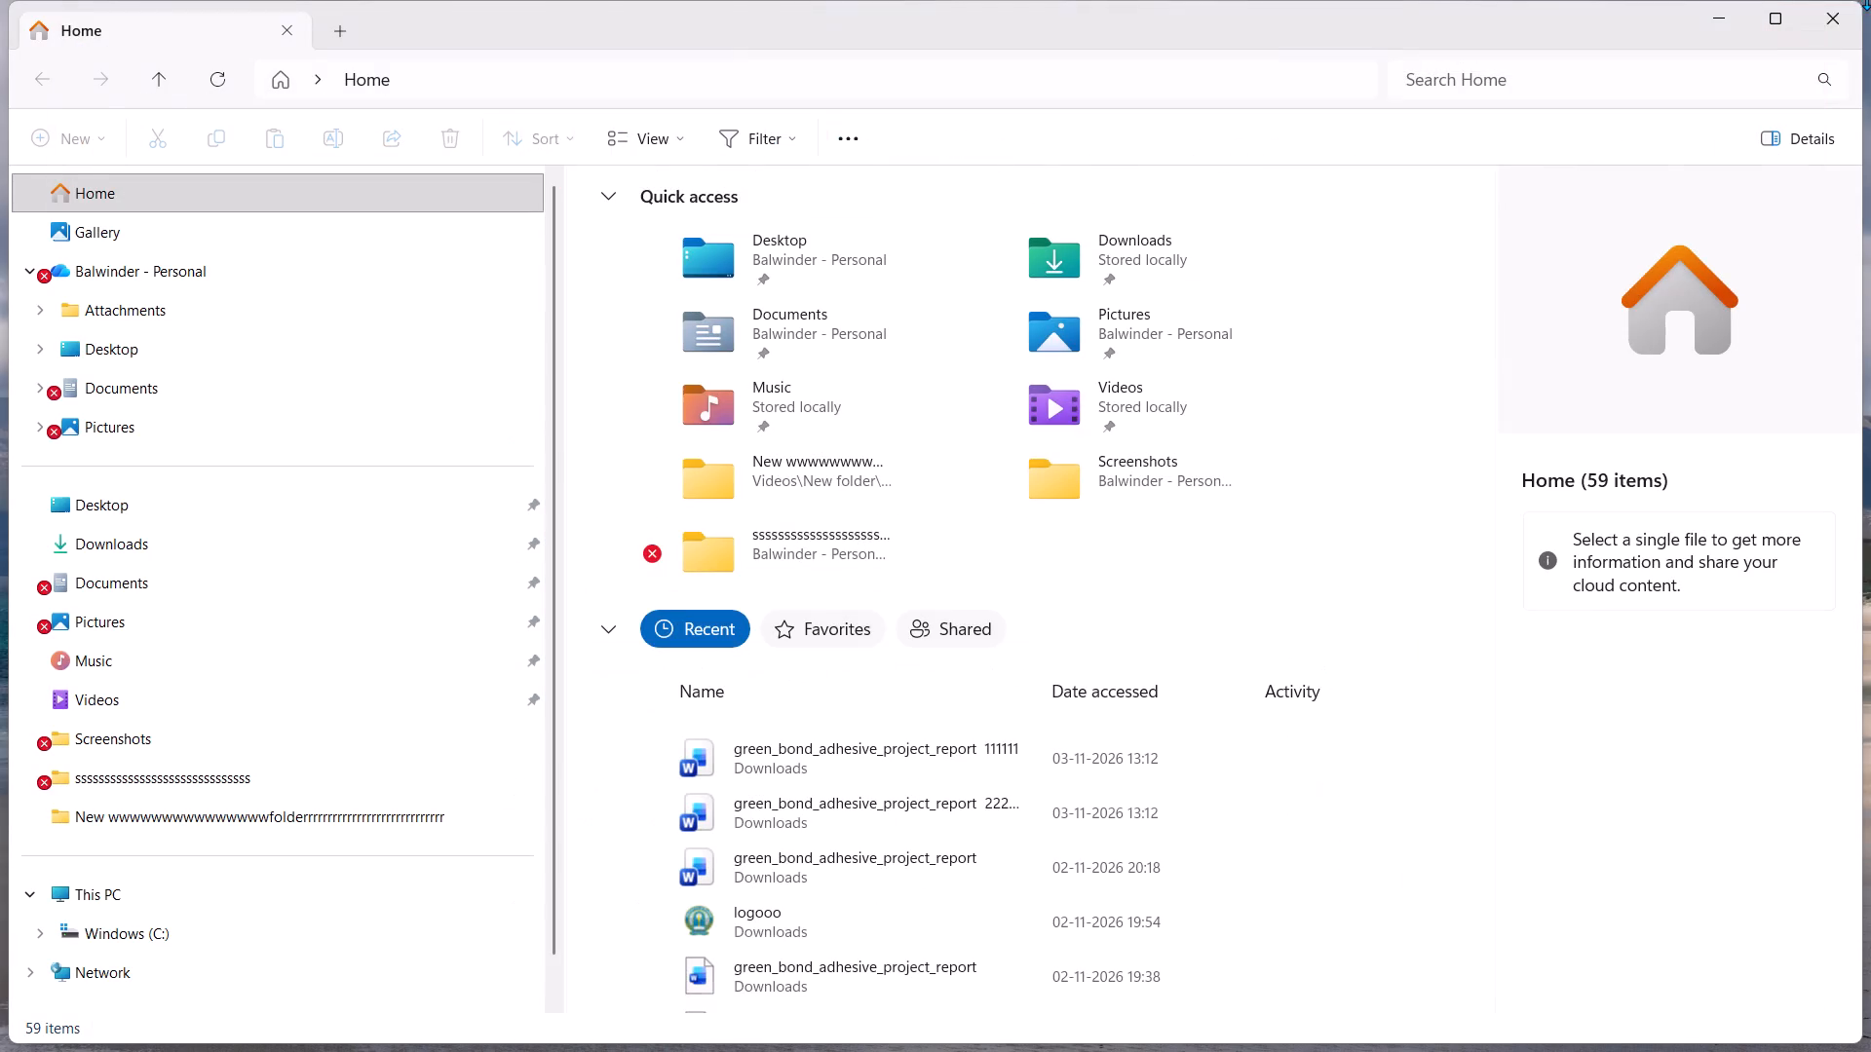
Close the File Explorer window.
{"action": "left_click", "coordinate": [1828, 36]}
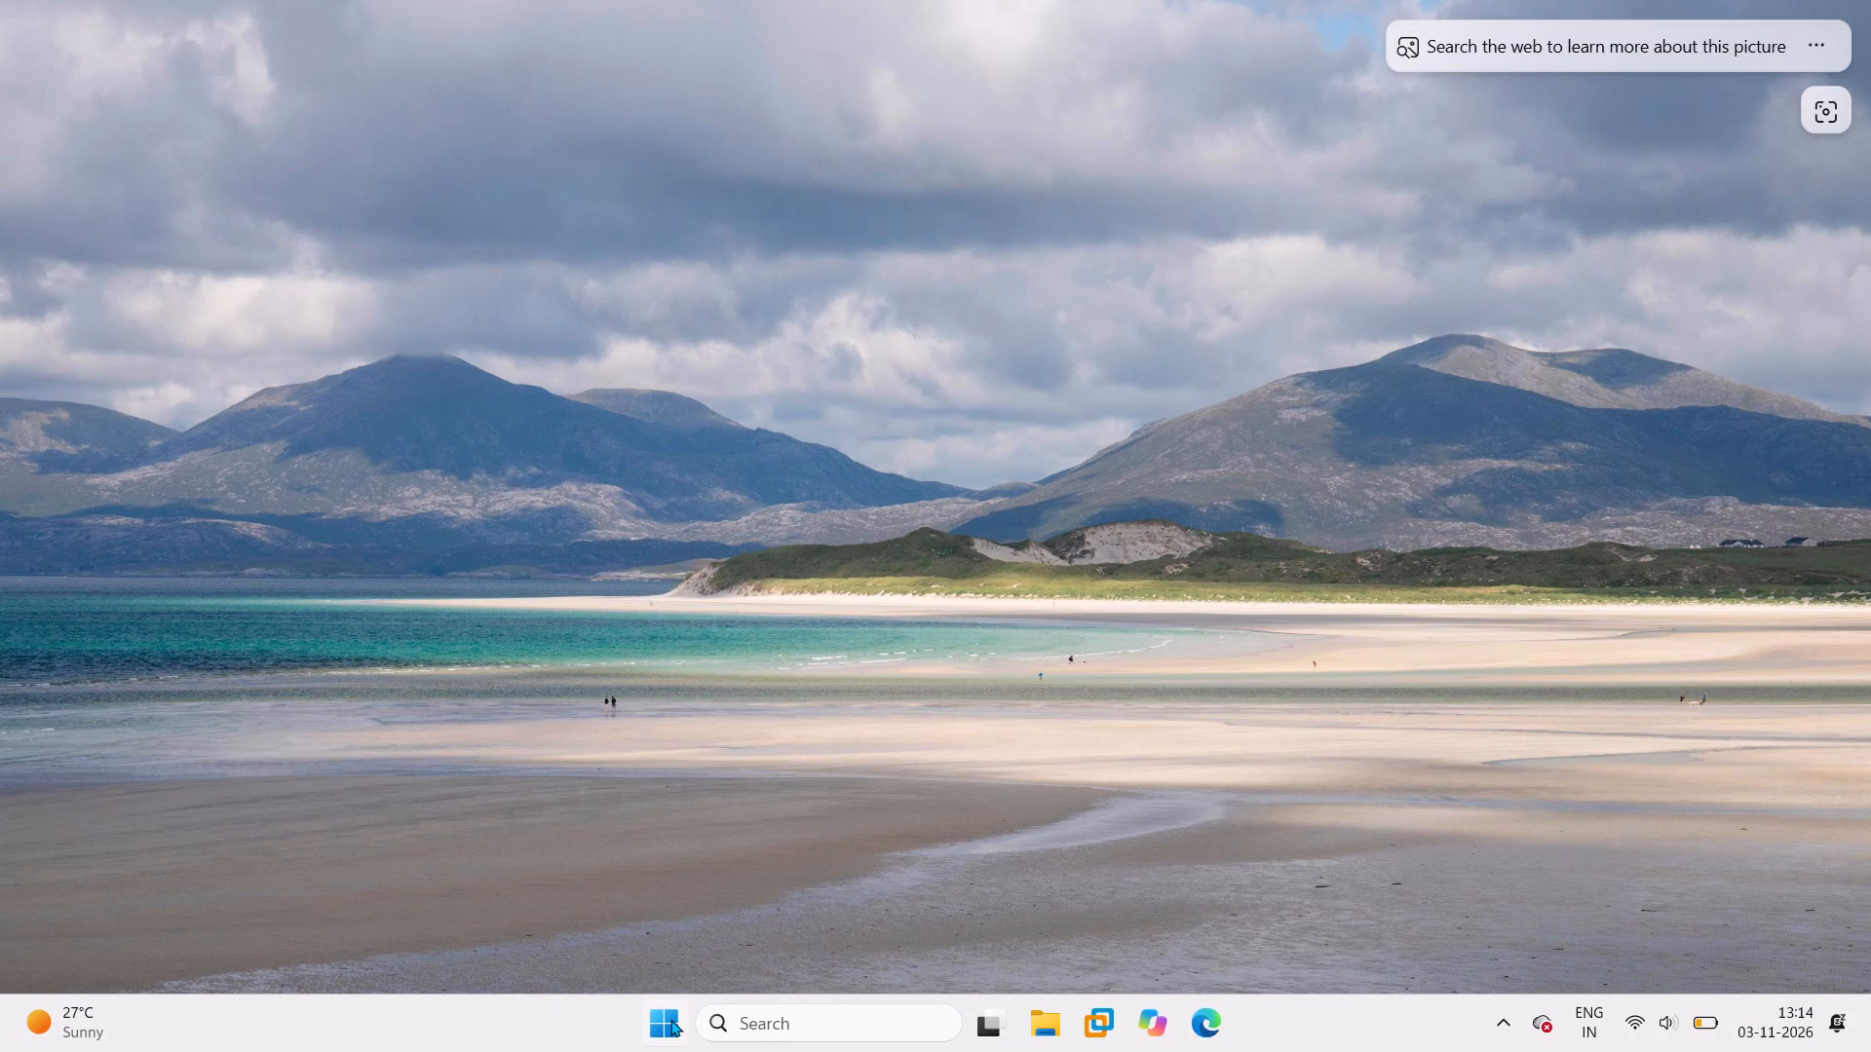
Bring up the computer's power options for locking, sleeping, shutting down or restarting.
{"action": "left_click", "coordinate": [671, 1019]}
{"action": "left_click", "coordinate": [1105, 944]}
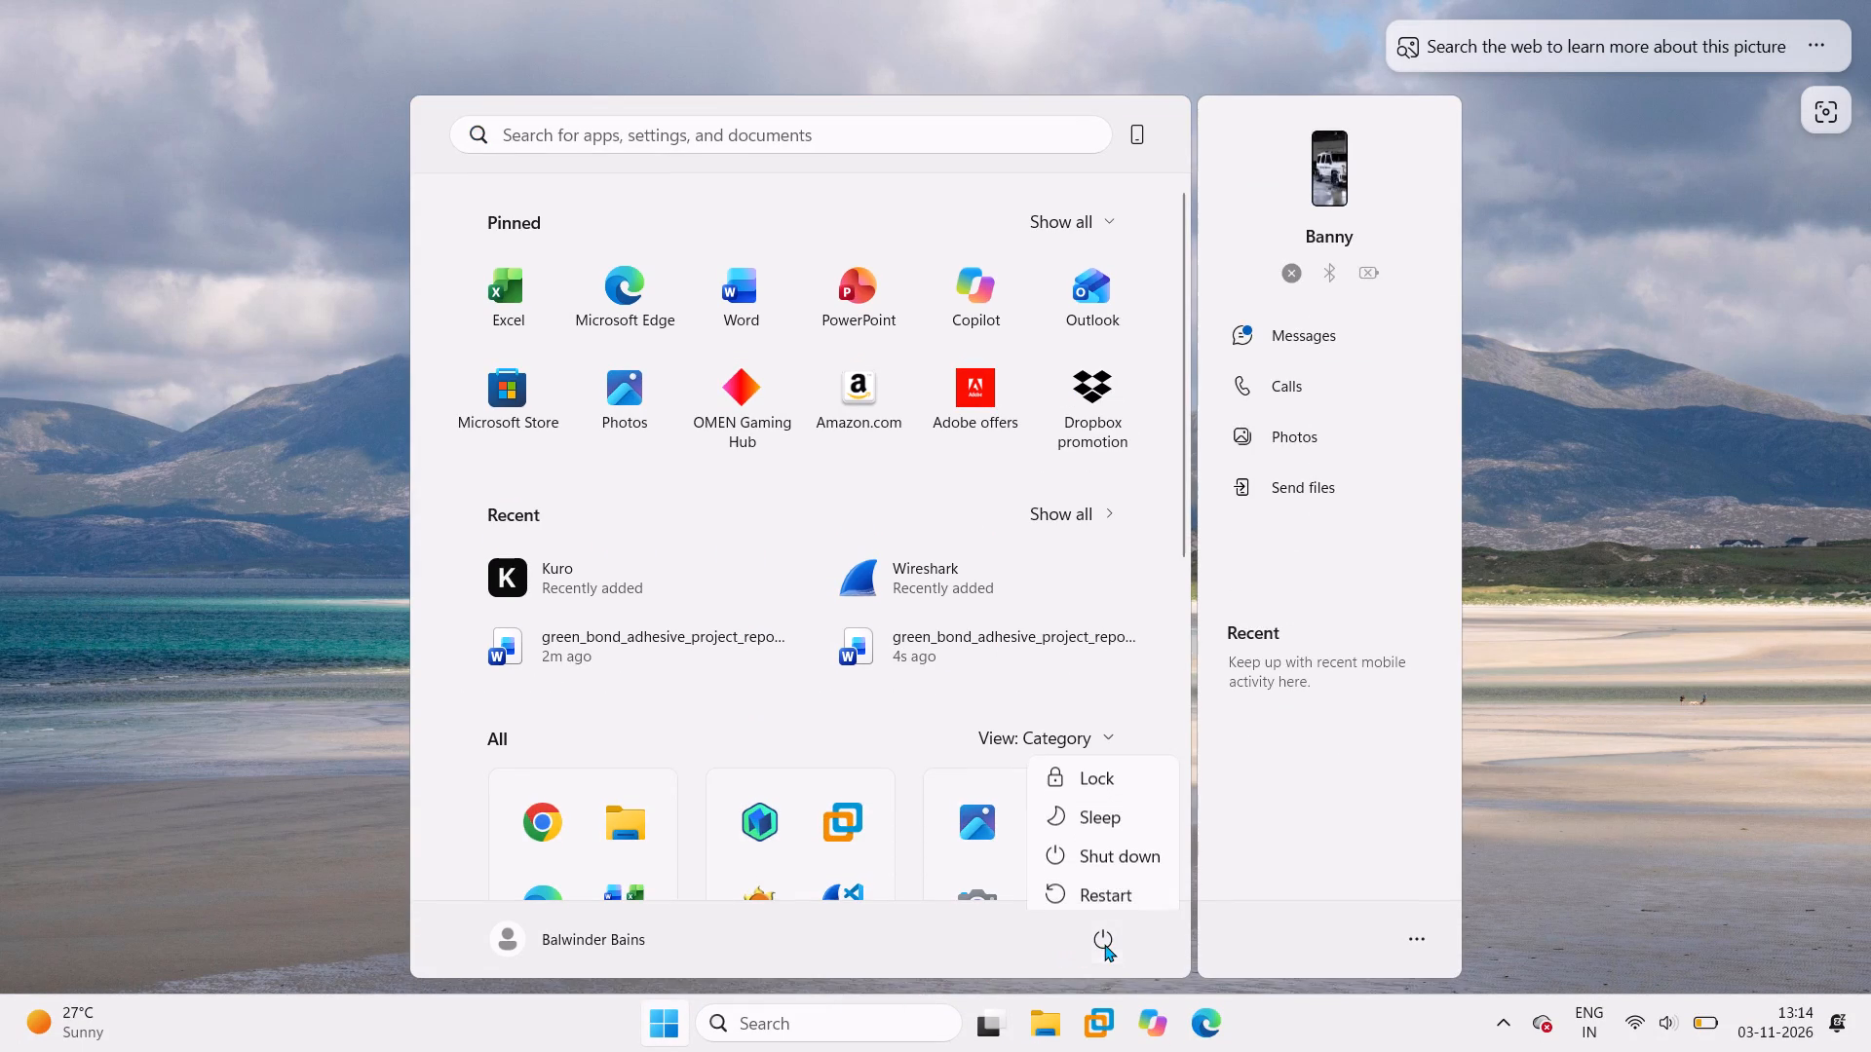